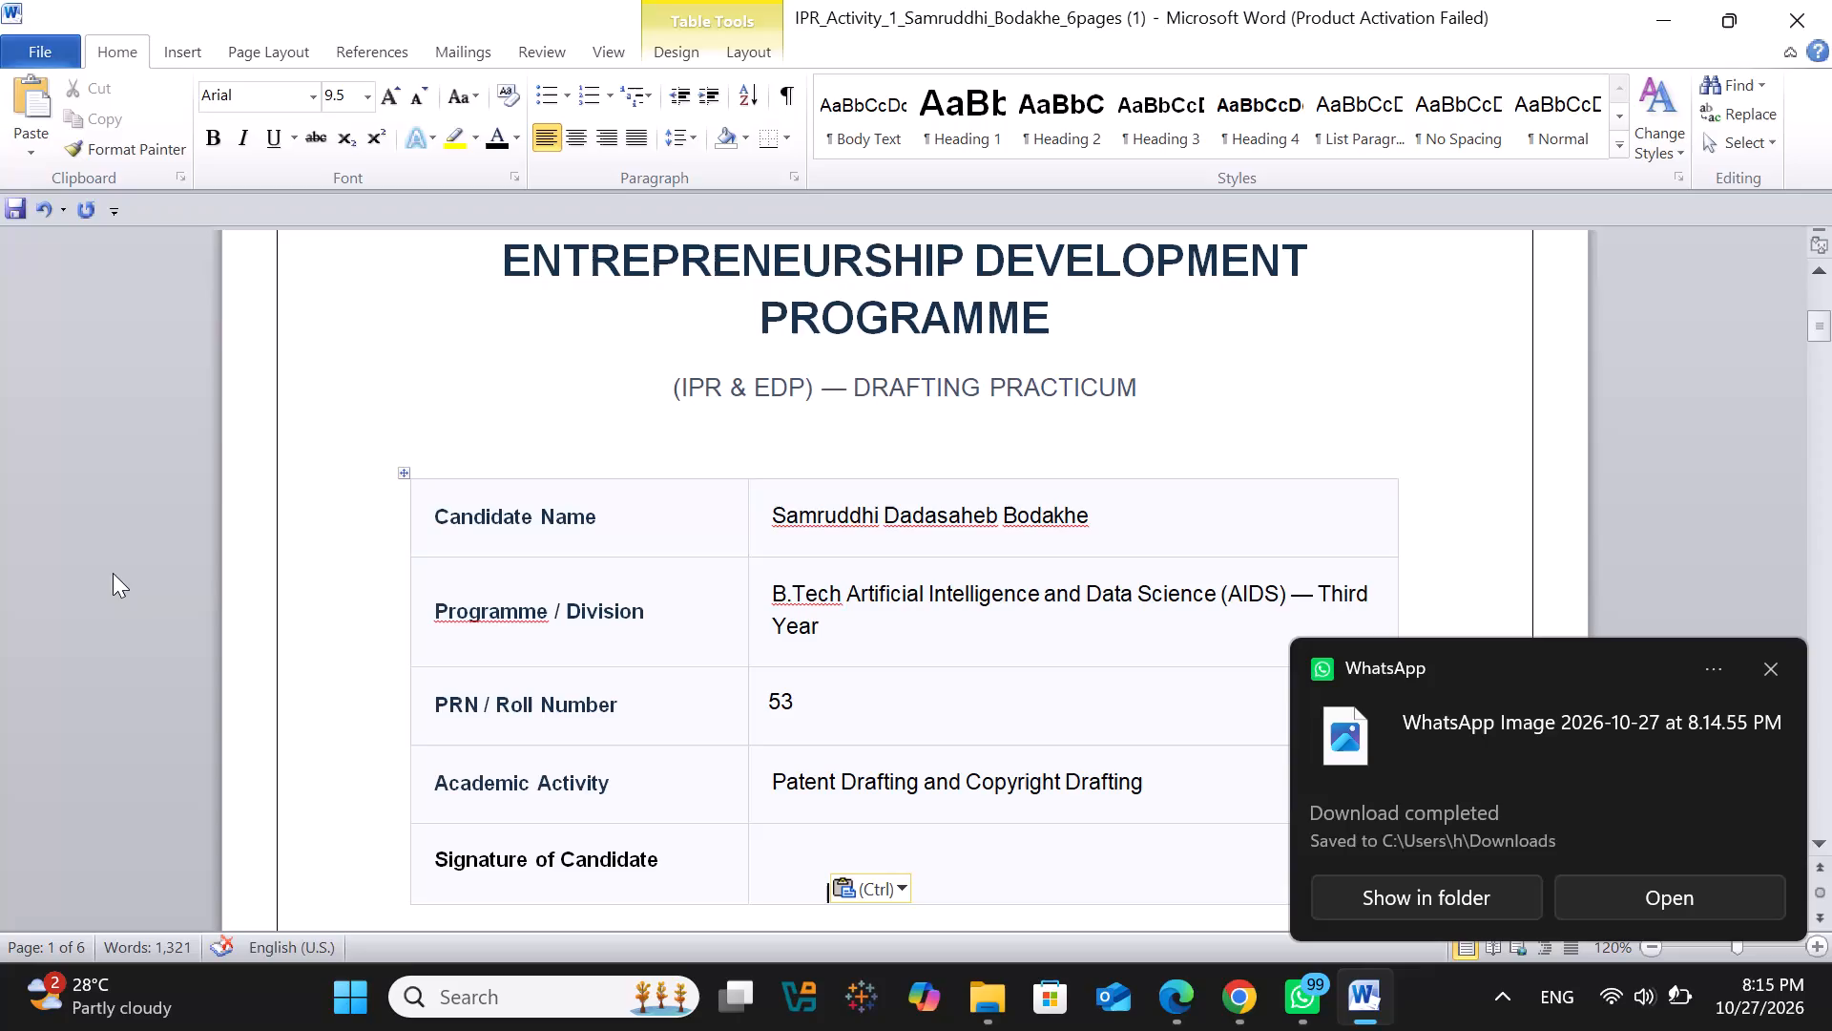
Insert the picture "WhatsApp Image 2026-10-27 at 8.14.55 PM" from Downloads into the empty Signature of Candidate cell.
{"action": "left_click", "coordinate": [102, 46]}
{"action": "left_click", "coordinate": [221, 41]}
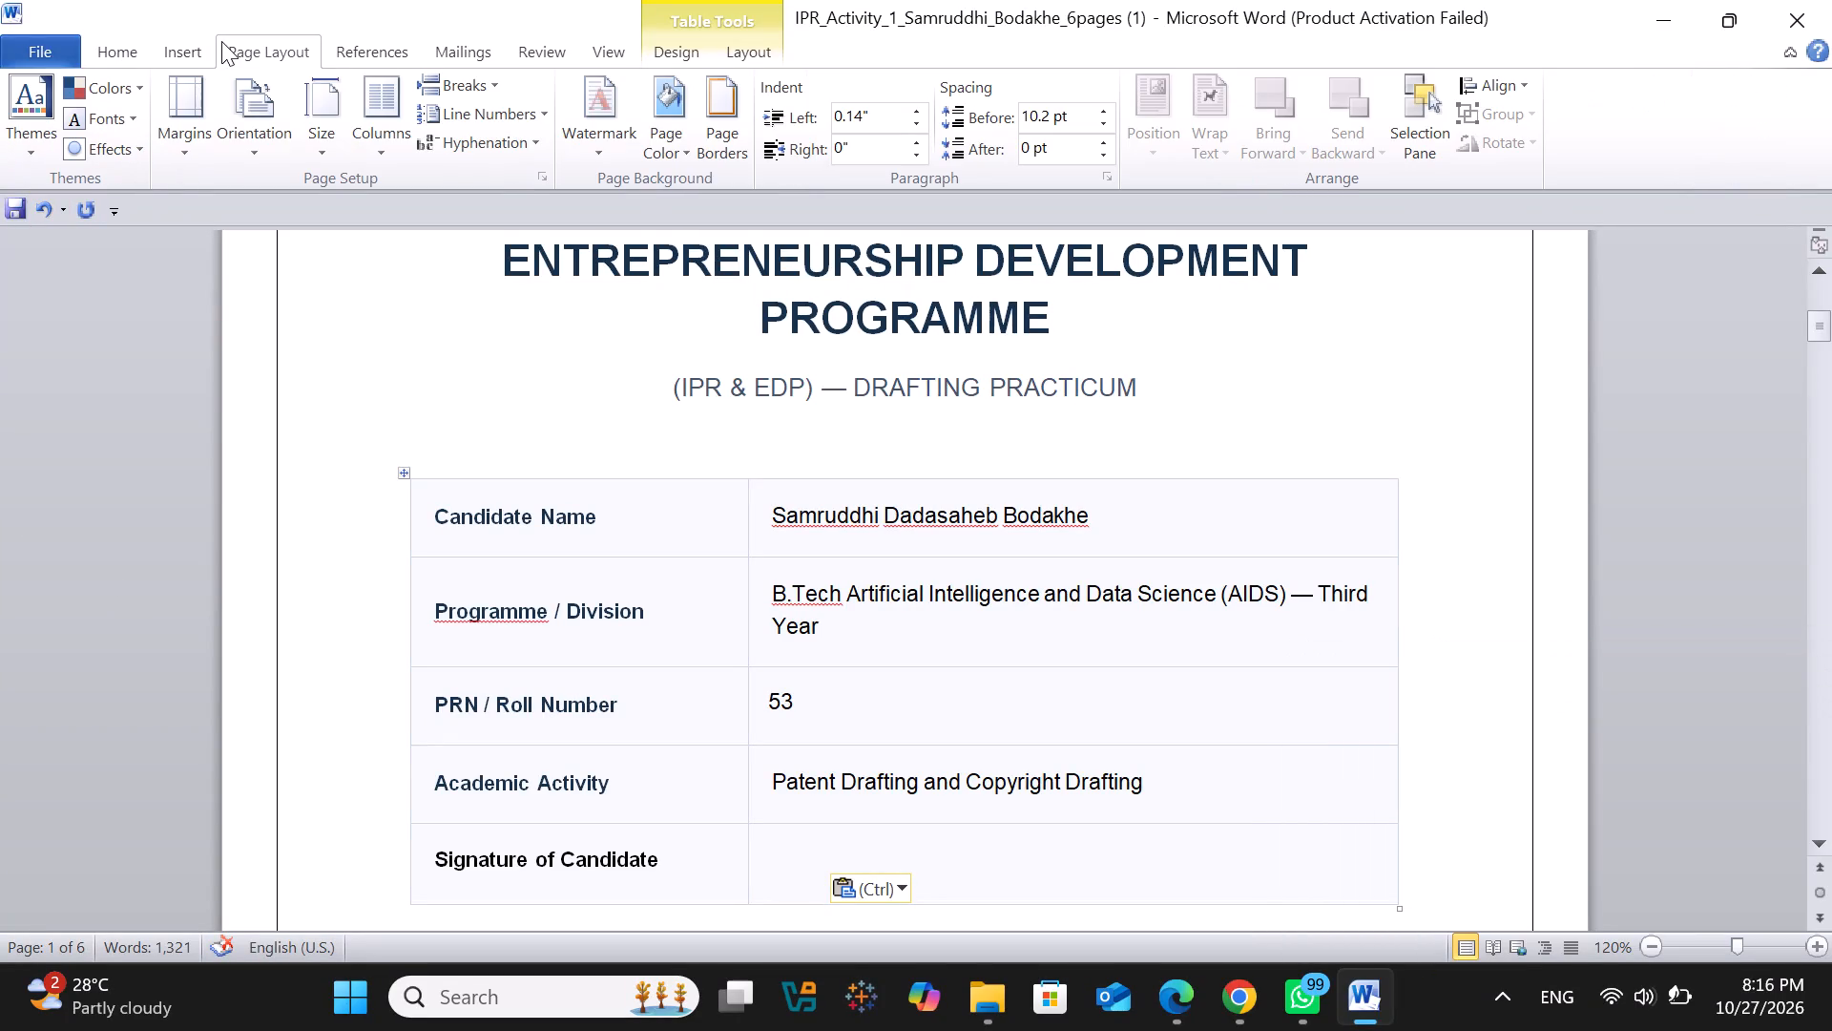
{"action": "left_click", "coordinate": [189, 48]}
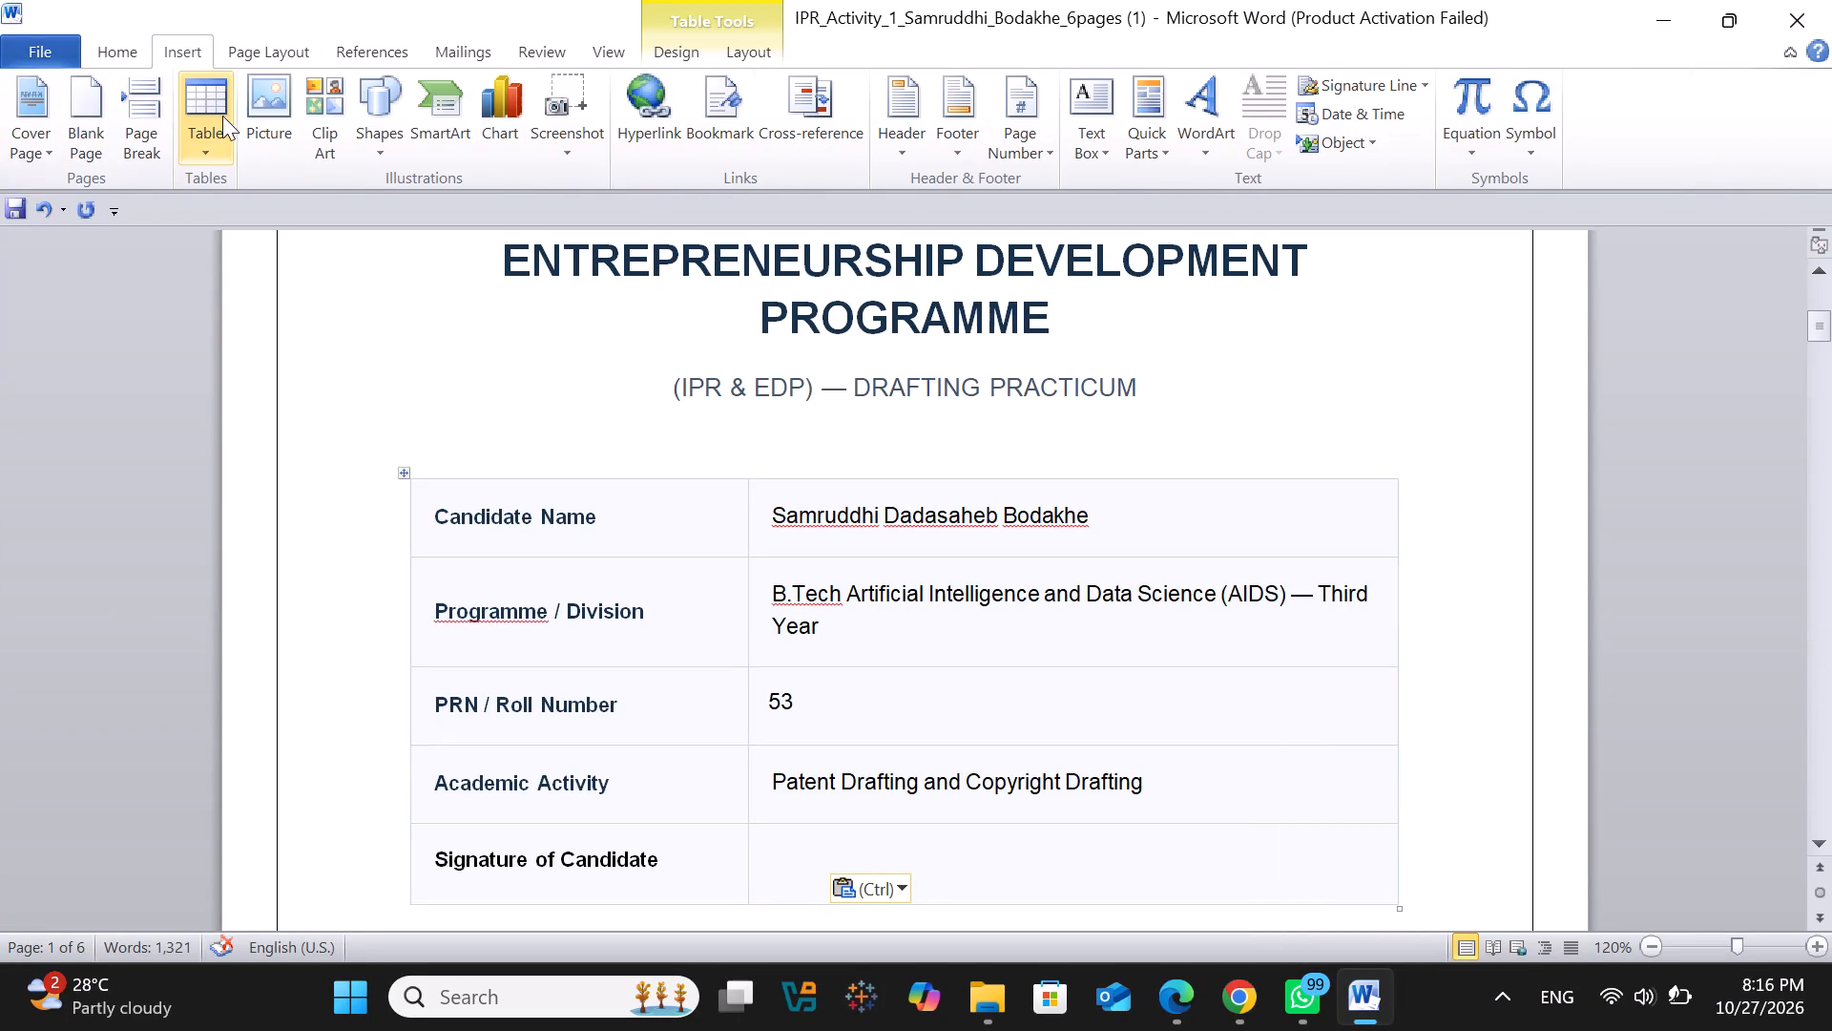
{"action": "left_click", "coordinate": [290, 114]}
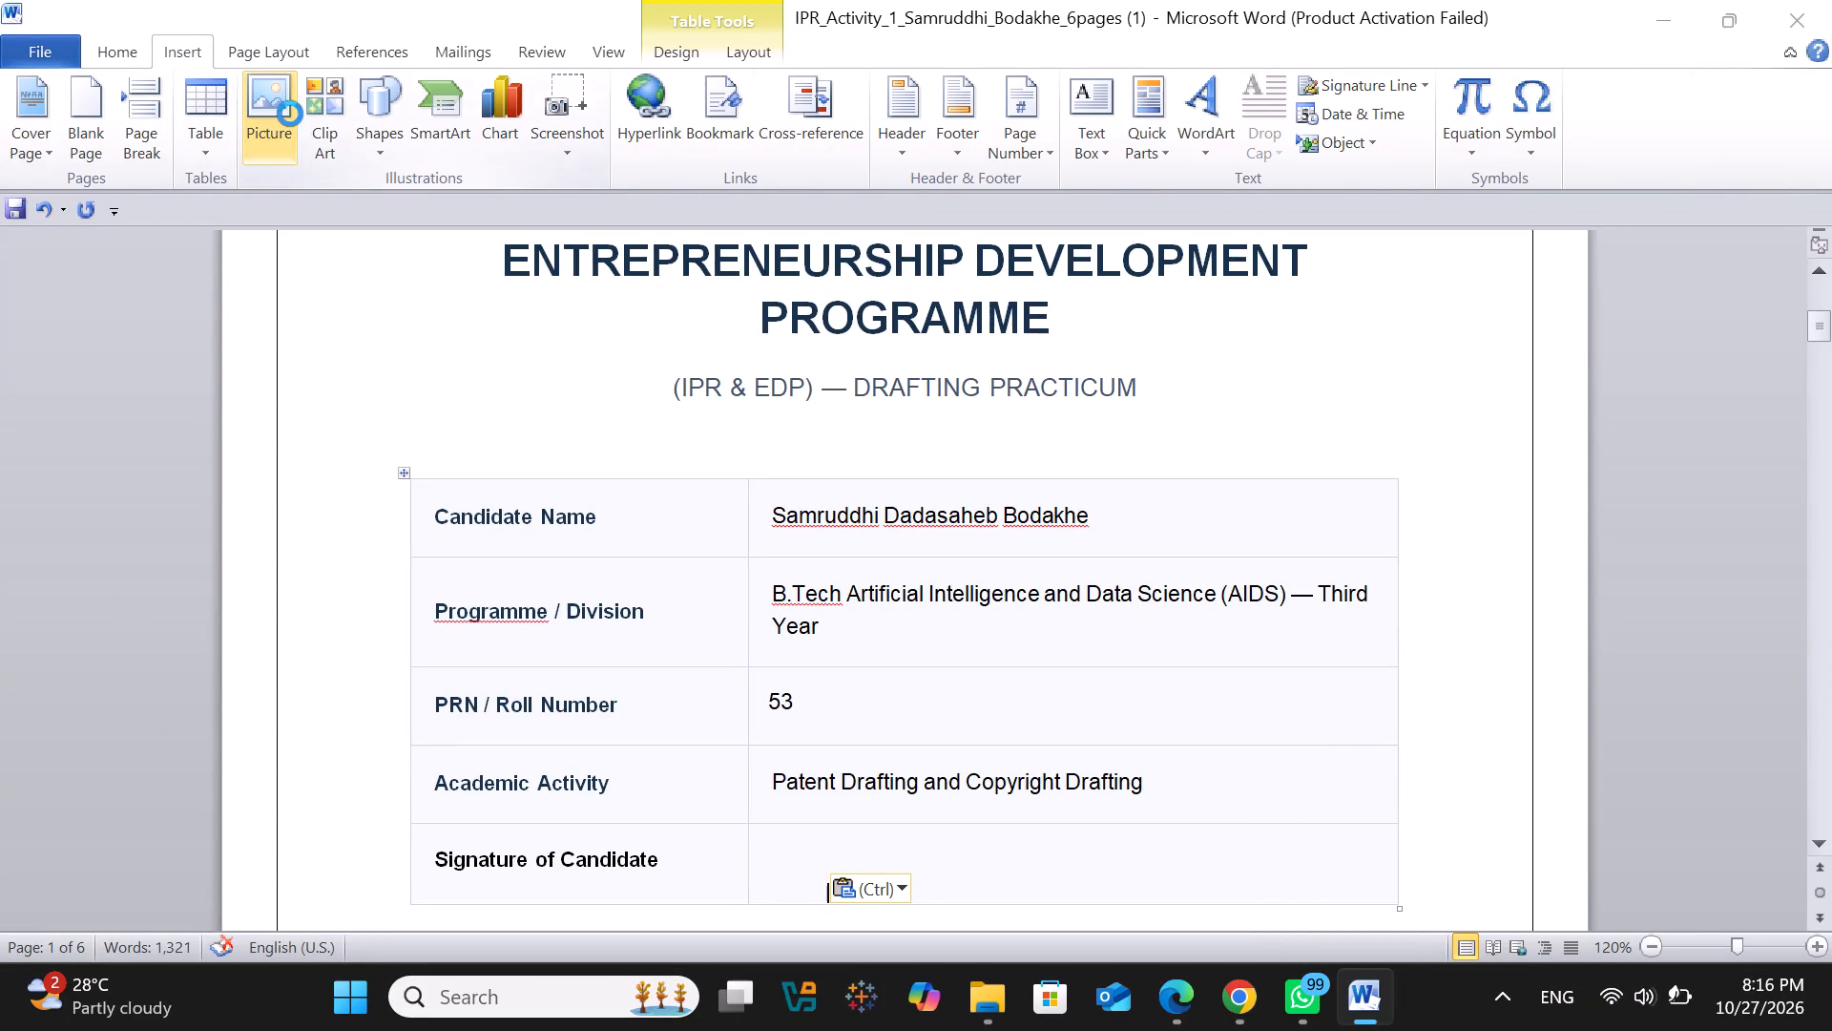
{"action": "left_click", "coordinate": [114, 304]}
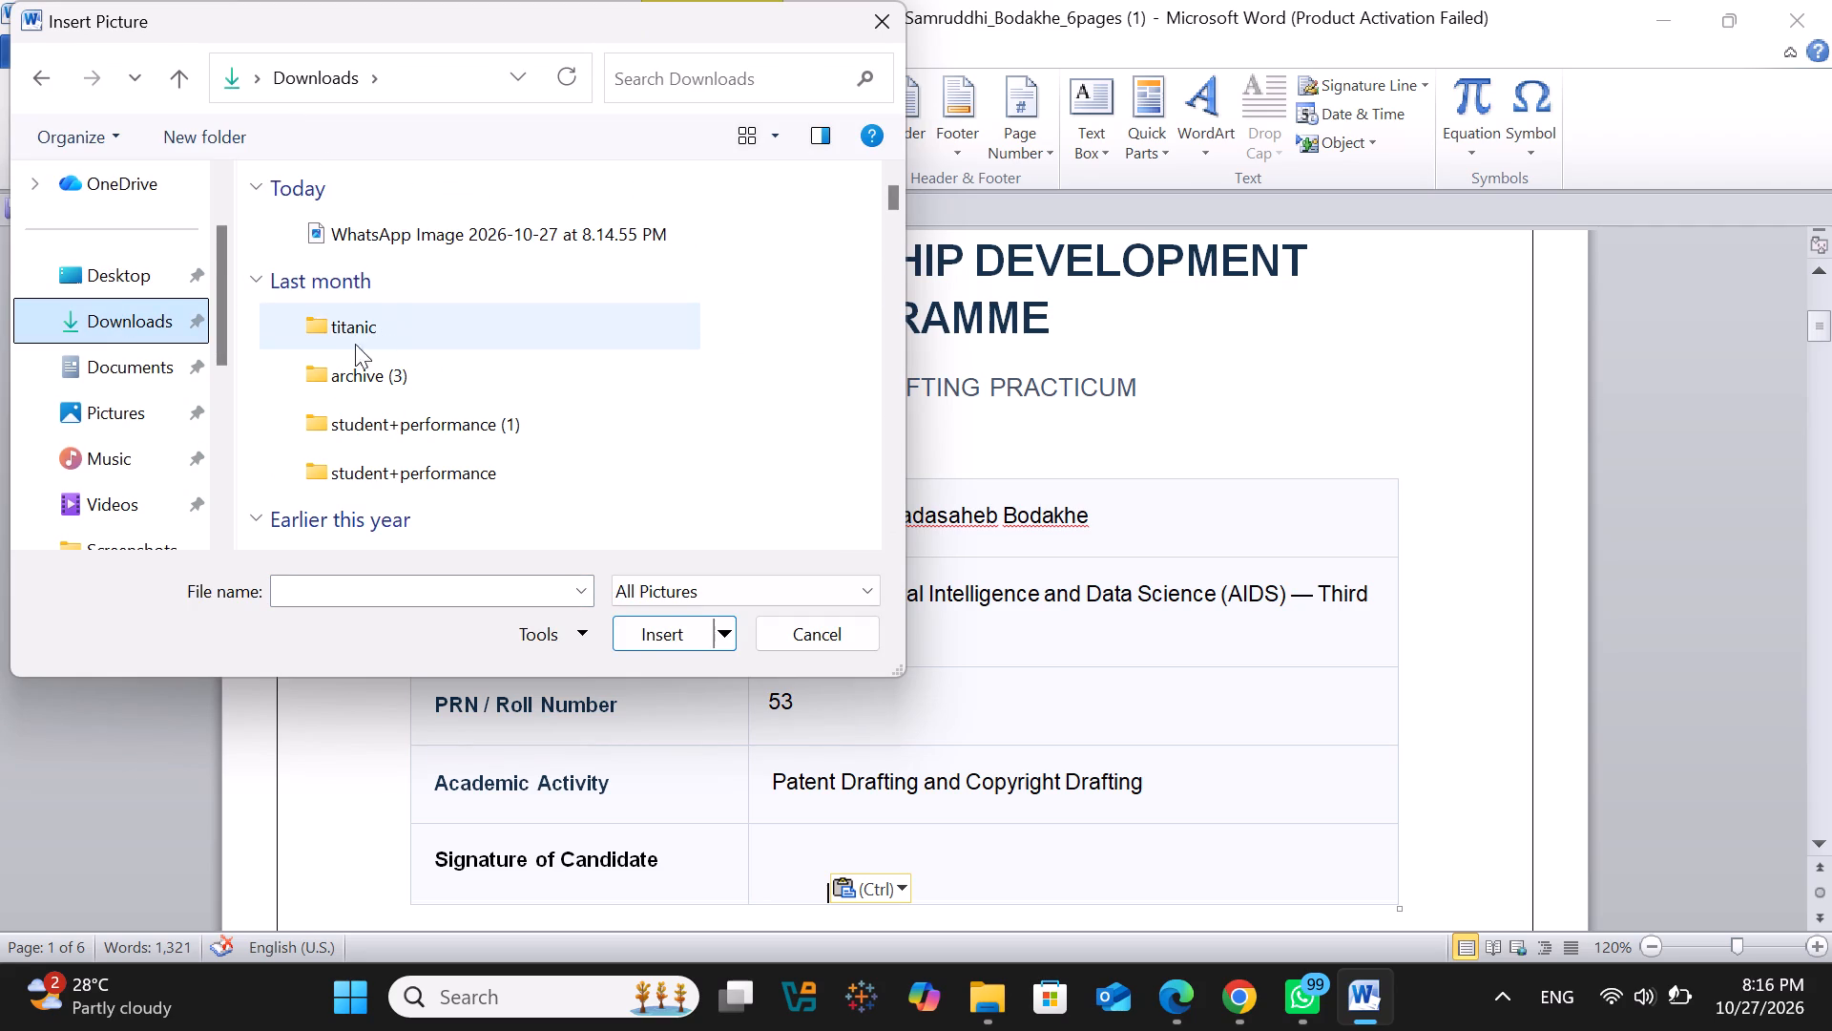
{"action": "left_click", "coordinate": [384, 229]}
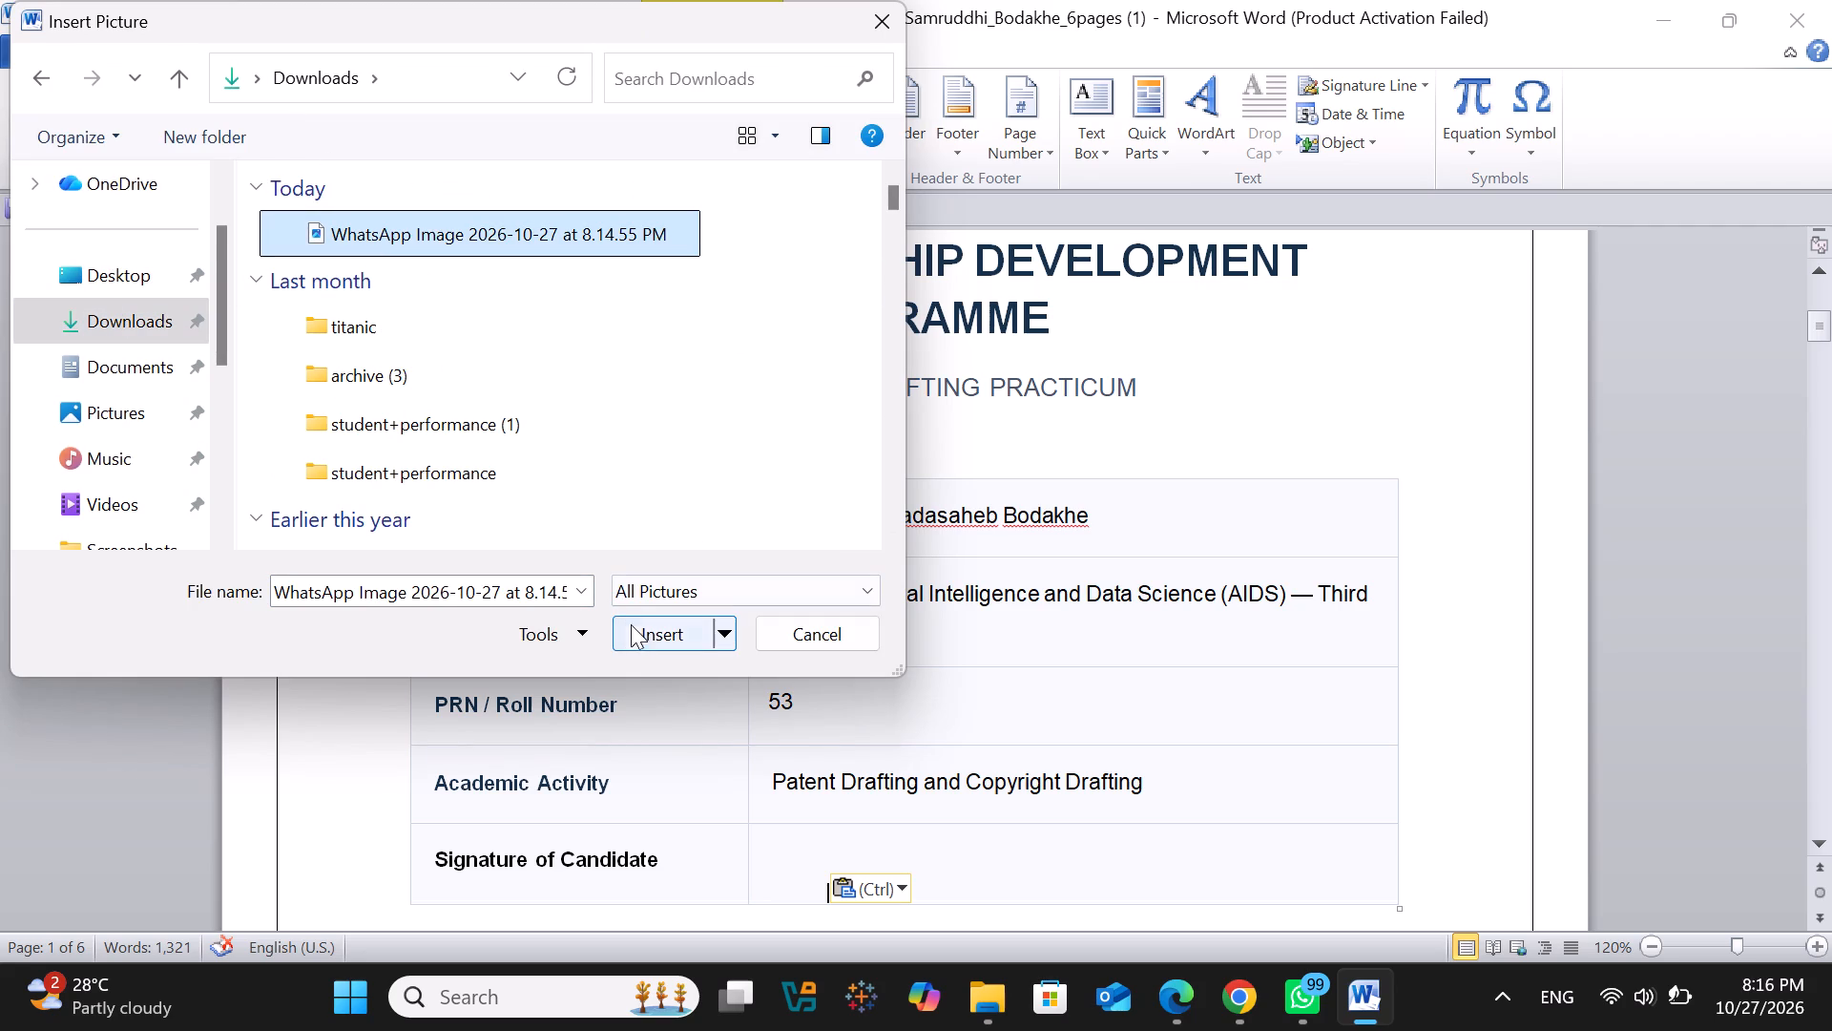
{"action": "left_click", "coordinate": [637, 630]}
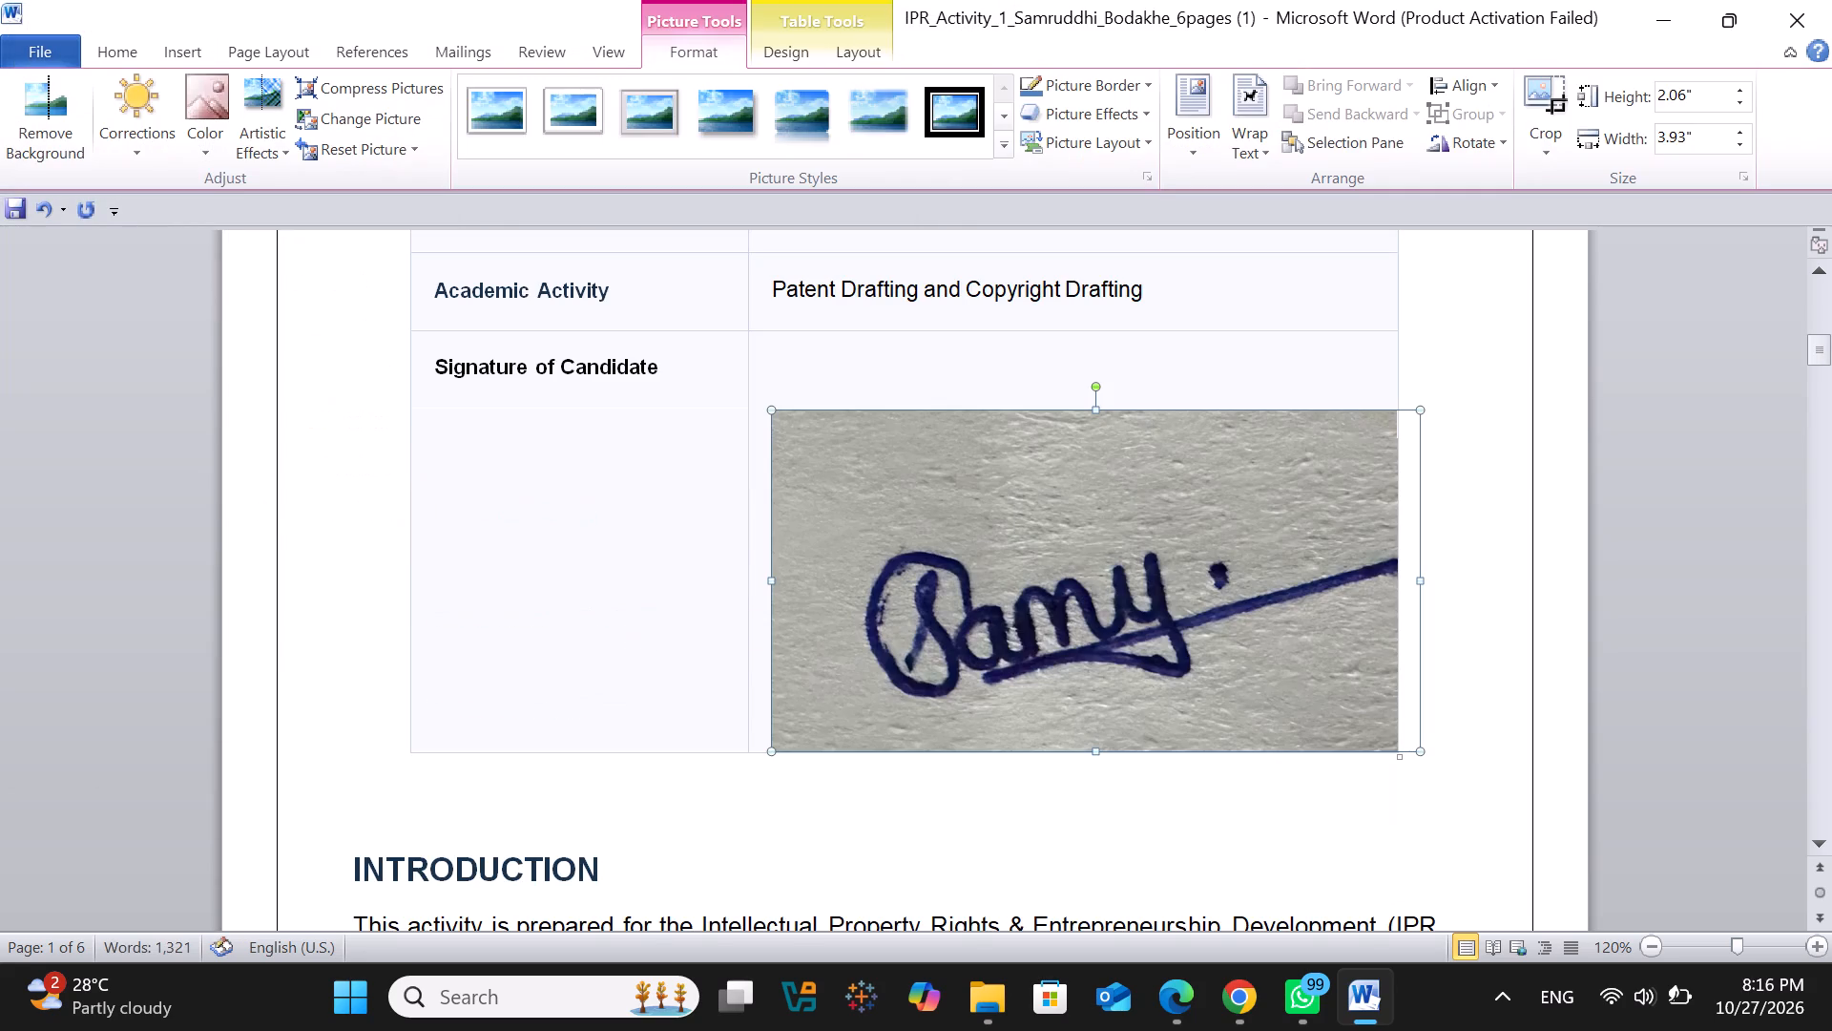
Shrink the signature picture to about 0.47" high and 1.09" wide so it fits its table row.
{"action": "left_click", "coordinate": [1087, 626]}
{"action": "left_click_drag", "start_coordinate": [1422, 752], "coordinate": [1153, 555]}
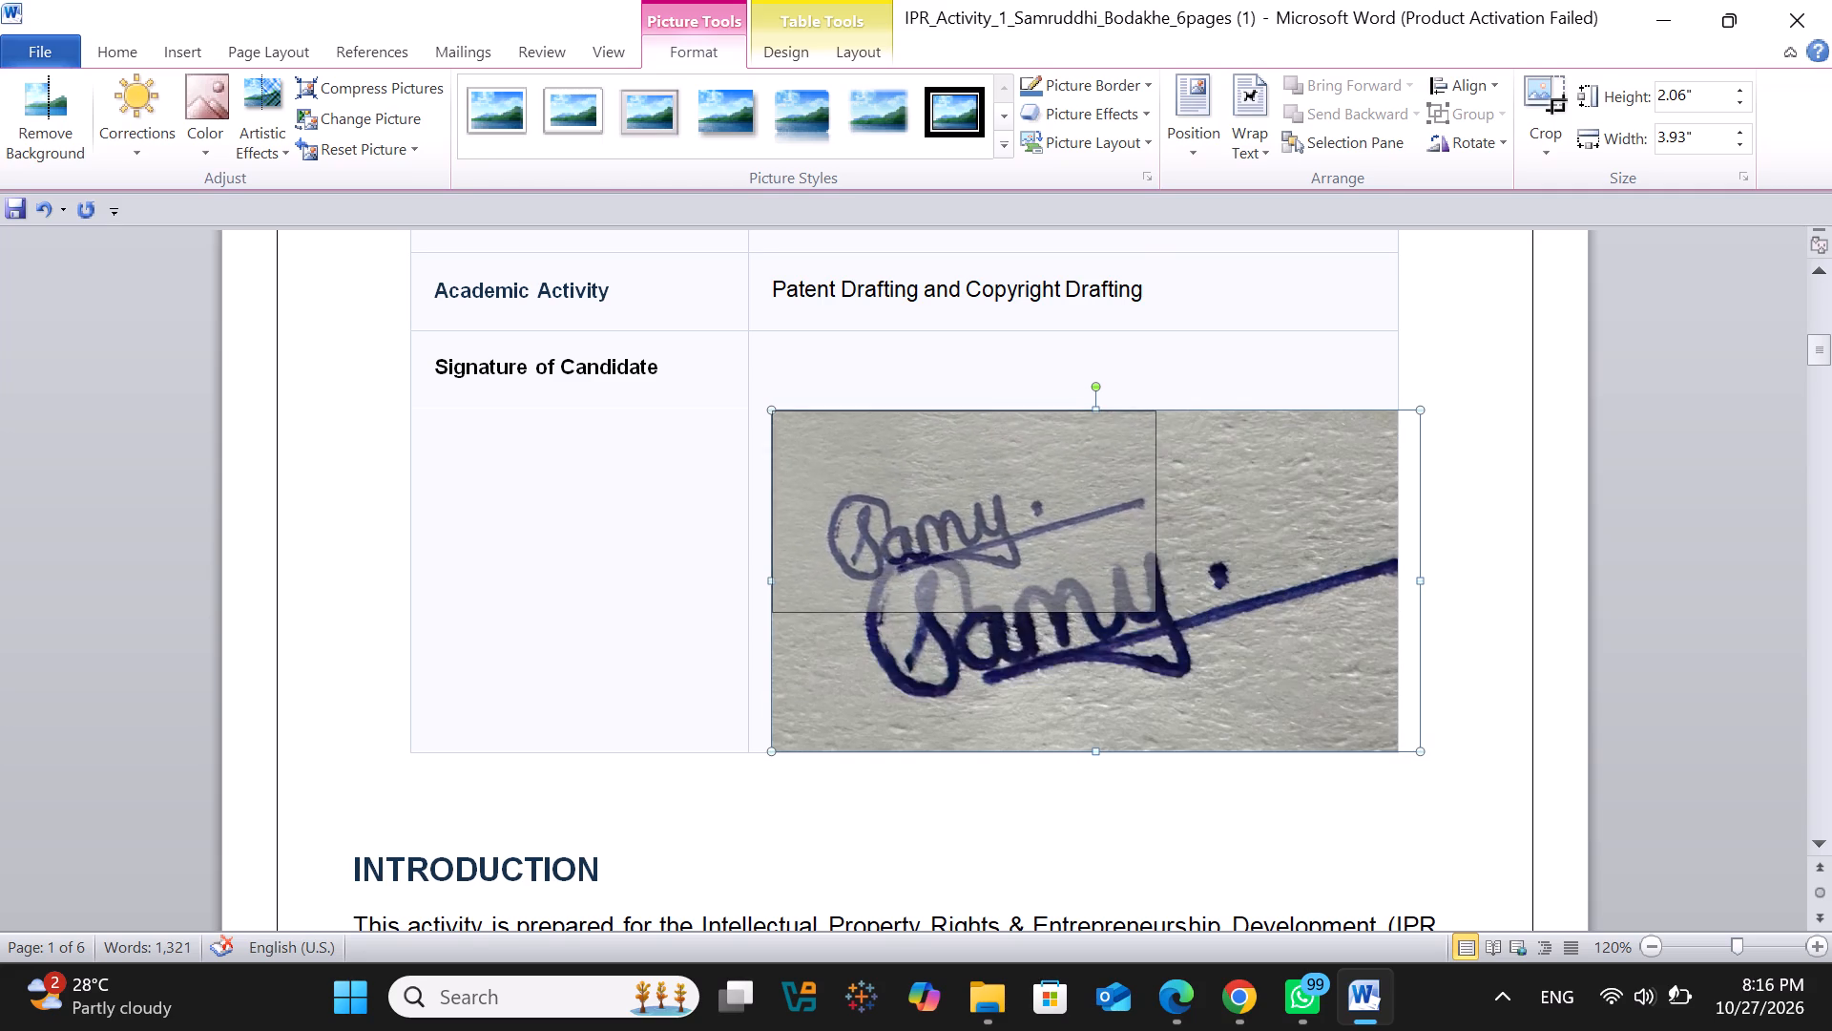
{"action": "left_click_drag", "start_coordinate": [1153, 555], "coordinate": [1147, 551]}
{"action": "left_click_drag", "start_coordinate": [1199, 553], "coordinate": [1034, 476]}
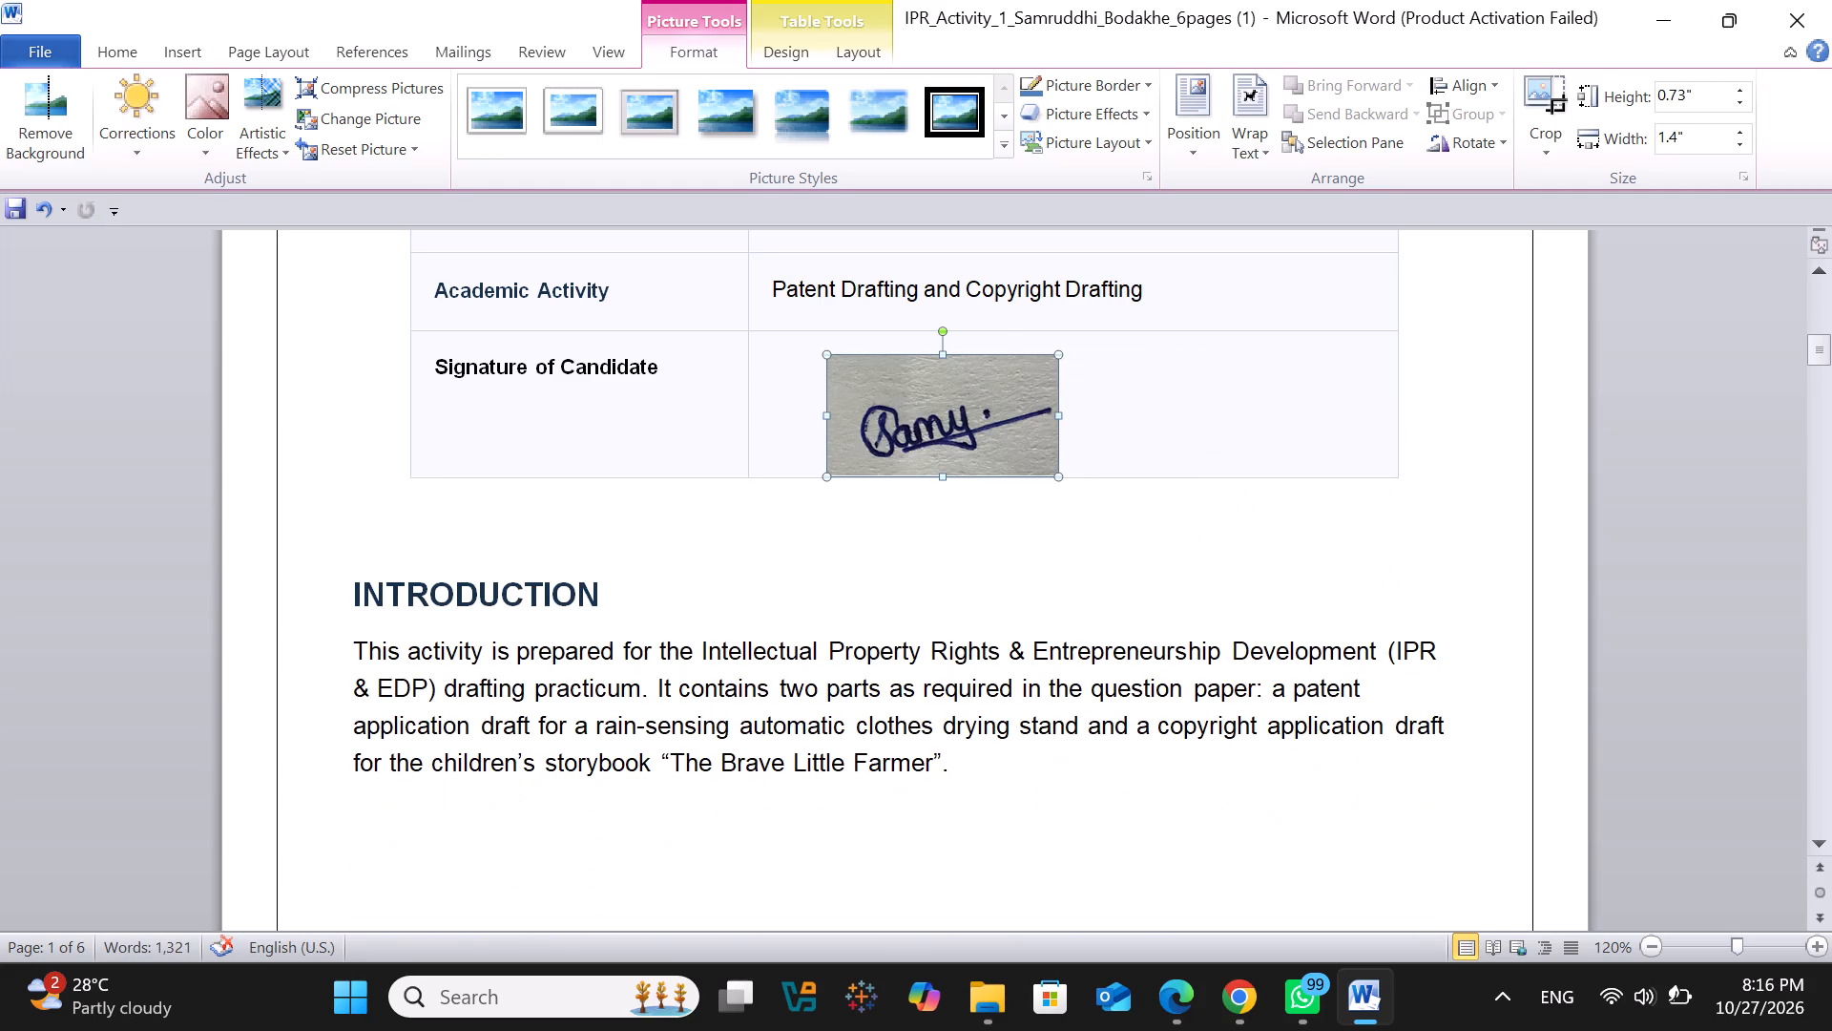
{"action": "left_click_drag", "start_coordinate": [940, 354], "coordinate": [942, 372]}
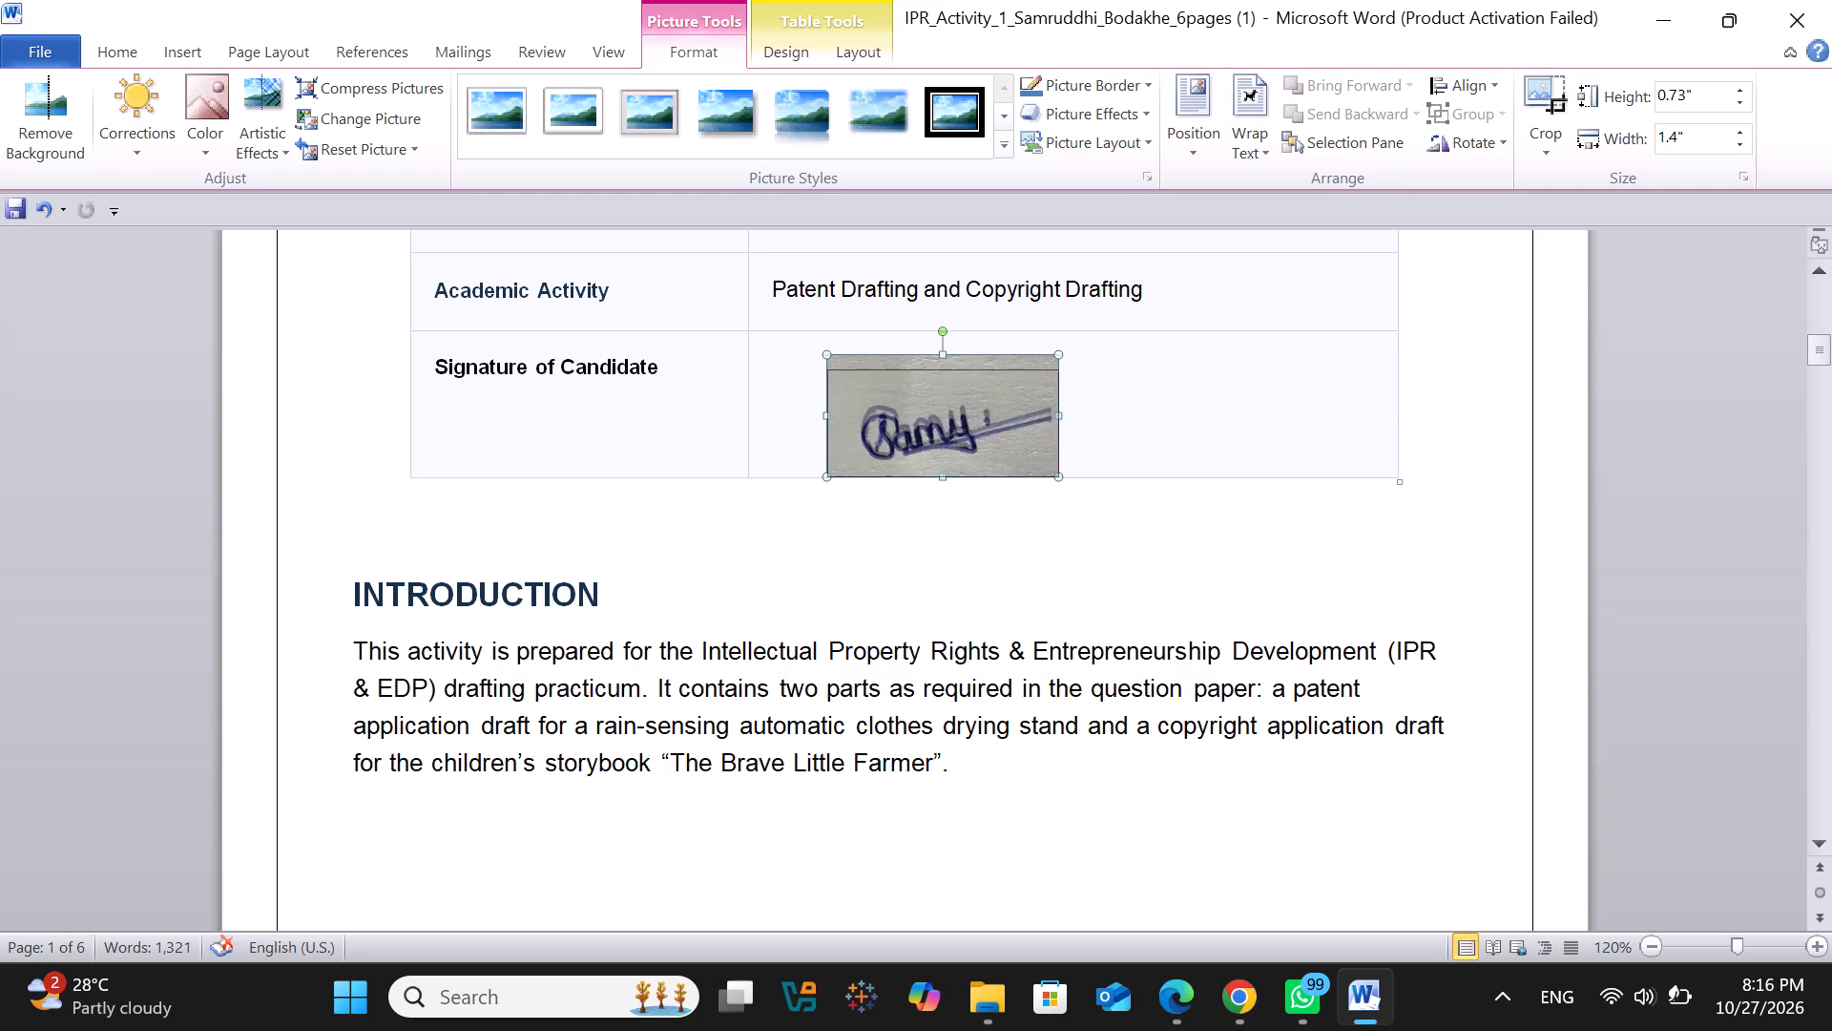
{"action": "left_click_drag", "start_coordinate": [942, 372], "coordinate": [943, 377]}
{"action": "left_click_drag", "start_coordinate": [1057, 456], "coordinate": [1007, 394]}
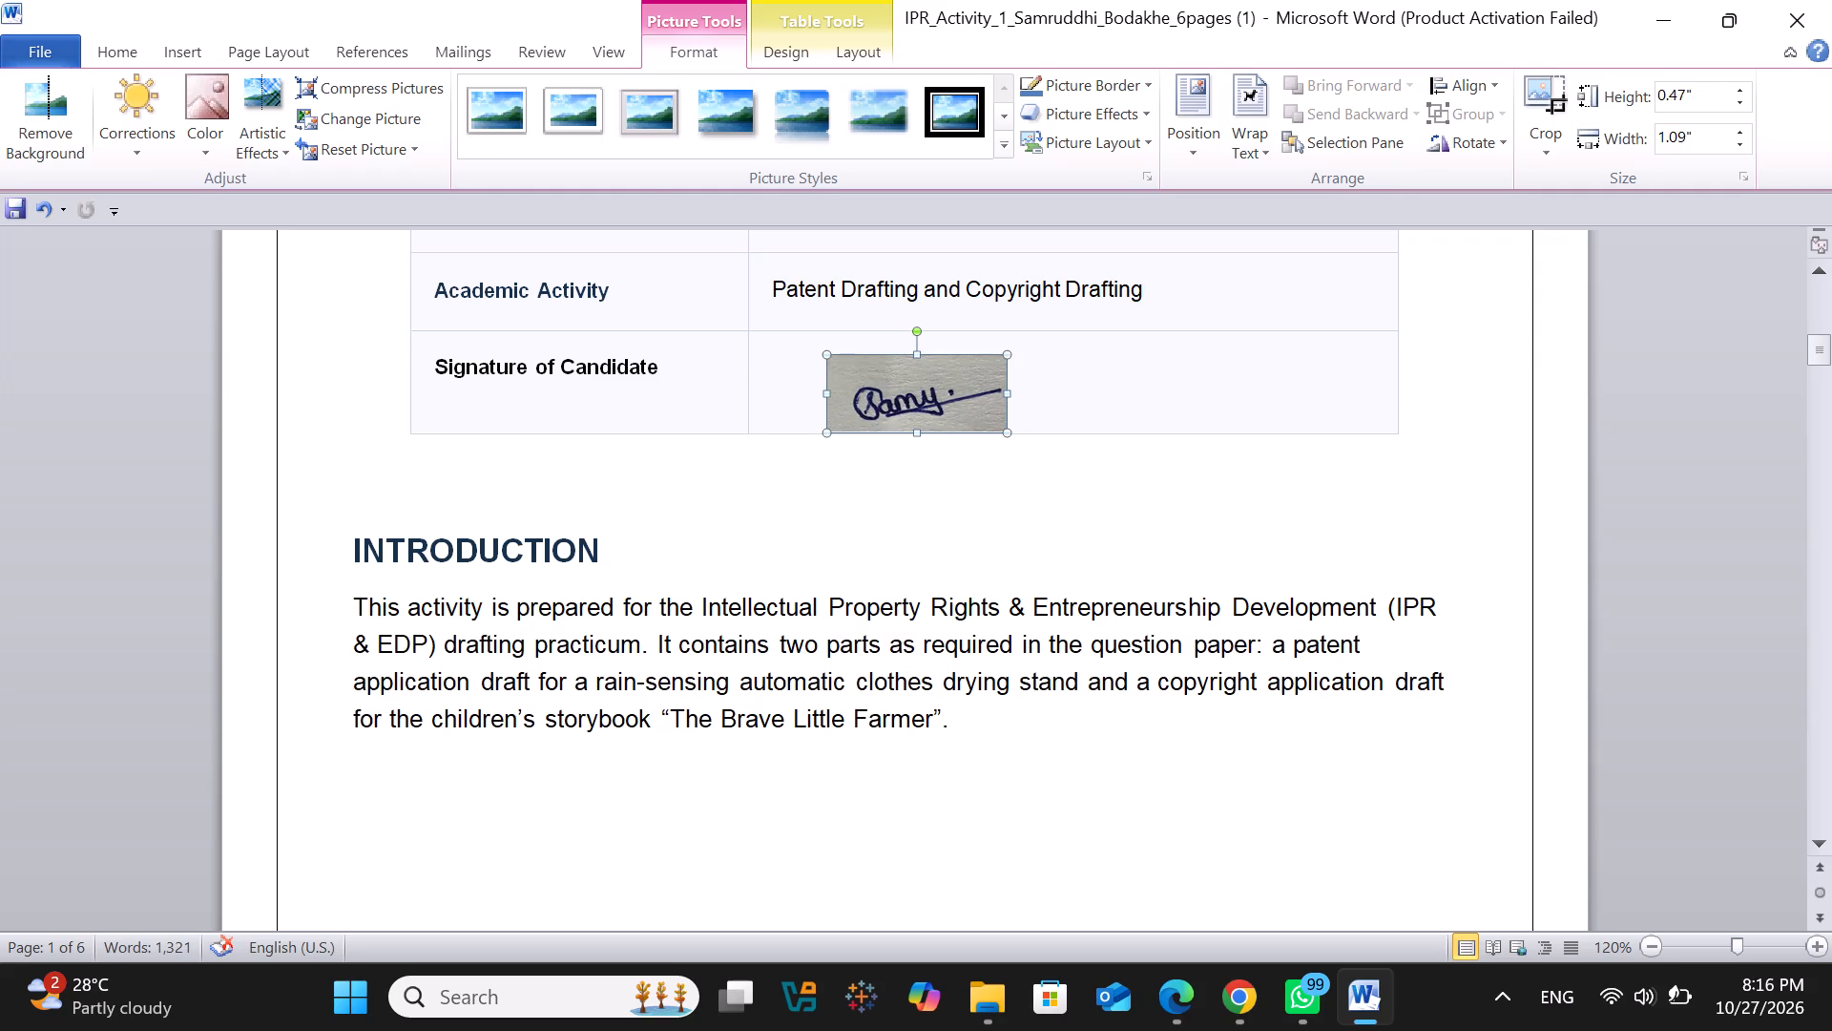
{"action": "left_click", "coordinate": [1104, 386]}
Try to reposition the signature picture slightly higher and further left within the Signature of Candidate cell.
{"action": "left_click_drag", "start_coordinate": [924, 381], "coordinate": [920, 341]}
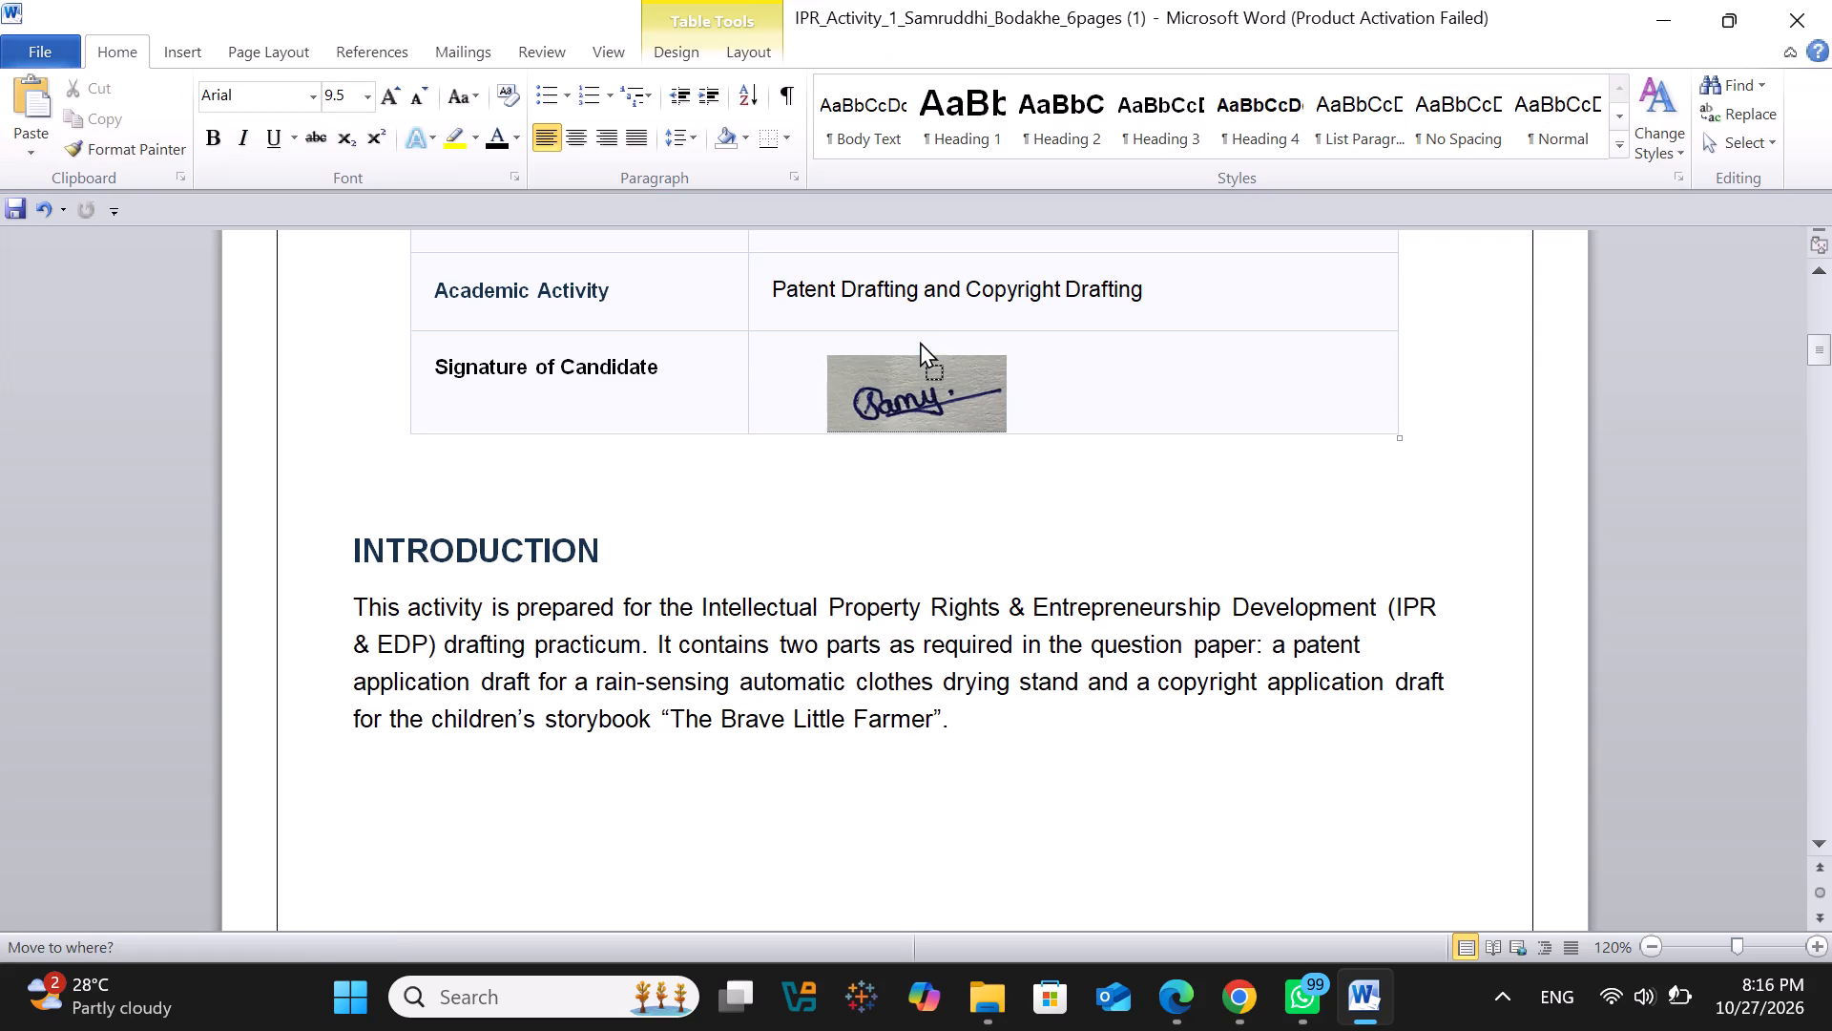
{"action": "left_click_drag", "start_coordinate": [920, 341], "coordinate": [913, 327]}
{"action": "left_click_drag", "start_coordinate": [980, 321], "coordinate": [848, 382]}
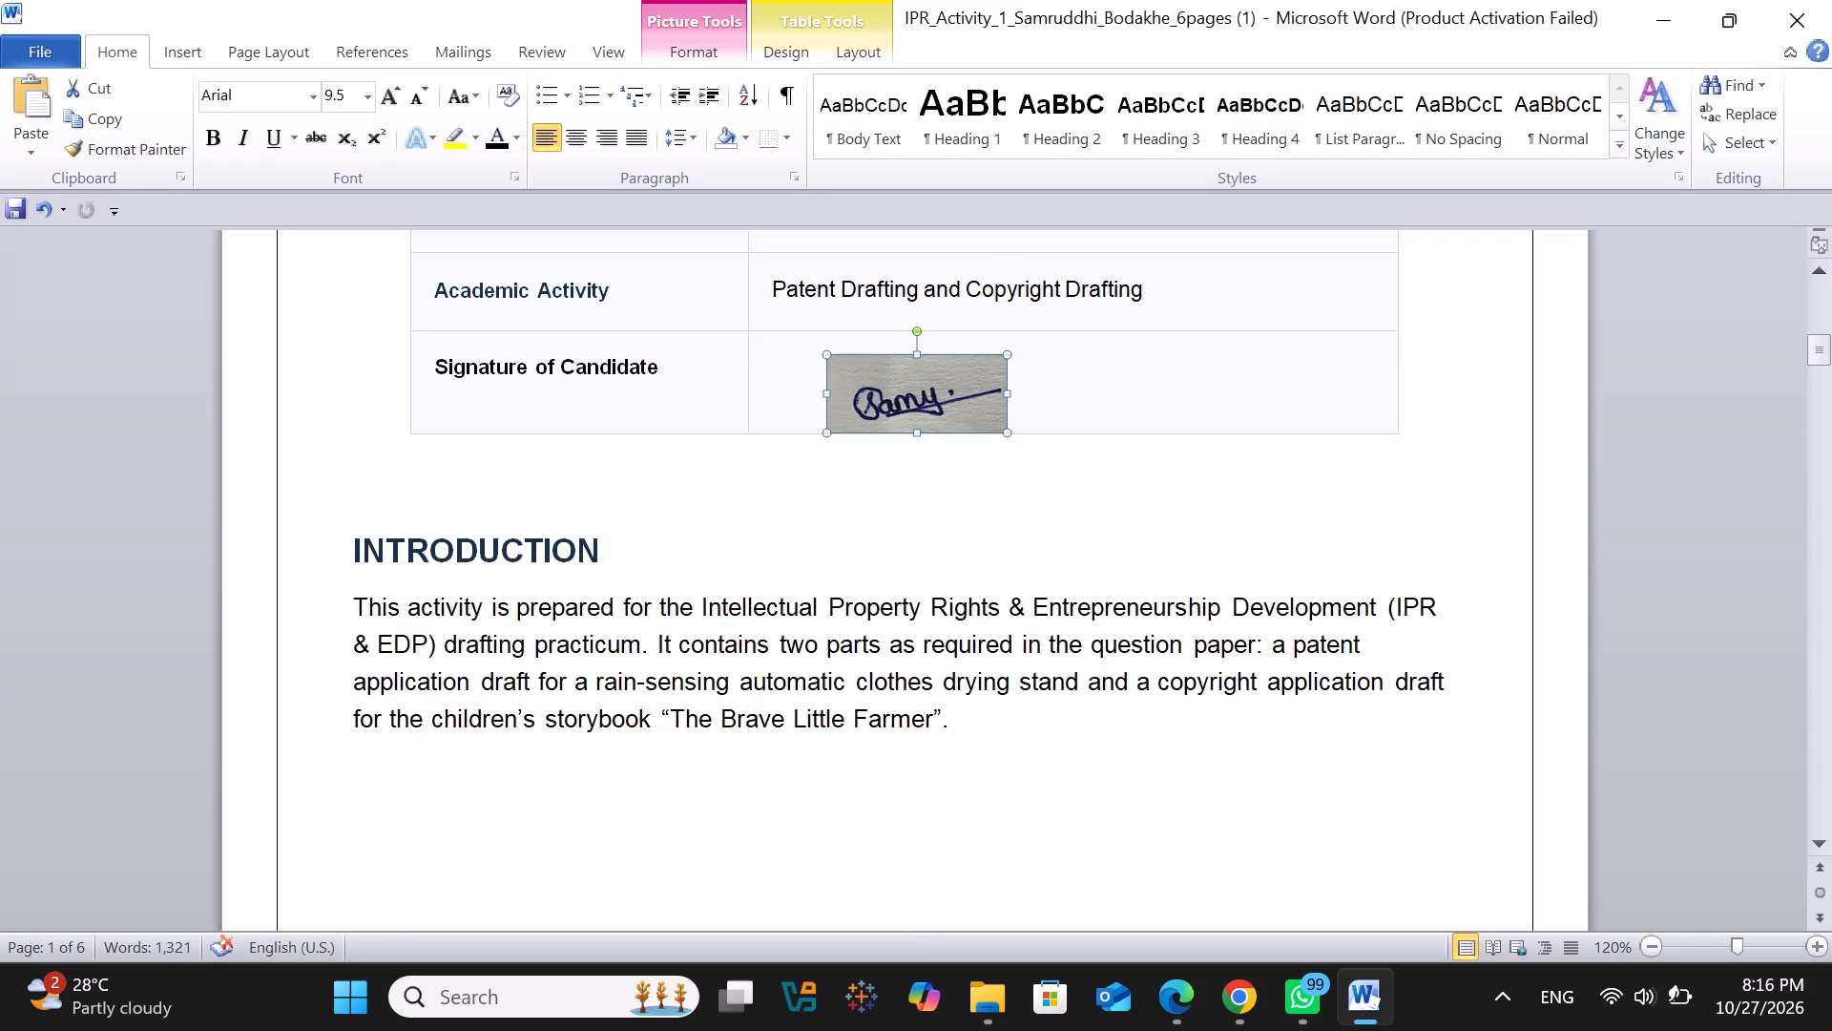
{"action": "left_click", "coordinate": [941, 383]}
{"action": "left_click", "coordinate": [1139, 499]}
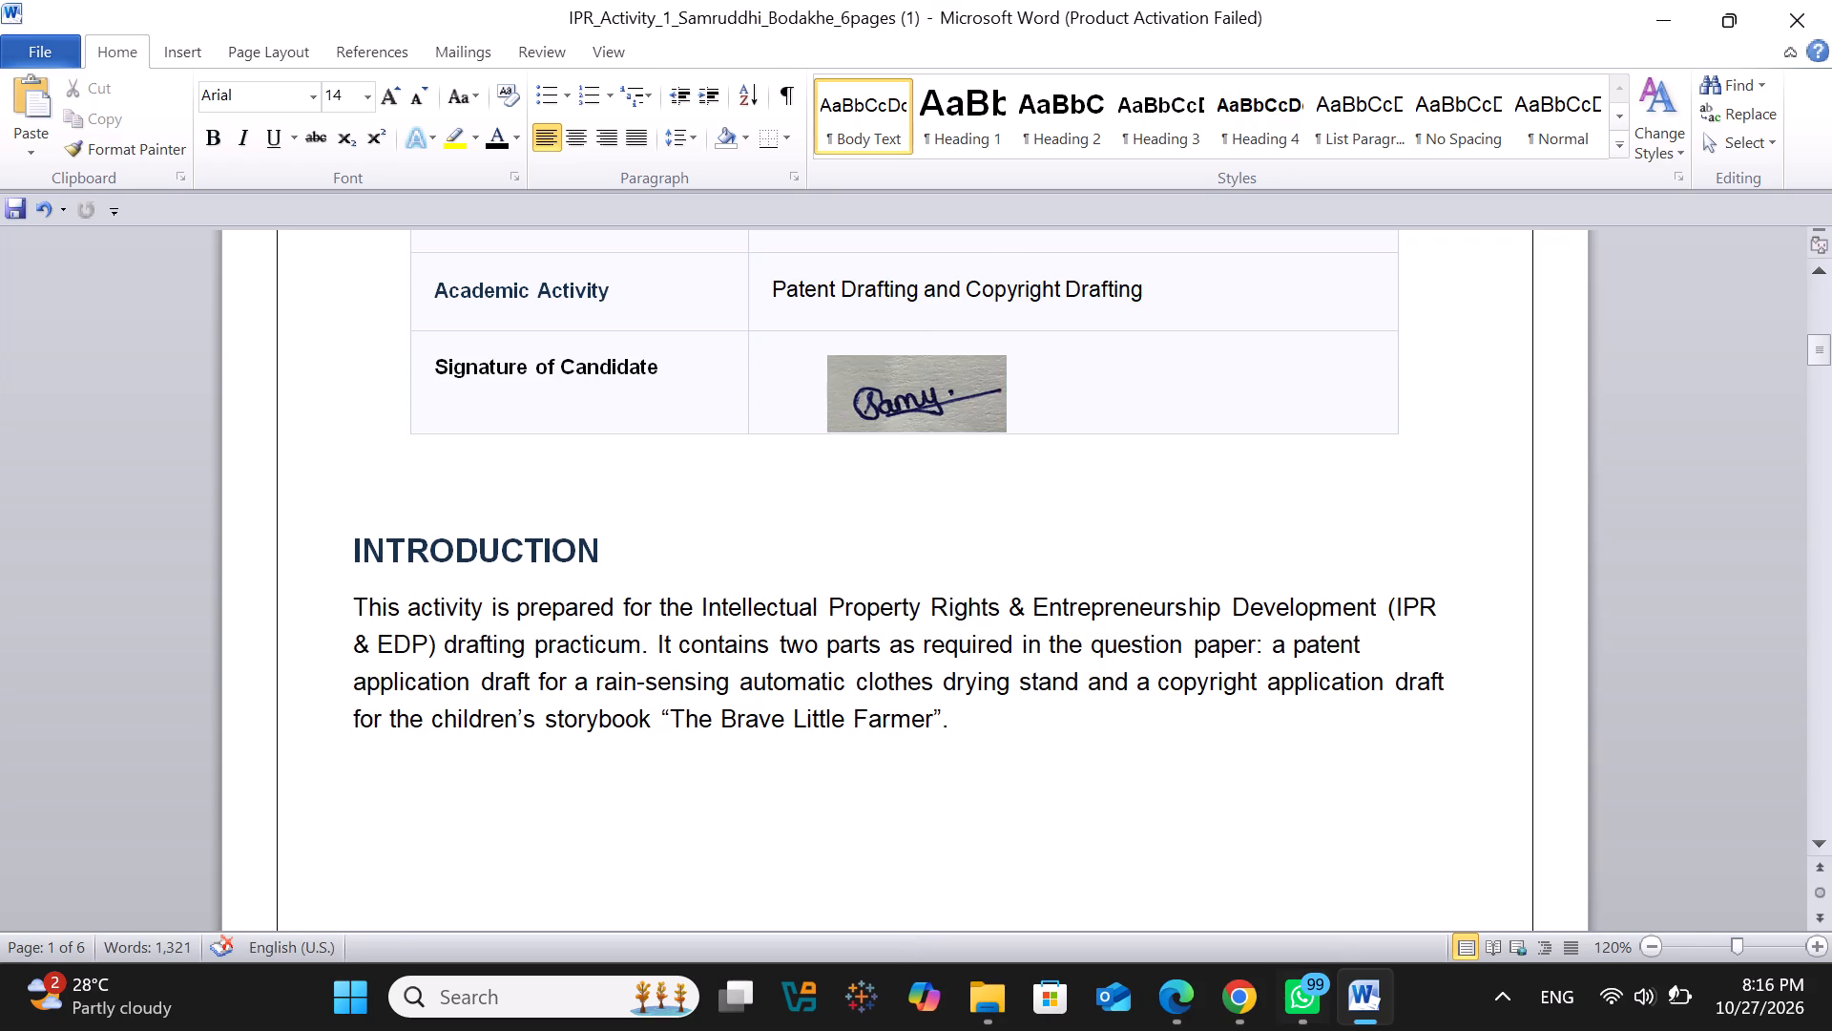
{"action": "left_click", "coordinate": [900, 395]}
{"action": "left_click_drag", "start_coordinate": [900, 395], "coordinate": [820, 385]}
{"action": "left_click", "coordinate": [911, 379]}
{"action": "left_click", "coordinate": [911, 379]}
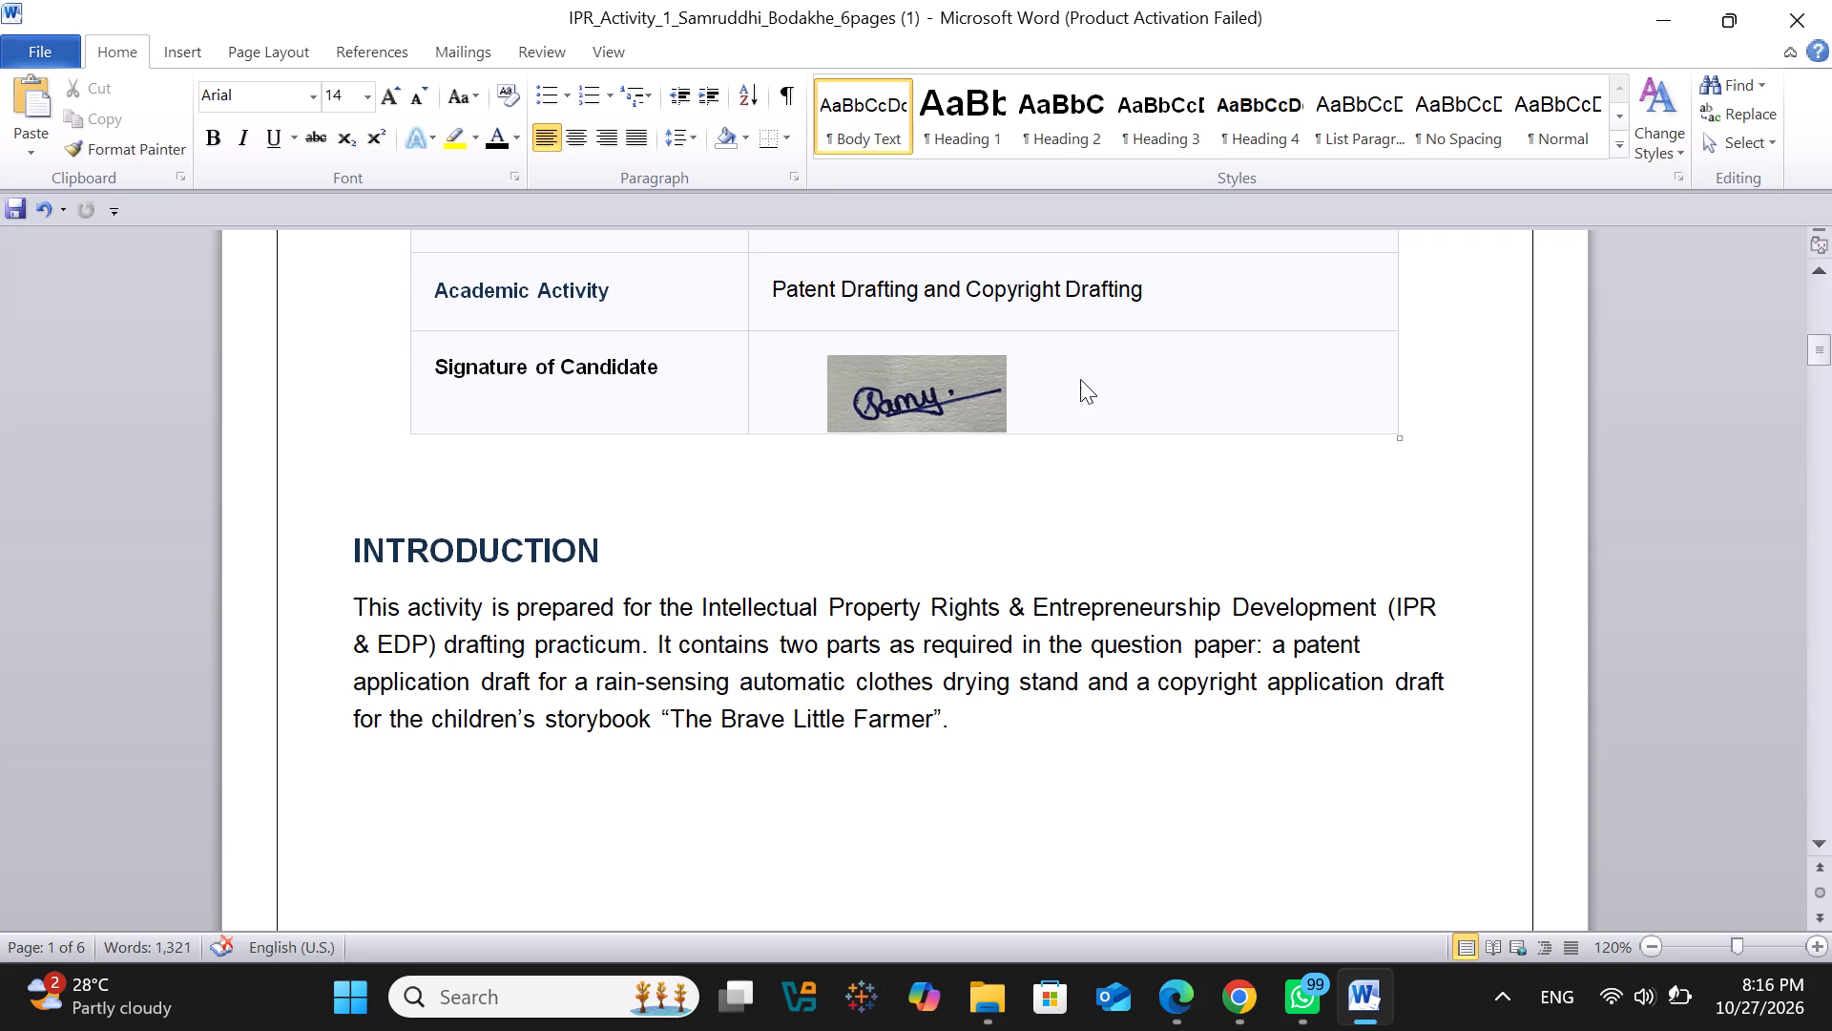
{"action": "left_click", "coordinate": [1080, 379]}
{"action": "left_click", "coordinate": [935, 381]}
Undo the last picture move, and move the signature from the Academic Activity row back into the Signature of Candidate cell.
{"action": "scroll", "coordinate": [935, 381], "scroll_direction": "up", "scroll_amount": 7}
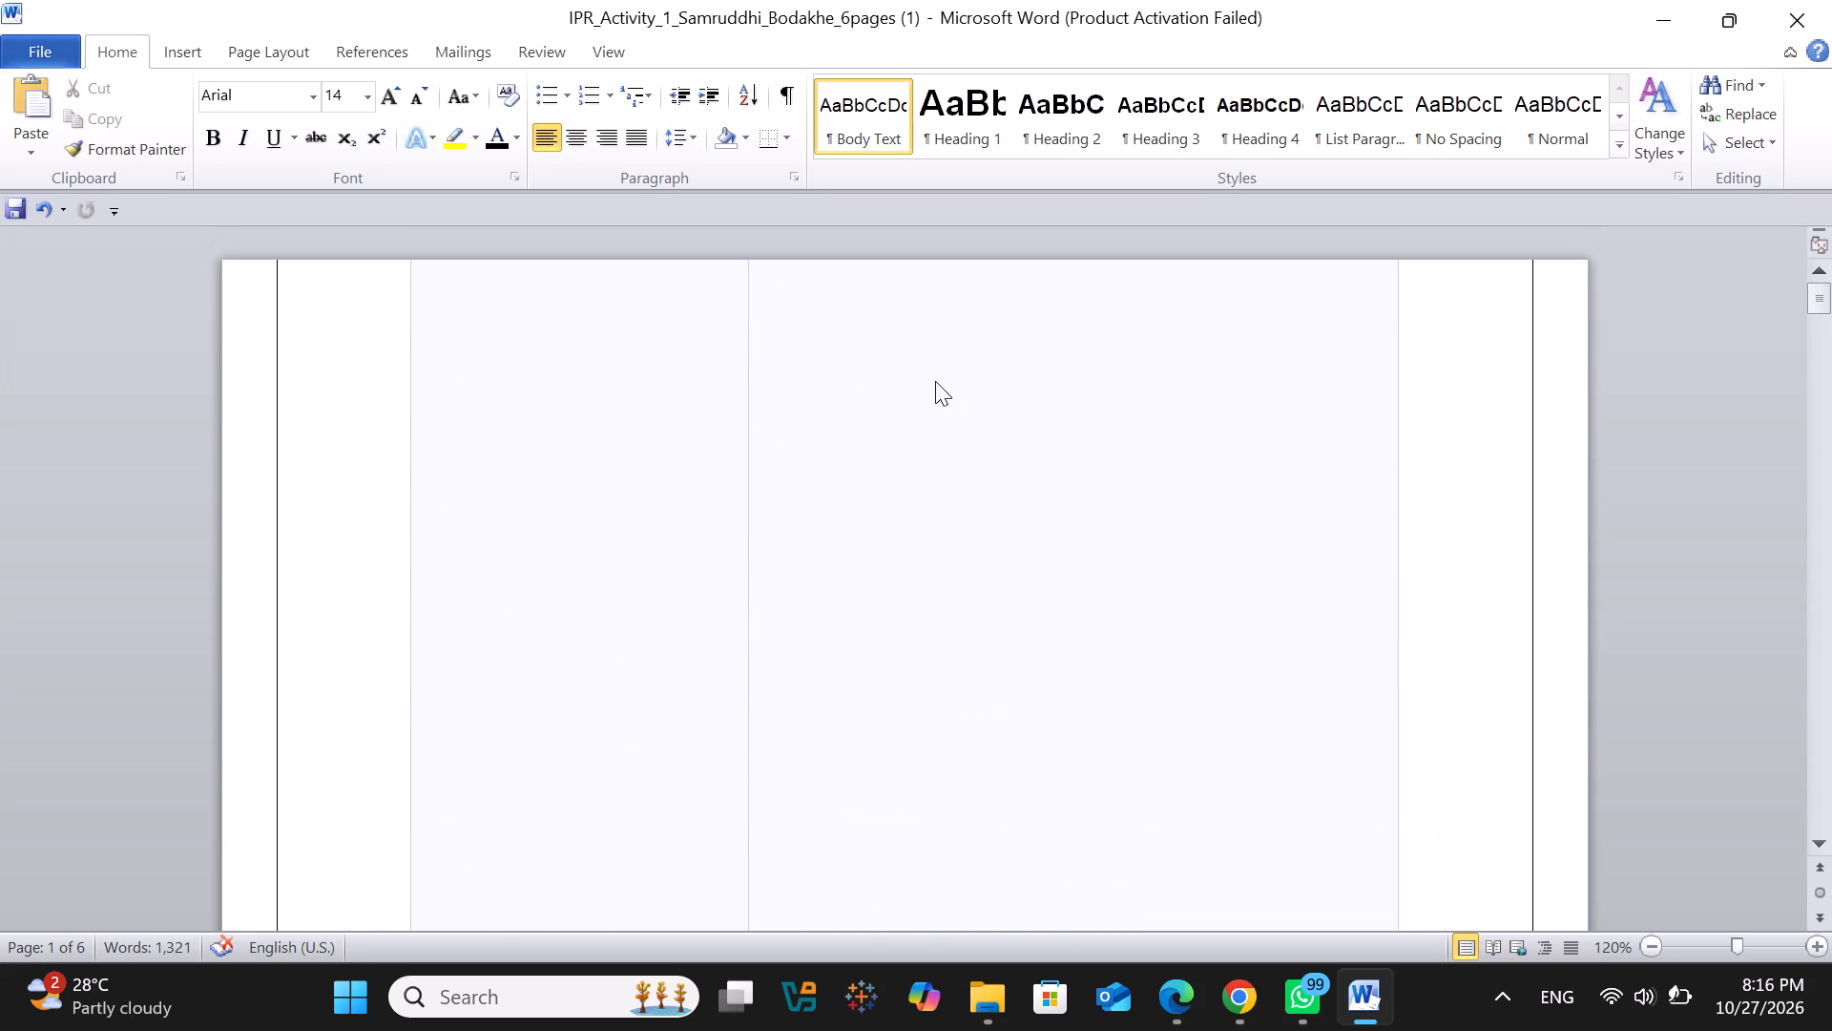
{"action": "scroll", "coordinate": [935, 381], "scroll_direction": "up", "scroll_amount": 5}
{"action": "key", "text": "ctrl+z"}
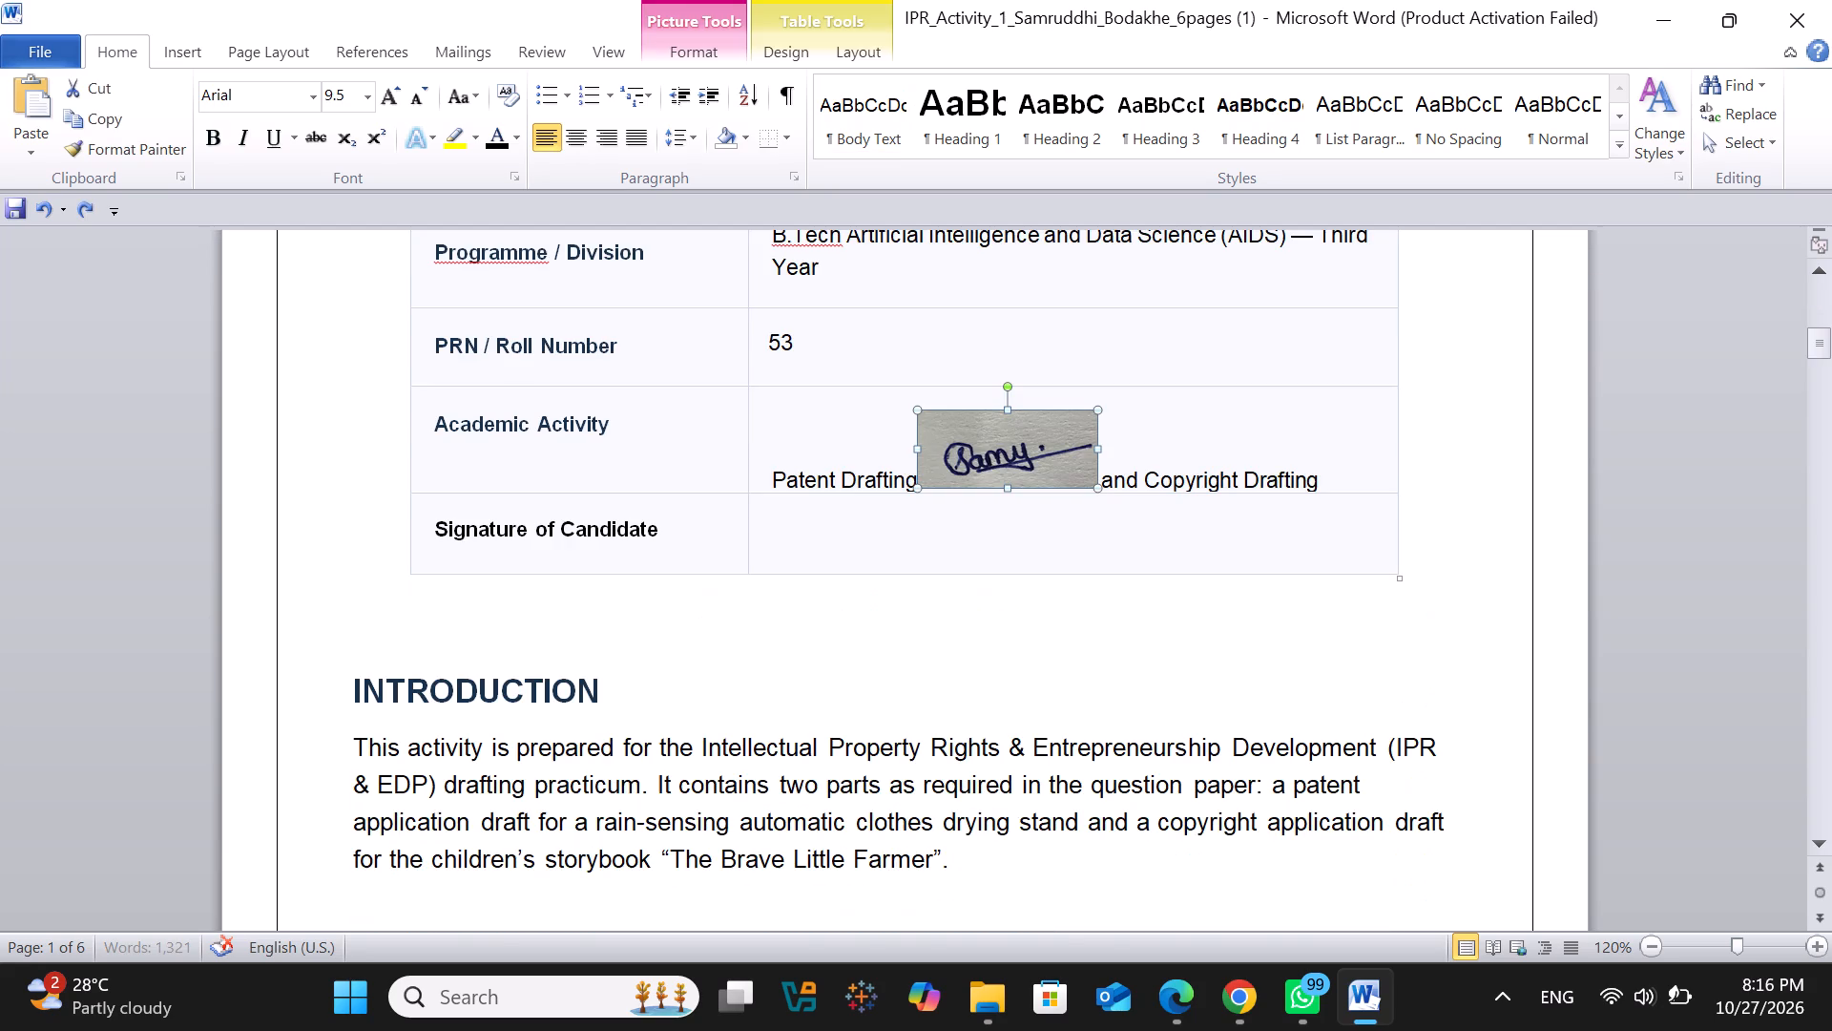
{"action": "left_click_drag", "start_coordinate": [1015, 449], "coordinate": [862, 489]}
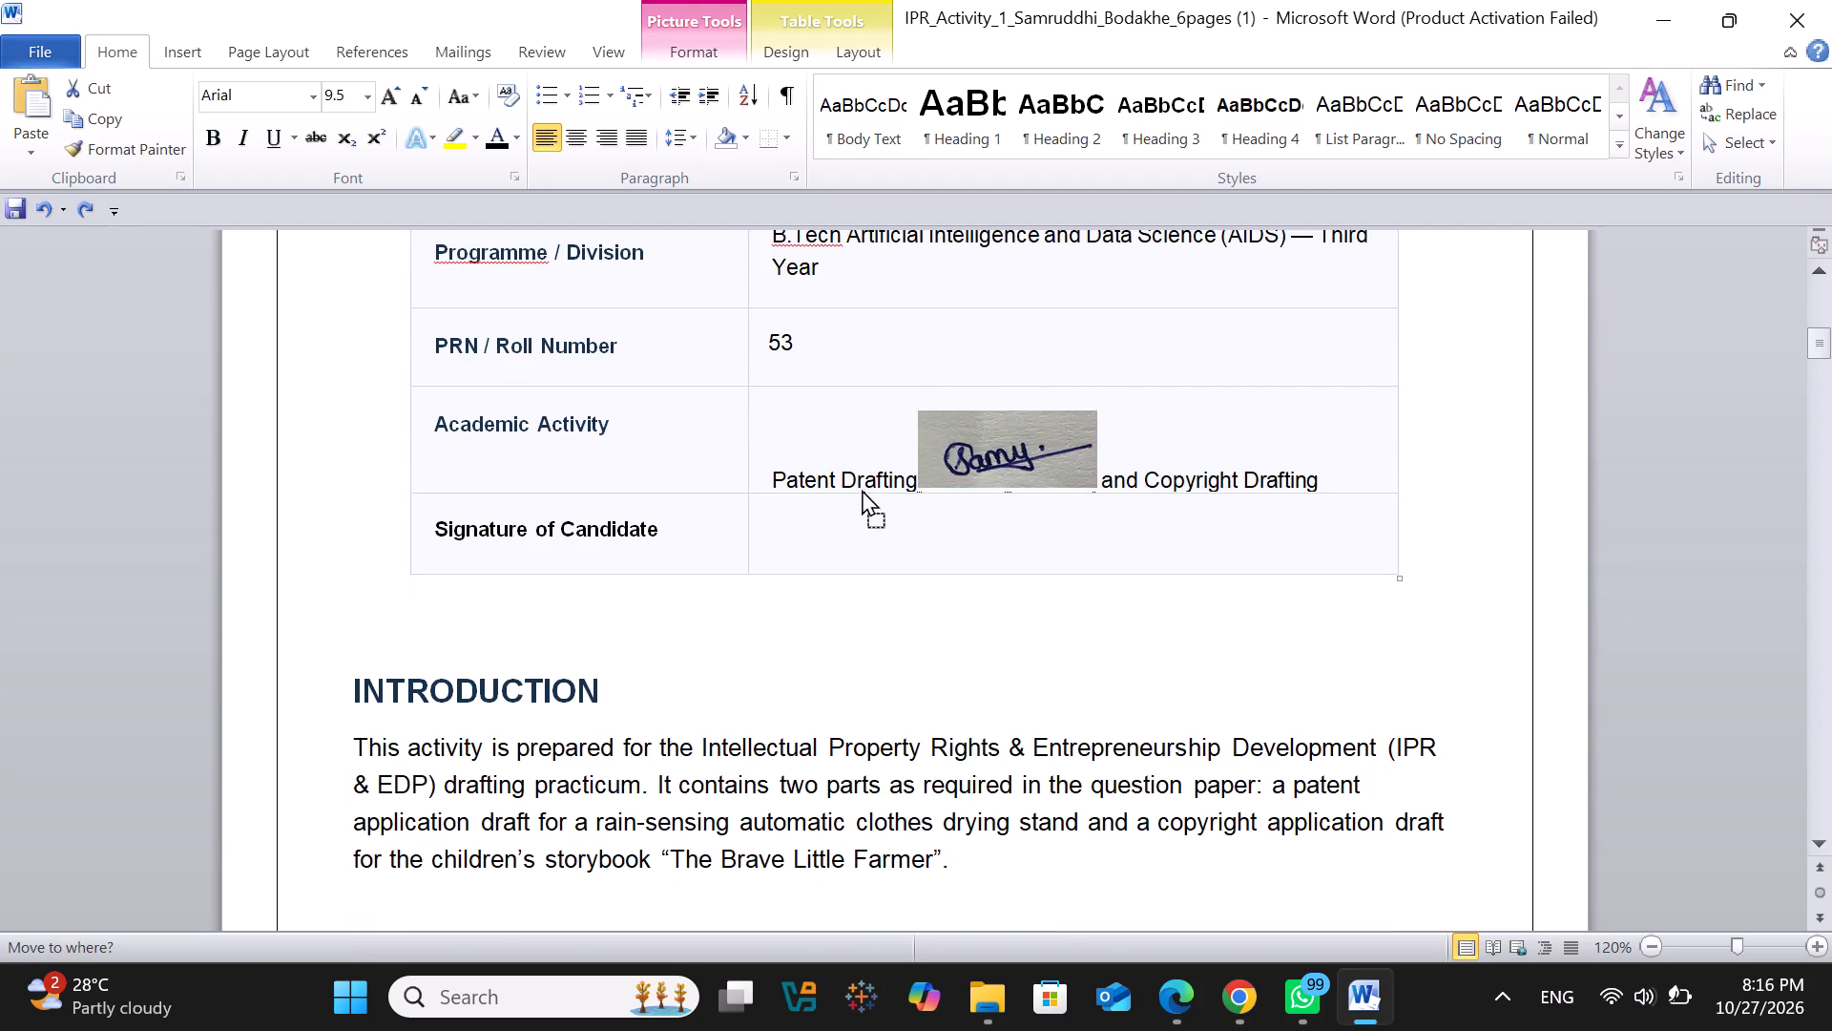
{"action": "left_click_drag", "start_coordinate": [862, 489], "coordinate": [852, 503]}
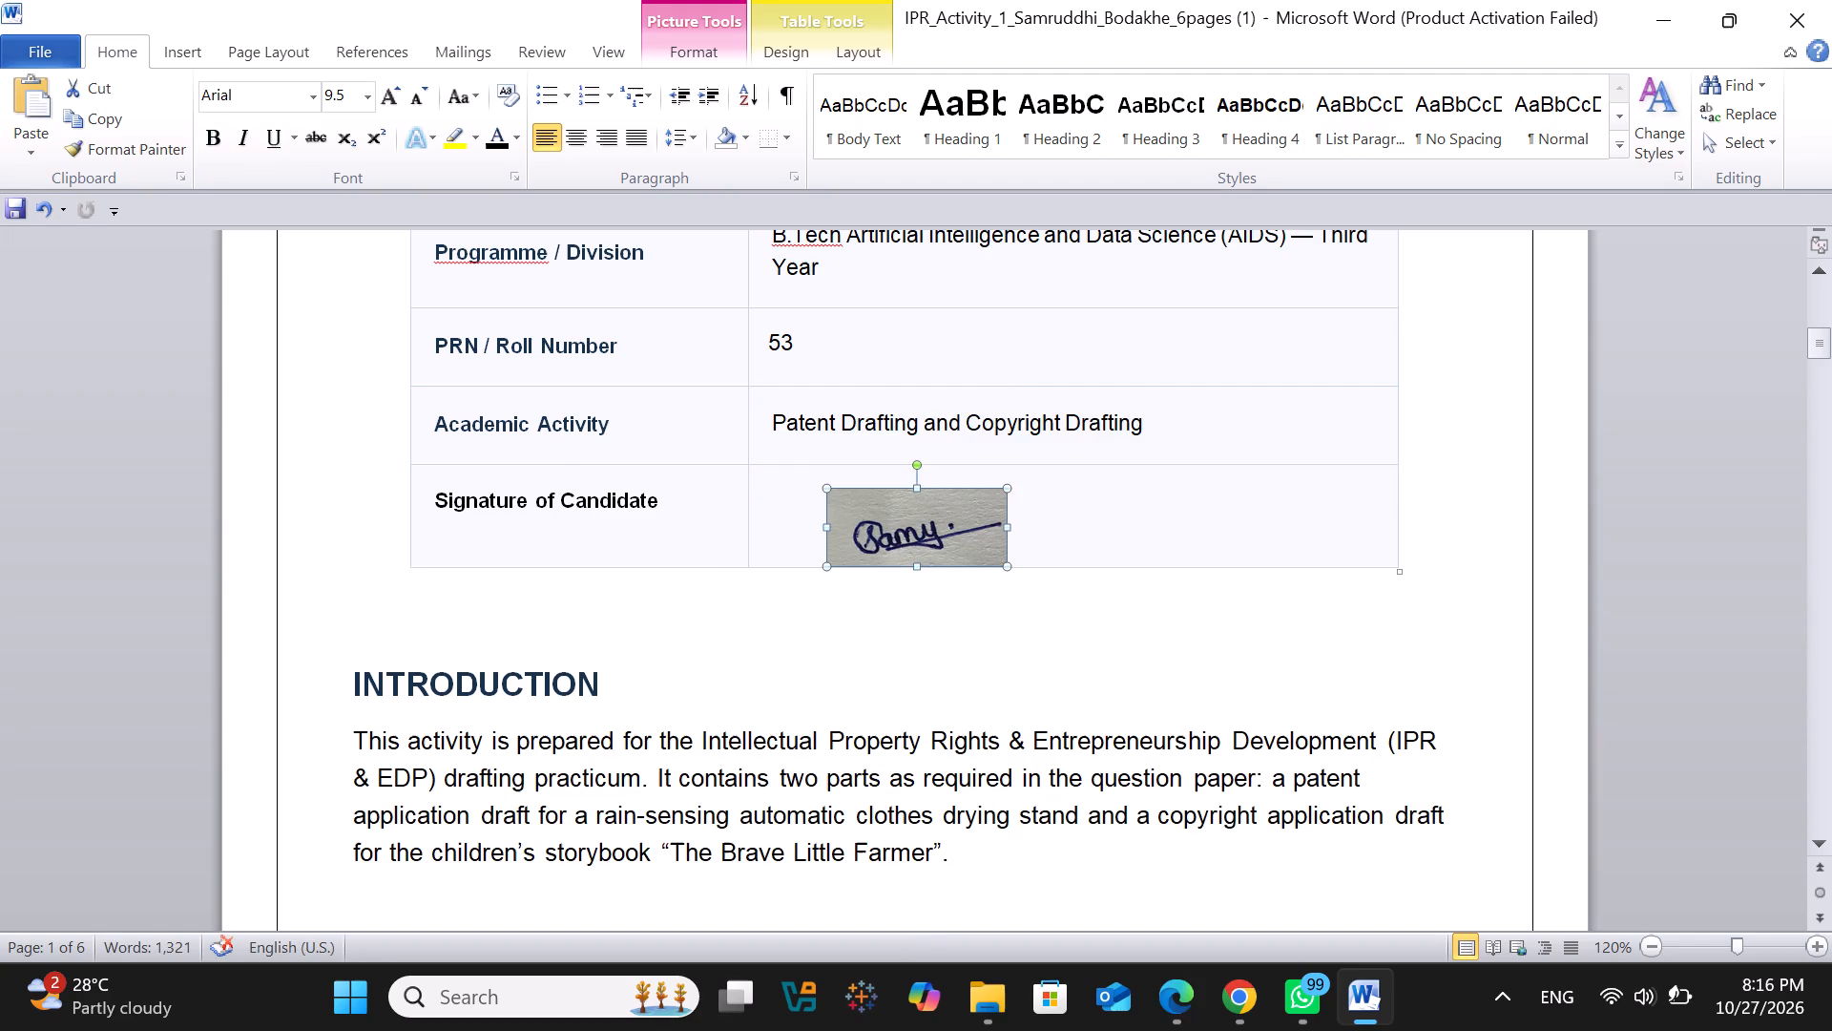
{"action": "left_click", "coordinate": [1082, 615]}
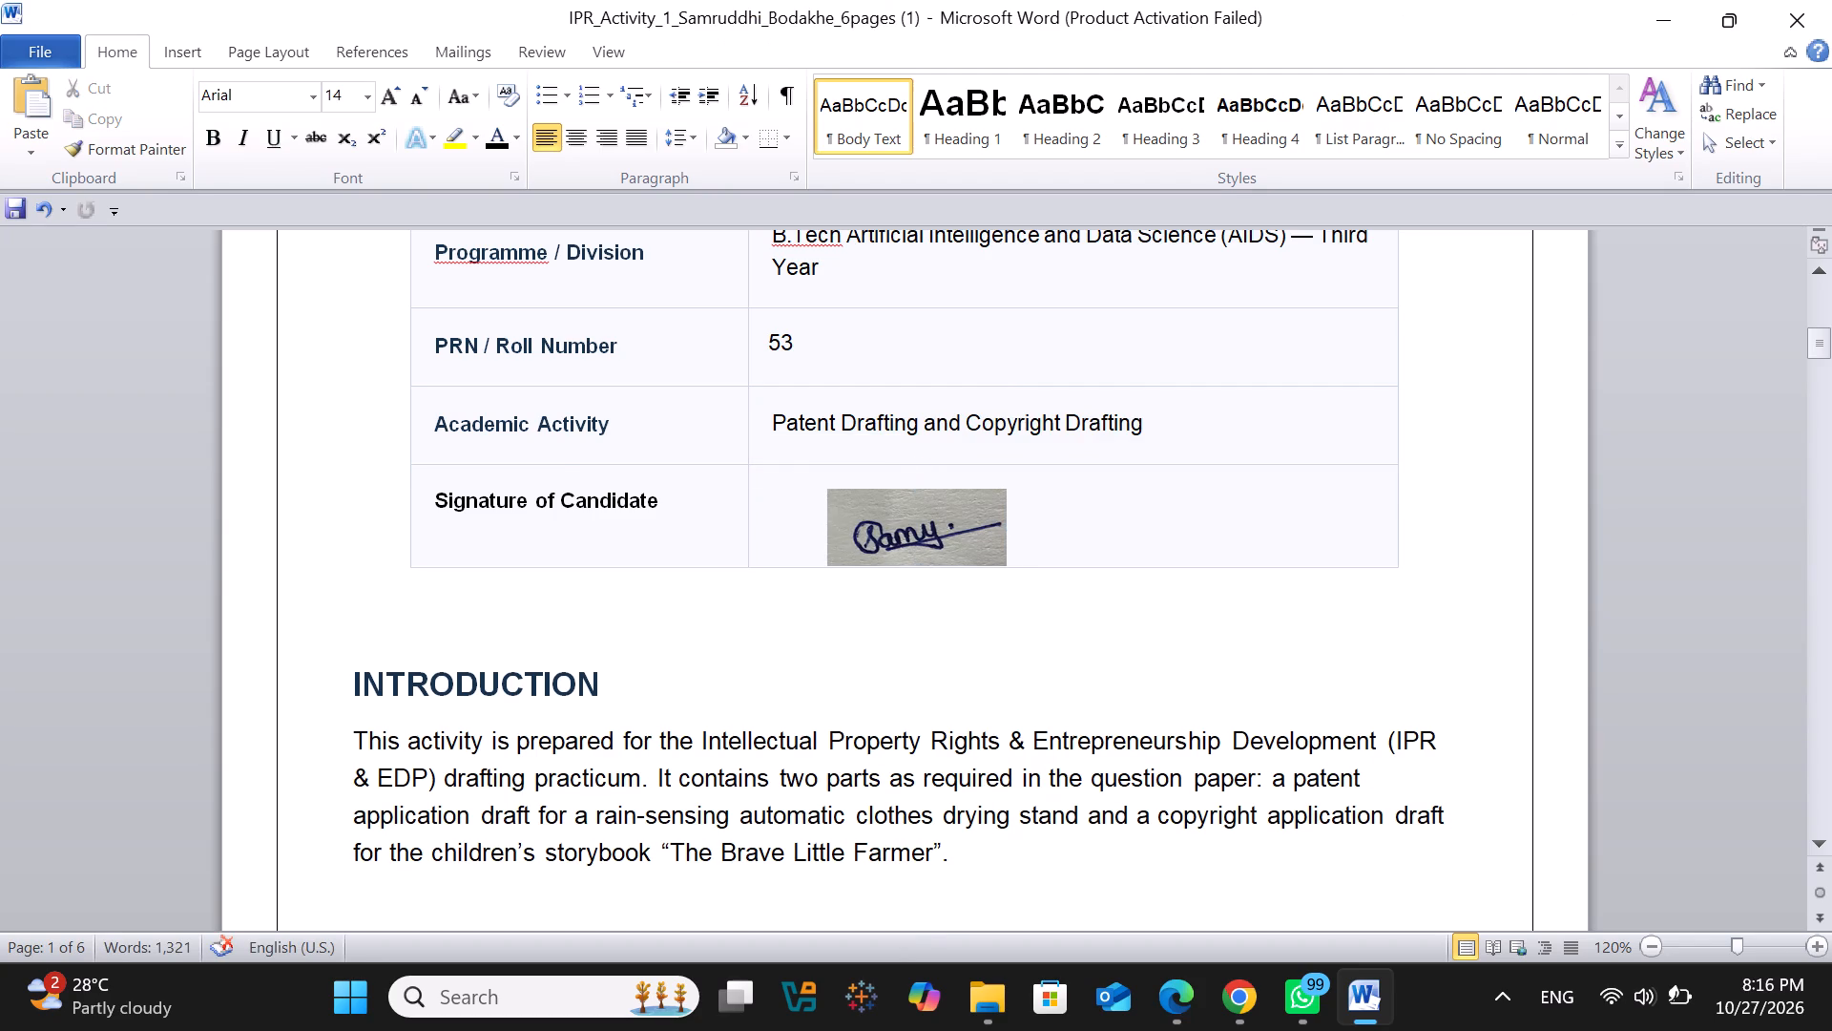
Add the division "(A)" after "Third Year" in the Programme / Division row of the cover table.
{"action": "scroll", "coordinate": [1082, 615], "scroll_direction": "up", "scroll_amount": 1}
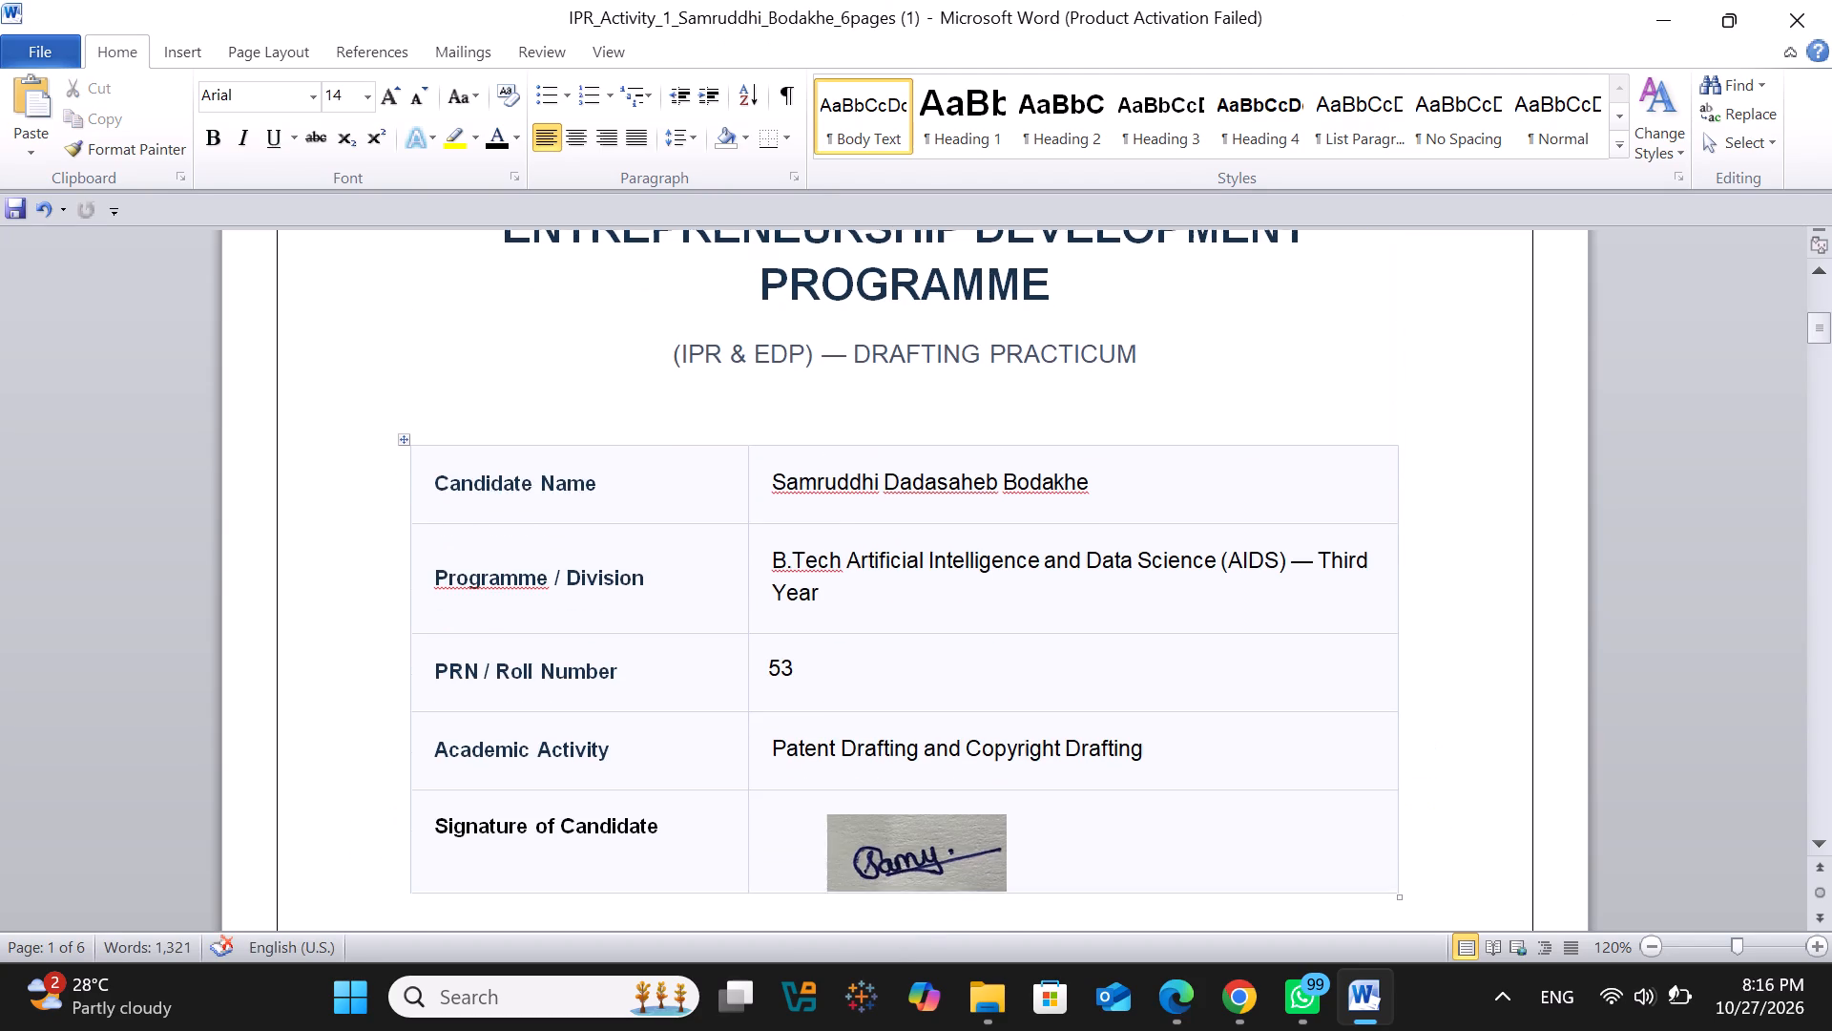
{"action": "scroll", "coordinate": [1082, 615], "scroll_direction": "up", "scroll_amount": 1}
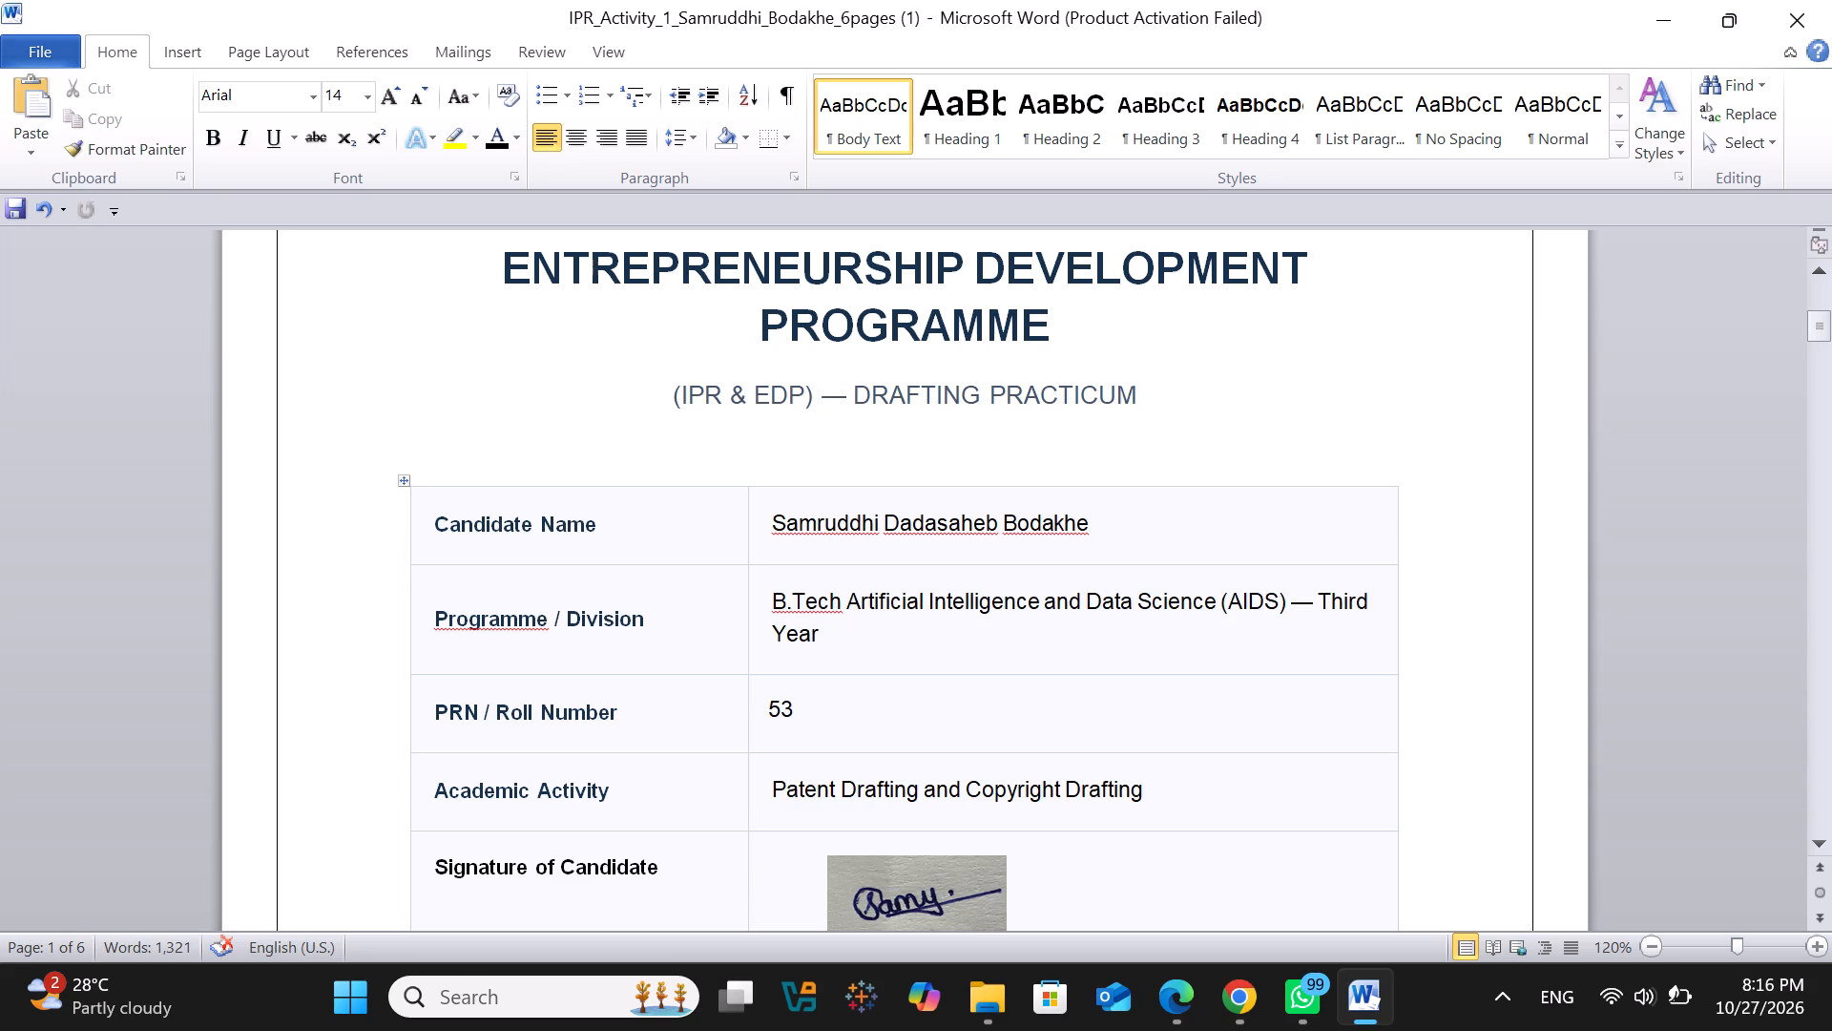
{"action": "left_click", "coordinate": [849, 626]}
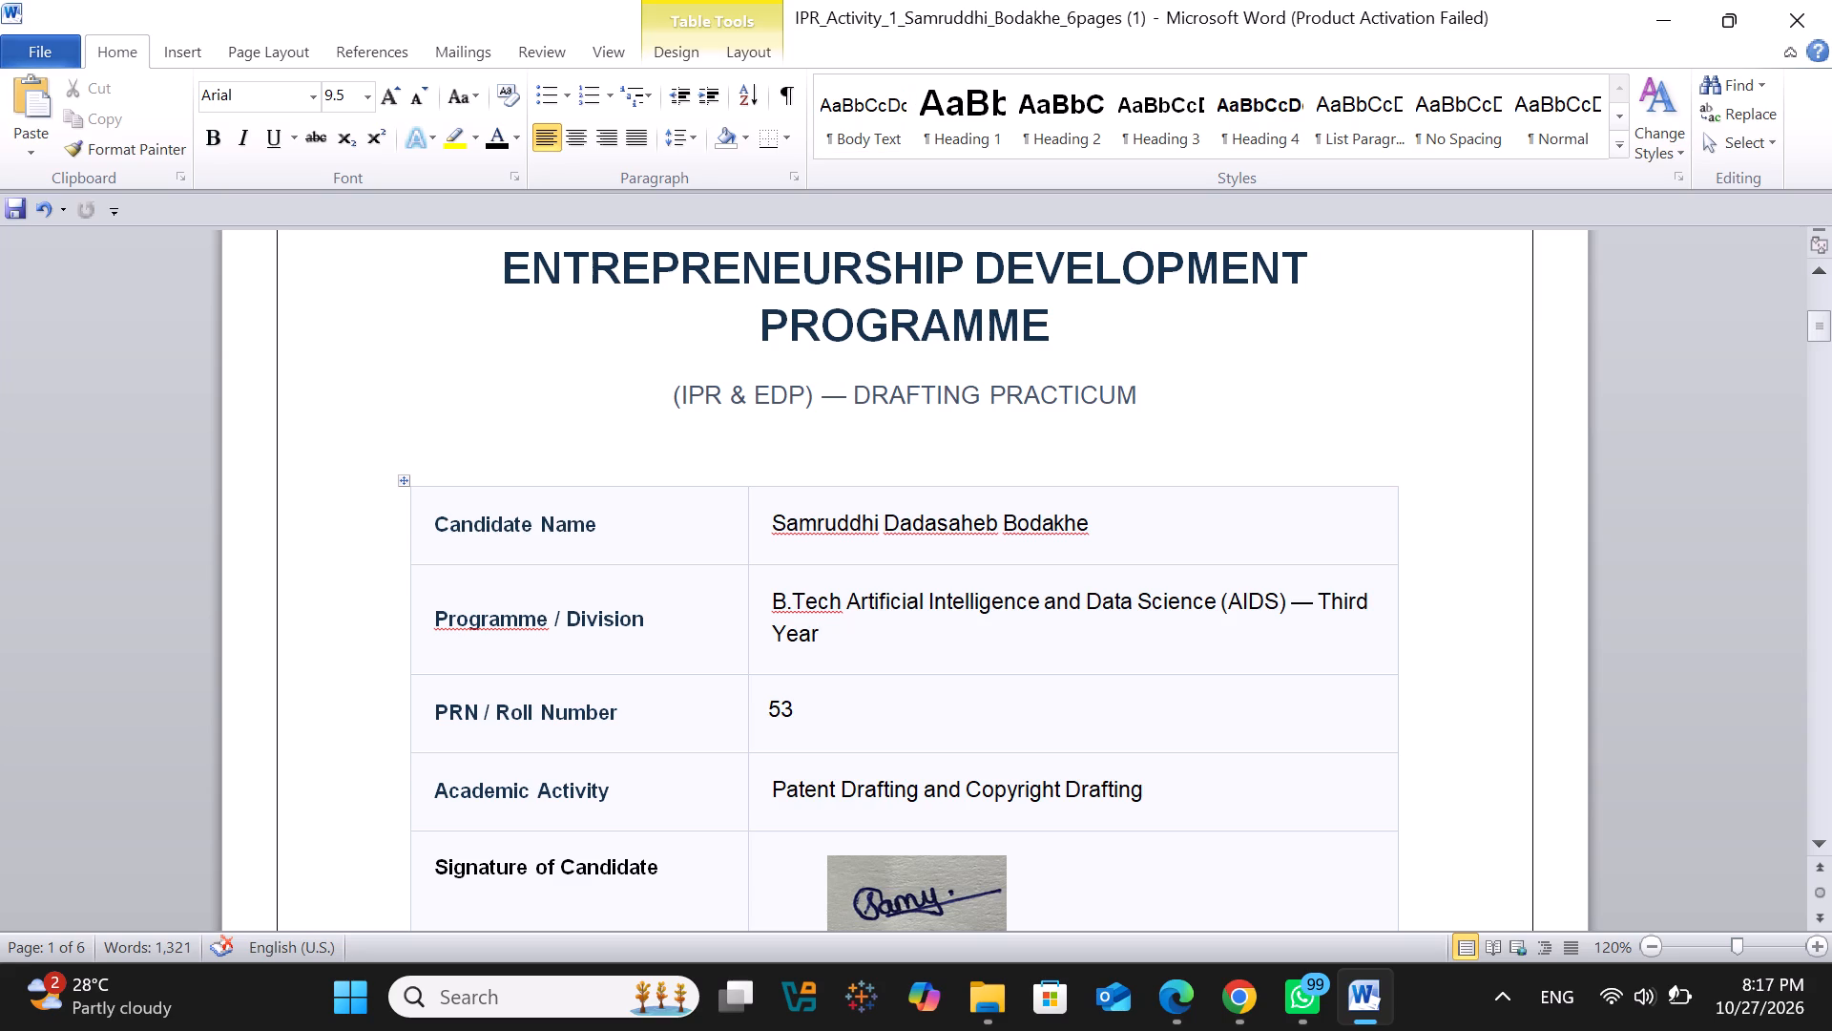
{"action": "key", "text": "space"}
{"action": "key", "text": "9"}
{"action": "key", "text": "BackSpace"}
{"action": "type", "text": "()"}
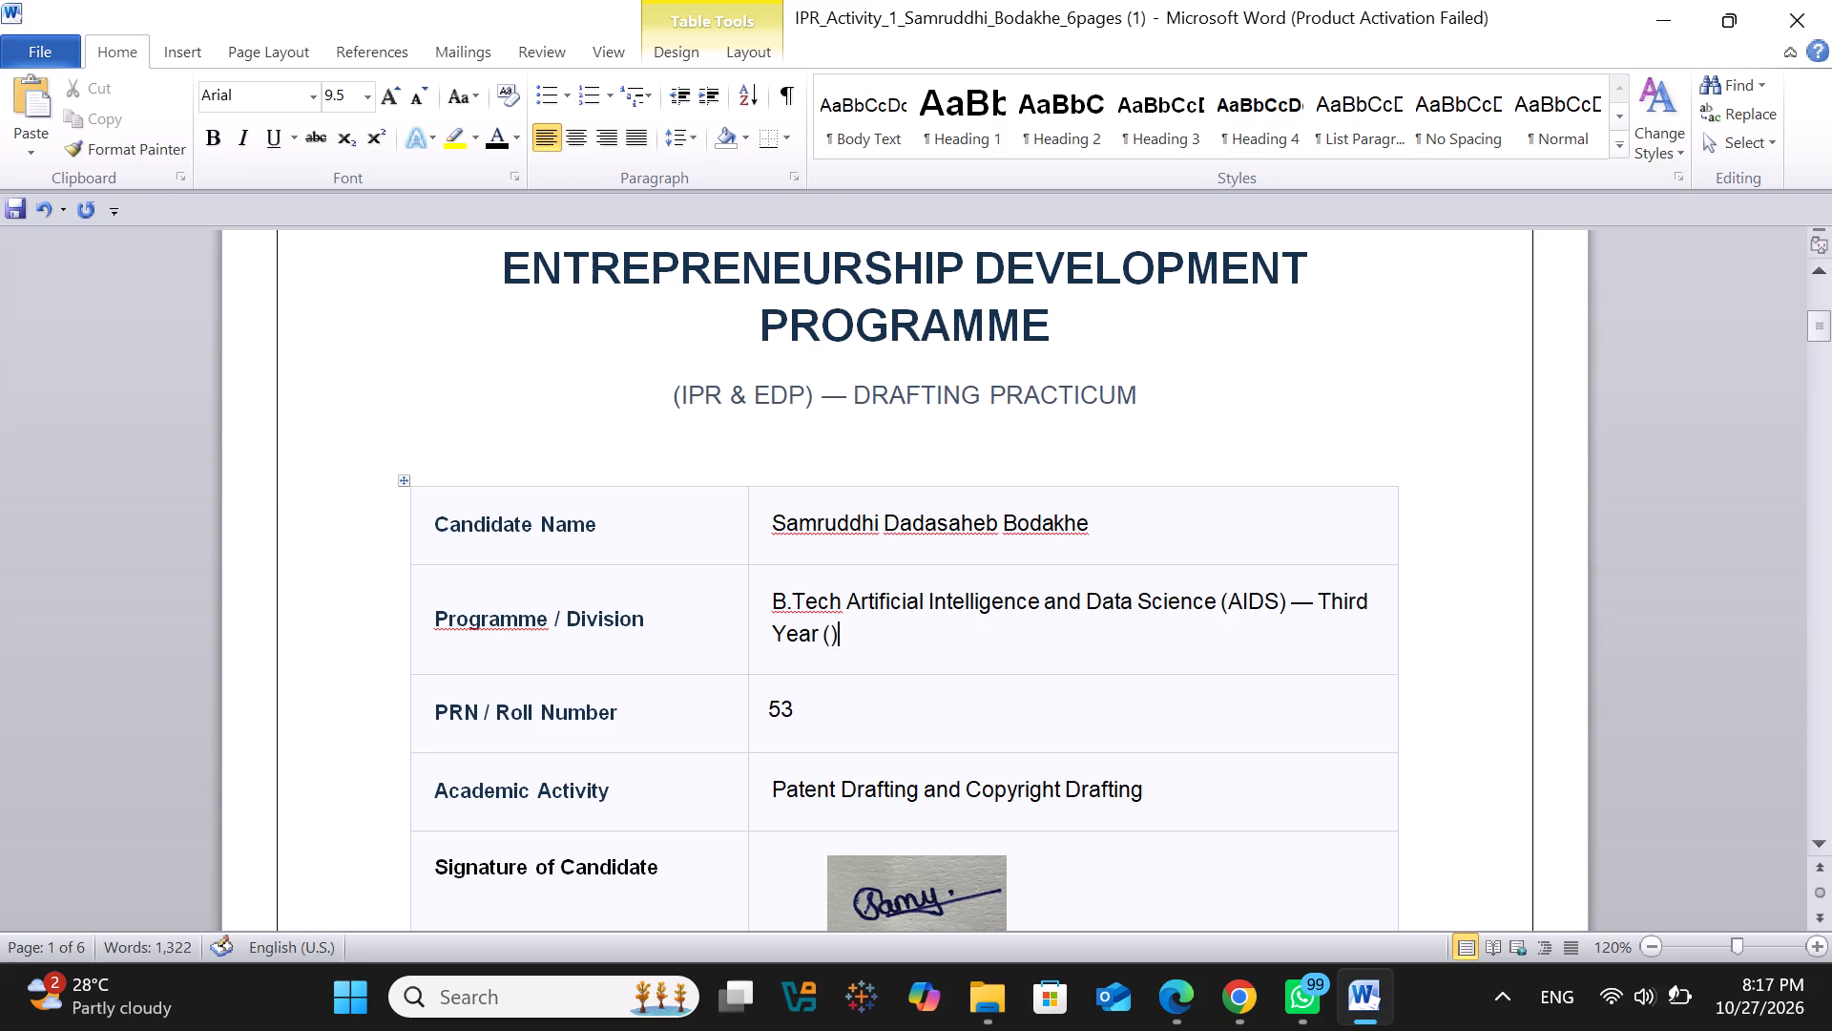
{"action": "key", "text": "Left"}
{"action": "key", "text": "a"}
{"action": "left_click", "coordinate": [888, 628]}
Review the document from the cover table through to the declaration and signature block on the last page.
{"action": "scroll", "coordinate": [1057, 653], "scroll_direction": "down", "scroll_amount": 2}
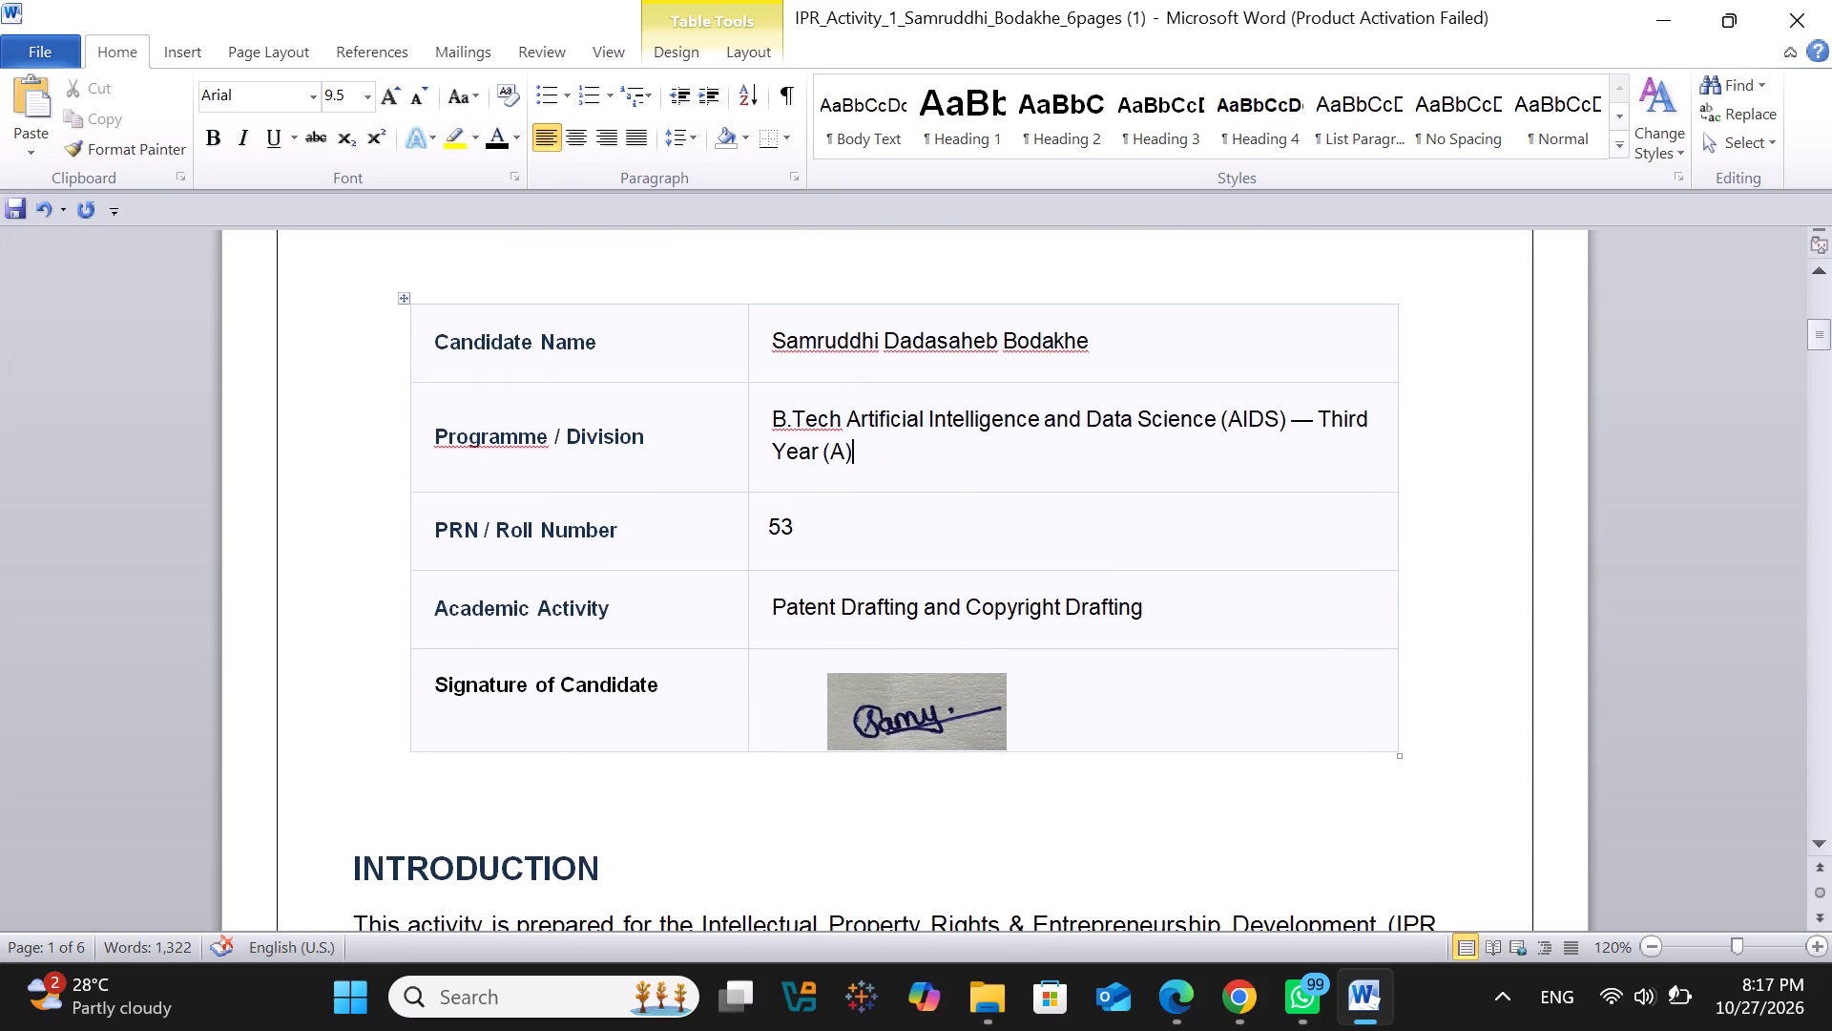
{"action": "scroll", "coordinate": [1057, 653], "scroll_direction": "down", "scroll_amount": 1}
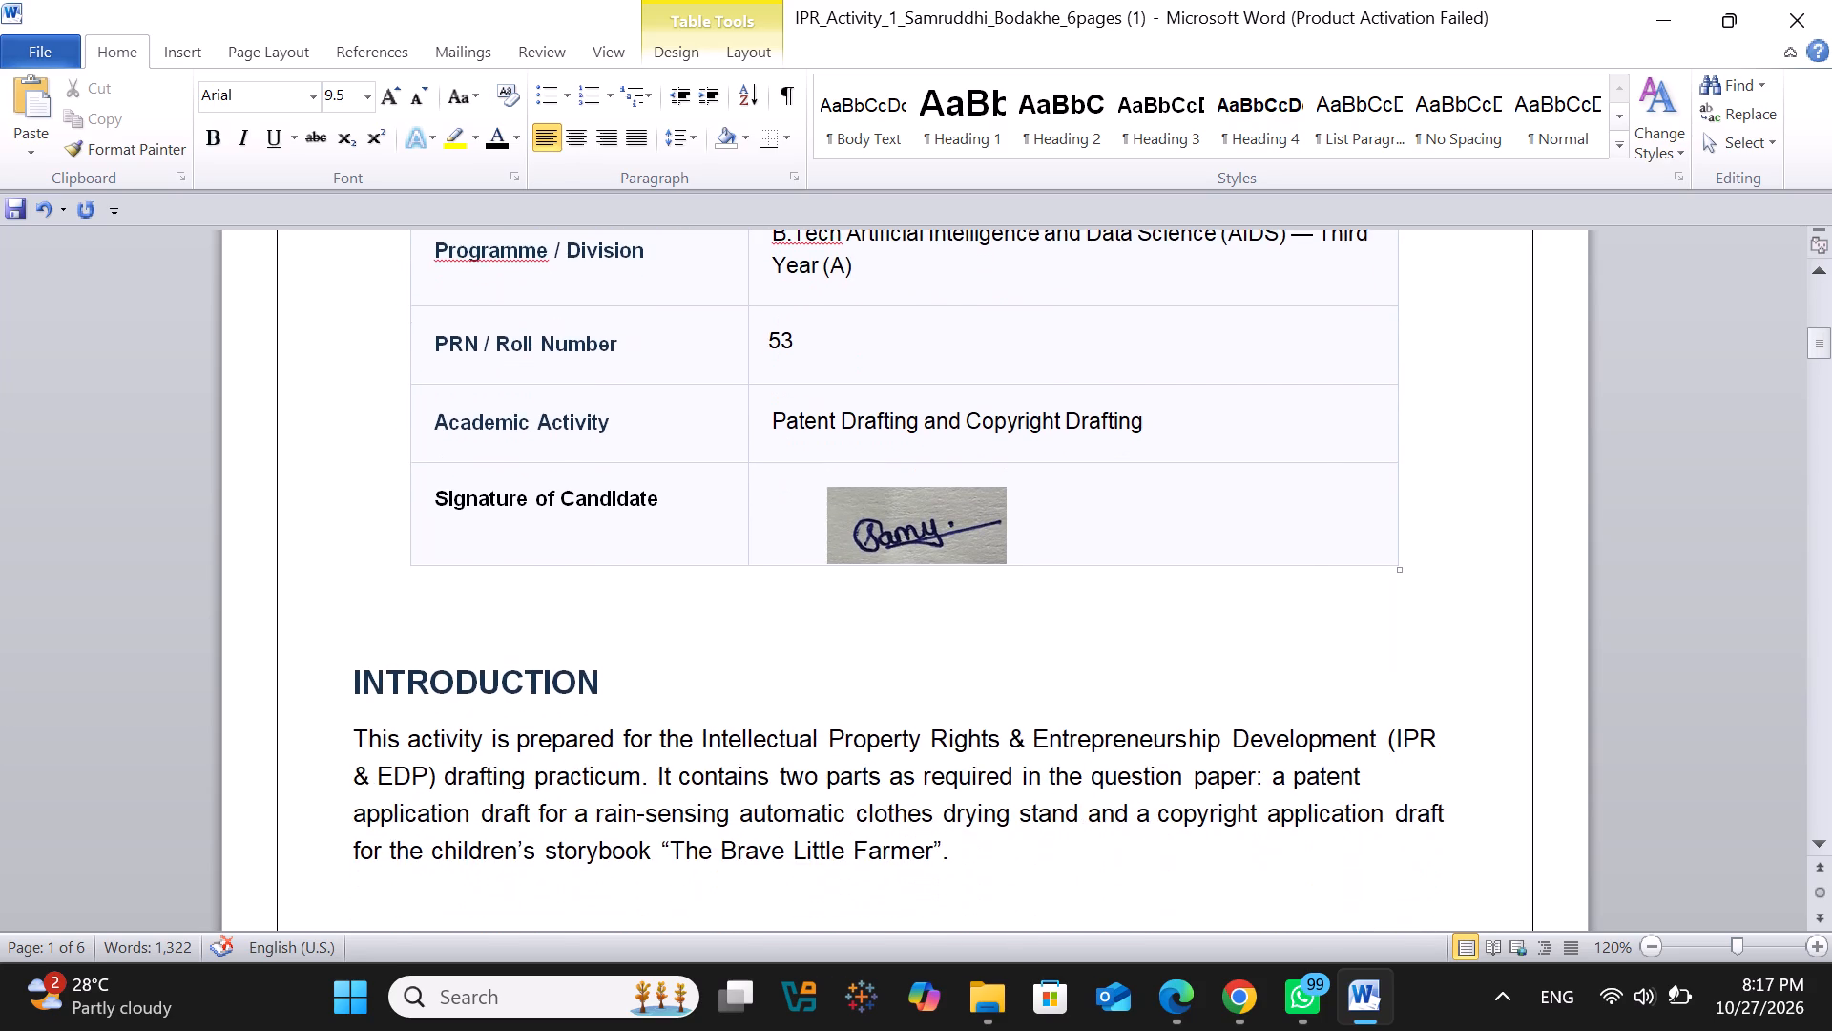
{"action": "scroll", "coordinate": [1057, 653], "scroll_direction": "down", "scroll_amount": 17}
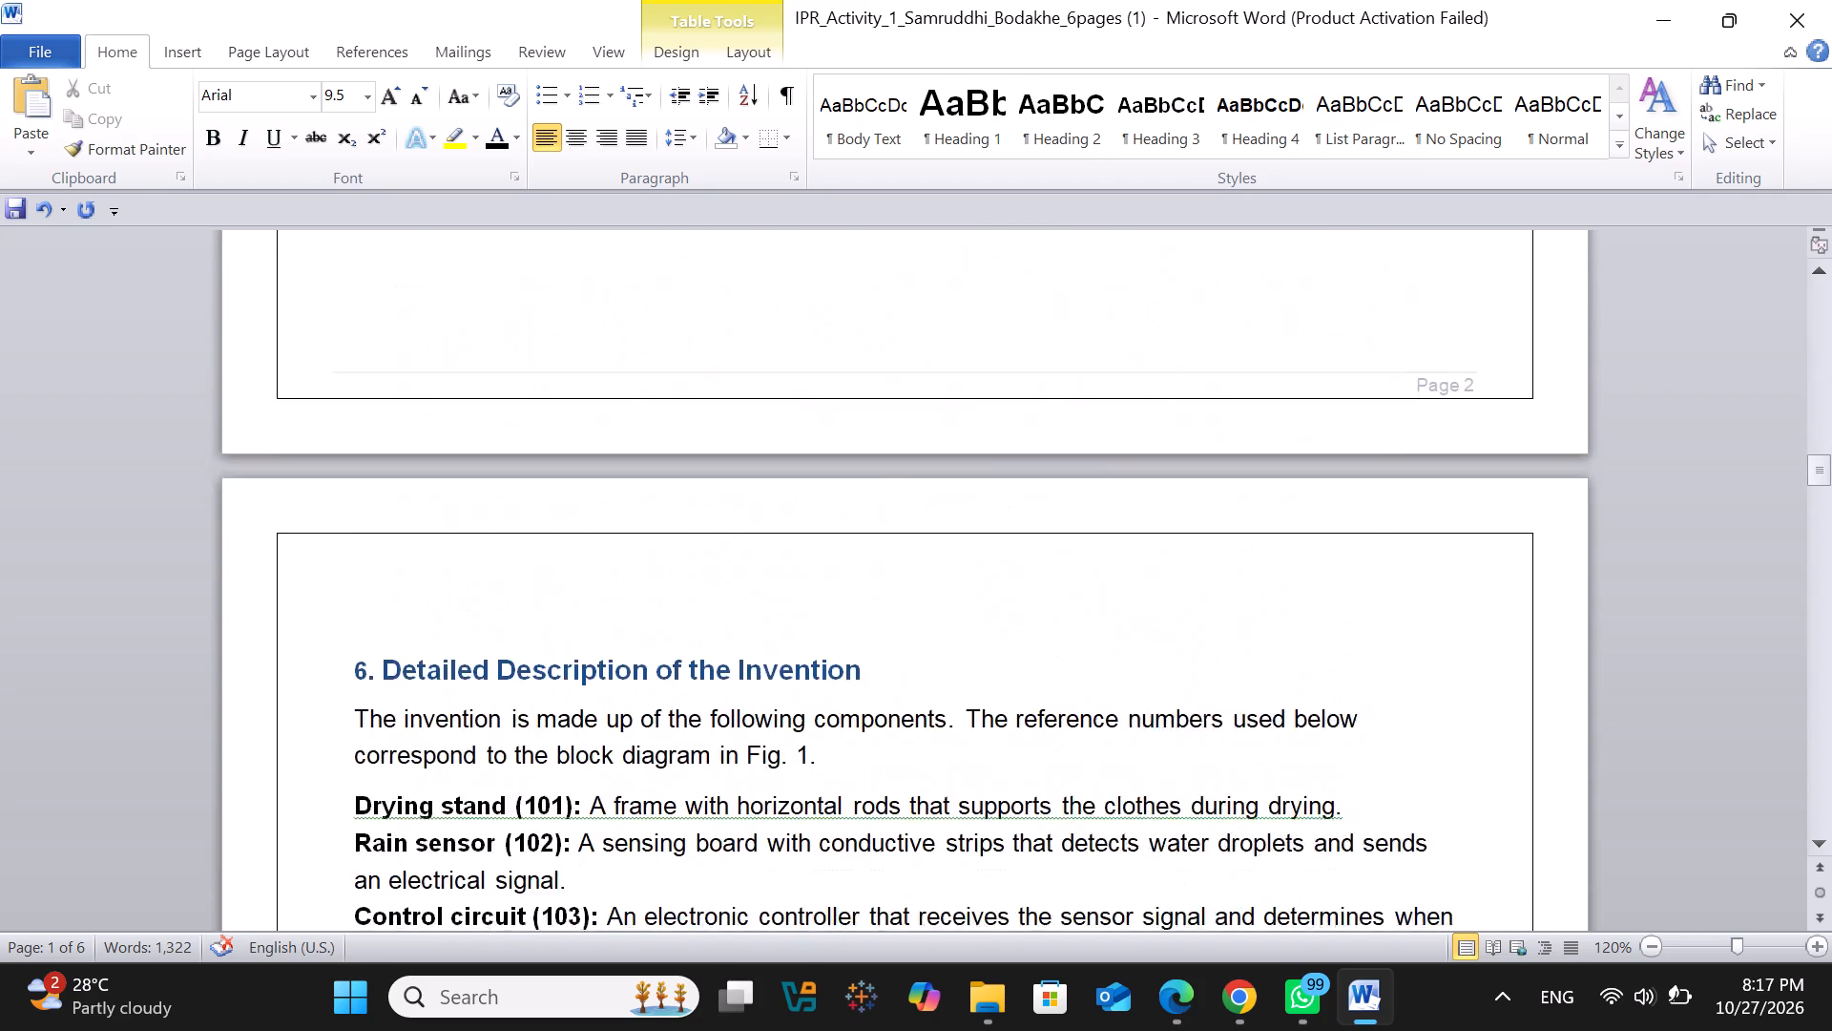
{"action": "scroll", "coordinate": [1057, 653], "scroll_direction": "down", "scroll_amount": 11}
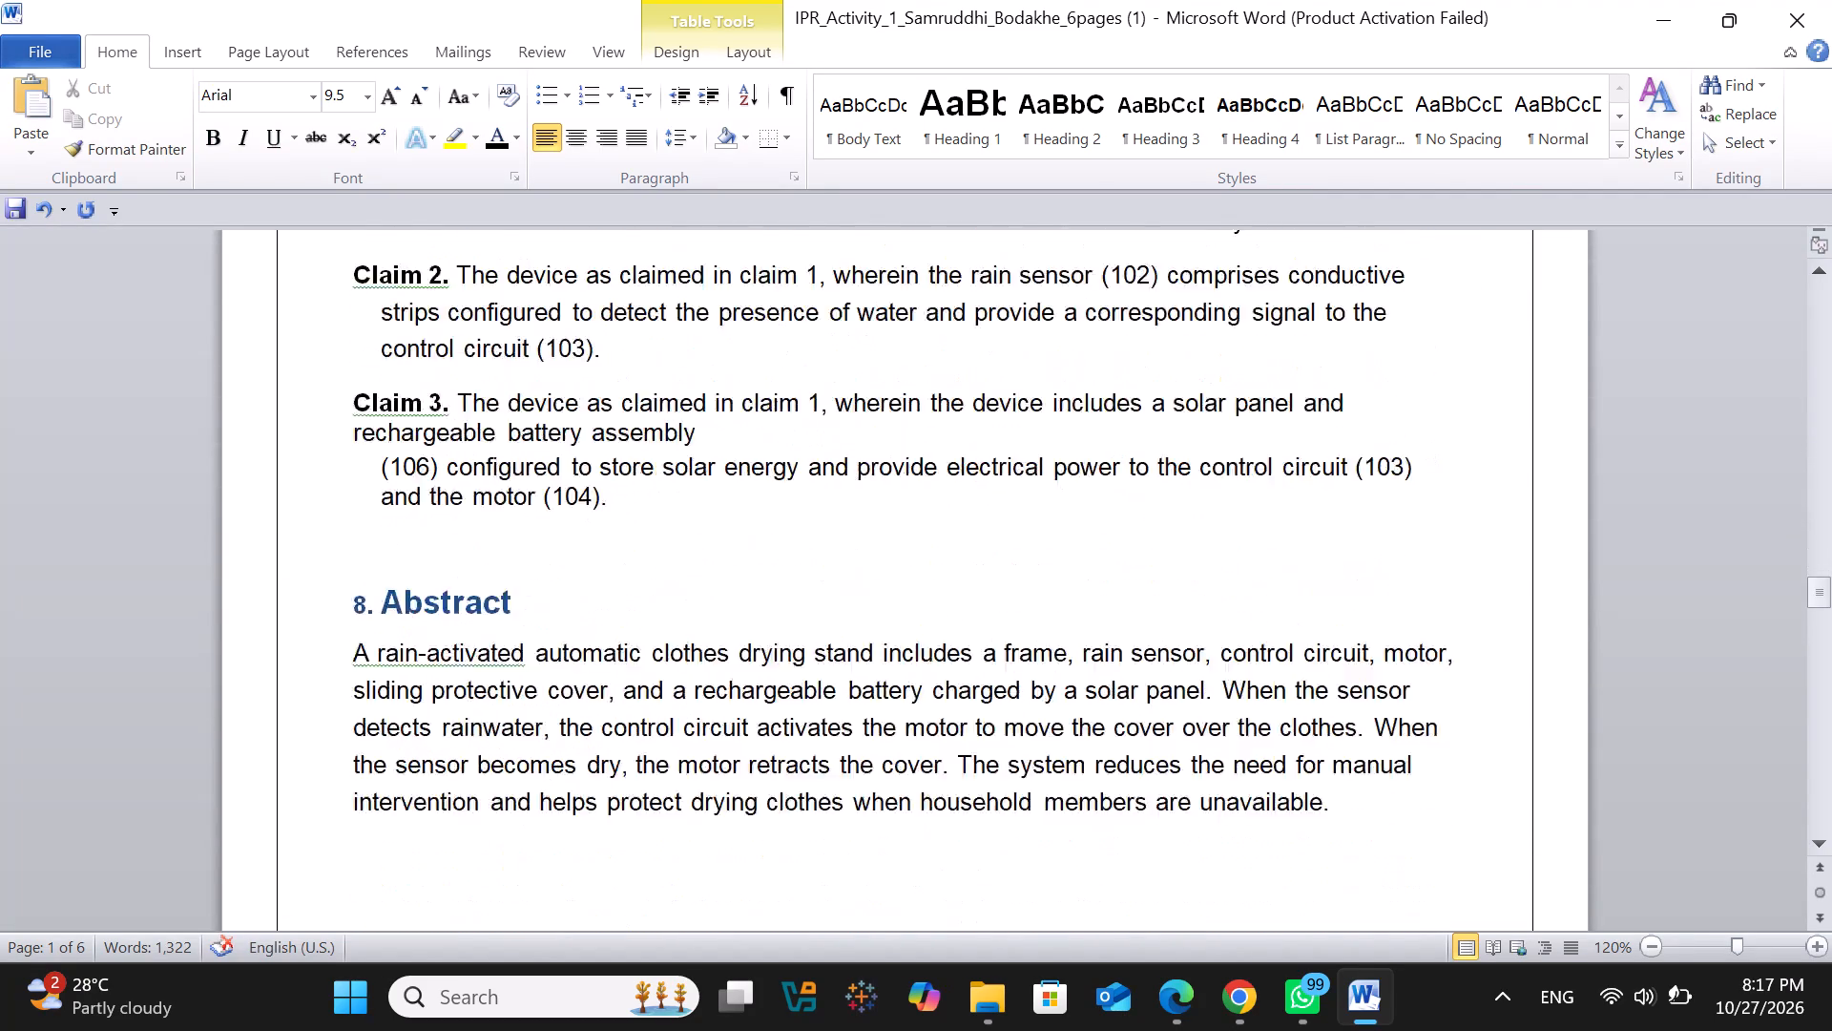
{"action": "scroll", "coordinate": [1057, 653], "scroll_direction": "down", "scroll_amount": 8}
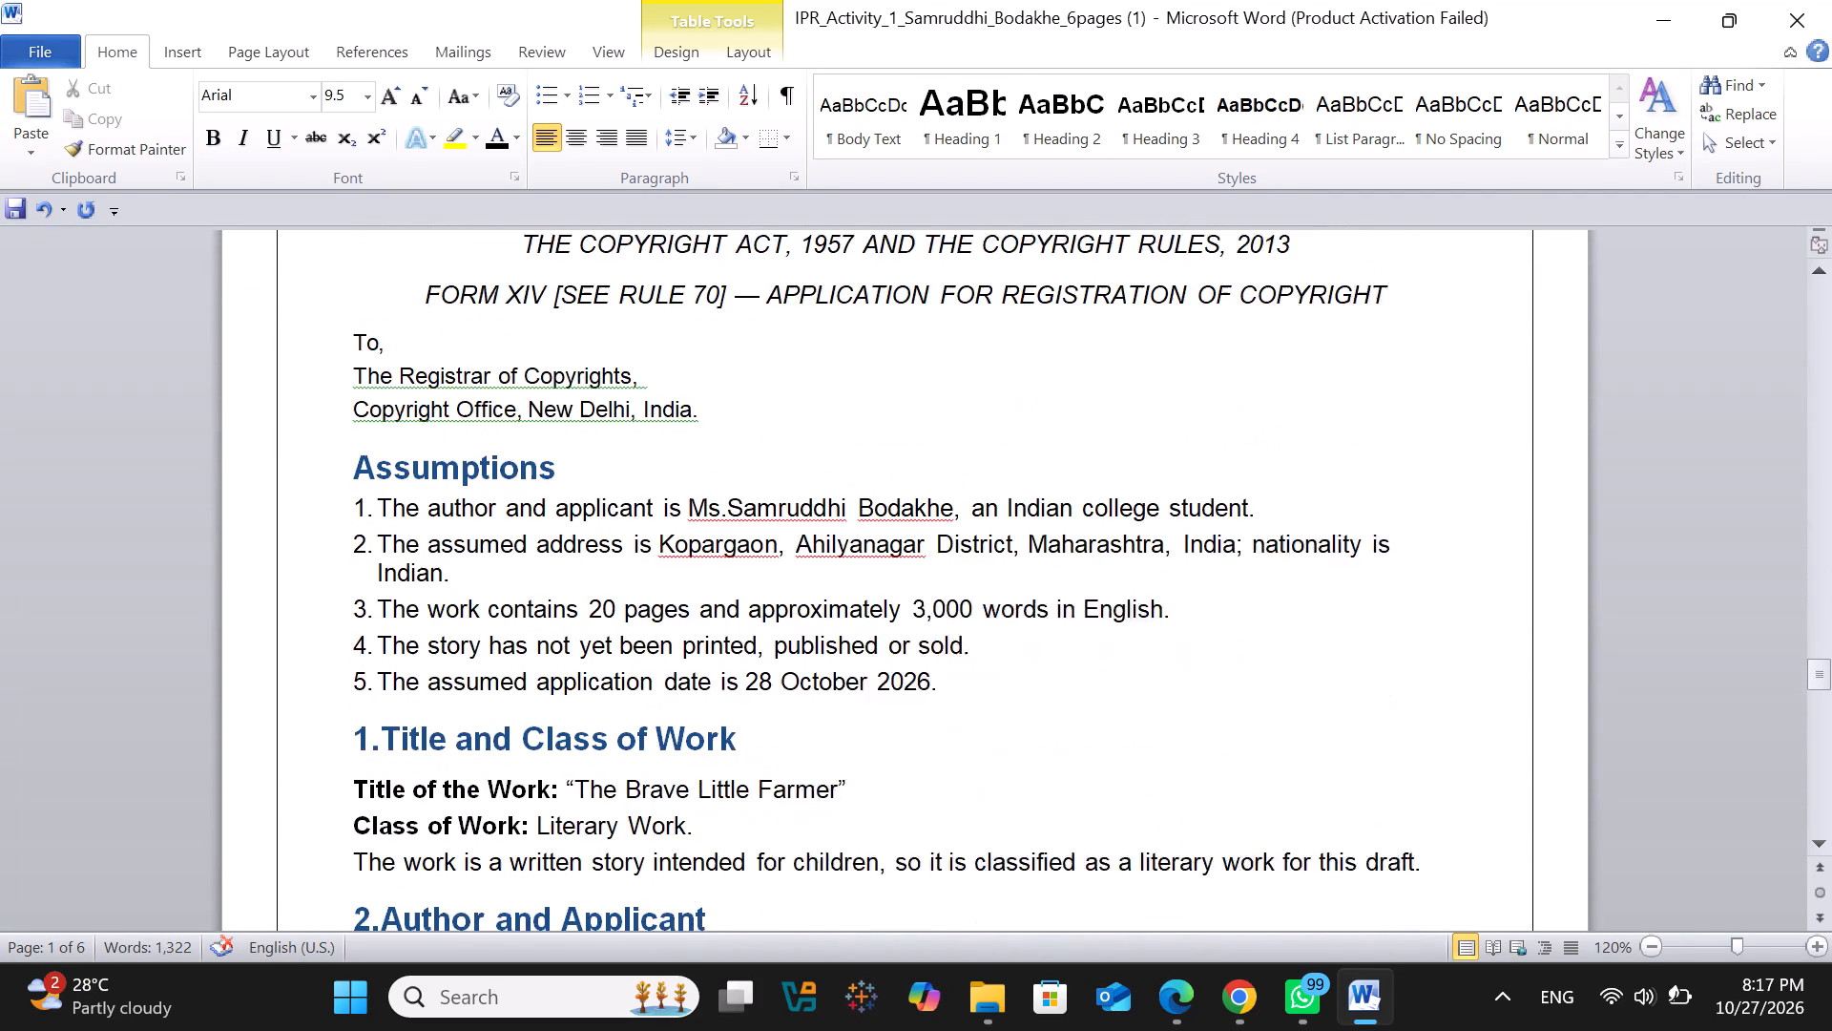
{"action": "scroll", "coordinate": [1057, 653], "scroll_direction": "down", "scroll_amount": 6}
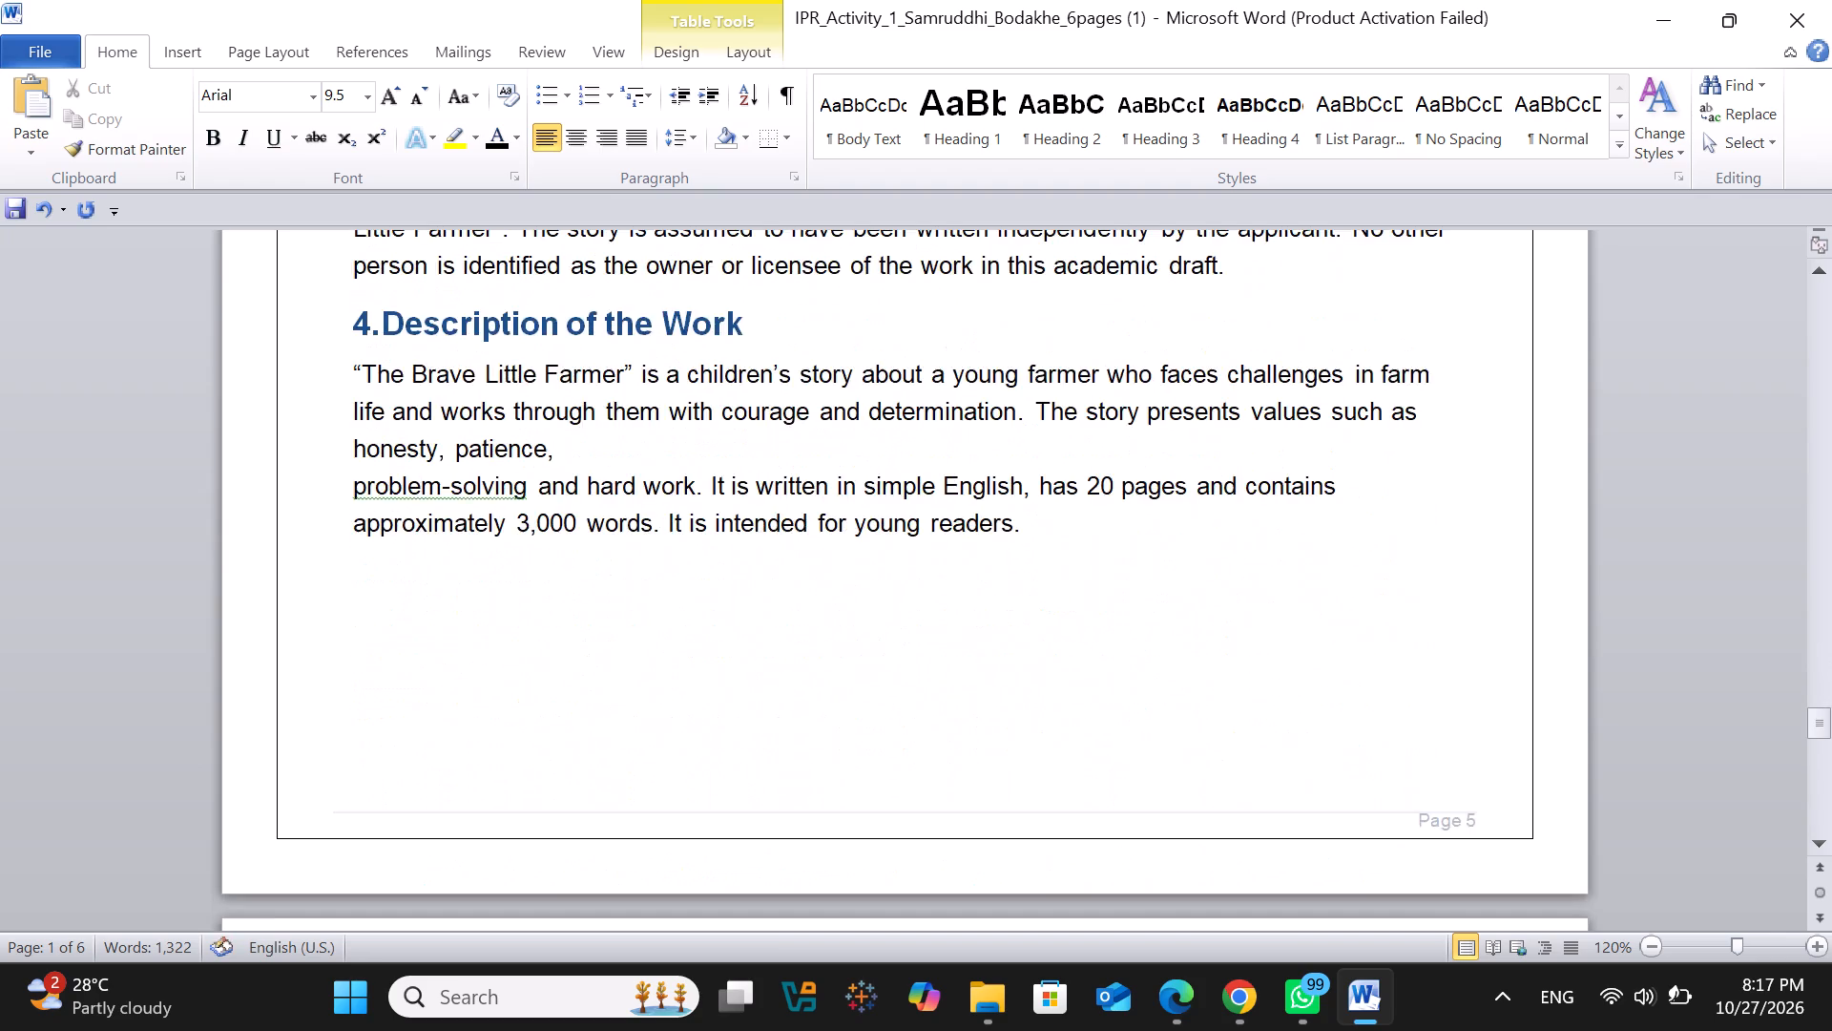
{"action": "scroll", "coordinate": [1057, 653], "scroll_direction": "down", "scroll_amount": 4}
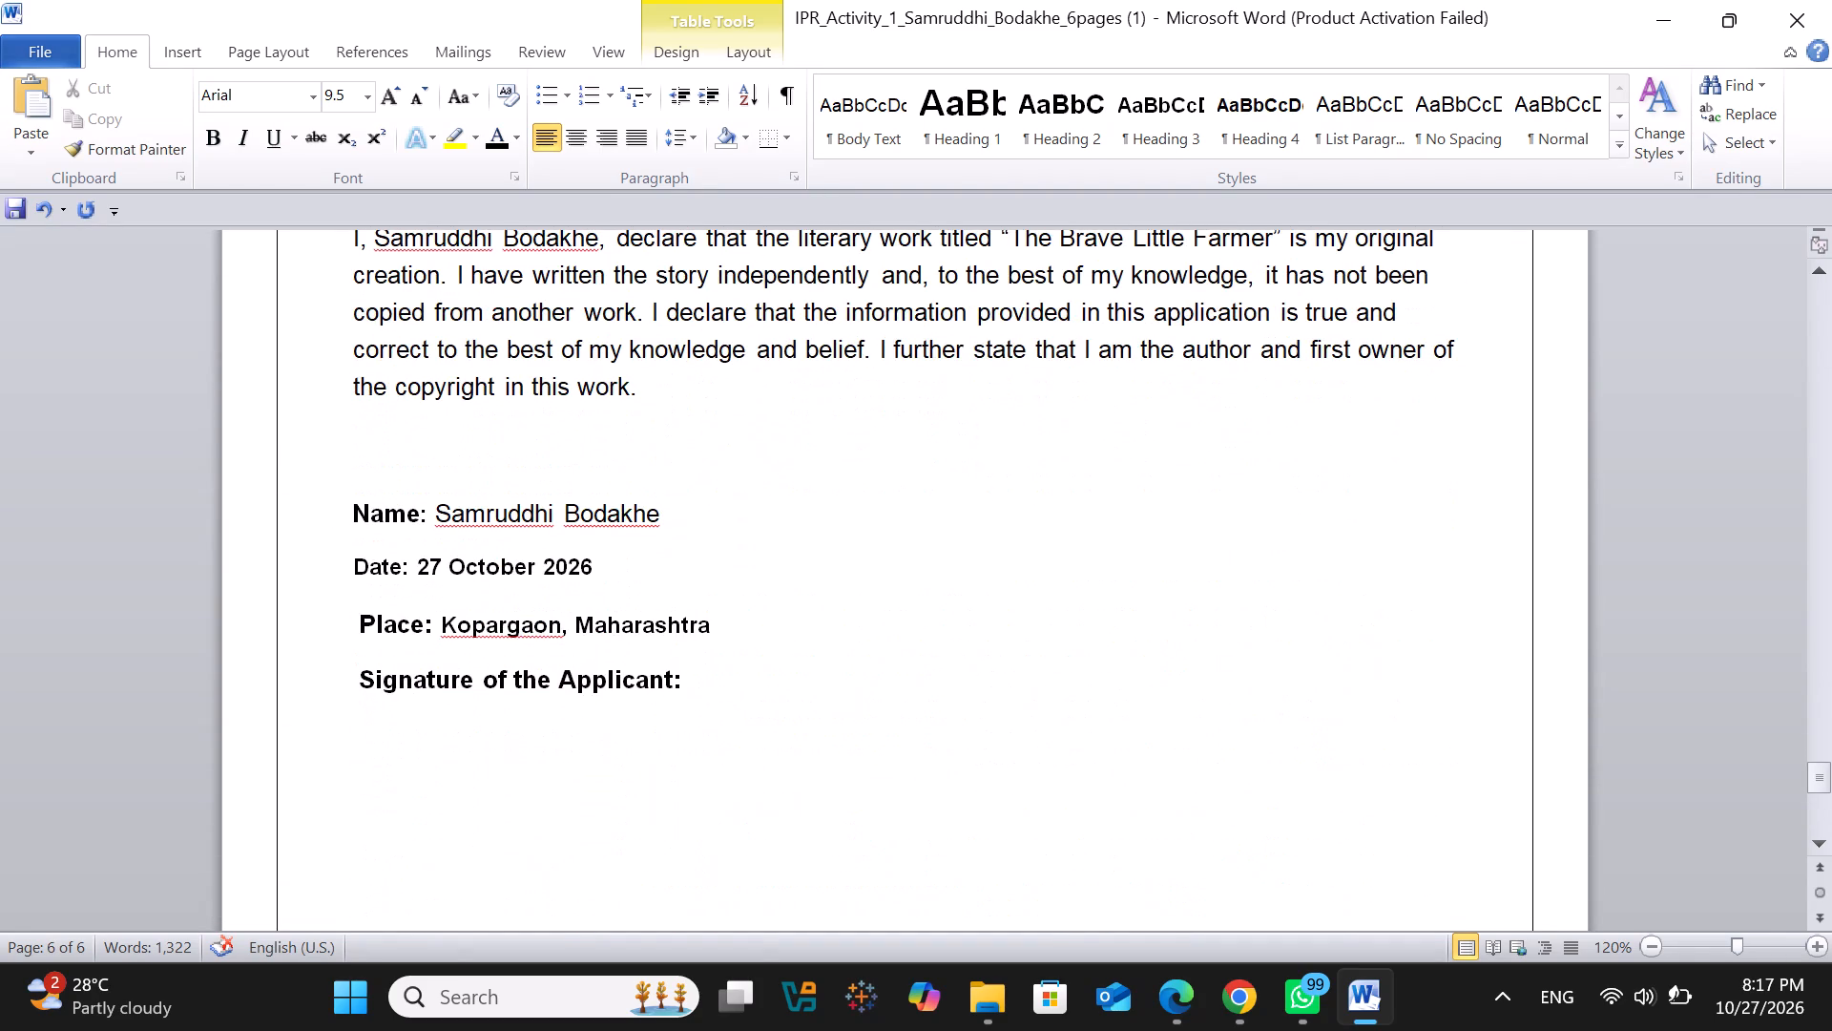
Insert the picture "WhatsApp Image 2026-10-27 at 8.14.55 PM" from Downloads after "Signature of the Applicant:".
{"action": "left_click", "coordinate": [727, 684]}
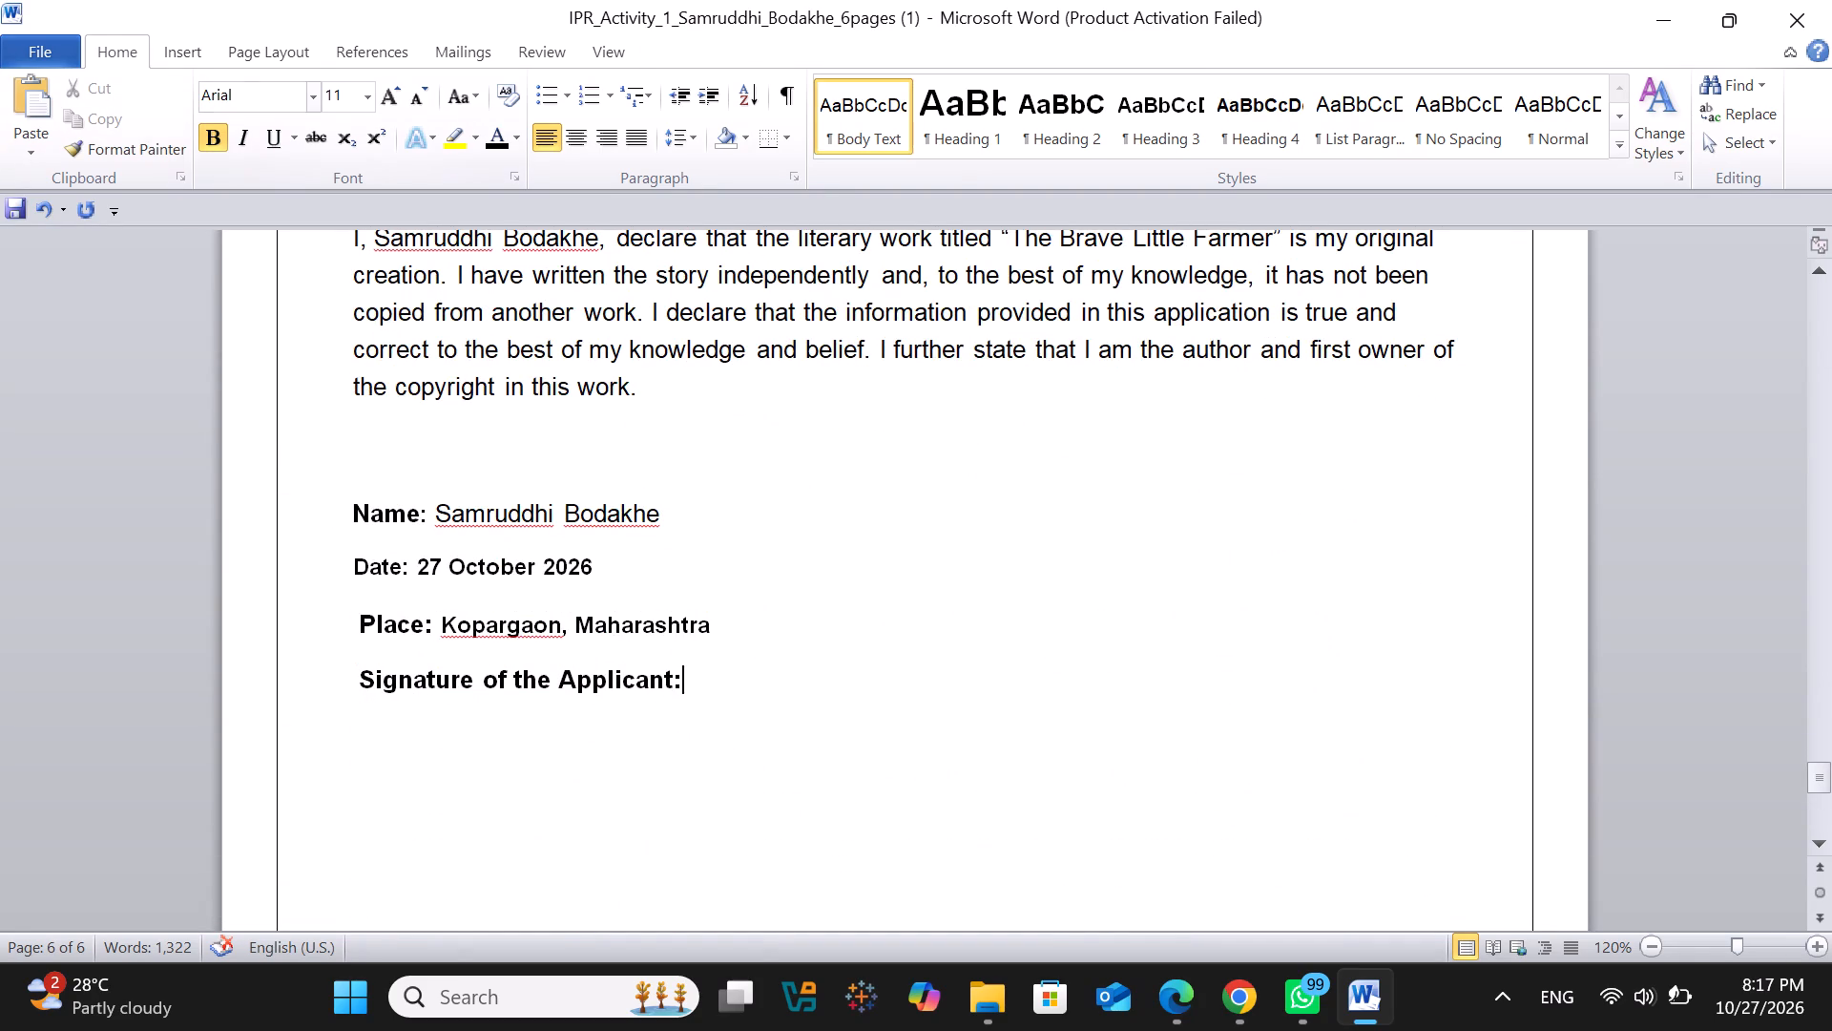
{"action": "left_click", "coordinate": [119, 37]}
{"action": "left_click", "coordinate": [196, 38]}
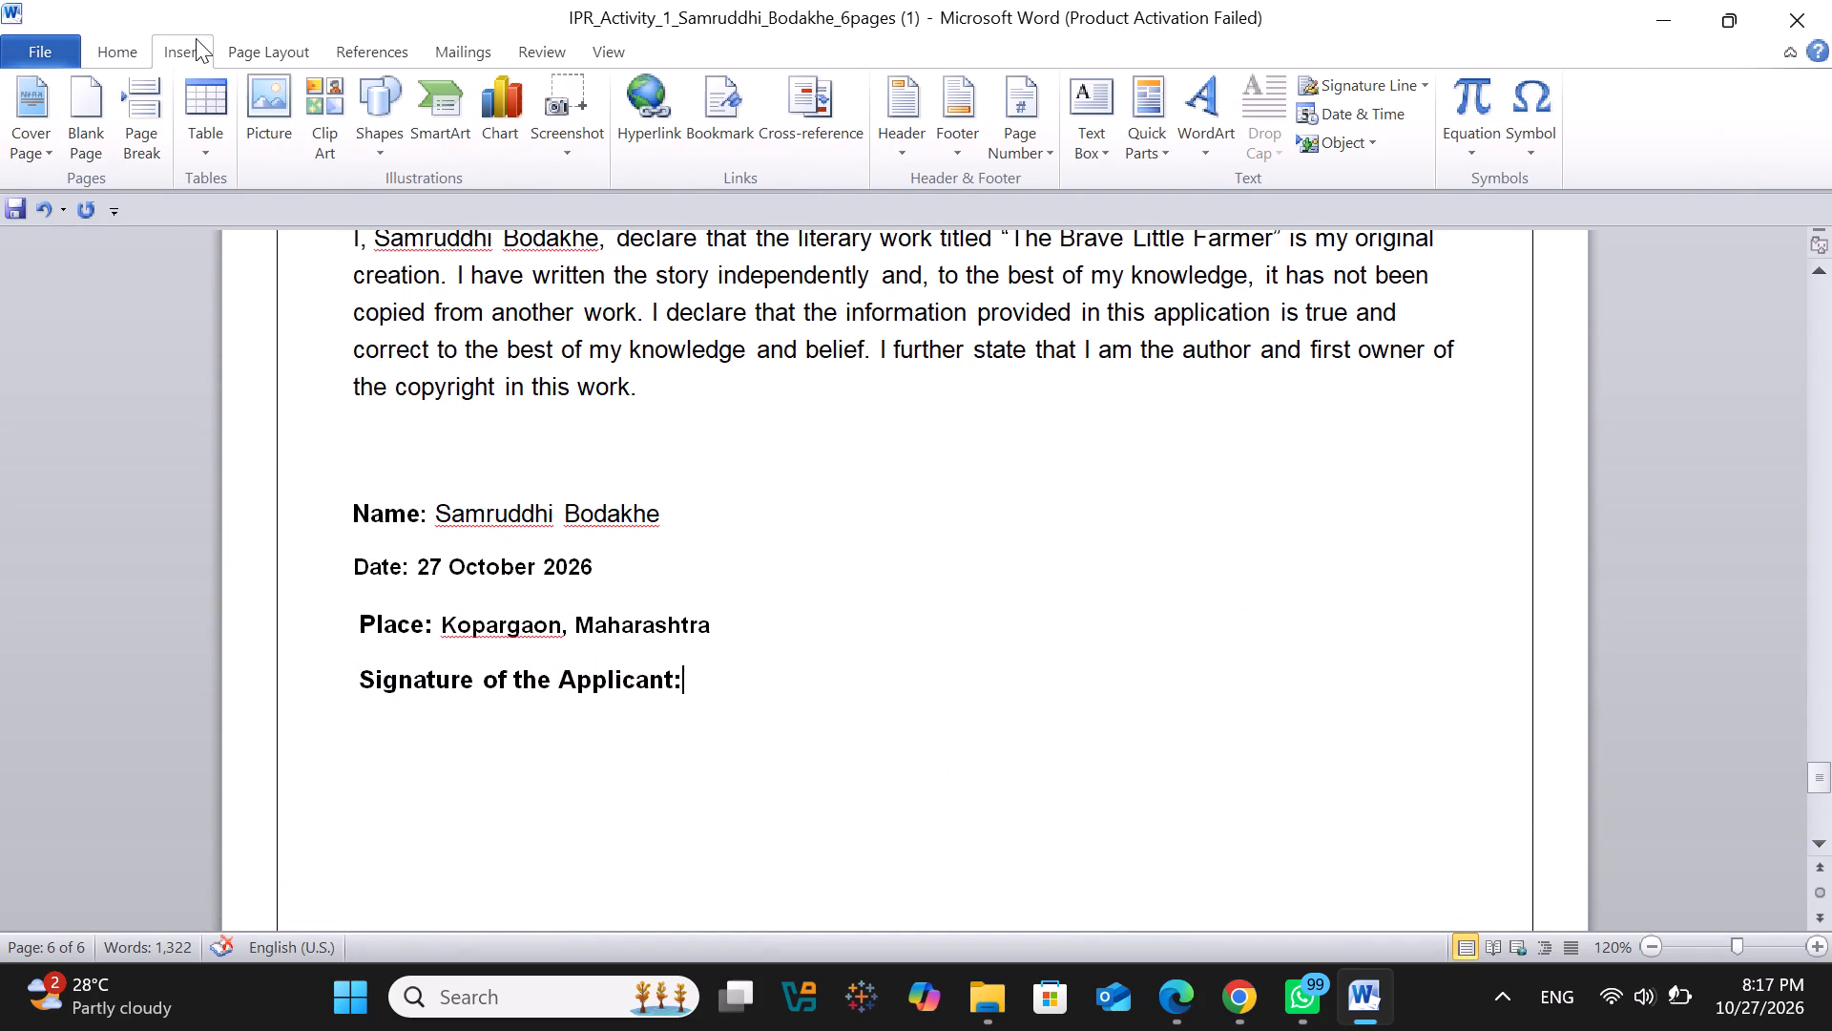
{"action": "left_click", "coordinate": [271, 114]}
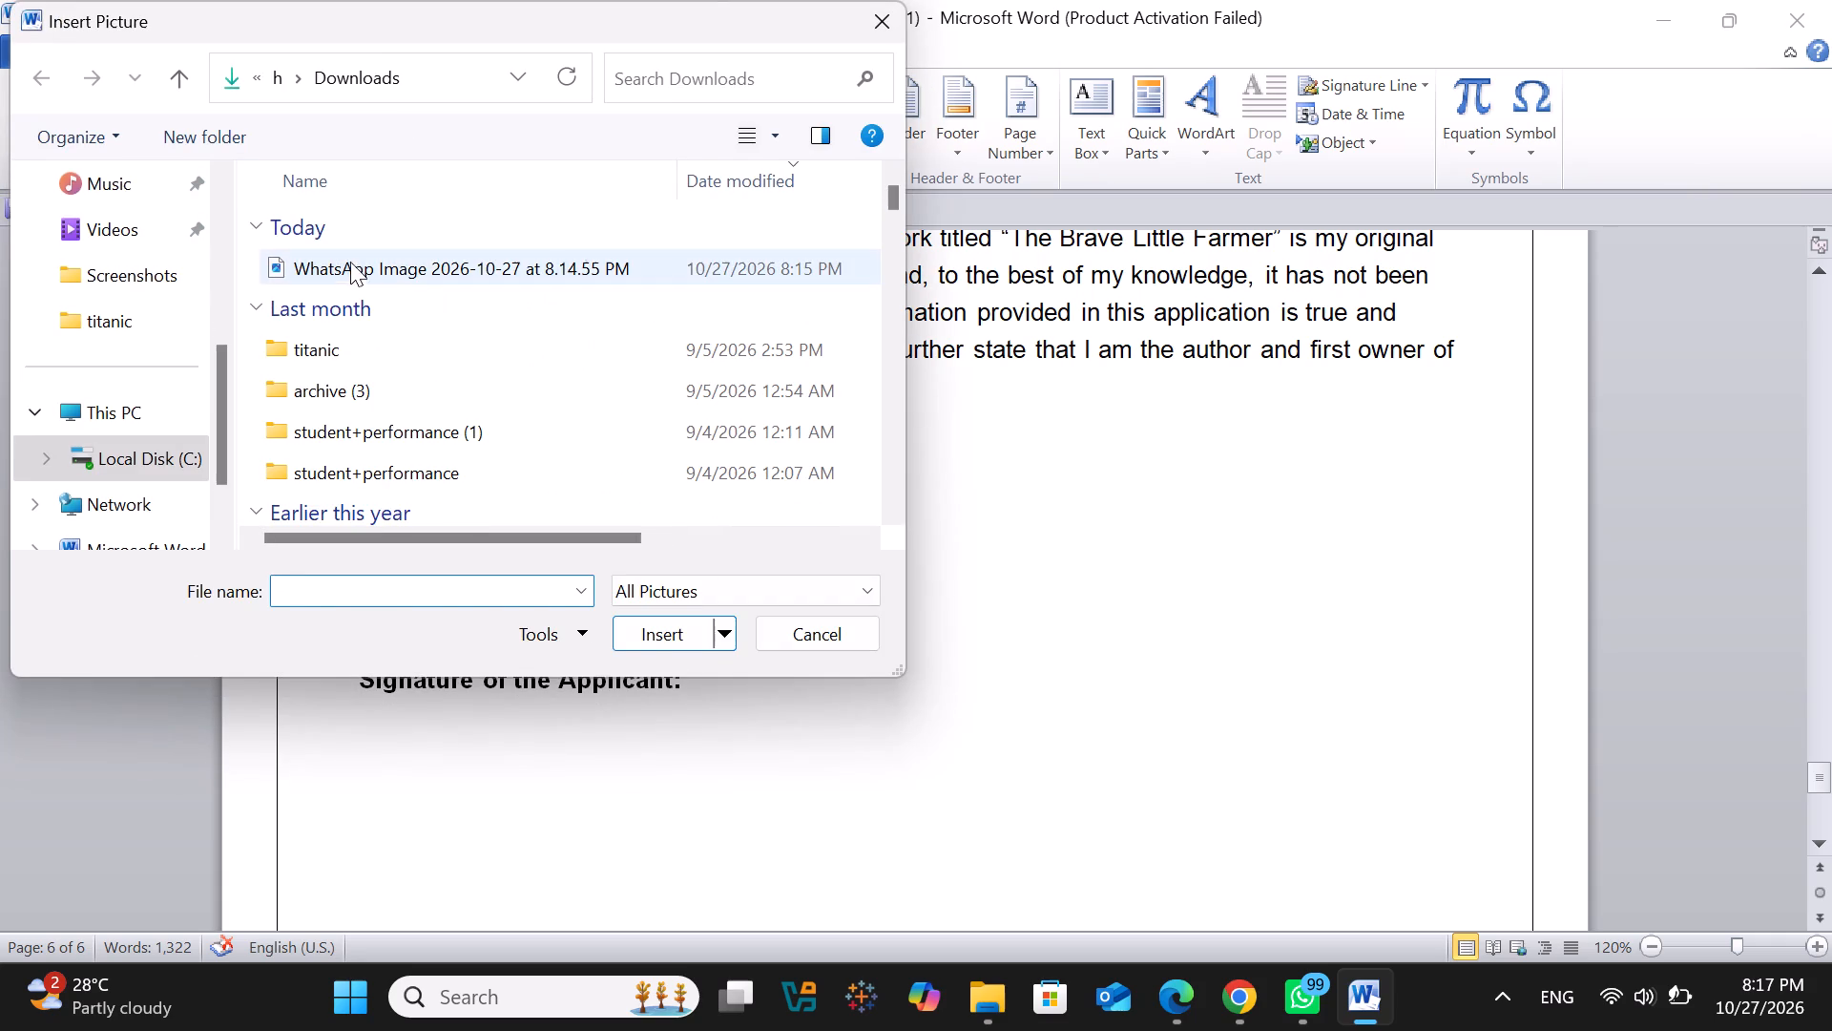
{"action": "left_click", "coordinate": [357, 265]}
{"action": "left_click", "coordinate": [676, 632]}
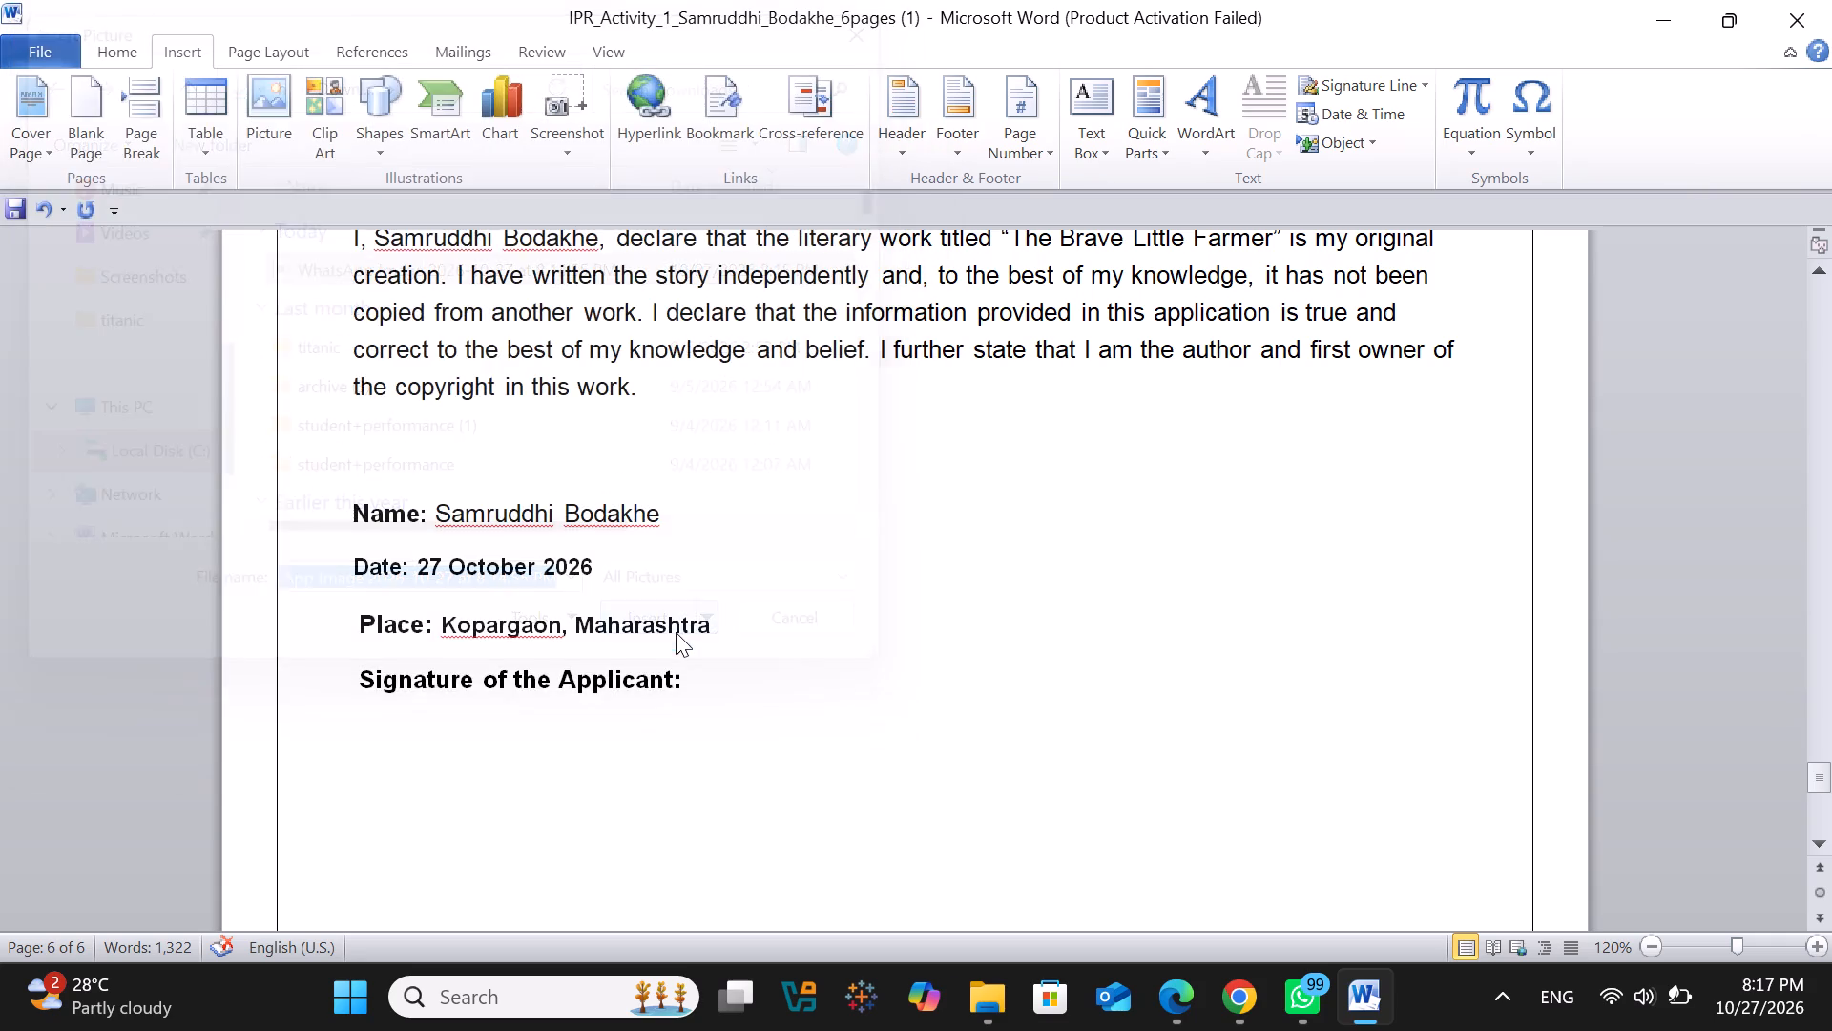
Shrink the inserted signature picture proportionally to about 0.69" high and 1.32" wide.
{"action": "left_click", "coordinate": [916, 704]}
{"action": "scroll", "coordinate": [916, 704], "scroll_direction": "down", "scroll_amount": 2}
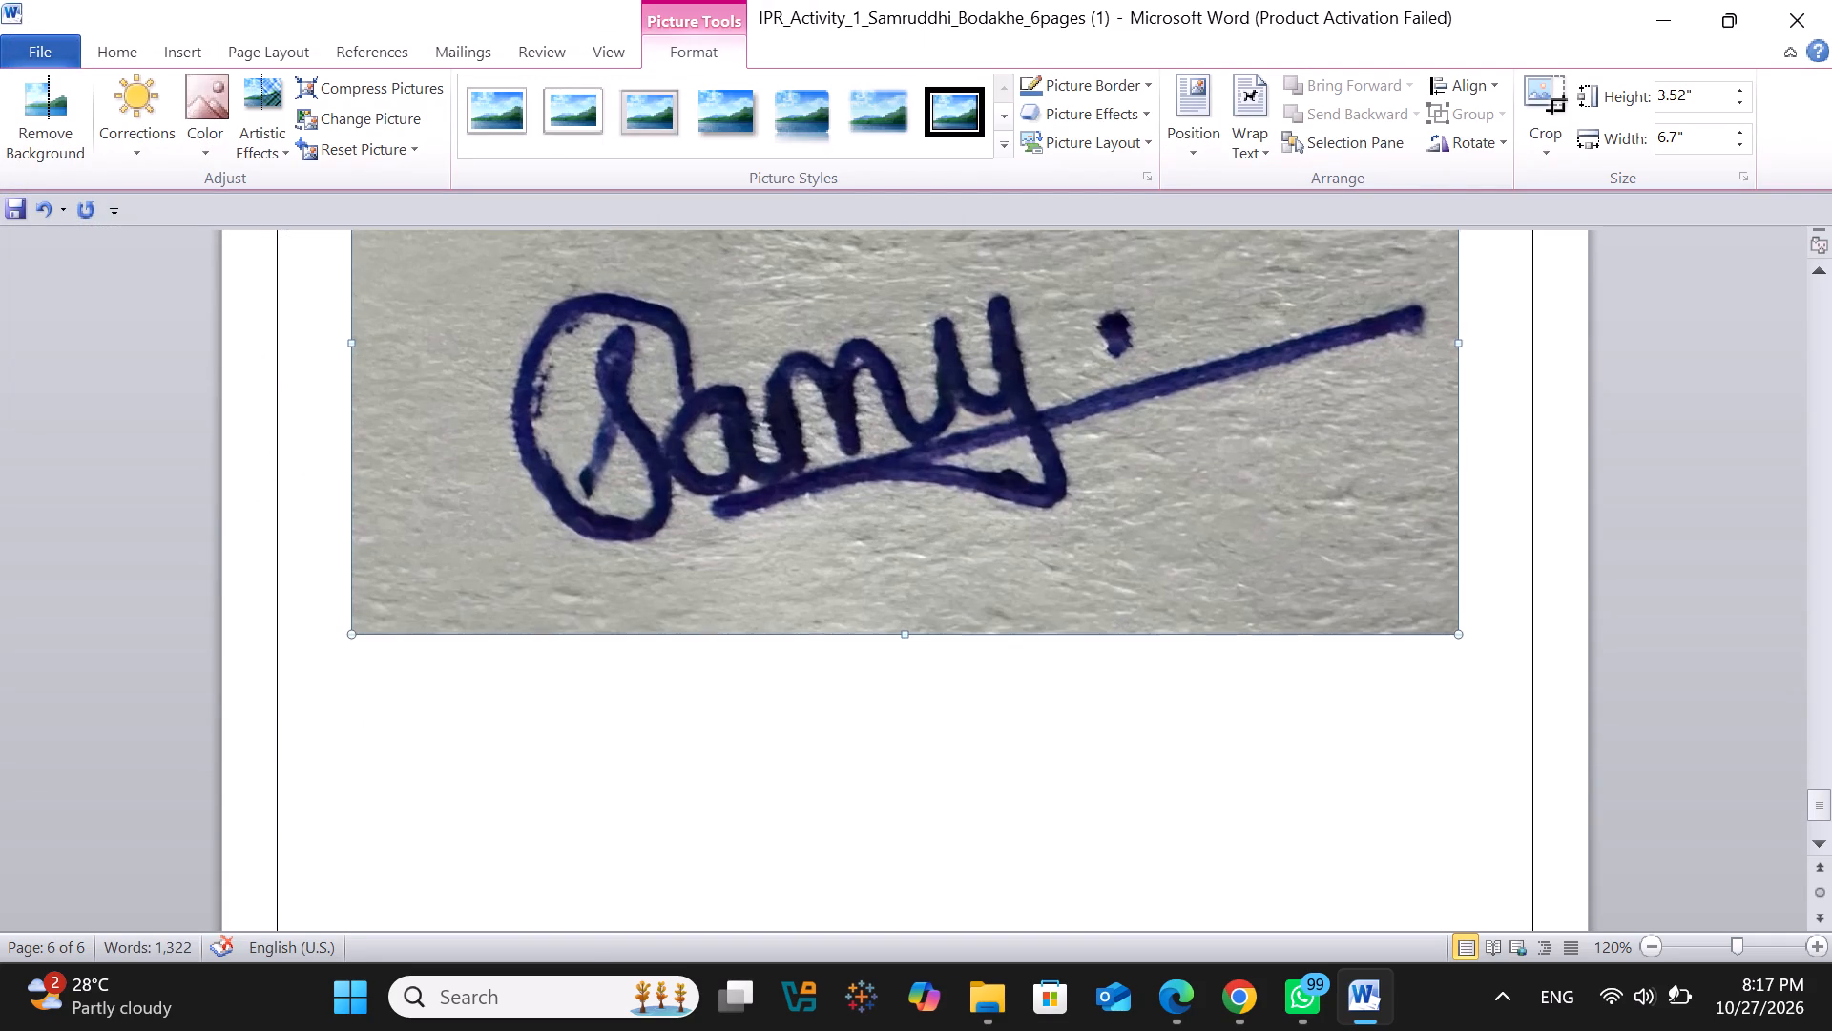
{"action": "scroll", "coordinate": [916, 704], "scroll_direction": "down", "scroll_amount": 1}
{"action": "left_click_drag", "start_coordinate": [1456, 550], "coordinate": [1002, 385]}
{"action": "scroll", "coordinate": [1002, 385], "scroll_direction": "up", "scroll_amount": 2}
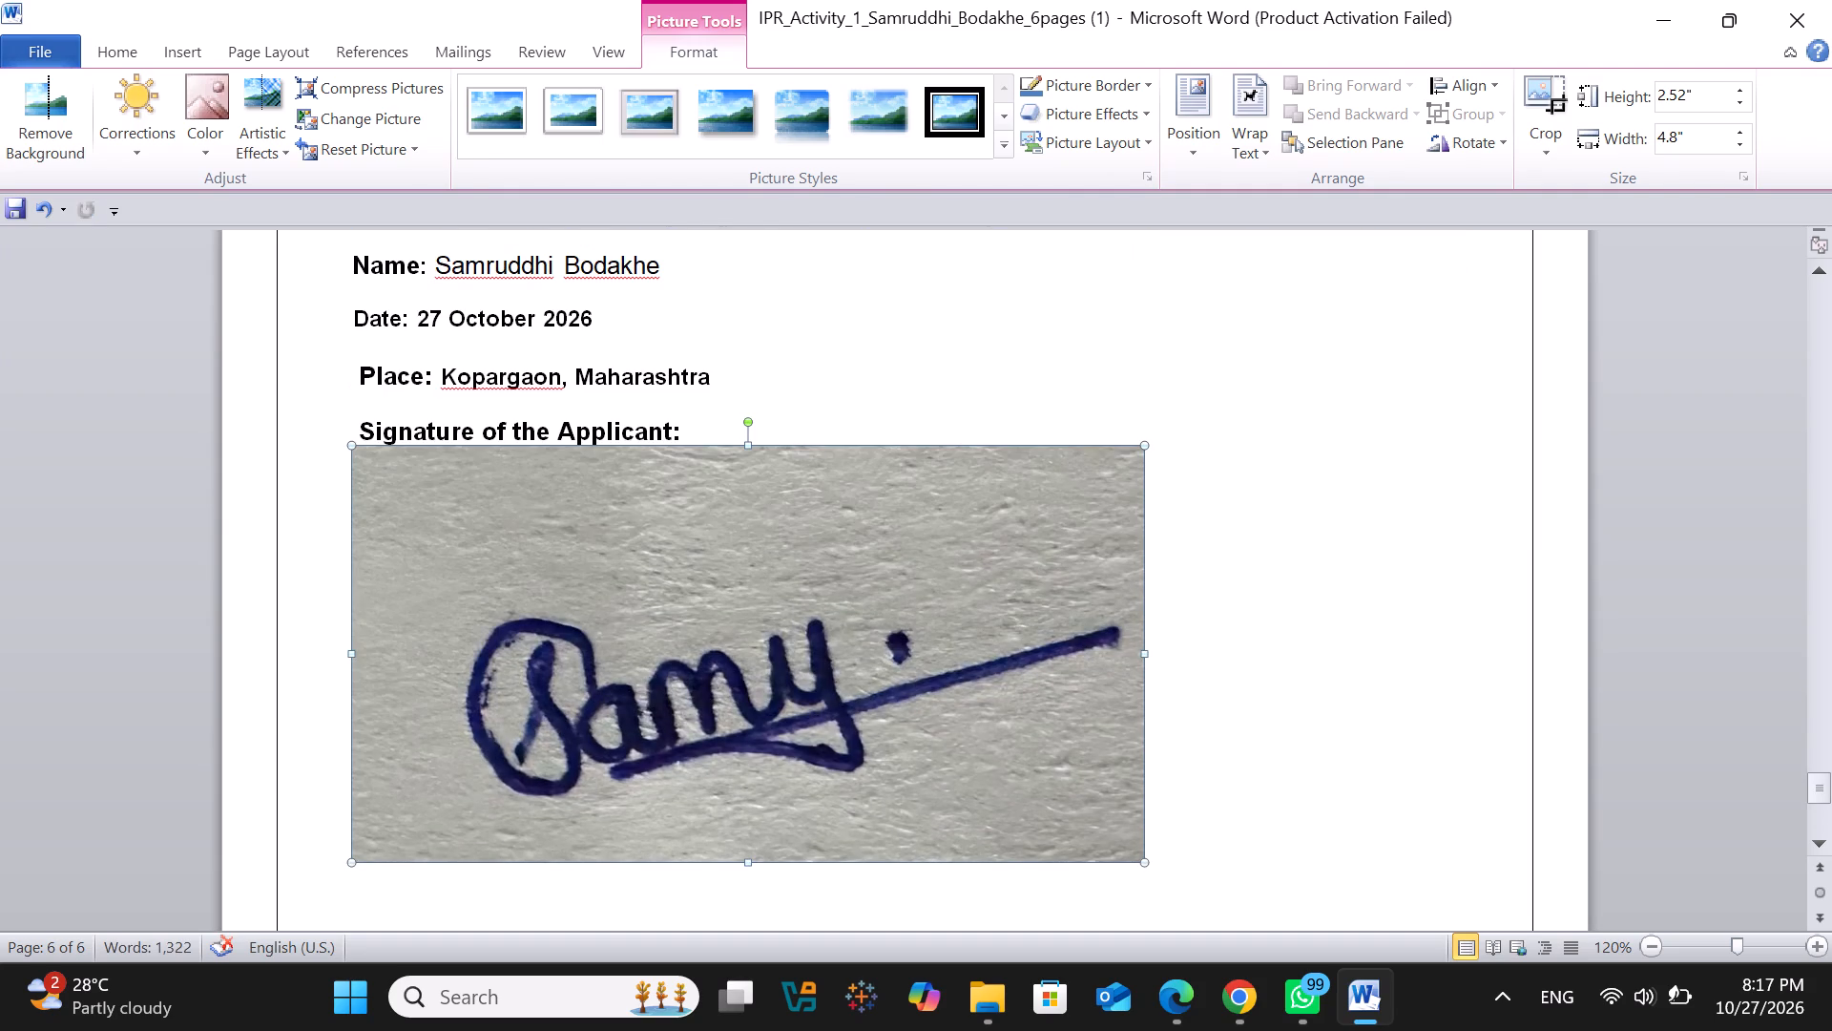
{"action": "left_click_drag", "start_coordinate": [1144, 862], "coordinate": [803, 663]}
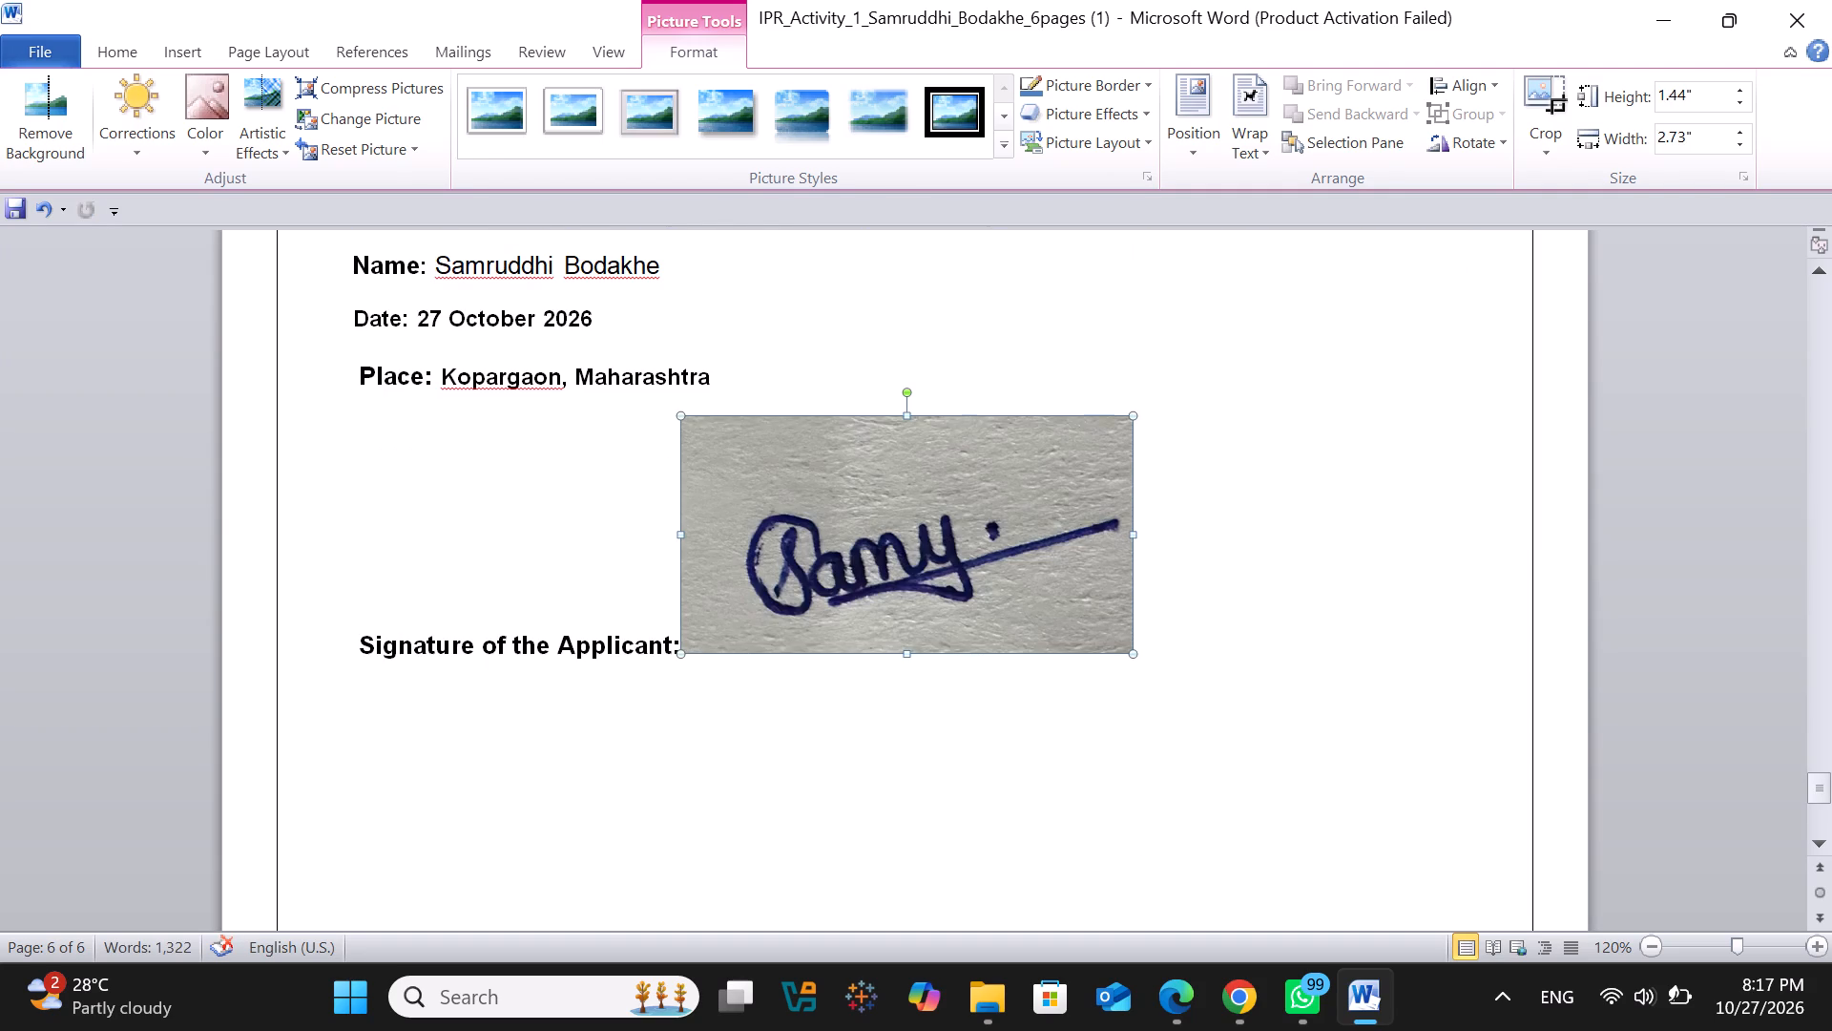
{"action": "left_click_drag", "start_coordinate": [1135, 652], "coordinate": [829, 531]}
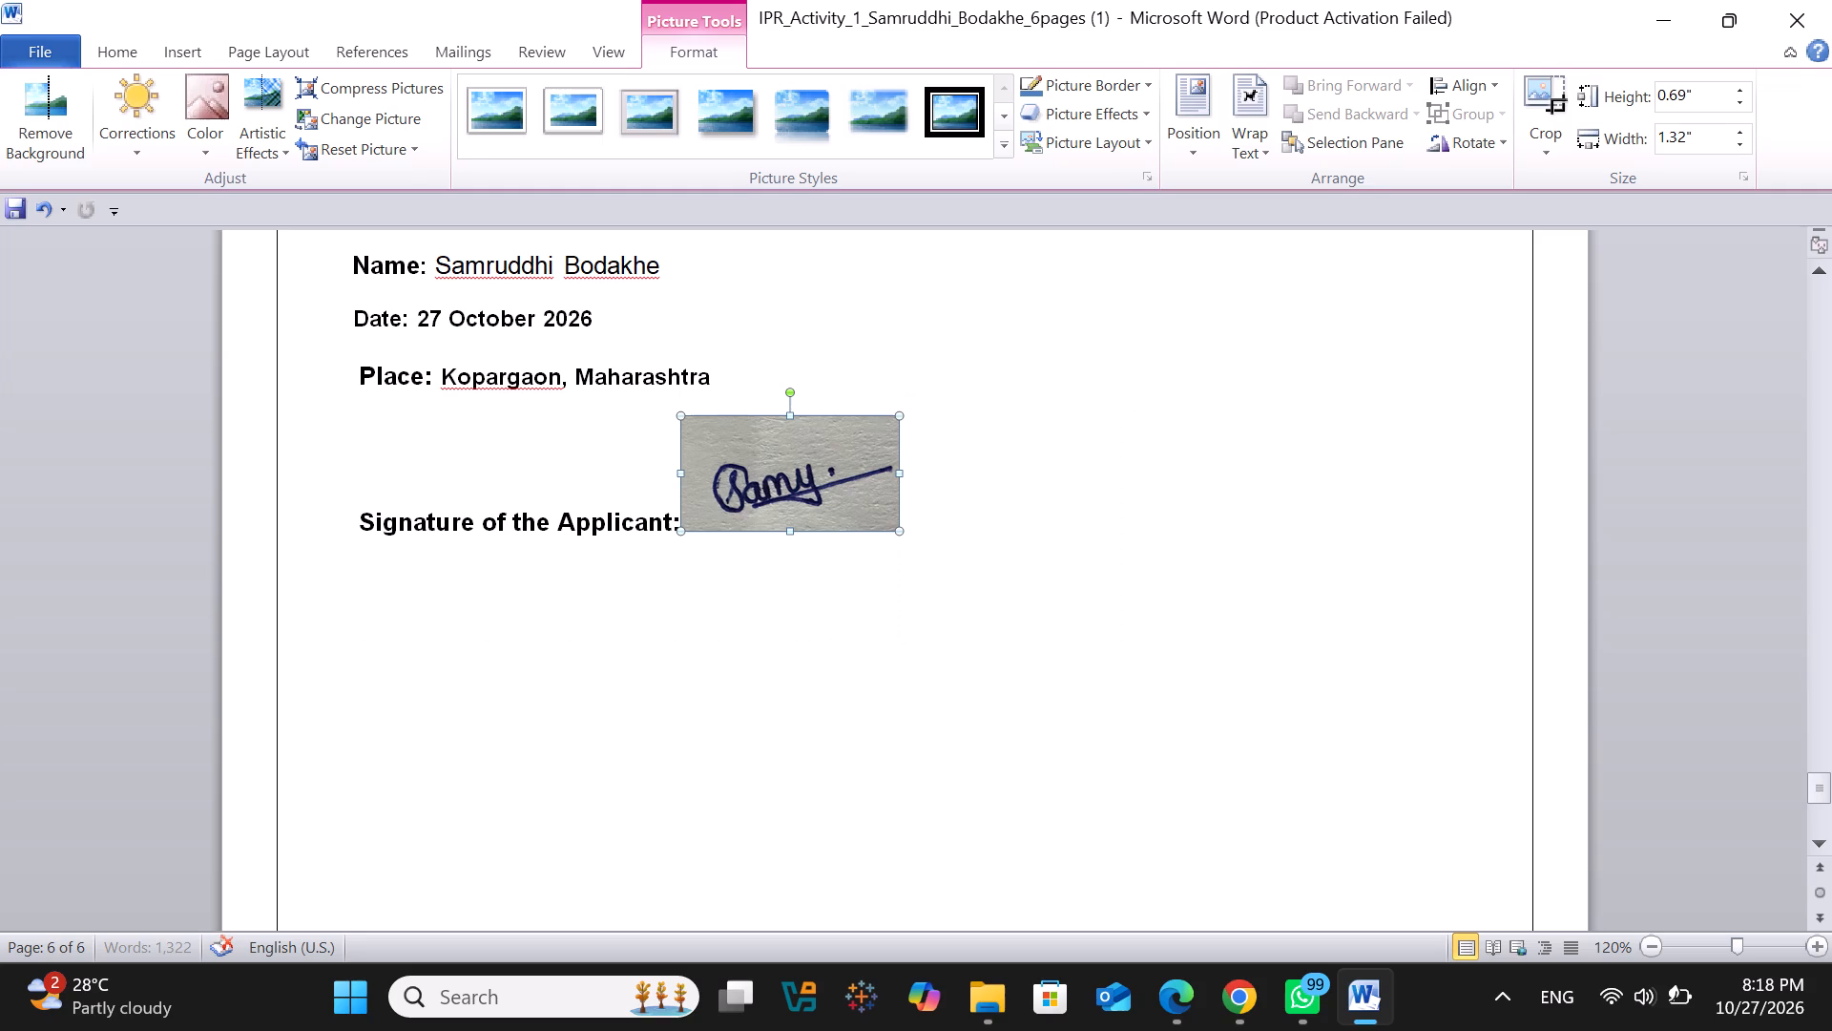
Shrink the signature picture further to about 0.31" by 0.6" and place it directly after "Signature of the Applicant:".
{"action": "left_click_drag", "start_coordinate": [759, 490], "coordinate": [843, 635]}
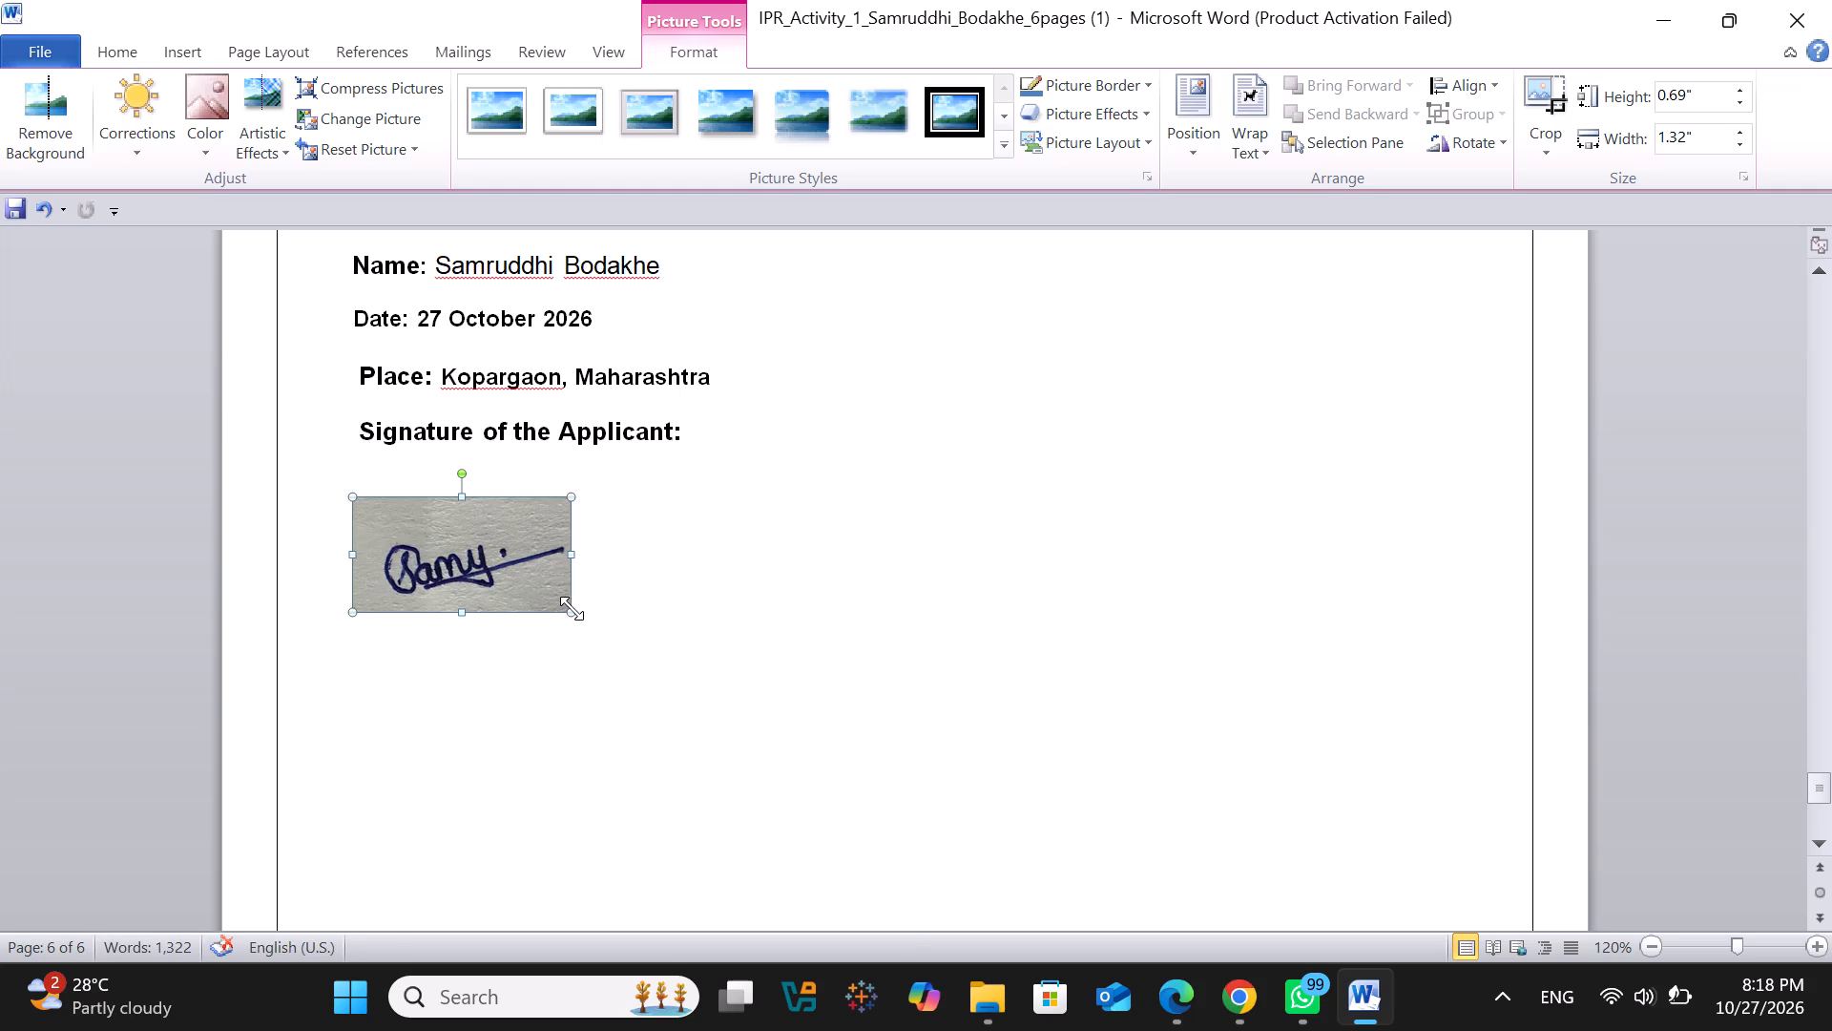
{"action": "left_click_drag", "start_coordinate": [572, 608], "coordinate": [451, 542]}
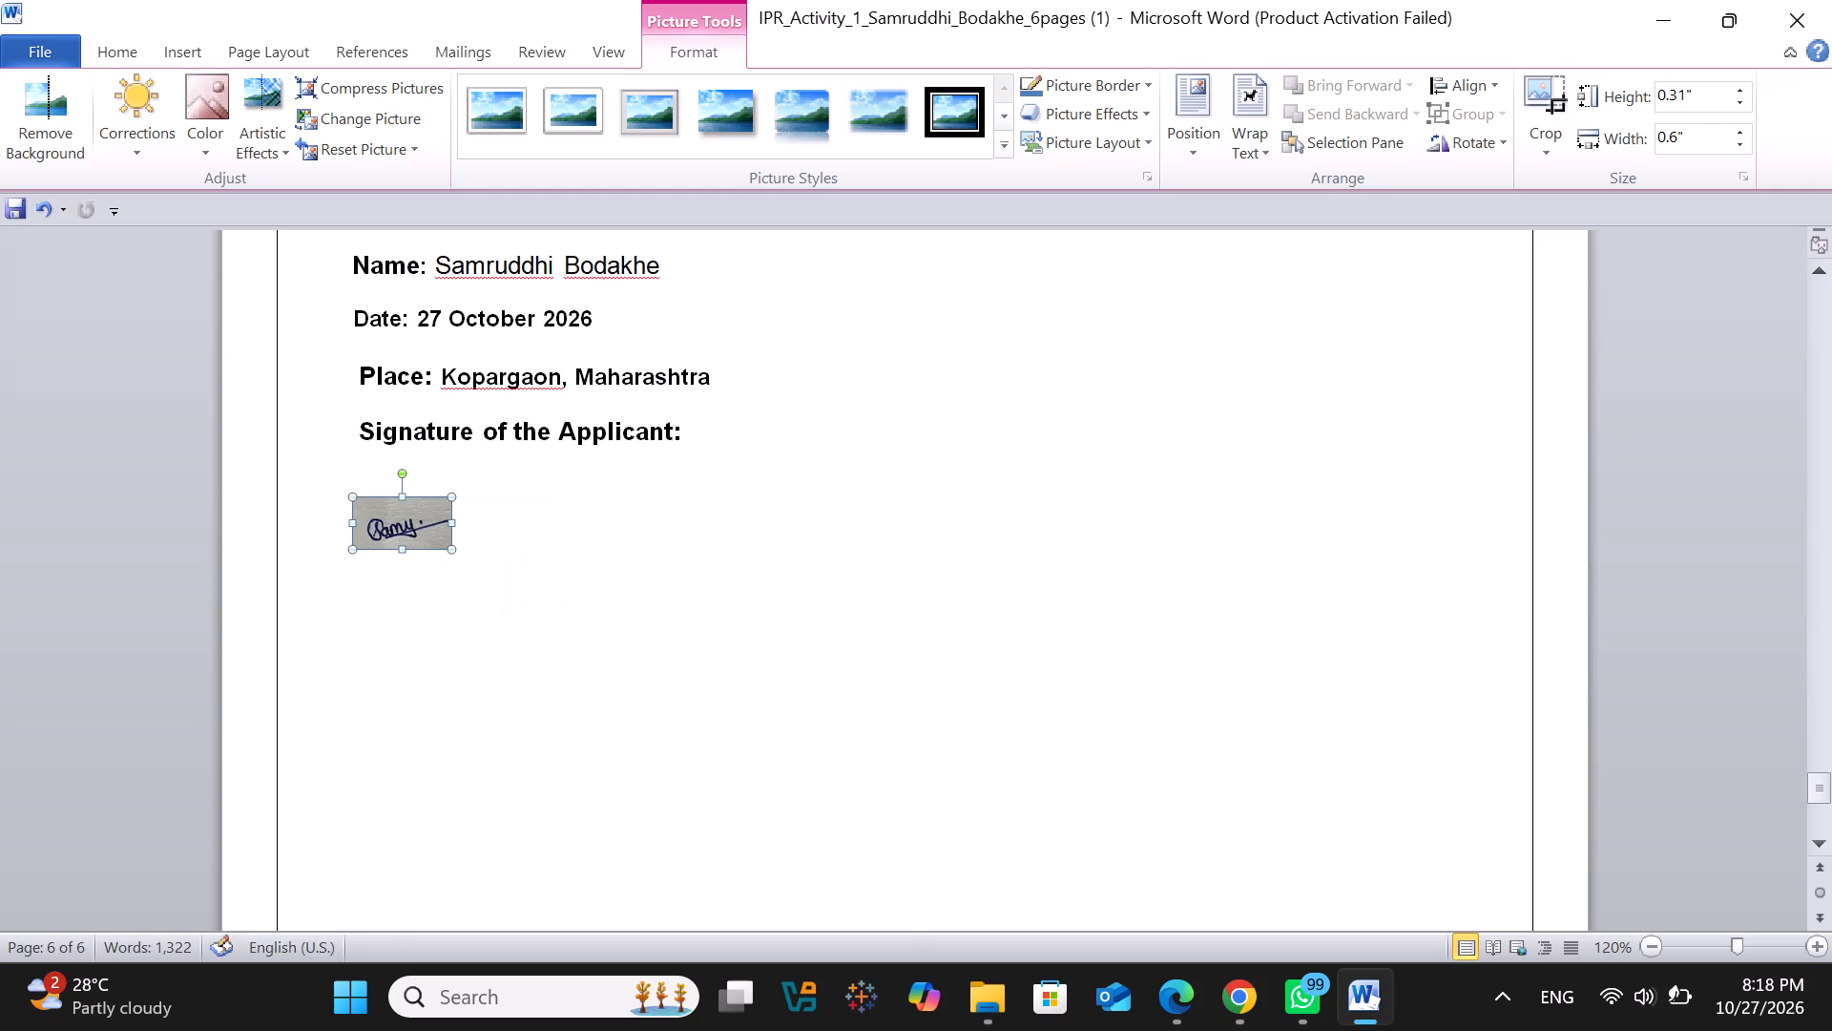
{"action": "left_click_drag", "start_coordinate": [384, 542], "coordinate": [737, 422]}
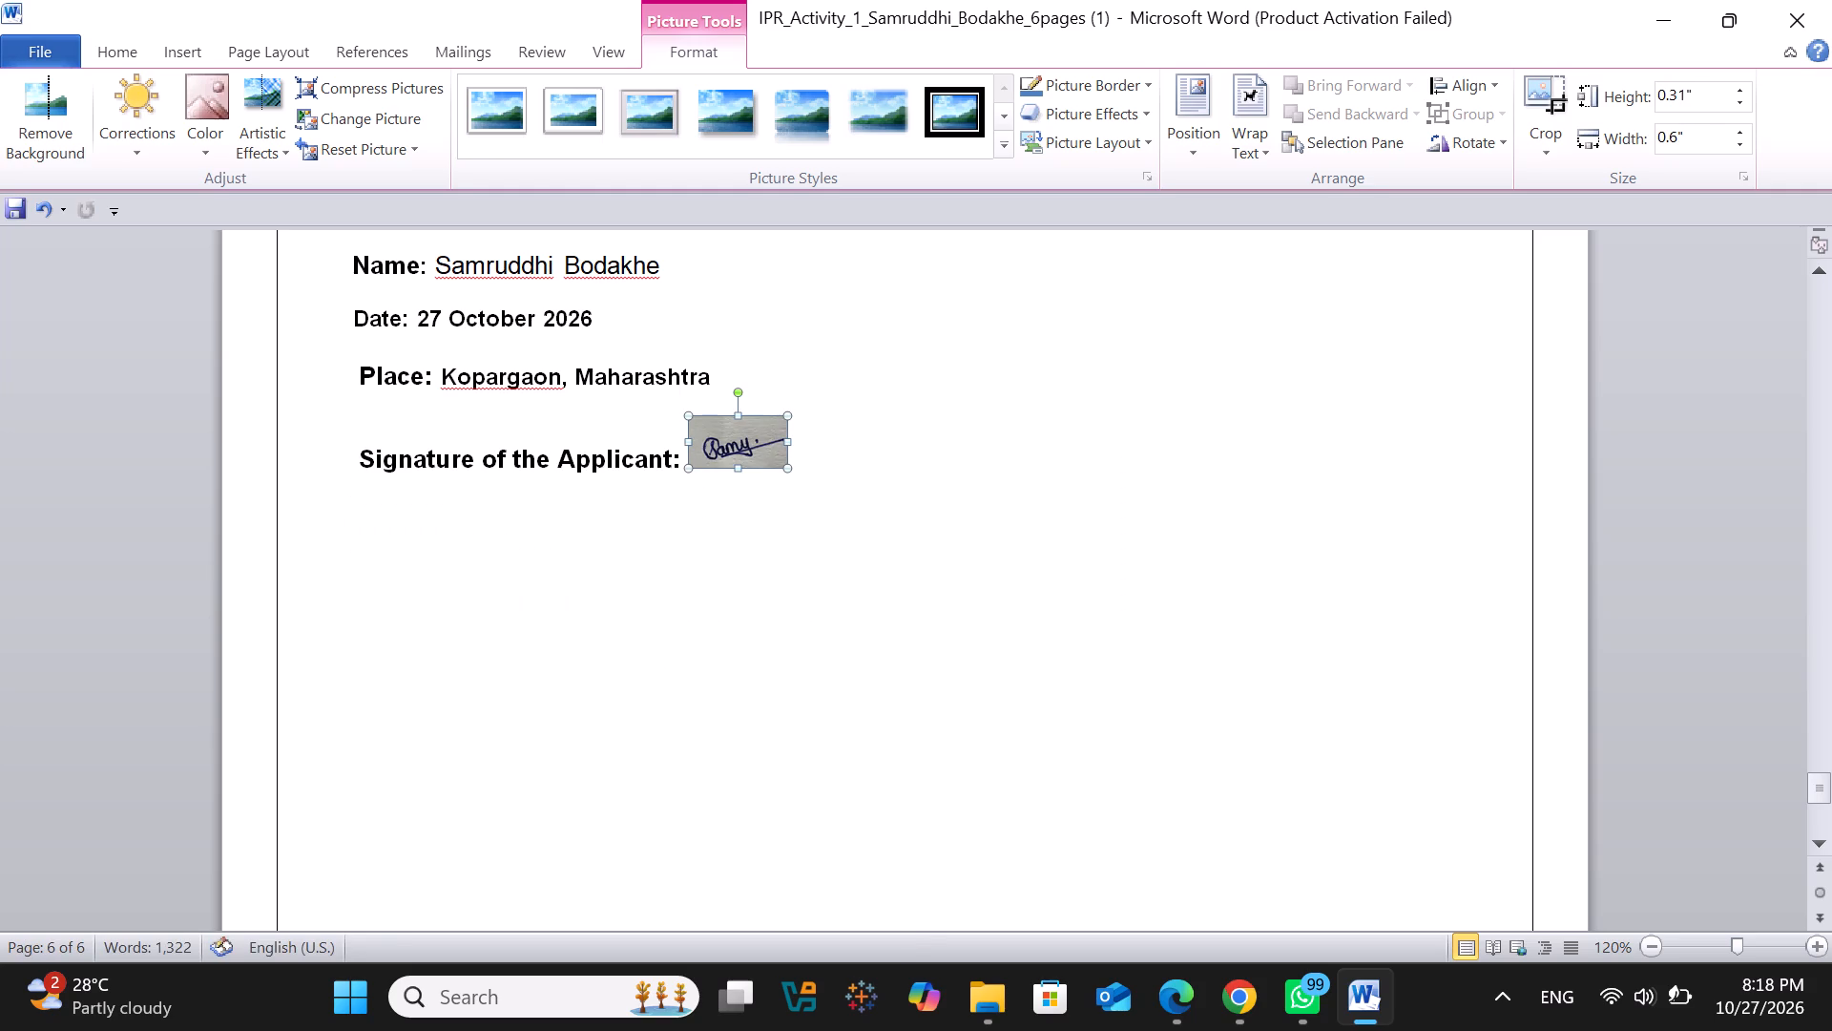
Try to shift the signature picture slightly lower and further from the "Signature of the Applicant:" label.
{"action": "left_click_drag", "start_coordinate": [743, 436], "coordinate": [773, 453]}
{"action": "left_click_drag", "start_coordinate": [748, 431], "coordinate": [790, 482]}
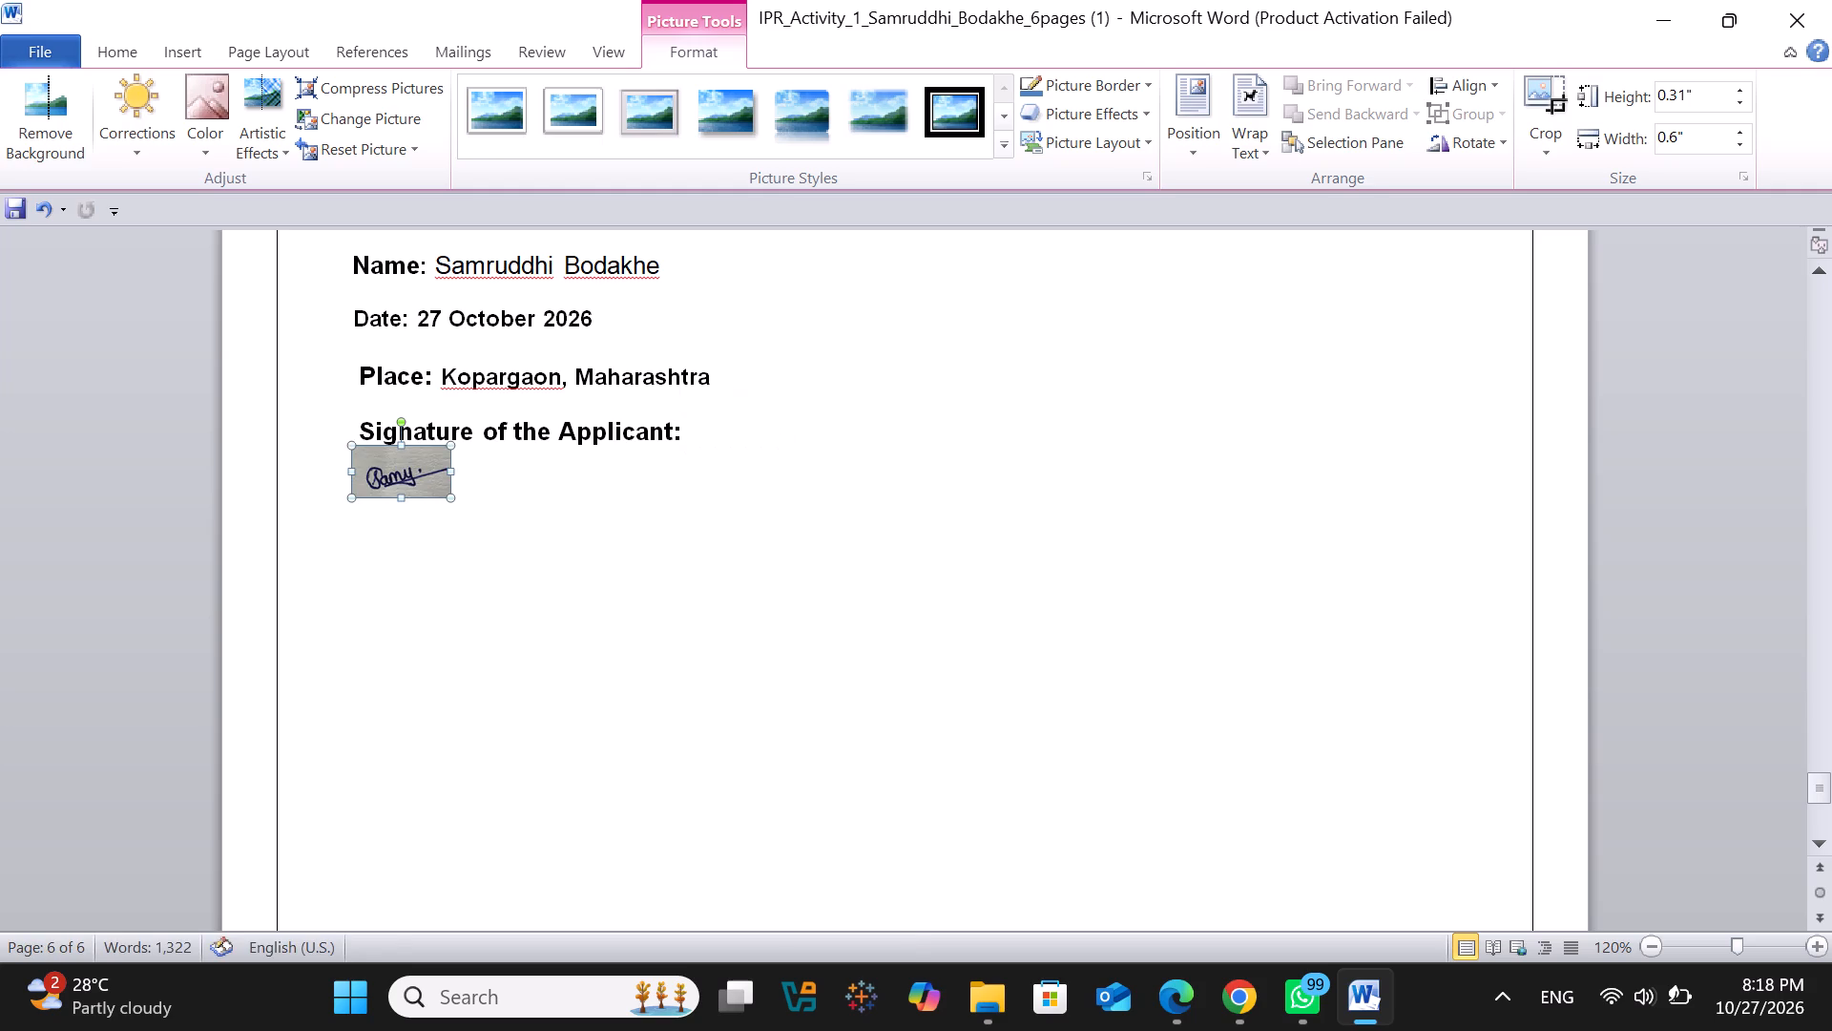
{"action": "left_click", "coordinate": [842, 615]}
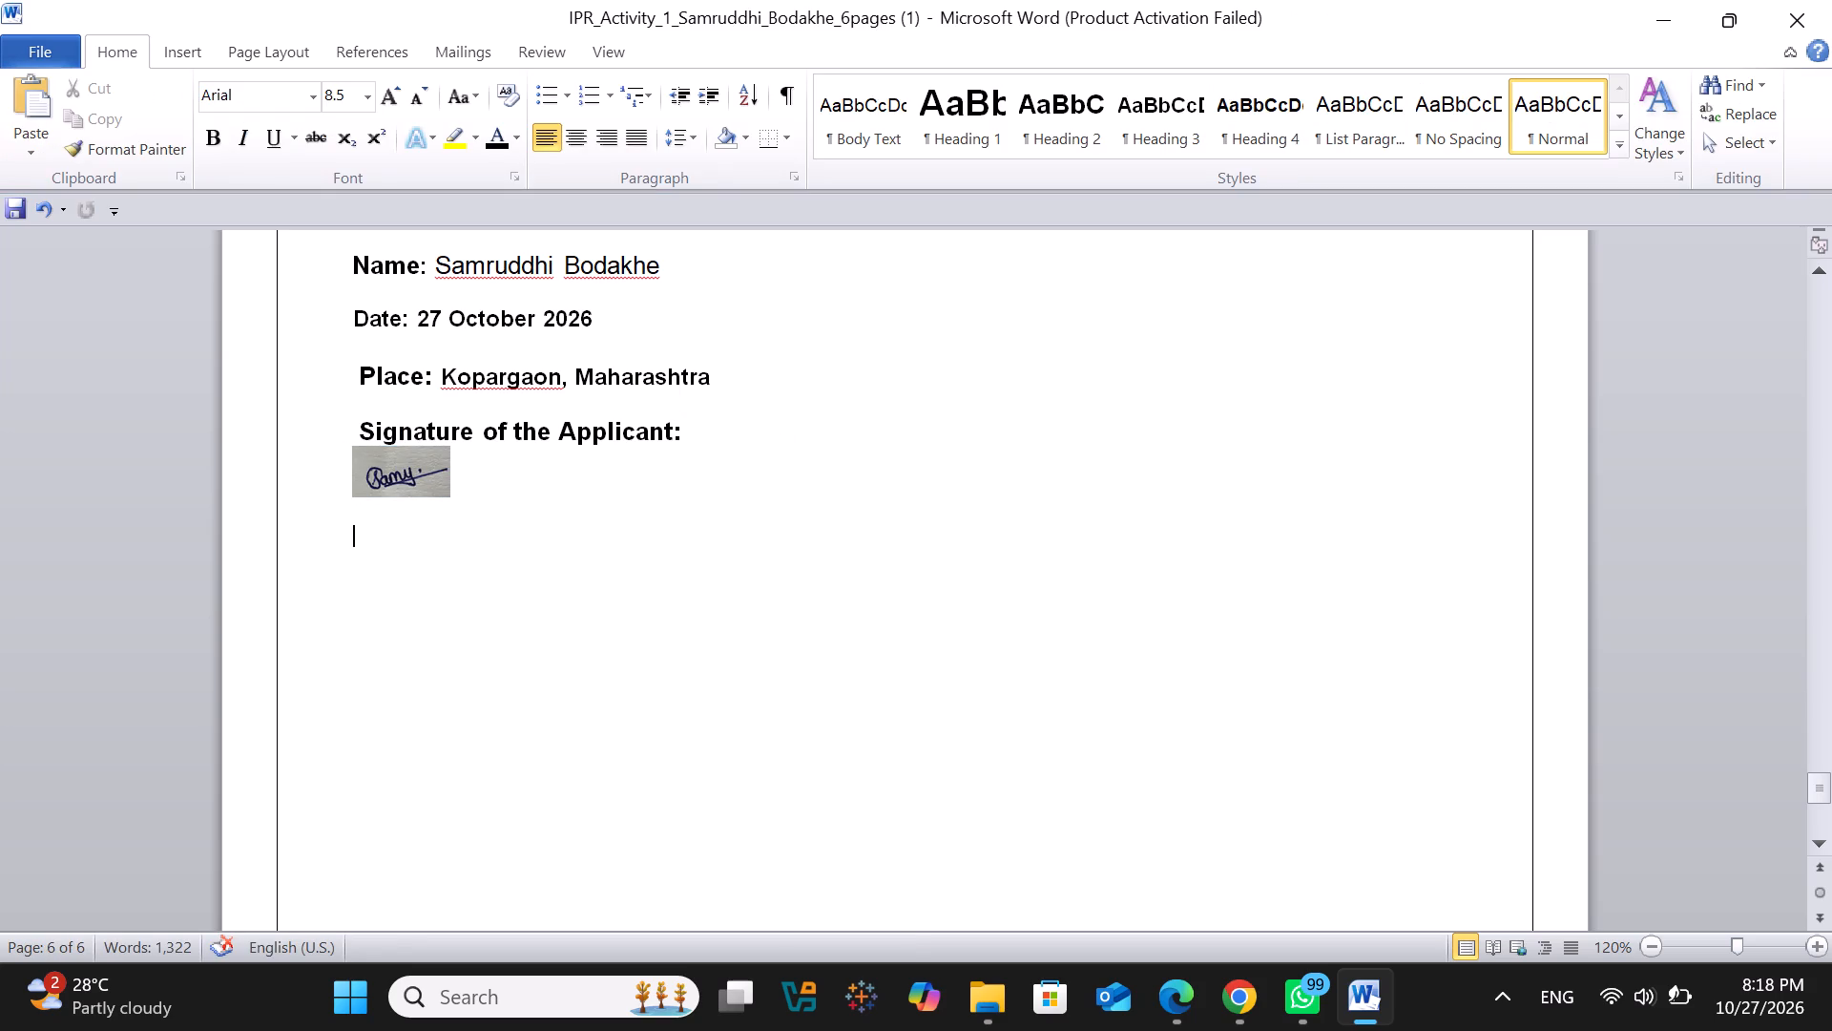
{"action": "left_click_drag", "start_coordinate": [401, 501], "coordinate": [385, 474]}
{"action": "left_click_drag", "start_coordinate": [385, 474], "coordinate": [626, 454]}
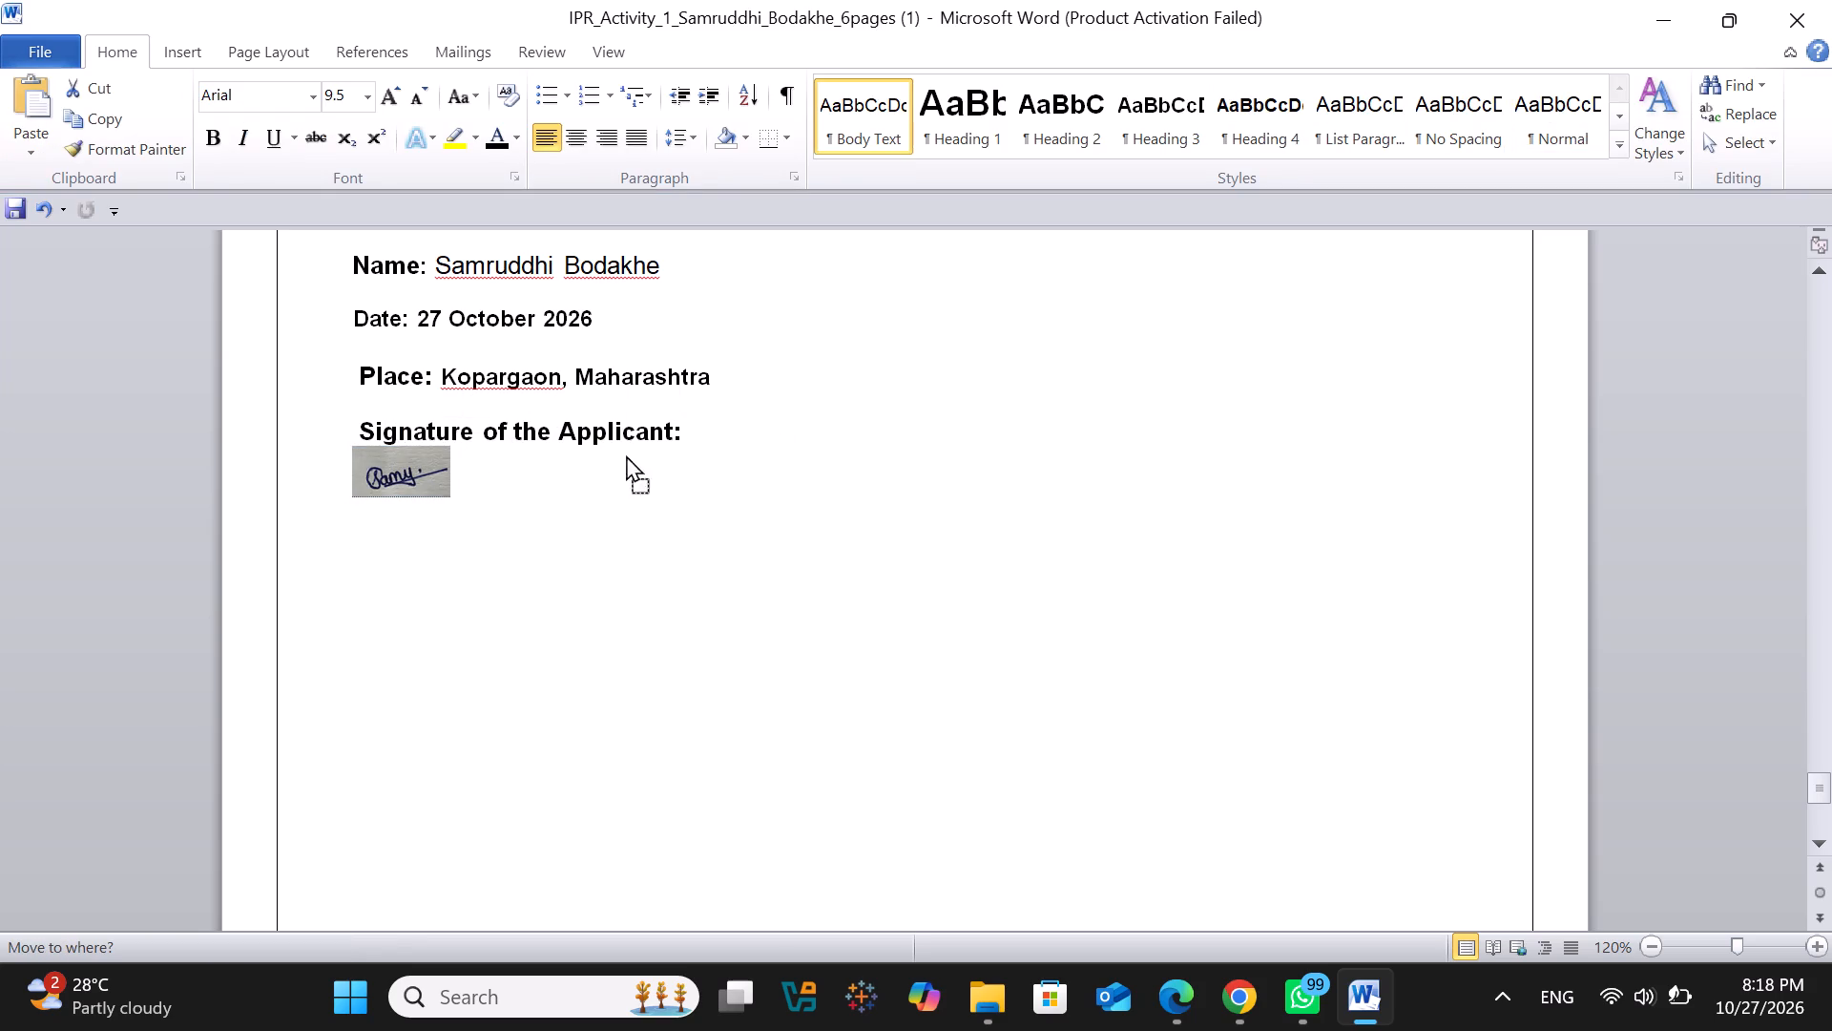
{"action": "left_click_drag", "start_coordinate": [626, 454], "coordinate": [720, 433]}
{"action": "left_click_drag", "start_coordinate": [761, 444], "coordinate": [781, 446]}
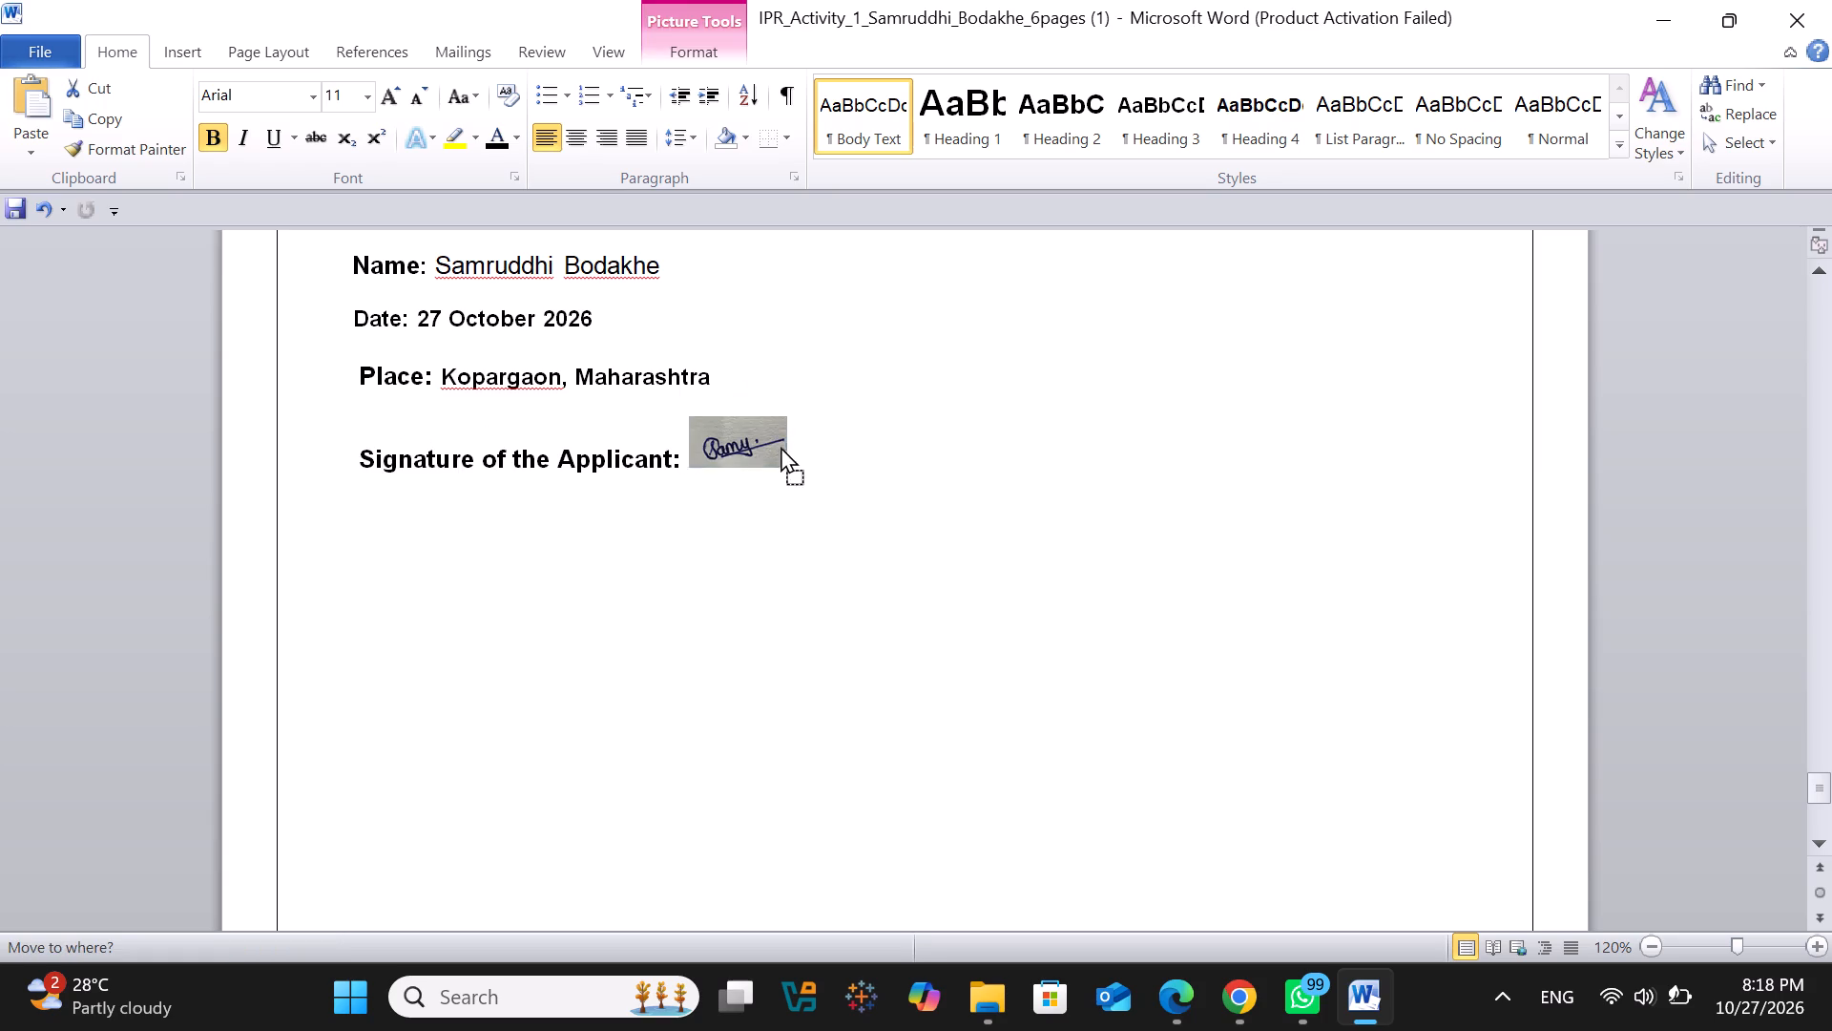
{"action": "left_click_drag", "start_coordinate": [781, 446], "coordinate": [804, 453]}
Add an extra space between "Signature of the Applicant:" and the signature picture.
{"action": "left_click", "coordinate": [676, 463]}
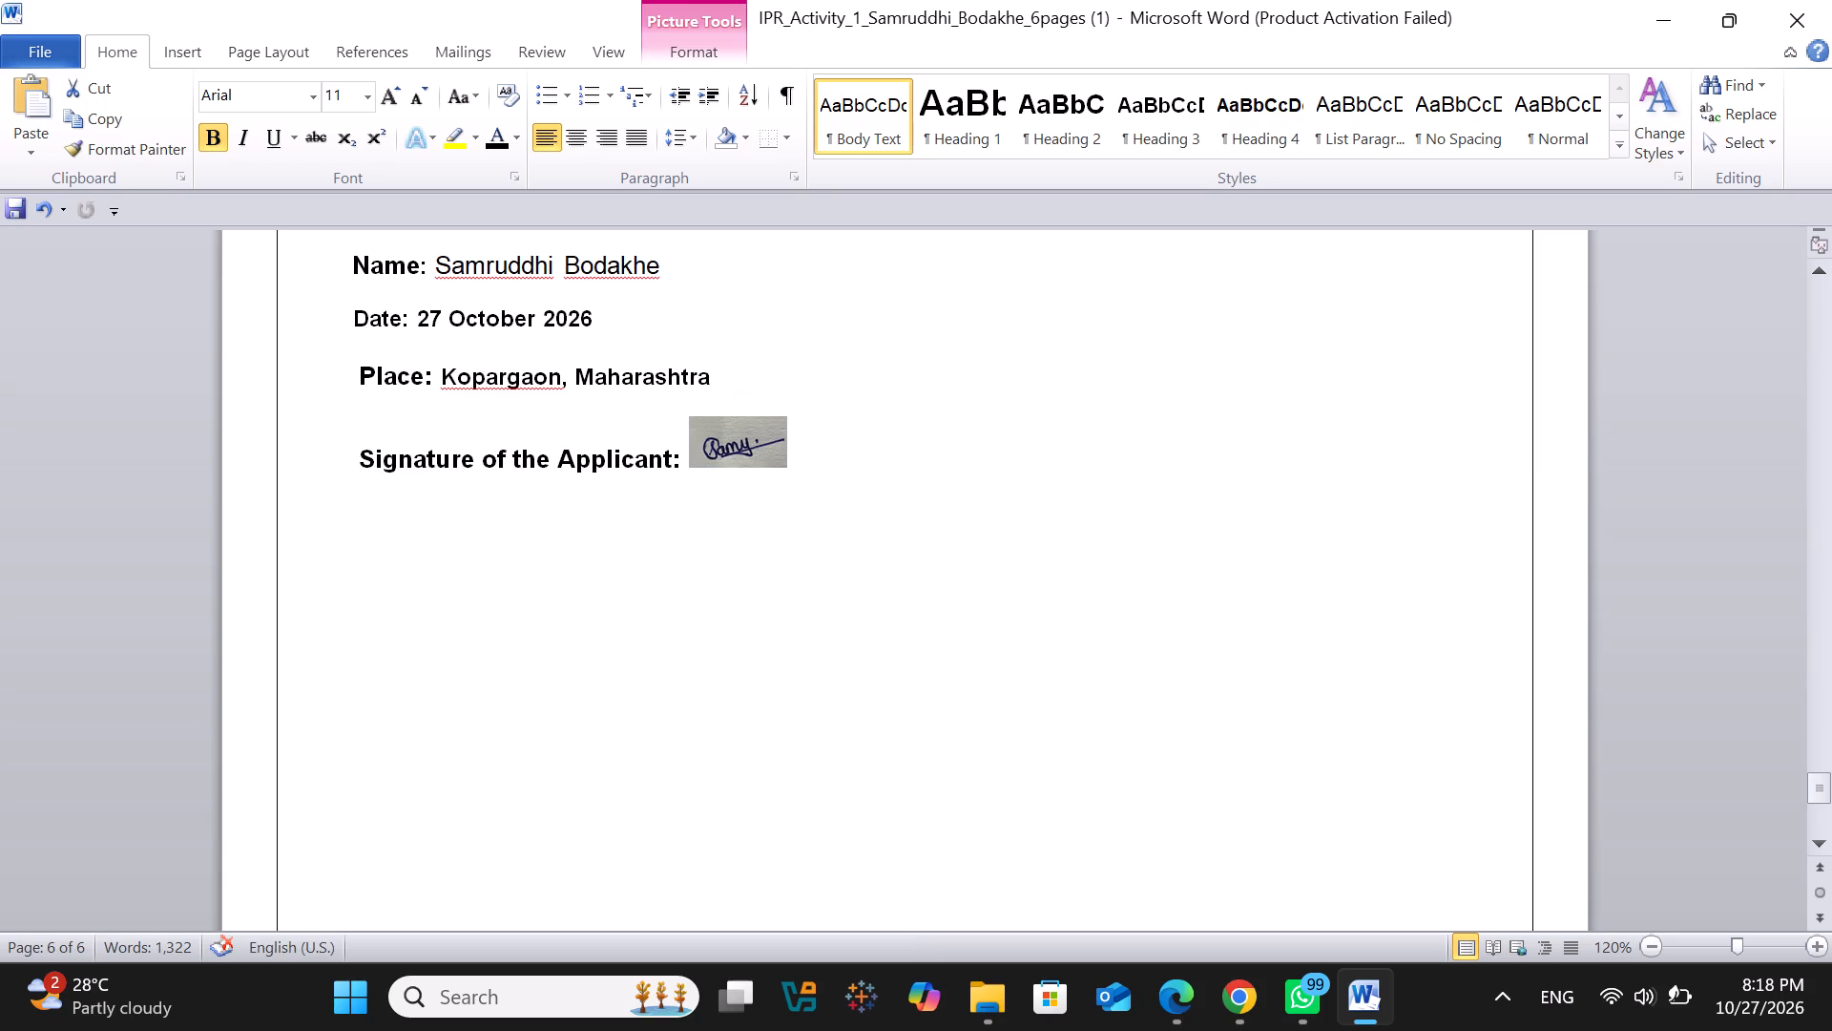
{"action": "left_click", "coordinate": [681, 457]}
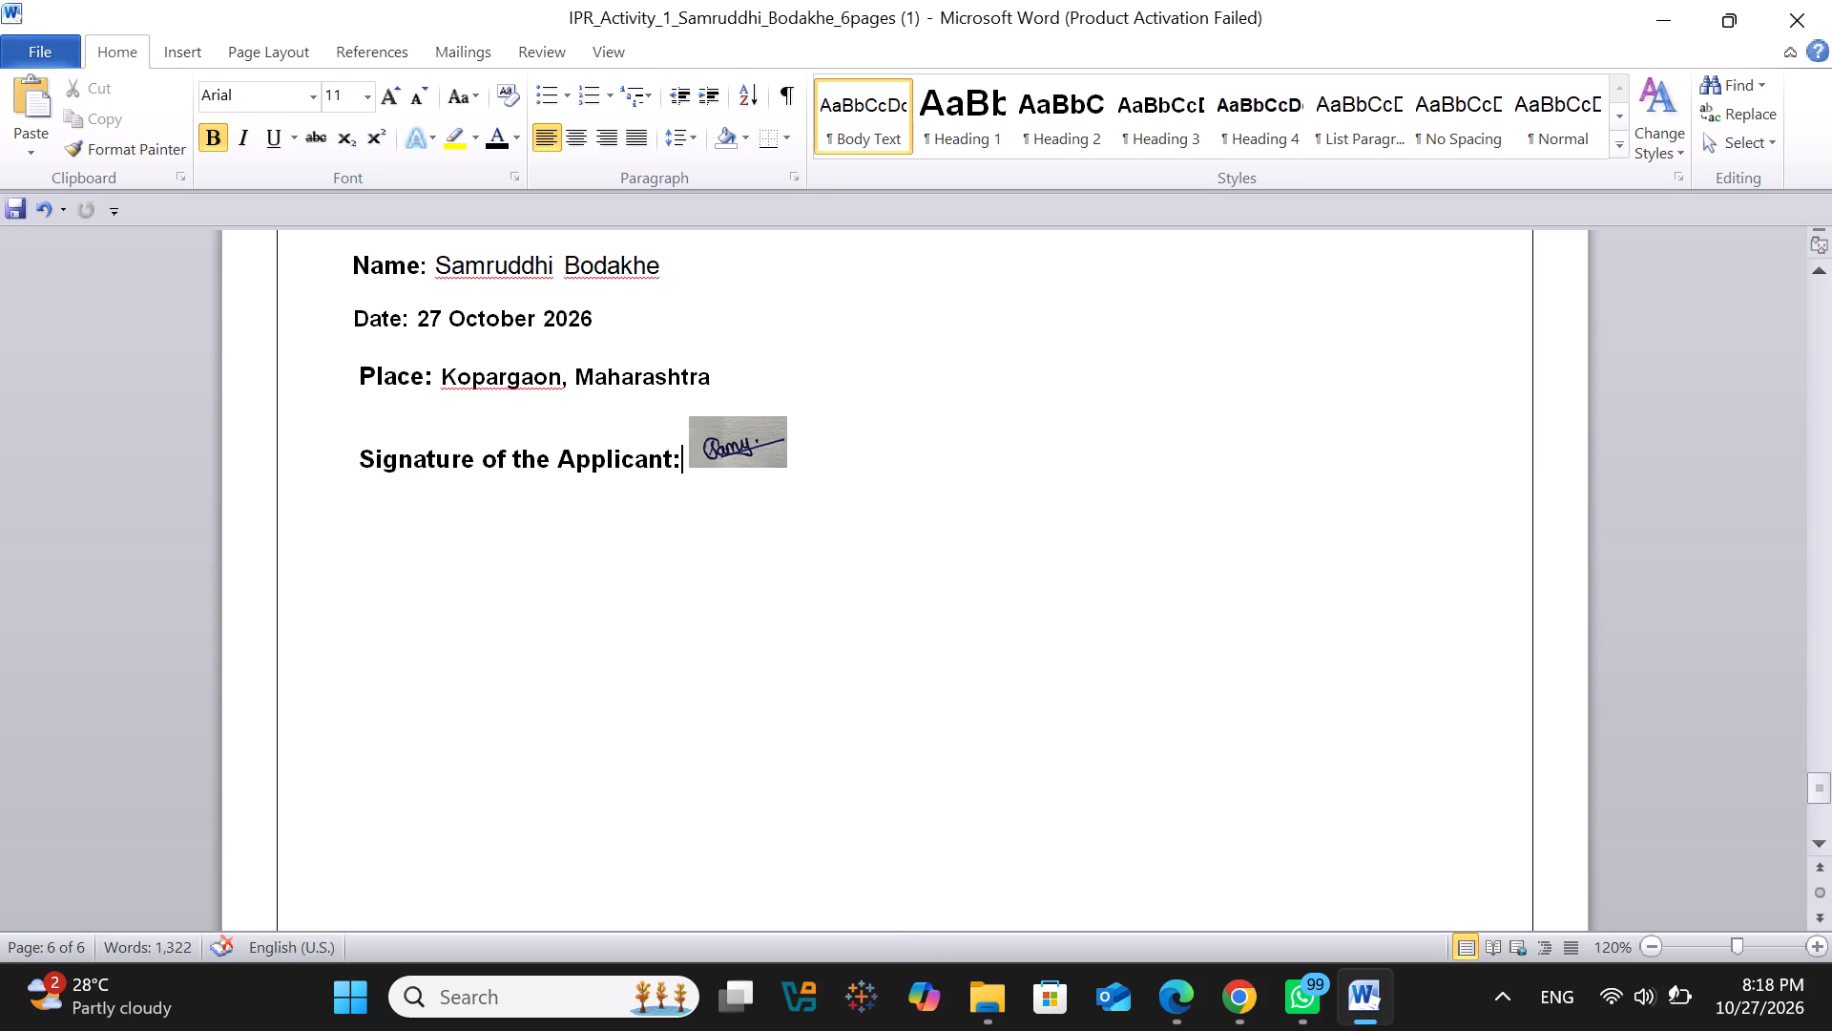
{"action": "key", "text": "space"}
Enlarge the applicant's signature picture proportionally by about half.
{"action": "left_click", "coordinate": [786, 438]}
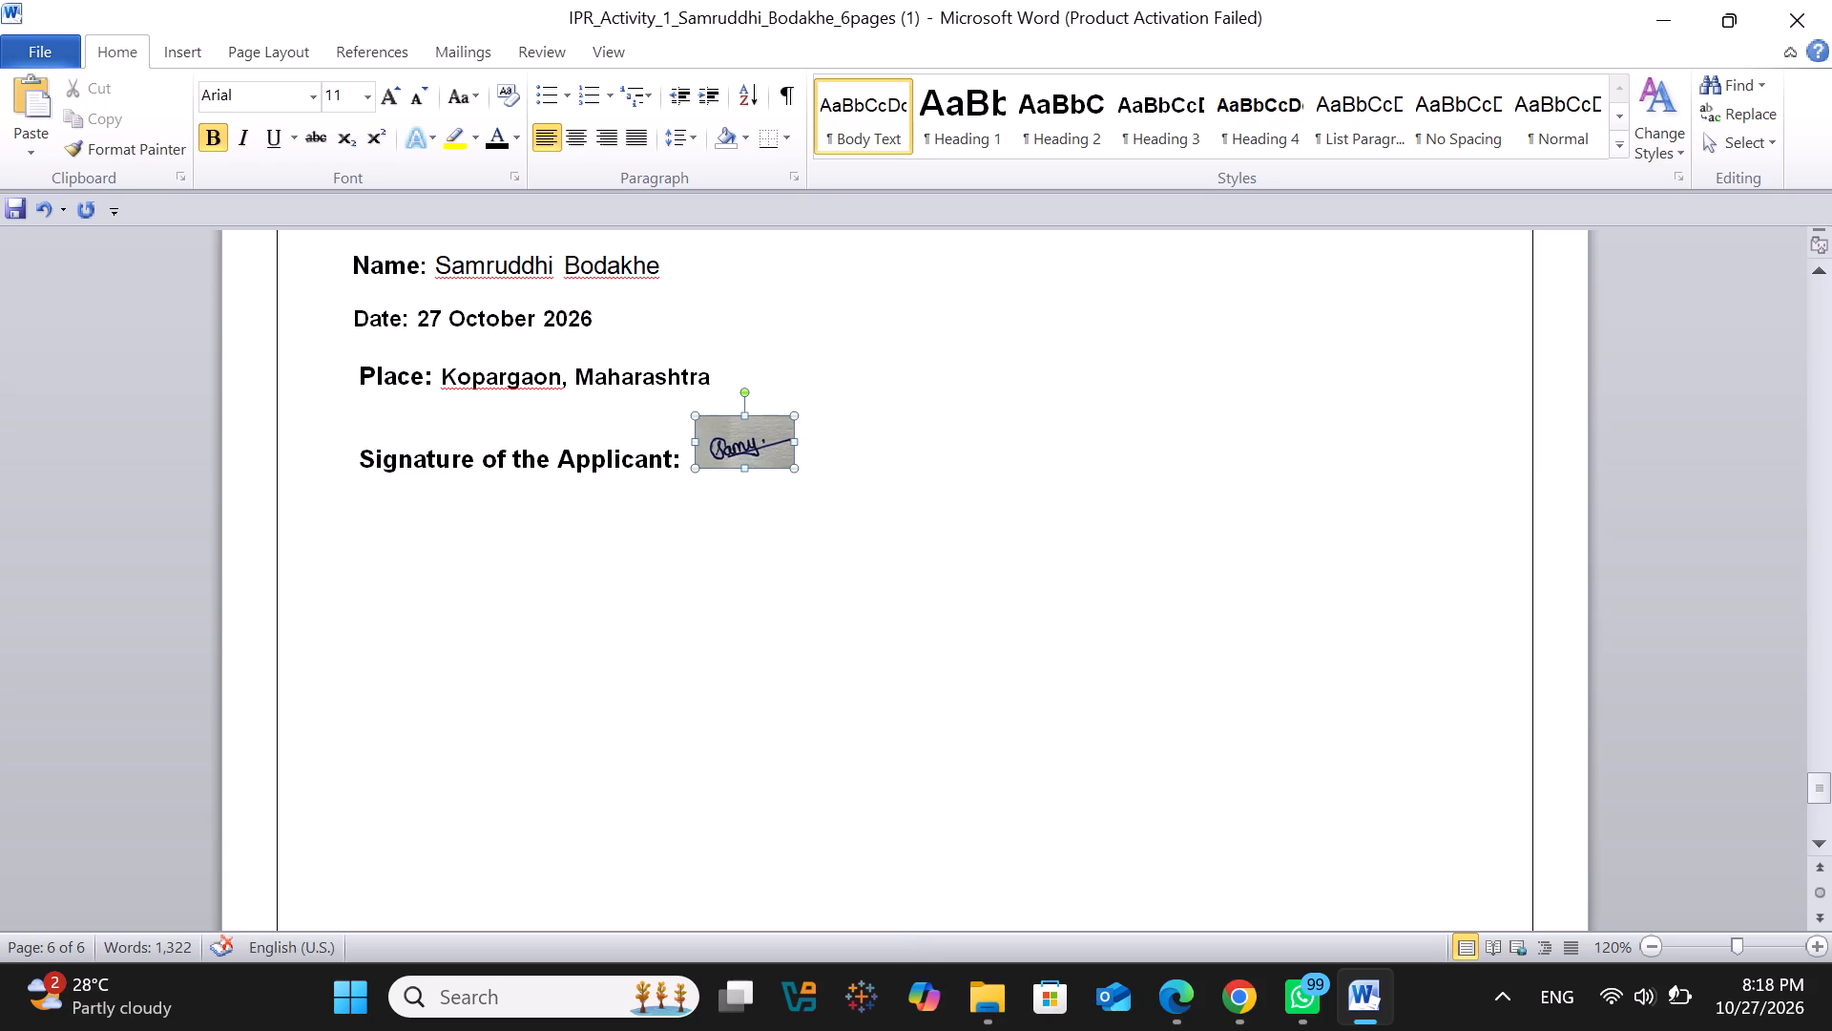
{"action": "left_click_drag", "start_coordinate": [796, 469], "coordinate": [845, 489]}
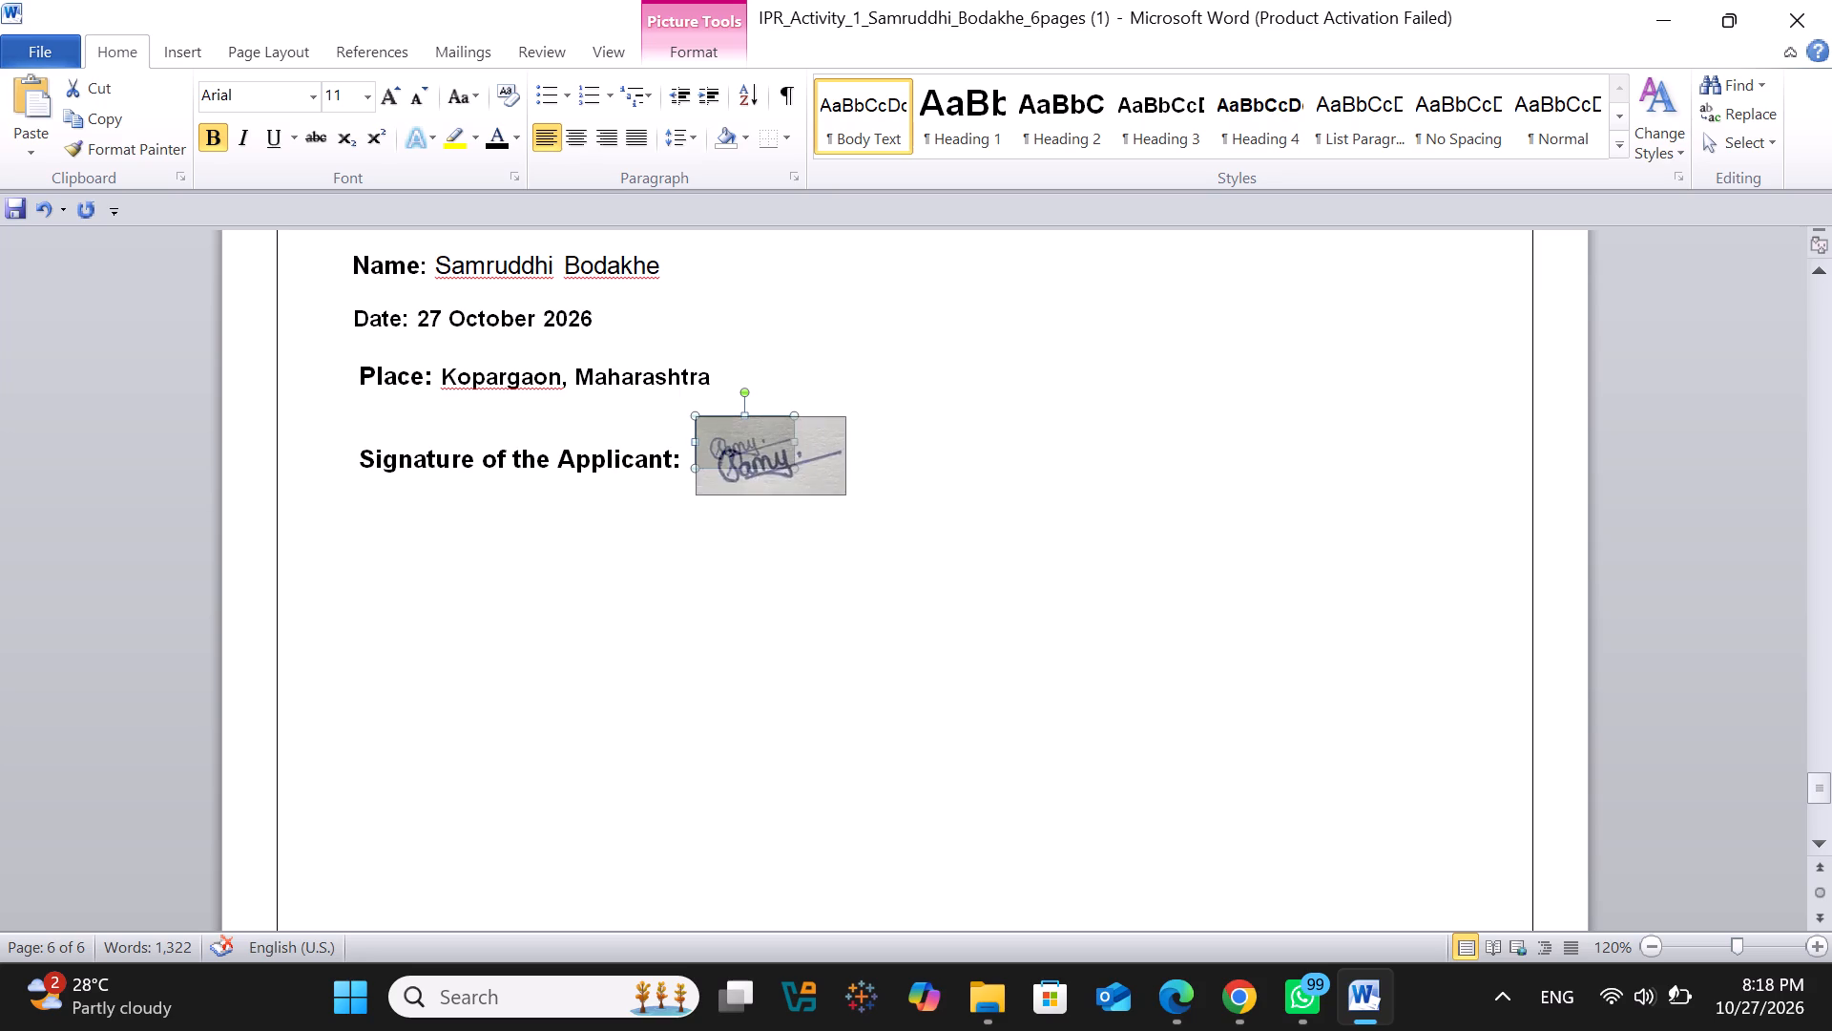
Move the signature picture onto its own line below "Signature of the Applicant:".
{"action": "left_click_drag", "start_coordinate": [755, 452], "coordinate": [790, 484]}
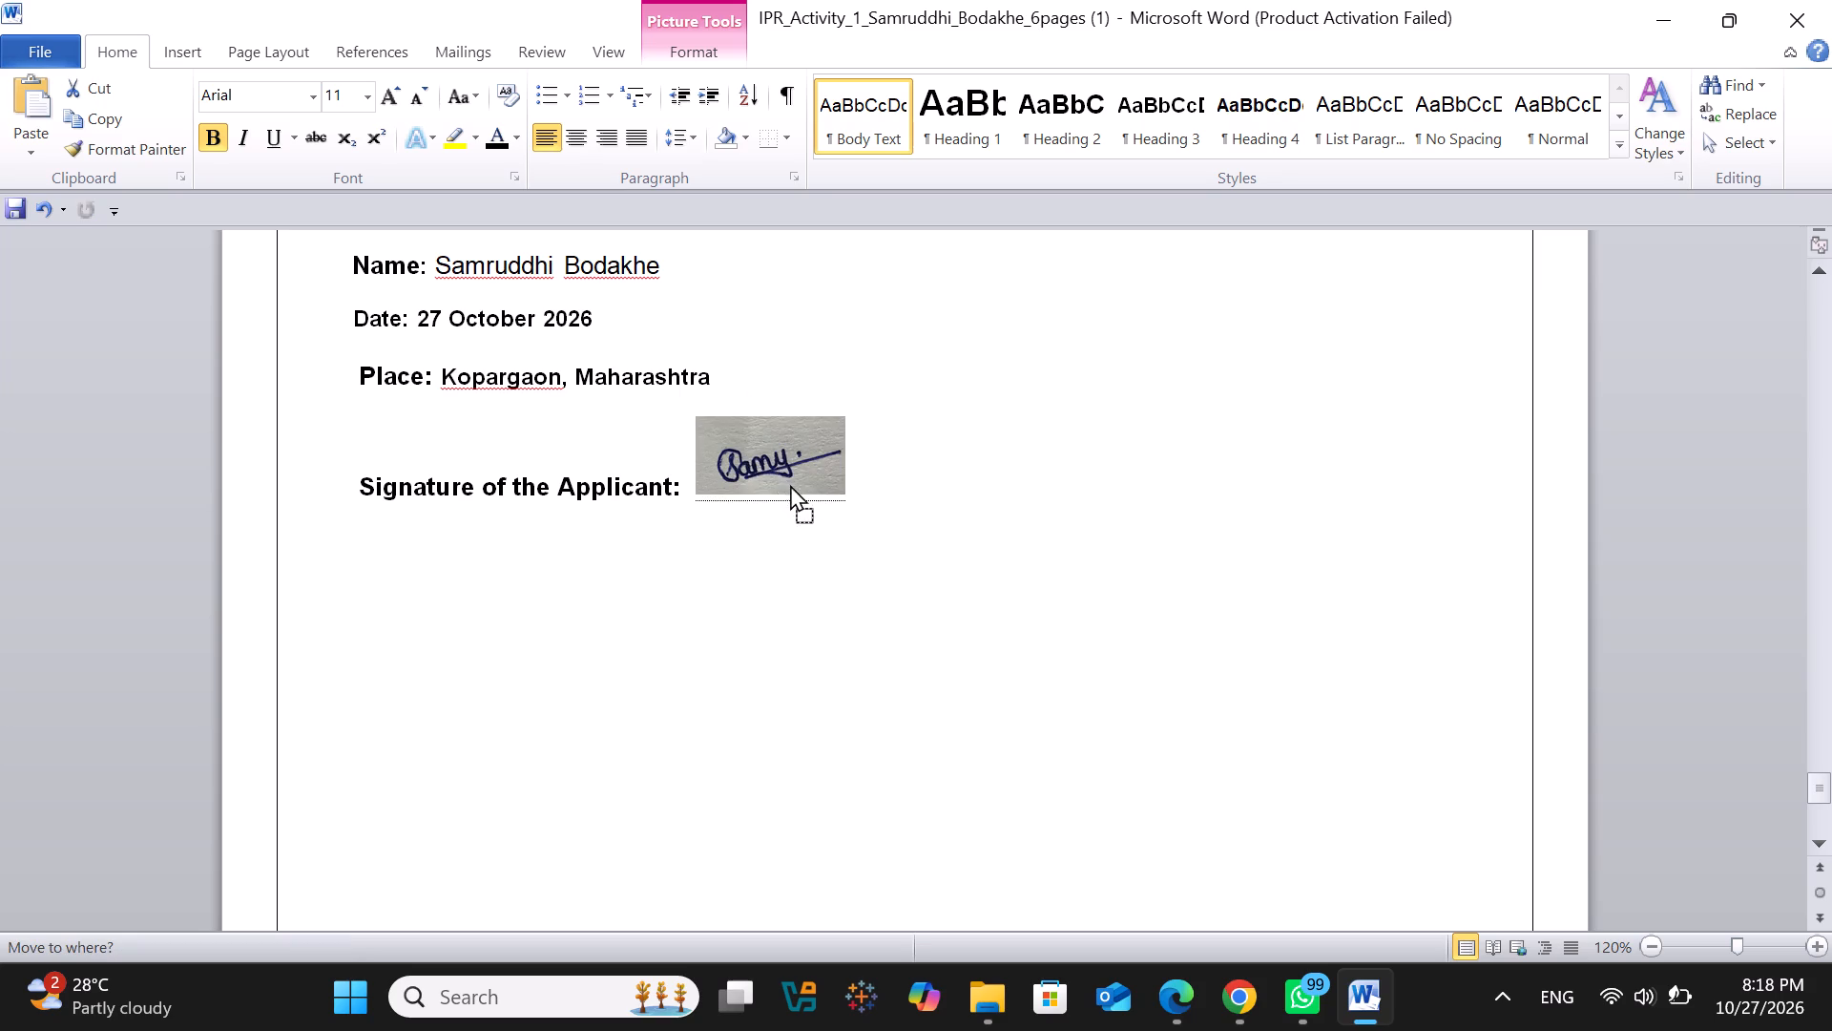
{"action": "left_click_drag", "start_coordinate": [790, 484], "coordinate": [792, 486]}
{"action": "left_click_drag", "start_coordinate": [773, 445], "coordinate": [787, 492]}
{"action": "left_click", "coordinate": [680, 442]}
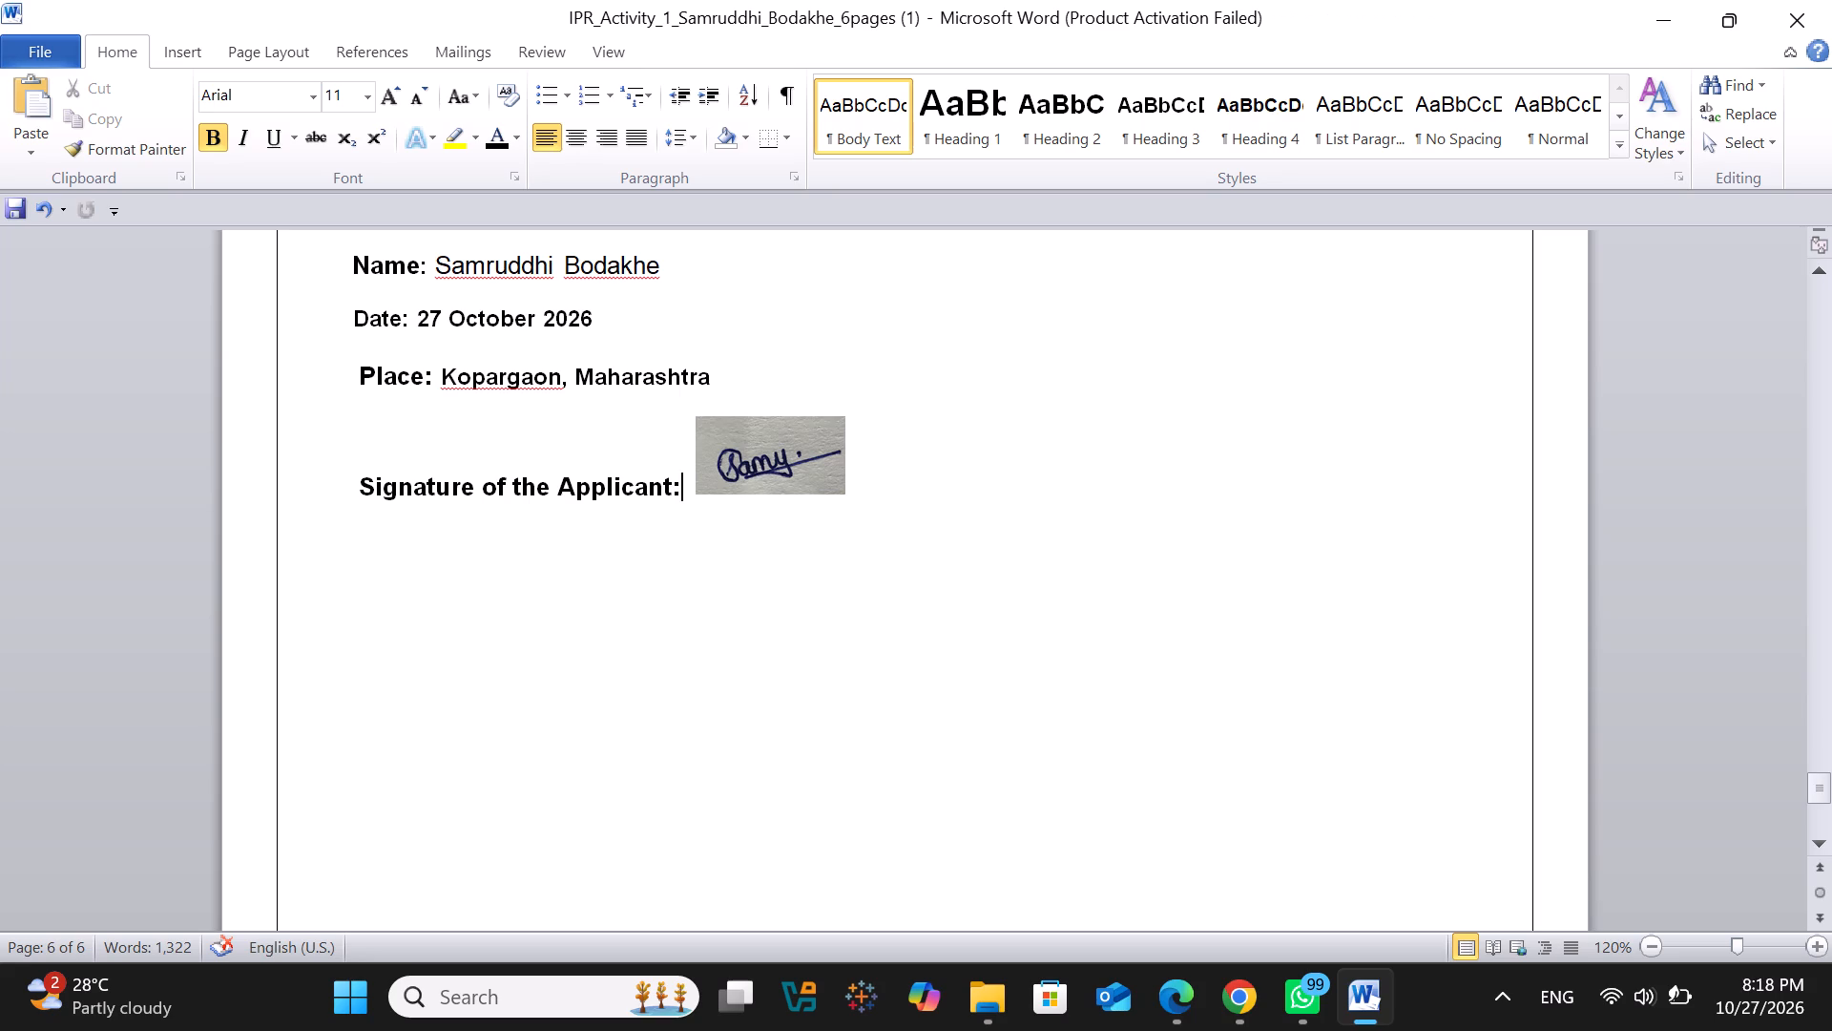
{"action": "key", "text": "Return"}
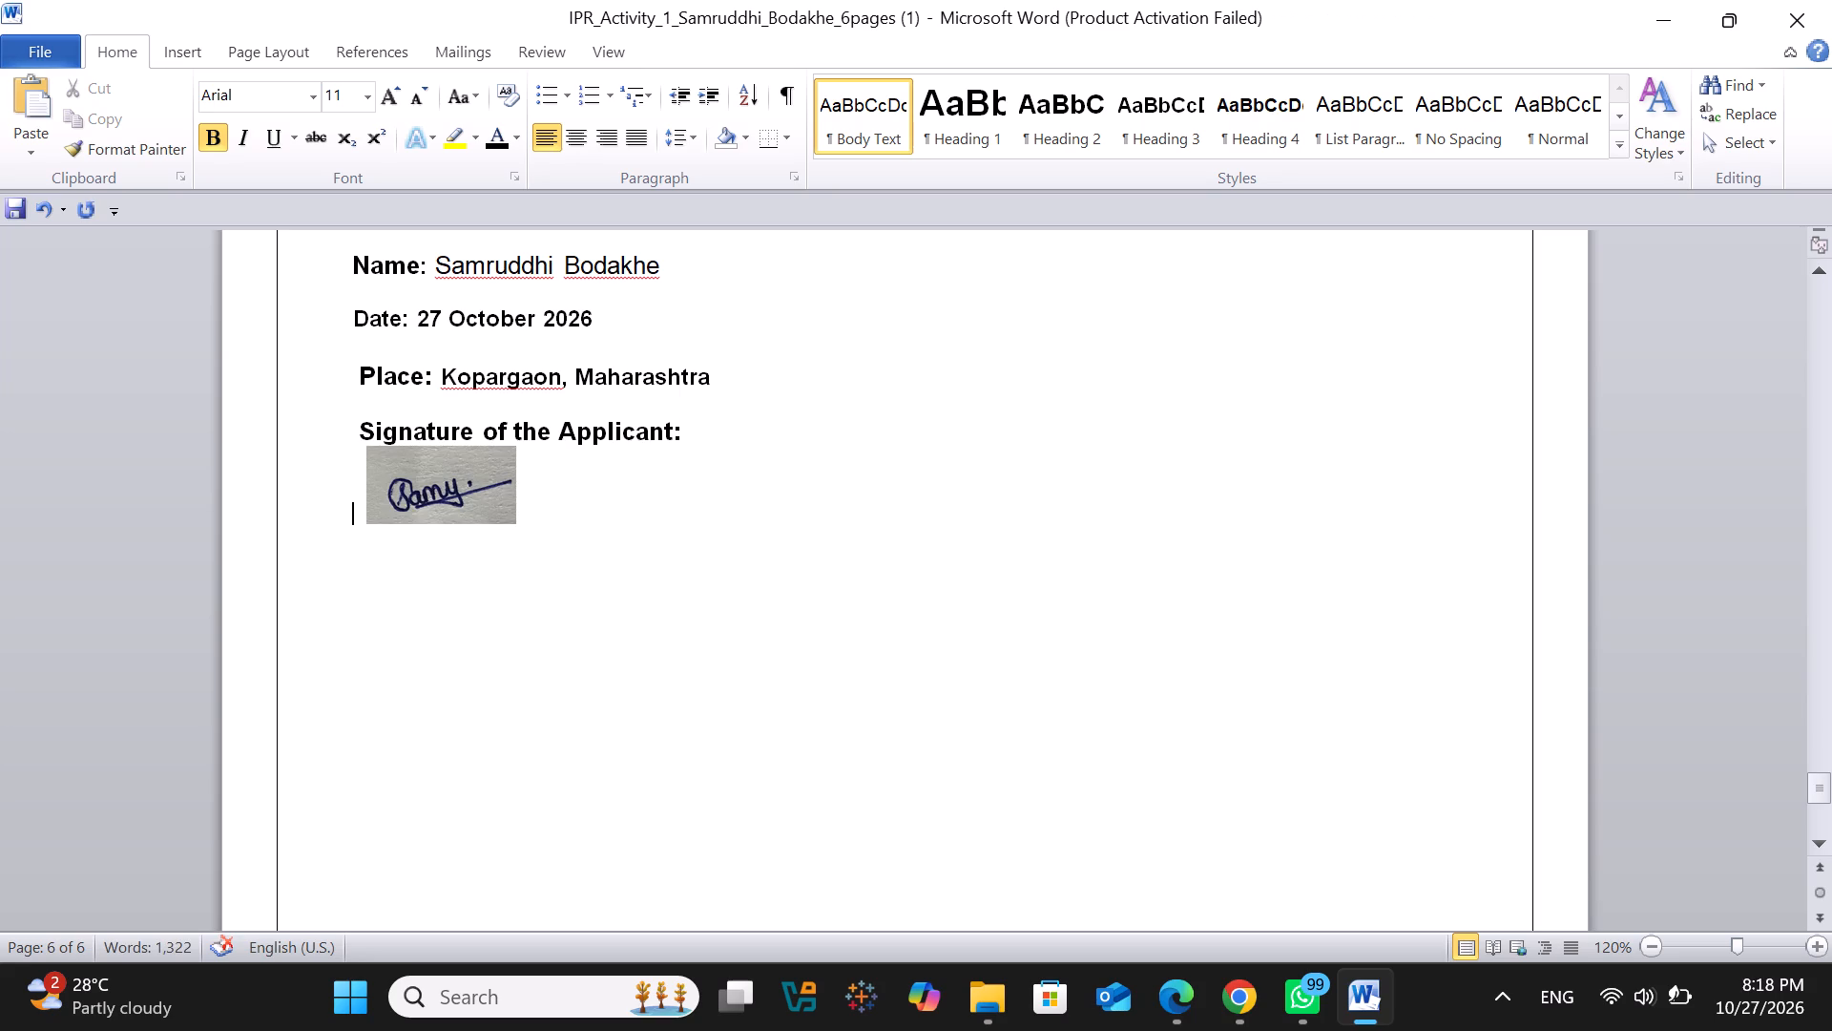
Review the document from the last-page signature block back up to the university title on the cover page.
{"action": "scroll", "coordinate": [907, 473], "scroll_direction": "up", "scroll_amount": 2}
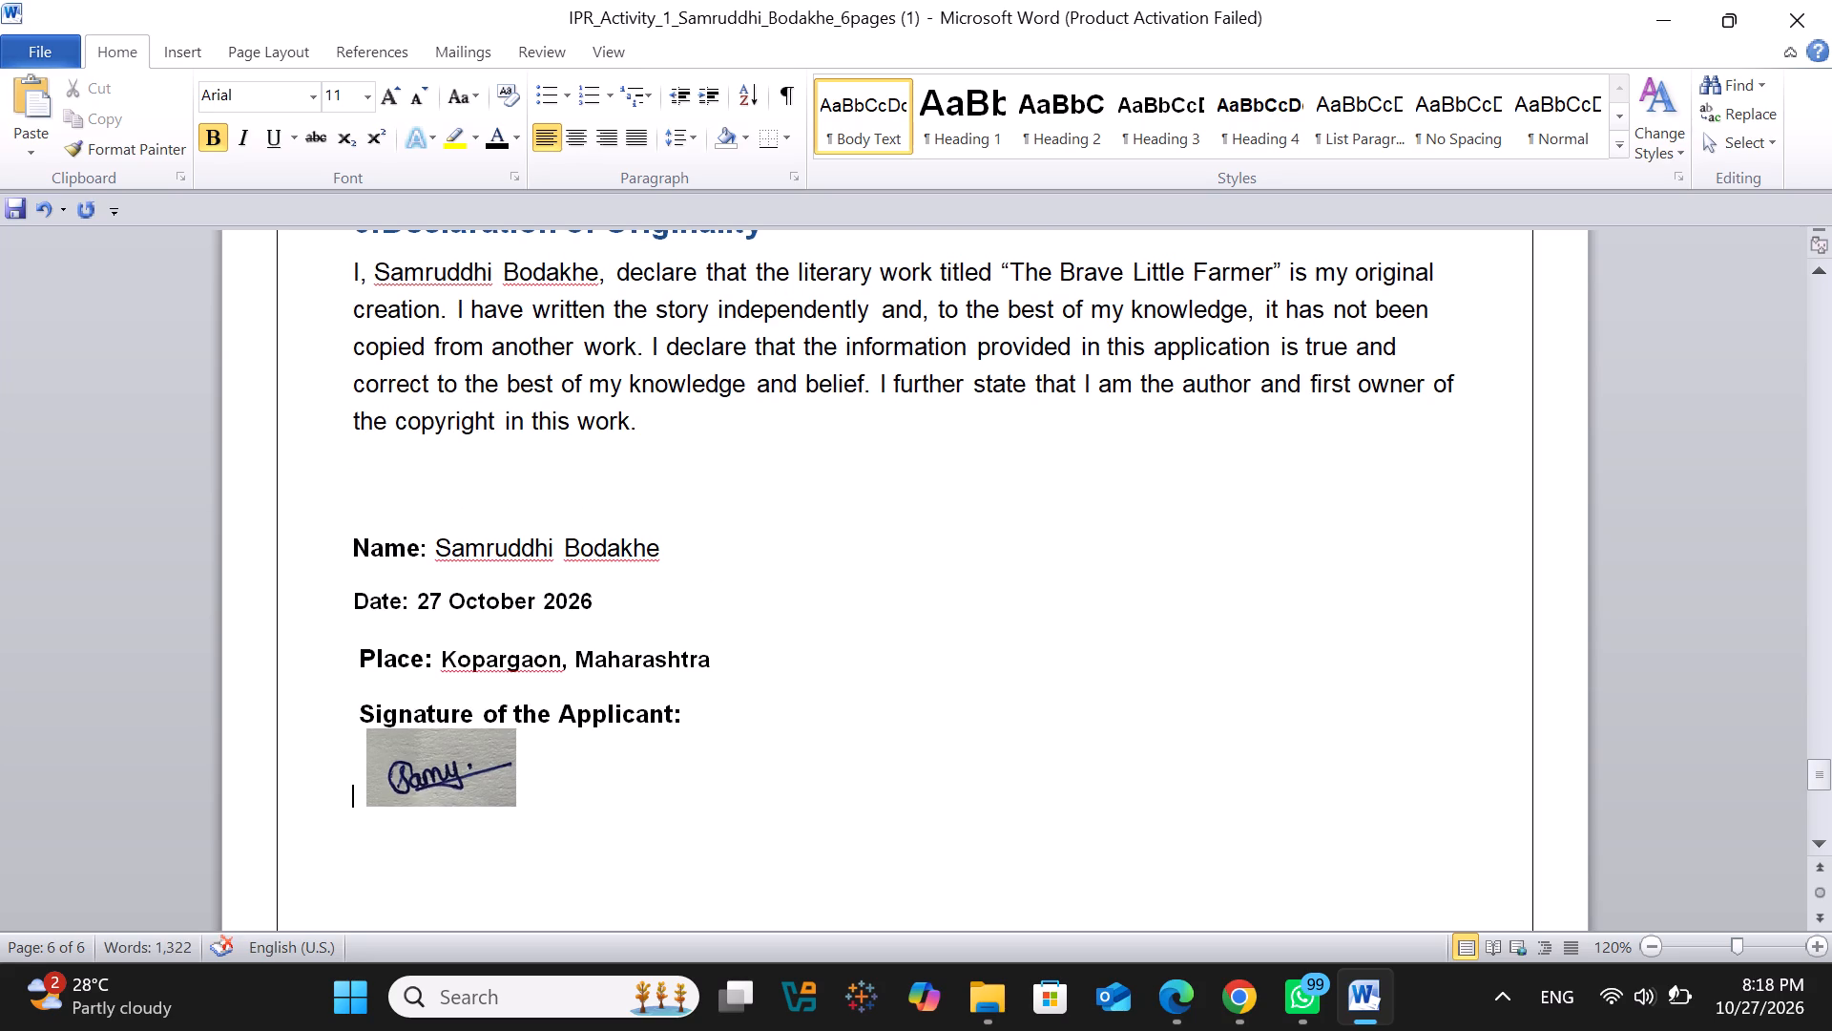
{"action": "scroll", "coordinate": [714, 704], "scroll_direction": "up", "scroll_amount": 8}
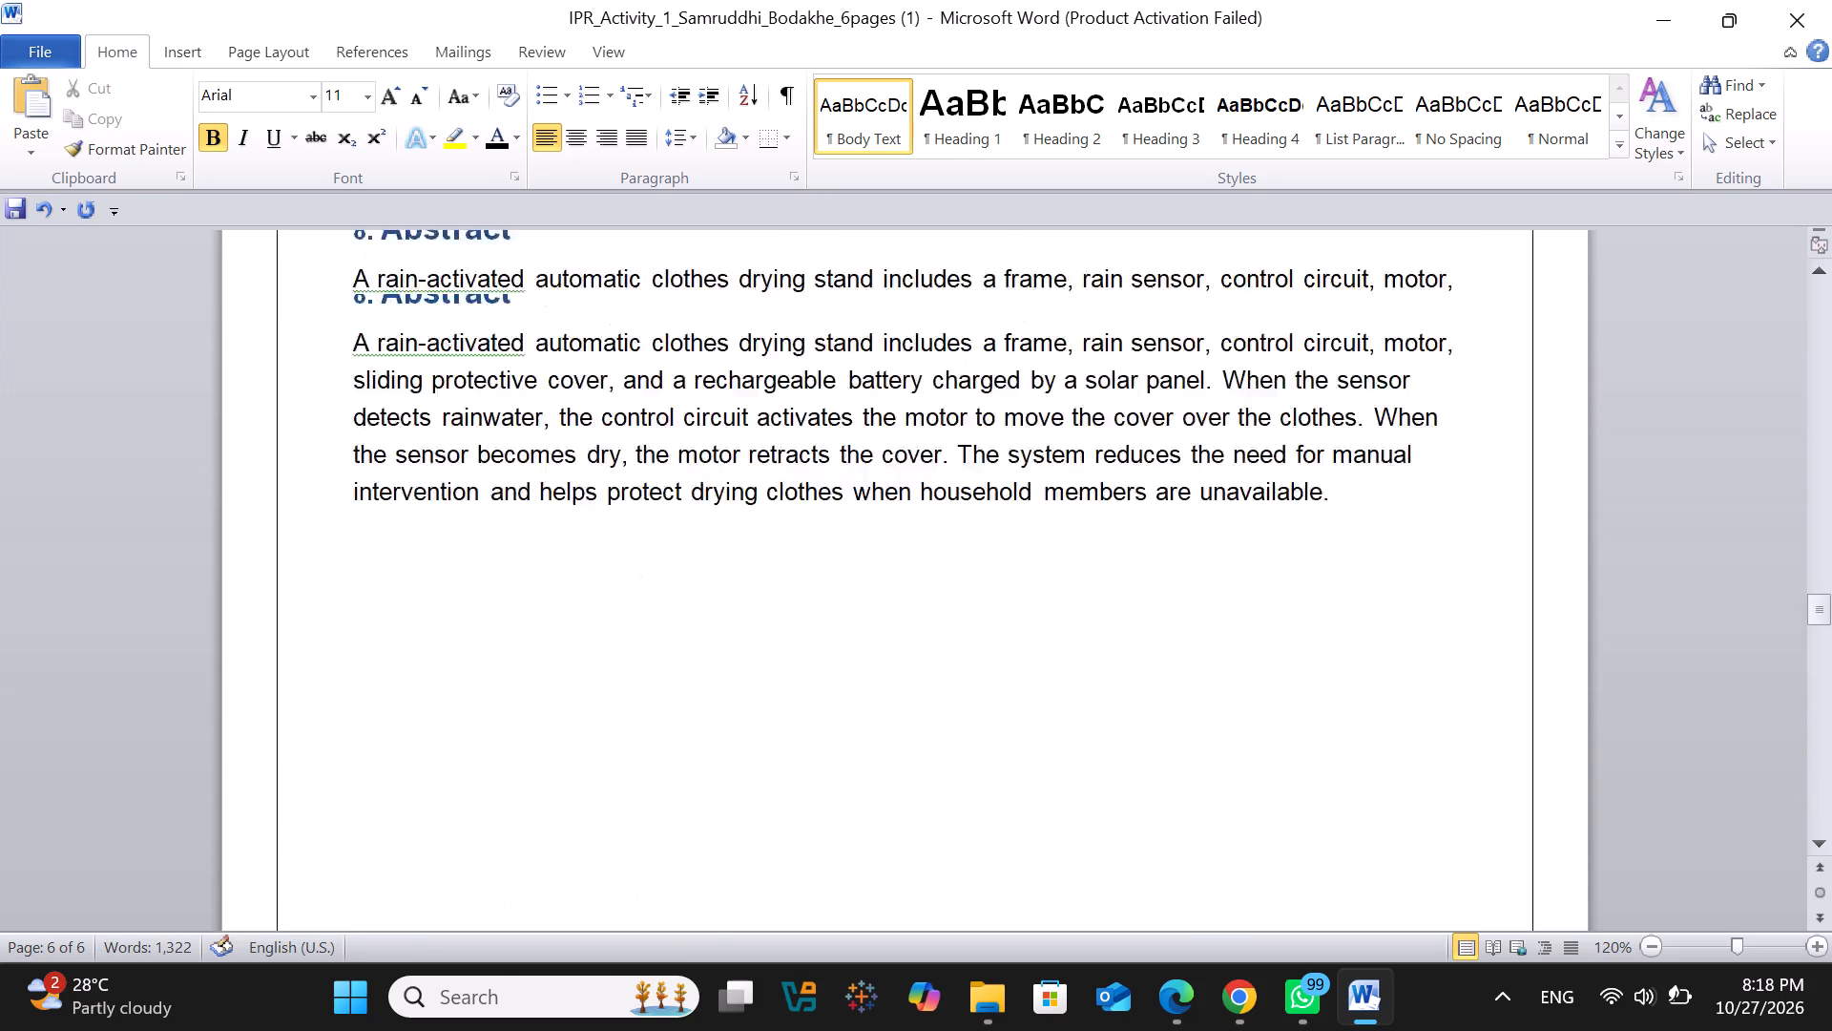
{"action": "scroll", "coordinate": [714, 704], "scroll_direction": "up", "scroll_amount": 1}
{"action": "scroll", "coordinate": [714, 704], "scroll_direction": "up", "scroll_amount": 20}
{"action": "scroll", "coordinate": [714, 704], "scroll_direction": "up", "scroll_amount": 9}
{"action": "scroll", "coordinate": [714, 704], "scroll_direction": "down", "scroll_amount": 11}
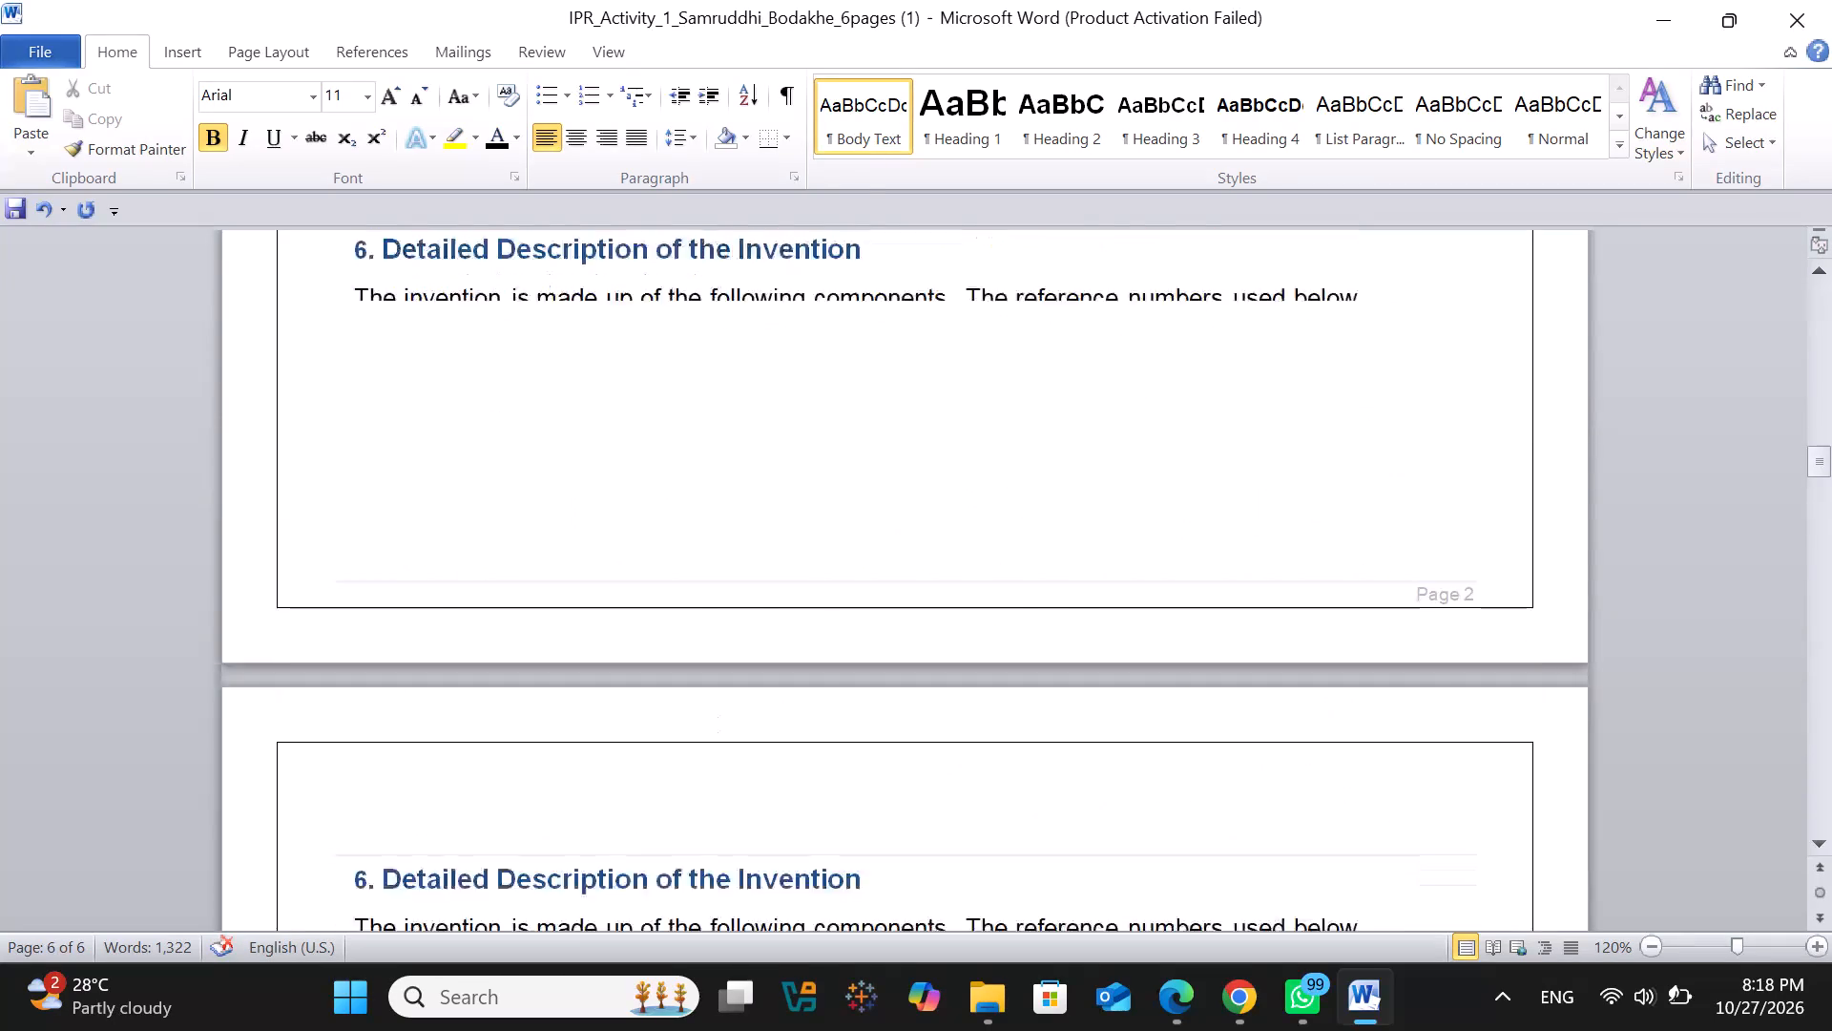
{"action": "scroll", "coordinate": [714, 704], "scroll_direction": "down", "scroll_amount": 4}
{"action": "scroll", "coordinate": [714, 704], "scroll_direction": "up", "scroll_amount": 12}
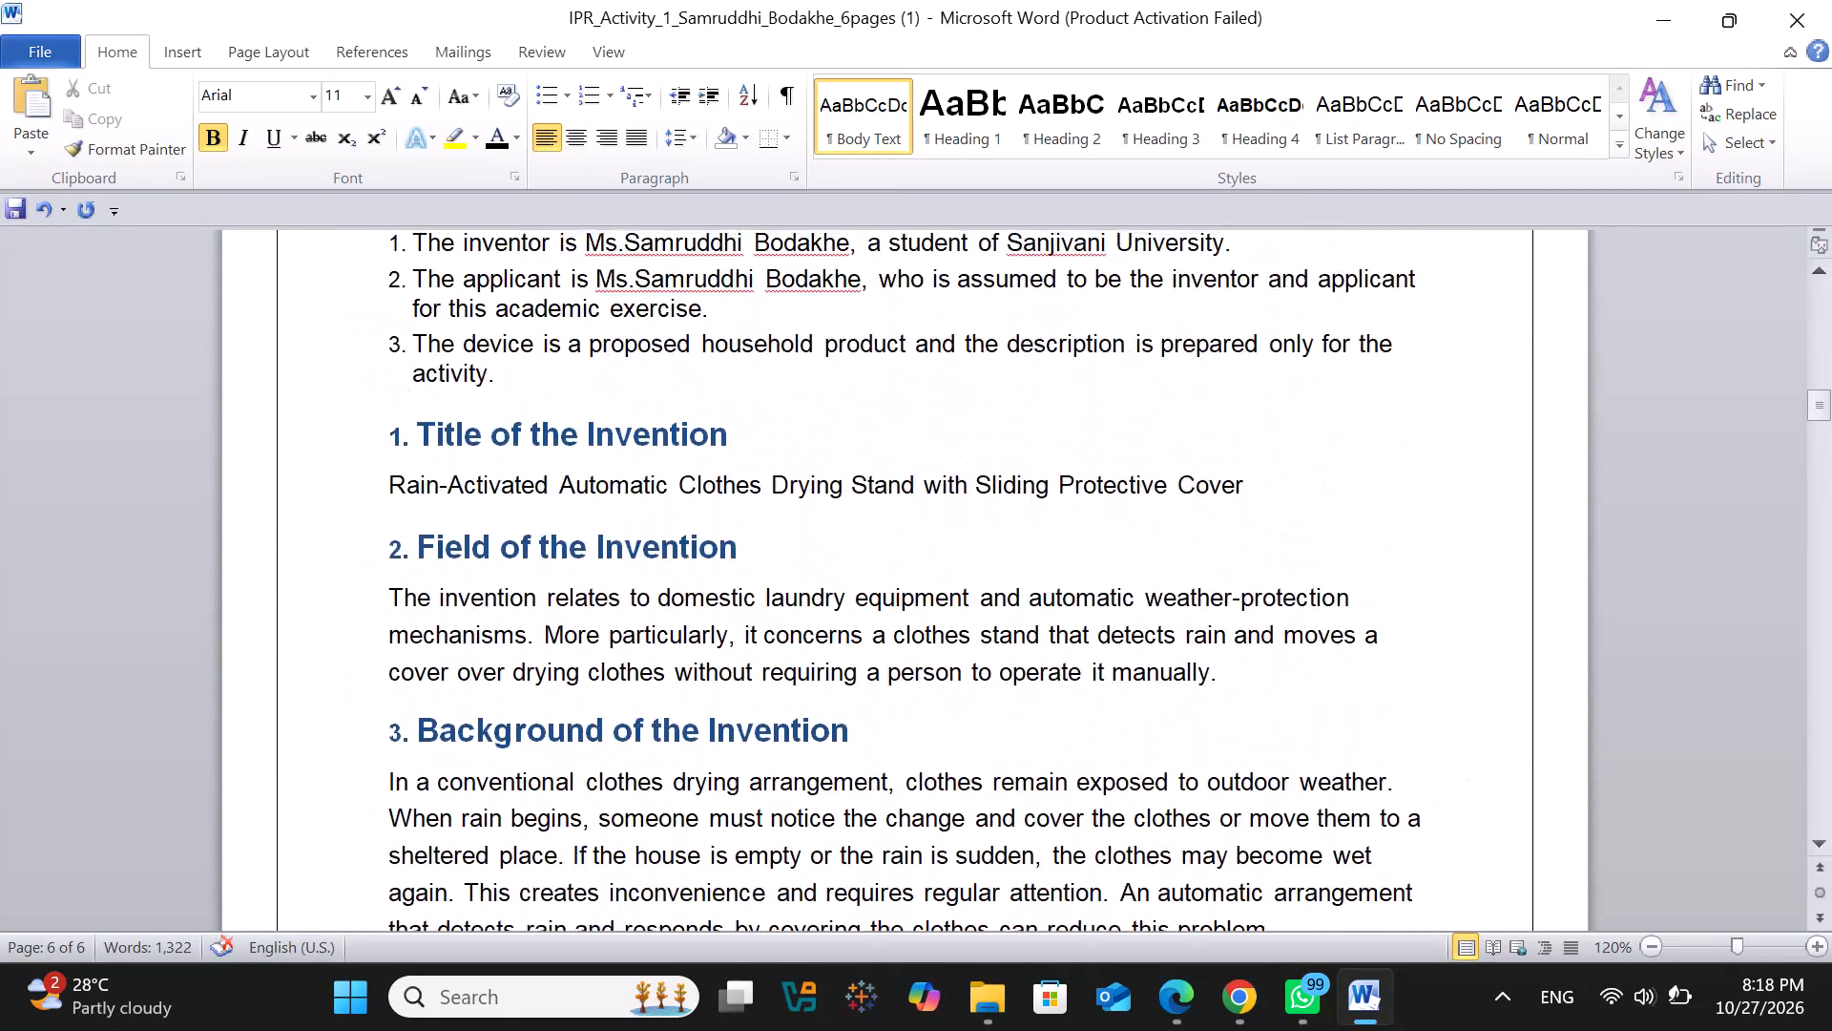
{"action": "scroll", "coordinate": [714, 704], "scroll_direction": "up", "scroll_amount": 5}
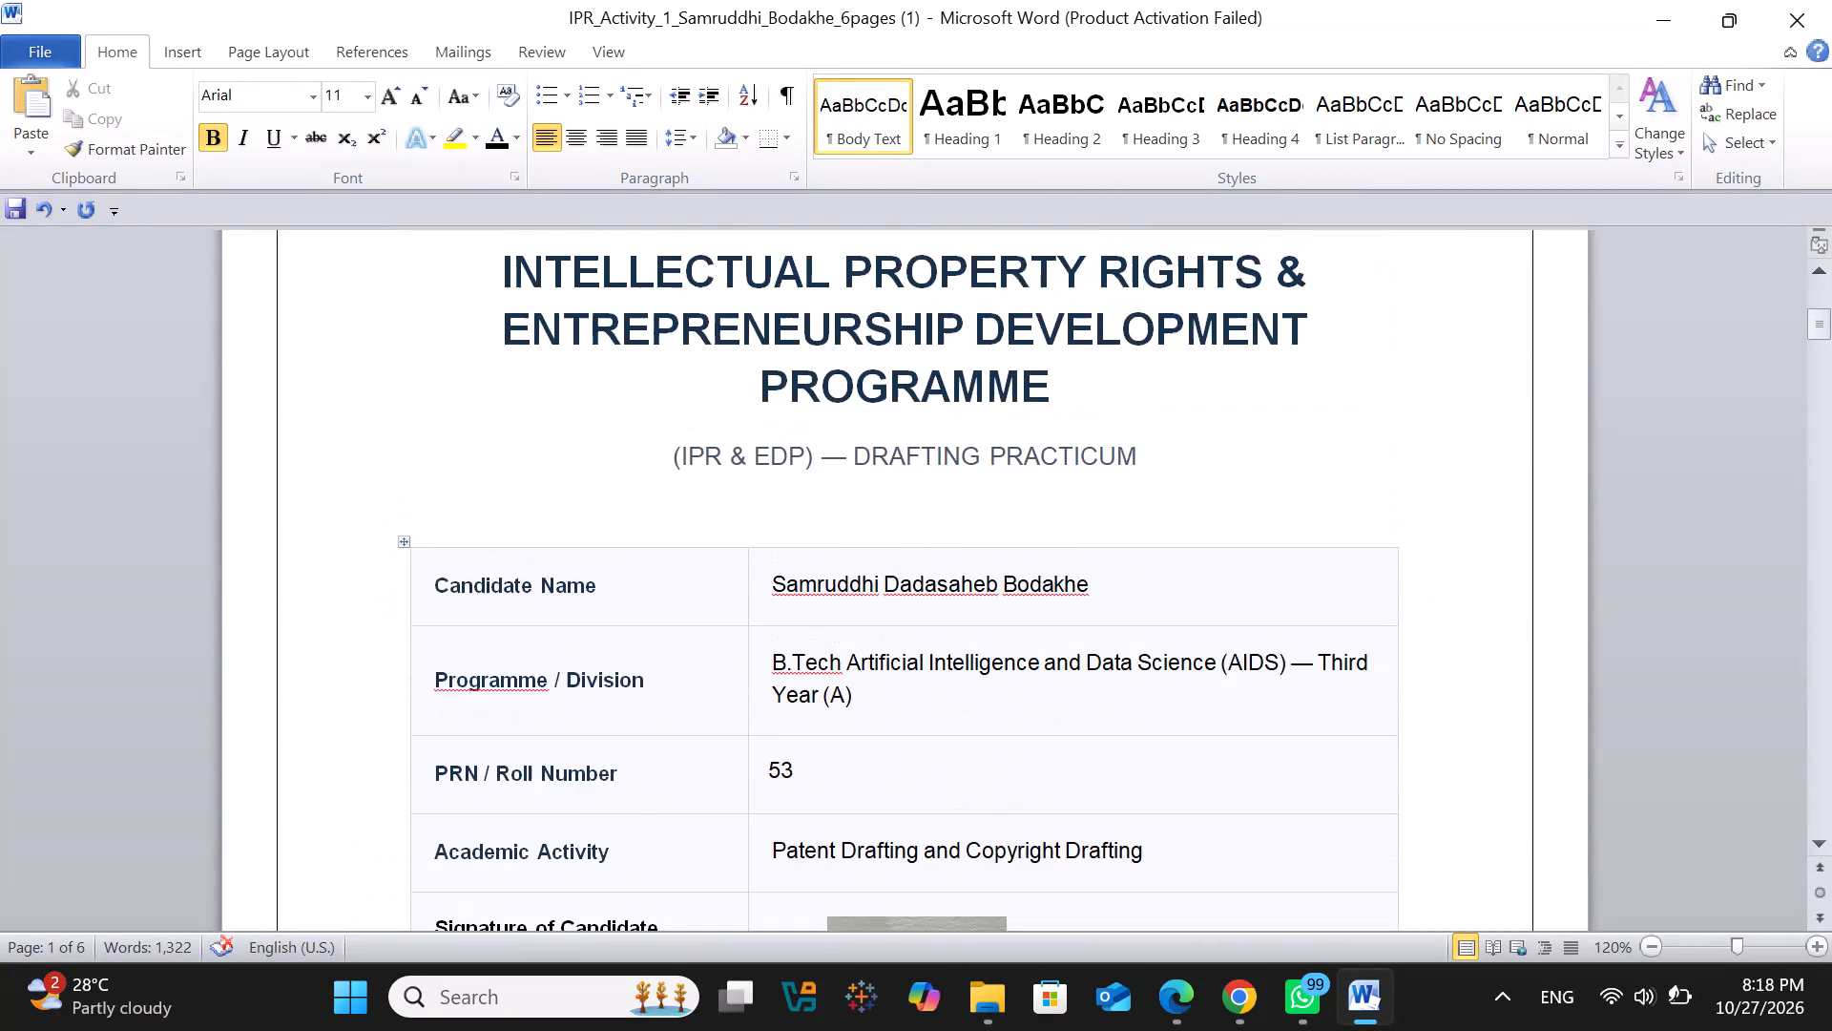
{"action": "scroll", "coordinate": [714, 704], "scroll_direction": "up", "scroll_amount": 1}
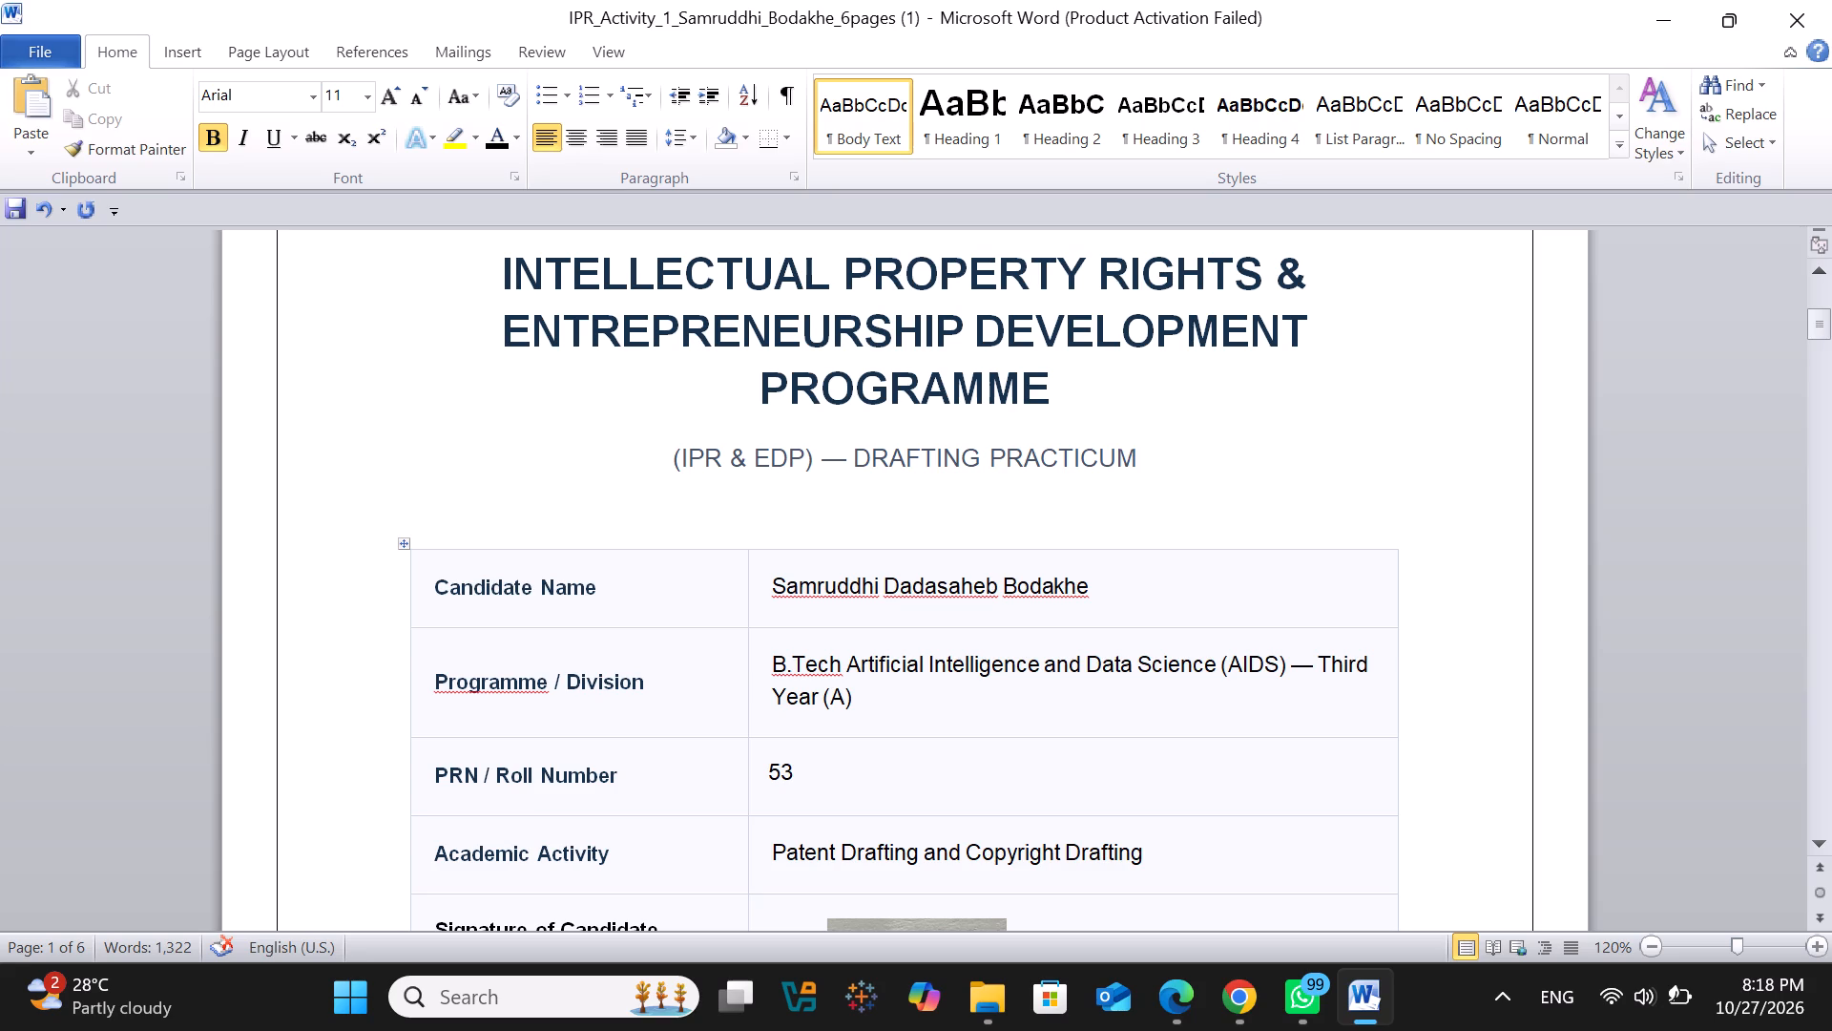
{"action": "scroll", "coordinate": [1072, 440], "scroll_direction": "up", "scroll_amount": 5}
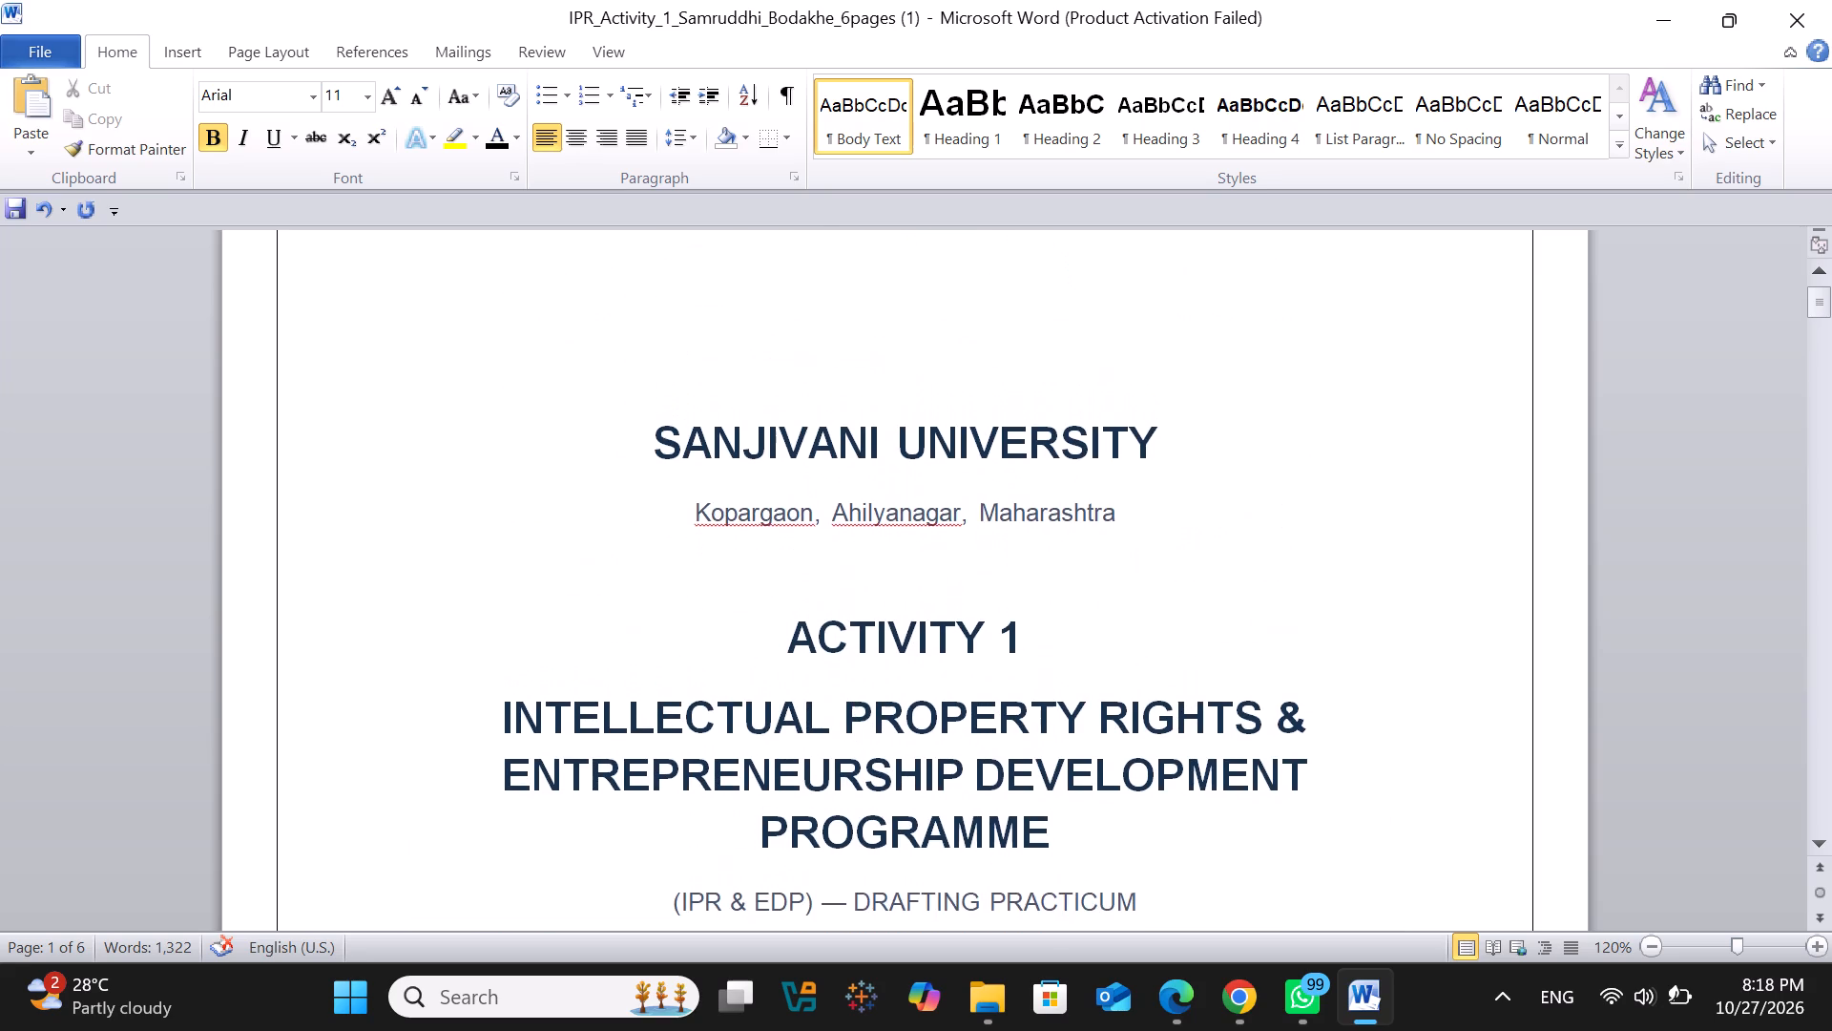
{"action": "scroll", "coordinate": [1072, 440], "scroll_direction": "up", "scroll_amount": 1}
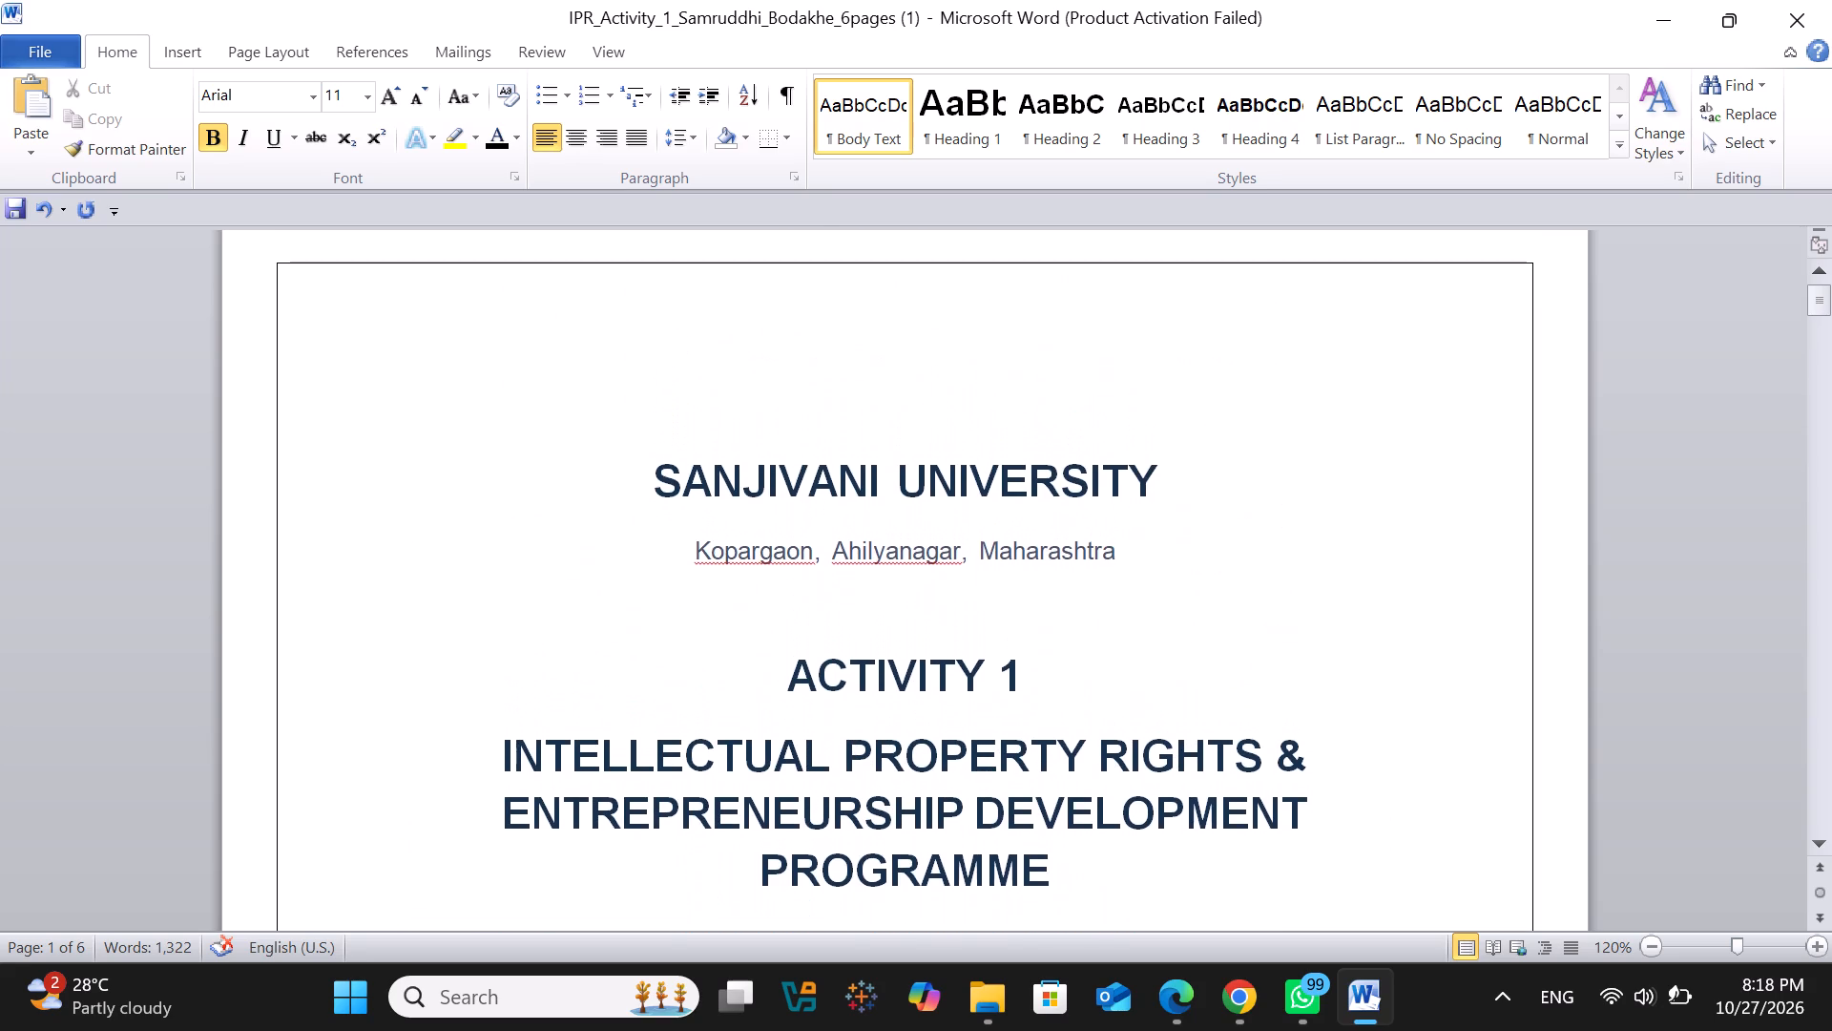
{"action": "left_click", "coordinate": [922, 405]}
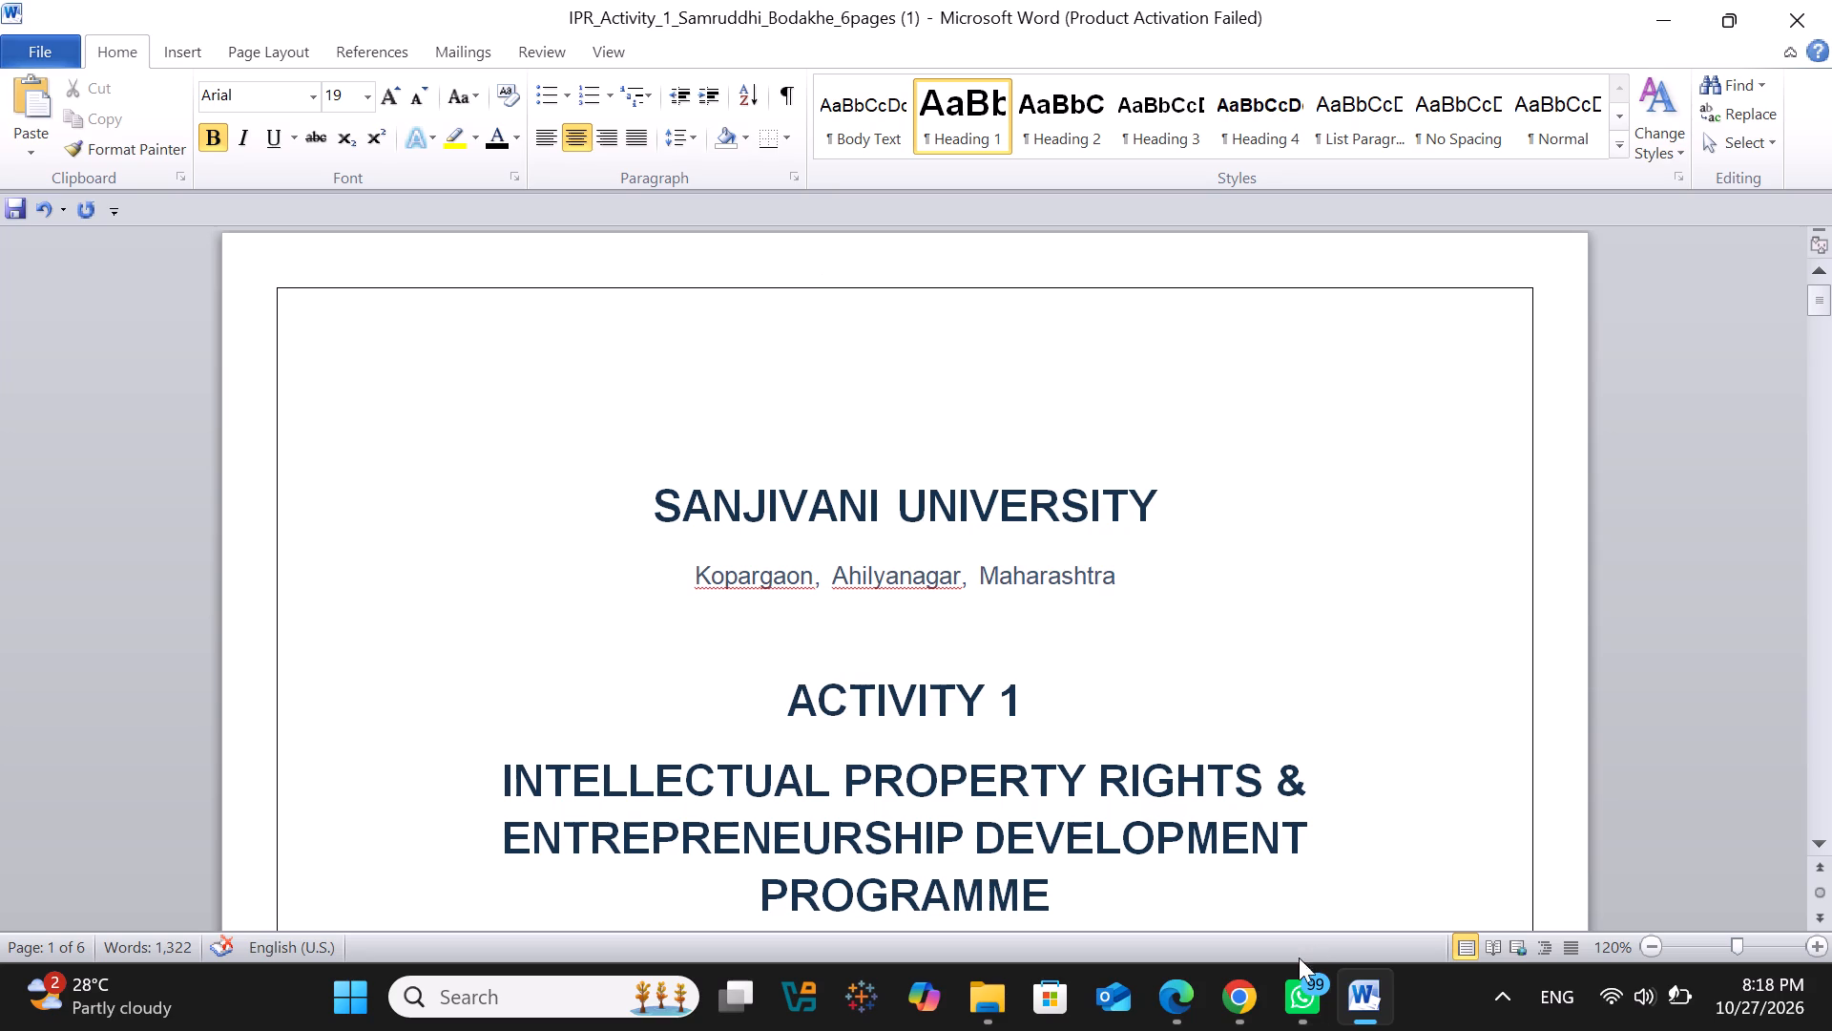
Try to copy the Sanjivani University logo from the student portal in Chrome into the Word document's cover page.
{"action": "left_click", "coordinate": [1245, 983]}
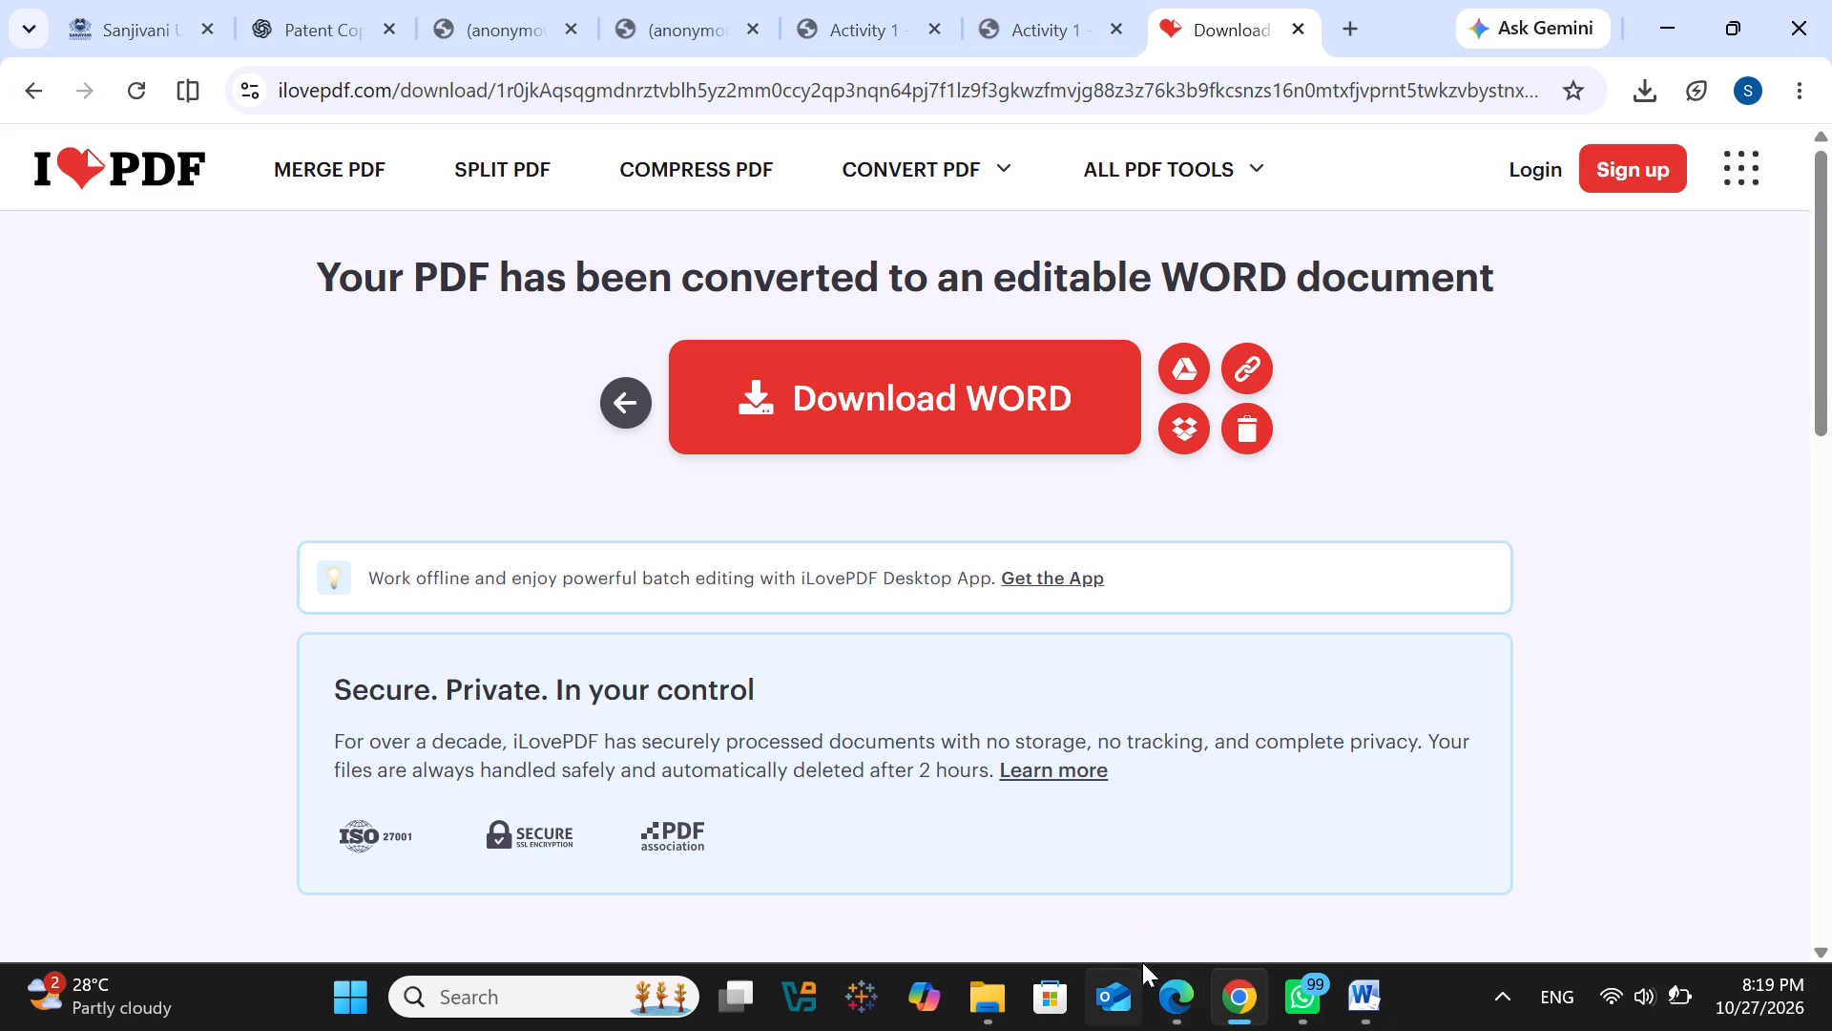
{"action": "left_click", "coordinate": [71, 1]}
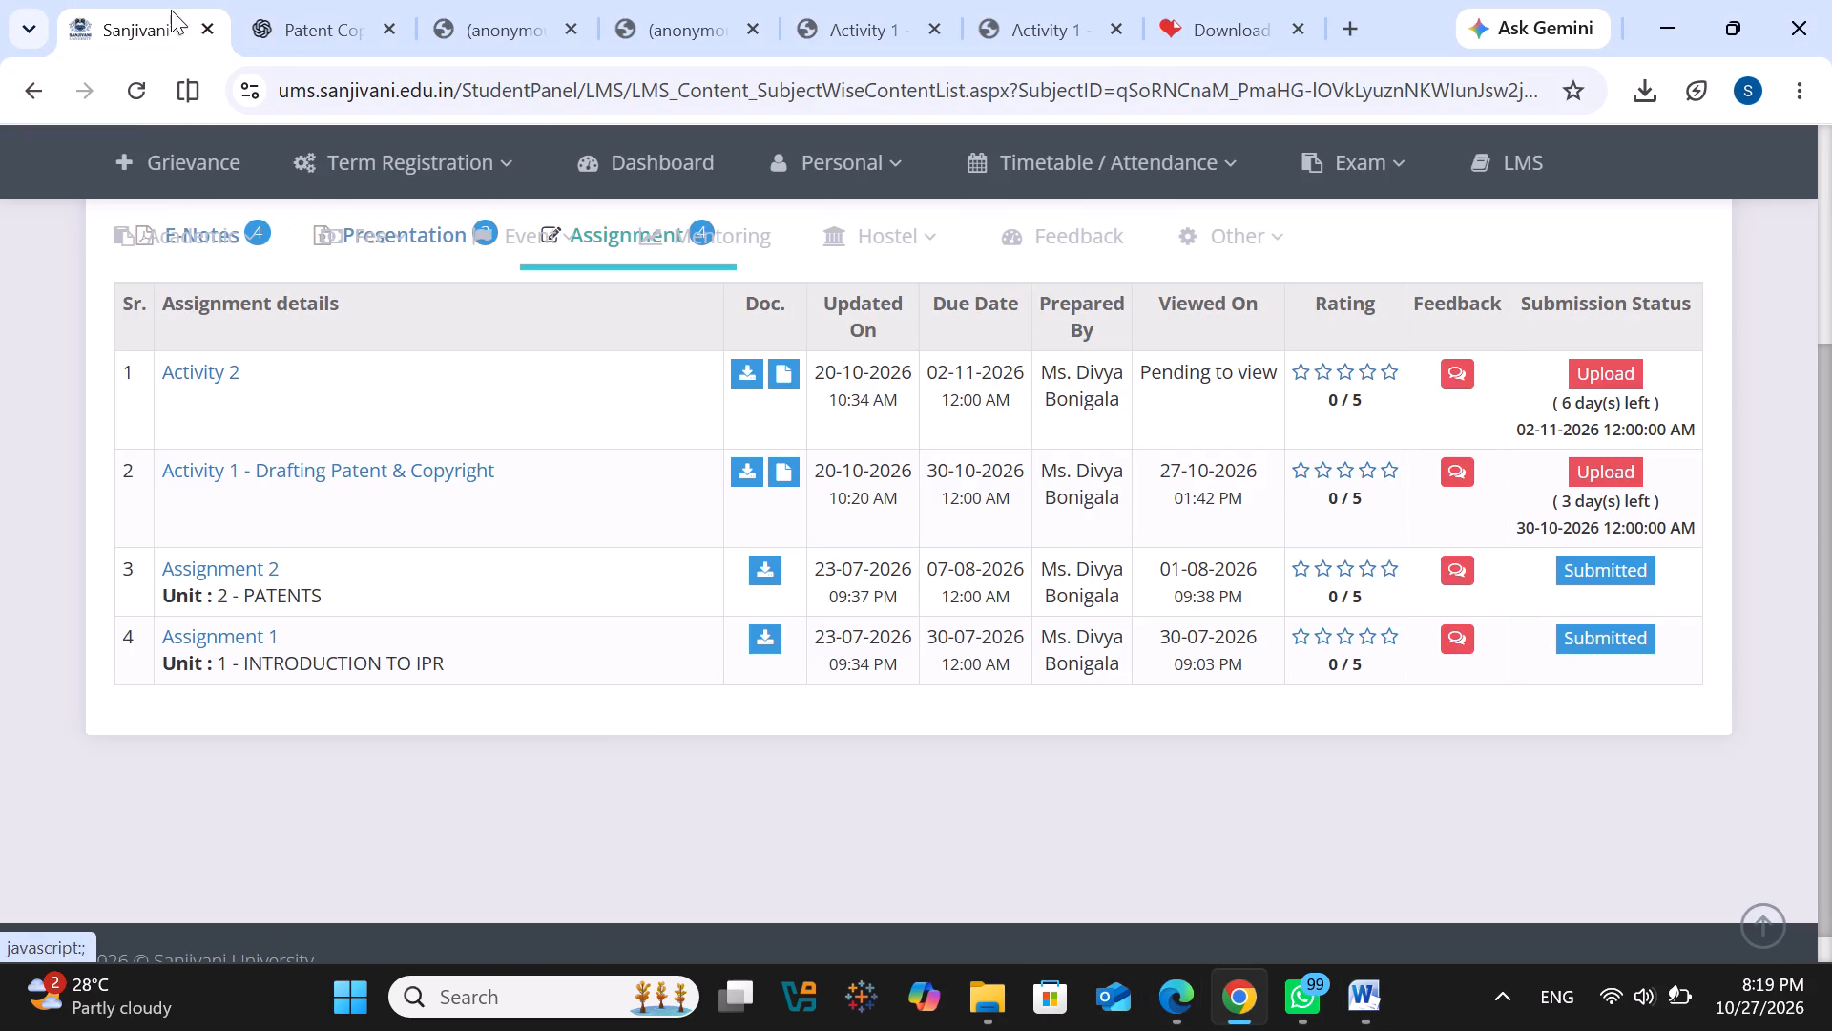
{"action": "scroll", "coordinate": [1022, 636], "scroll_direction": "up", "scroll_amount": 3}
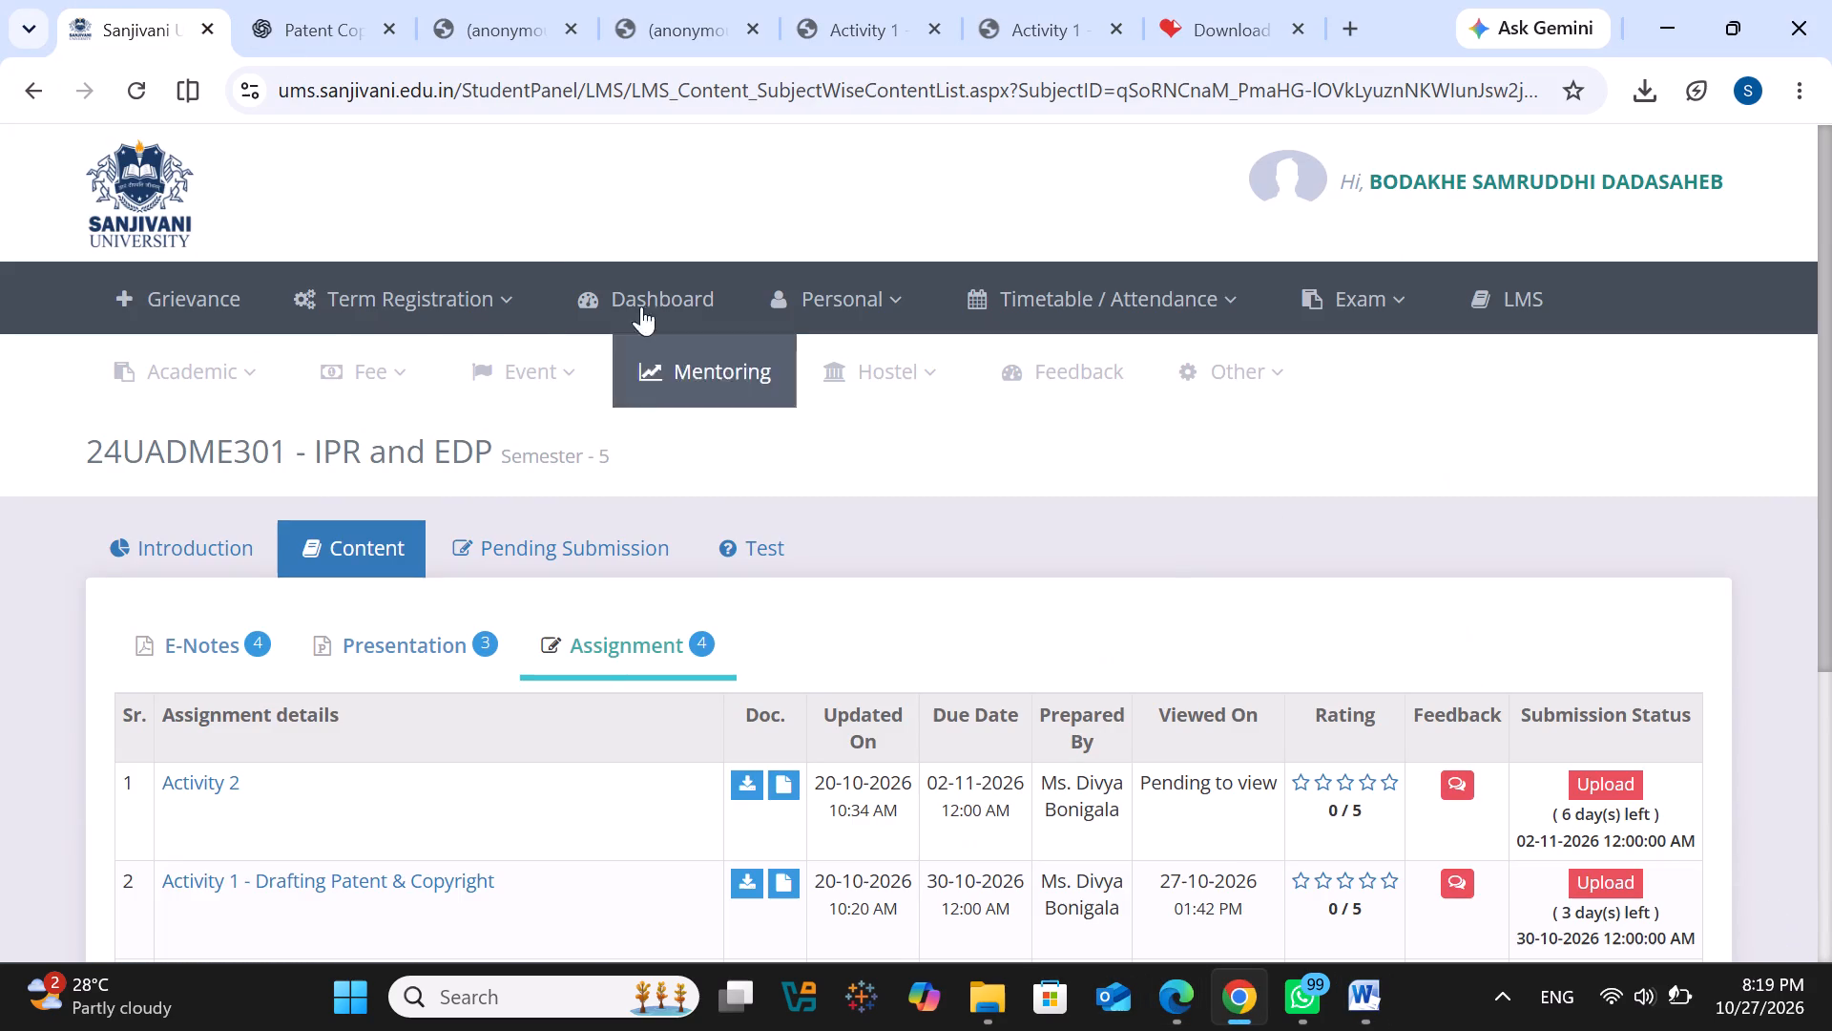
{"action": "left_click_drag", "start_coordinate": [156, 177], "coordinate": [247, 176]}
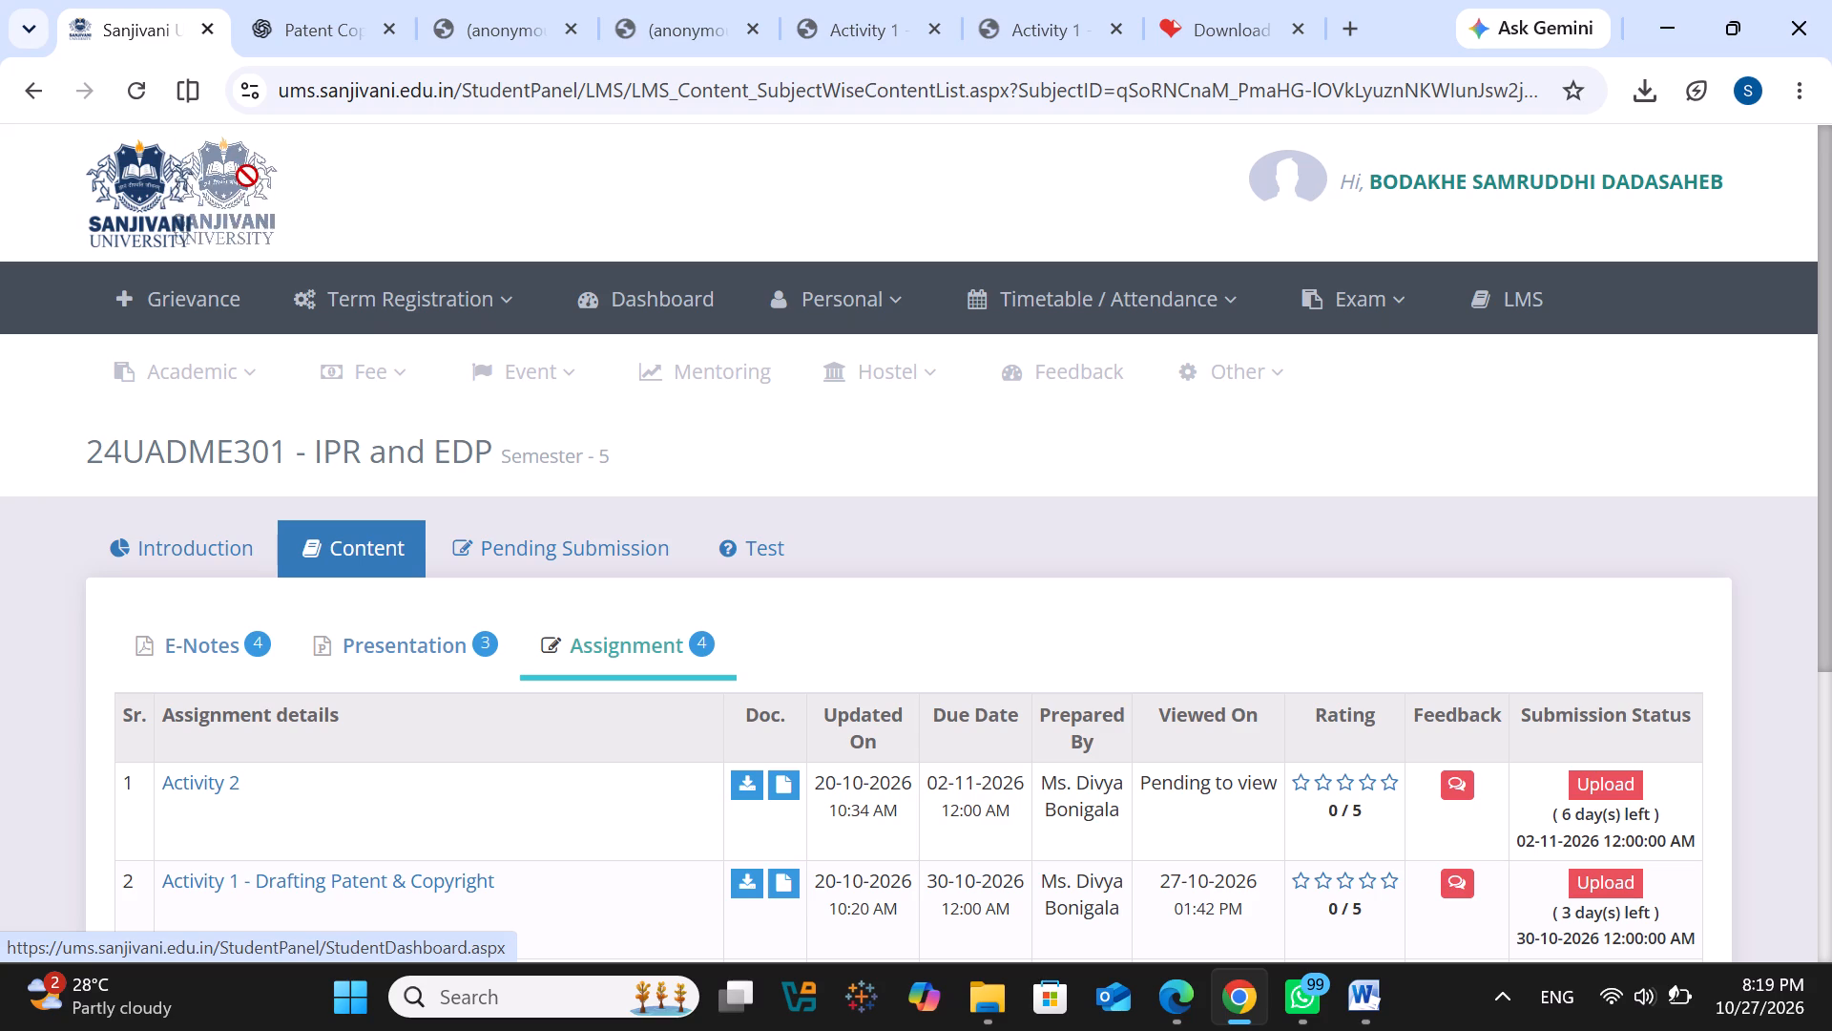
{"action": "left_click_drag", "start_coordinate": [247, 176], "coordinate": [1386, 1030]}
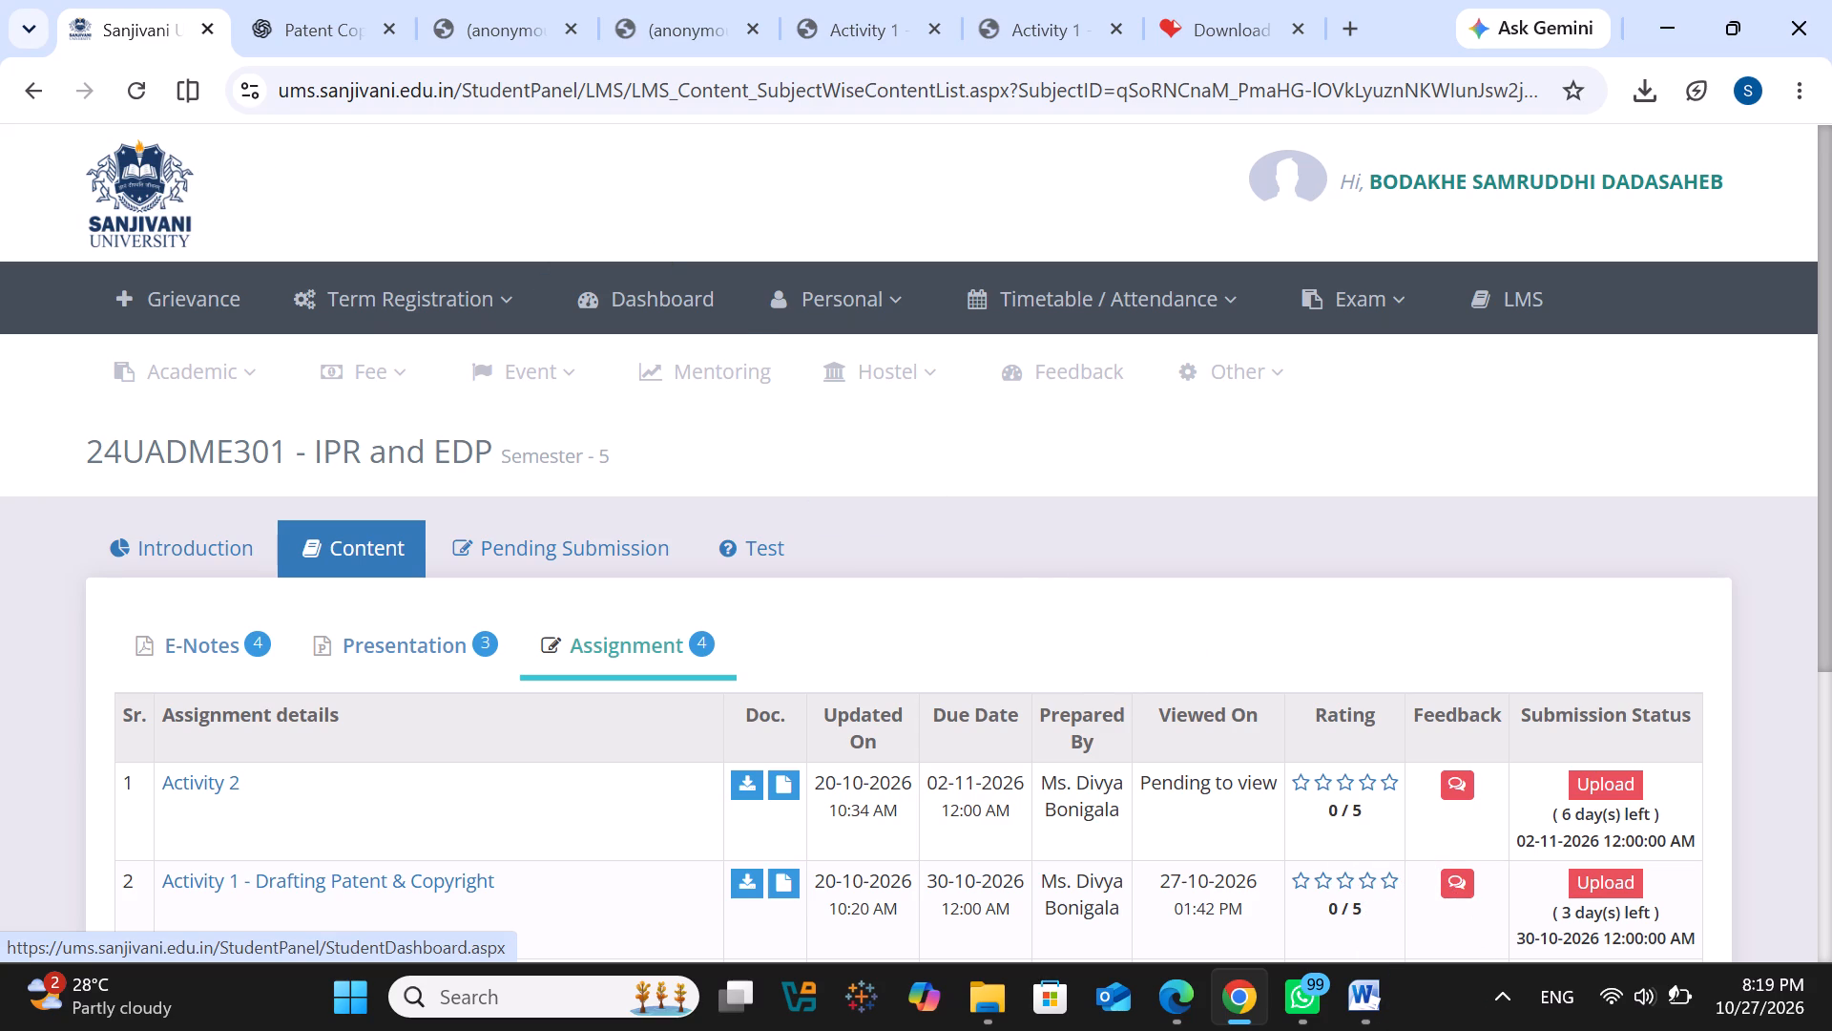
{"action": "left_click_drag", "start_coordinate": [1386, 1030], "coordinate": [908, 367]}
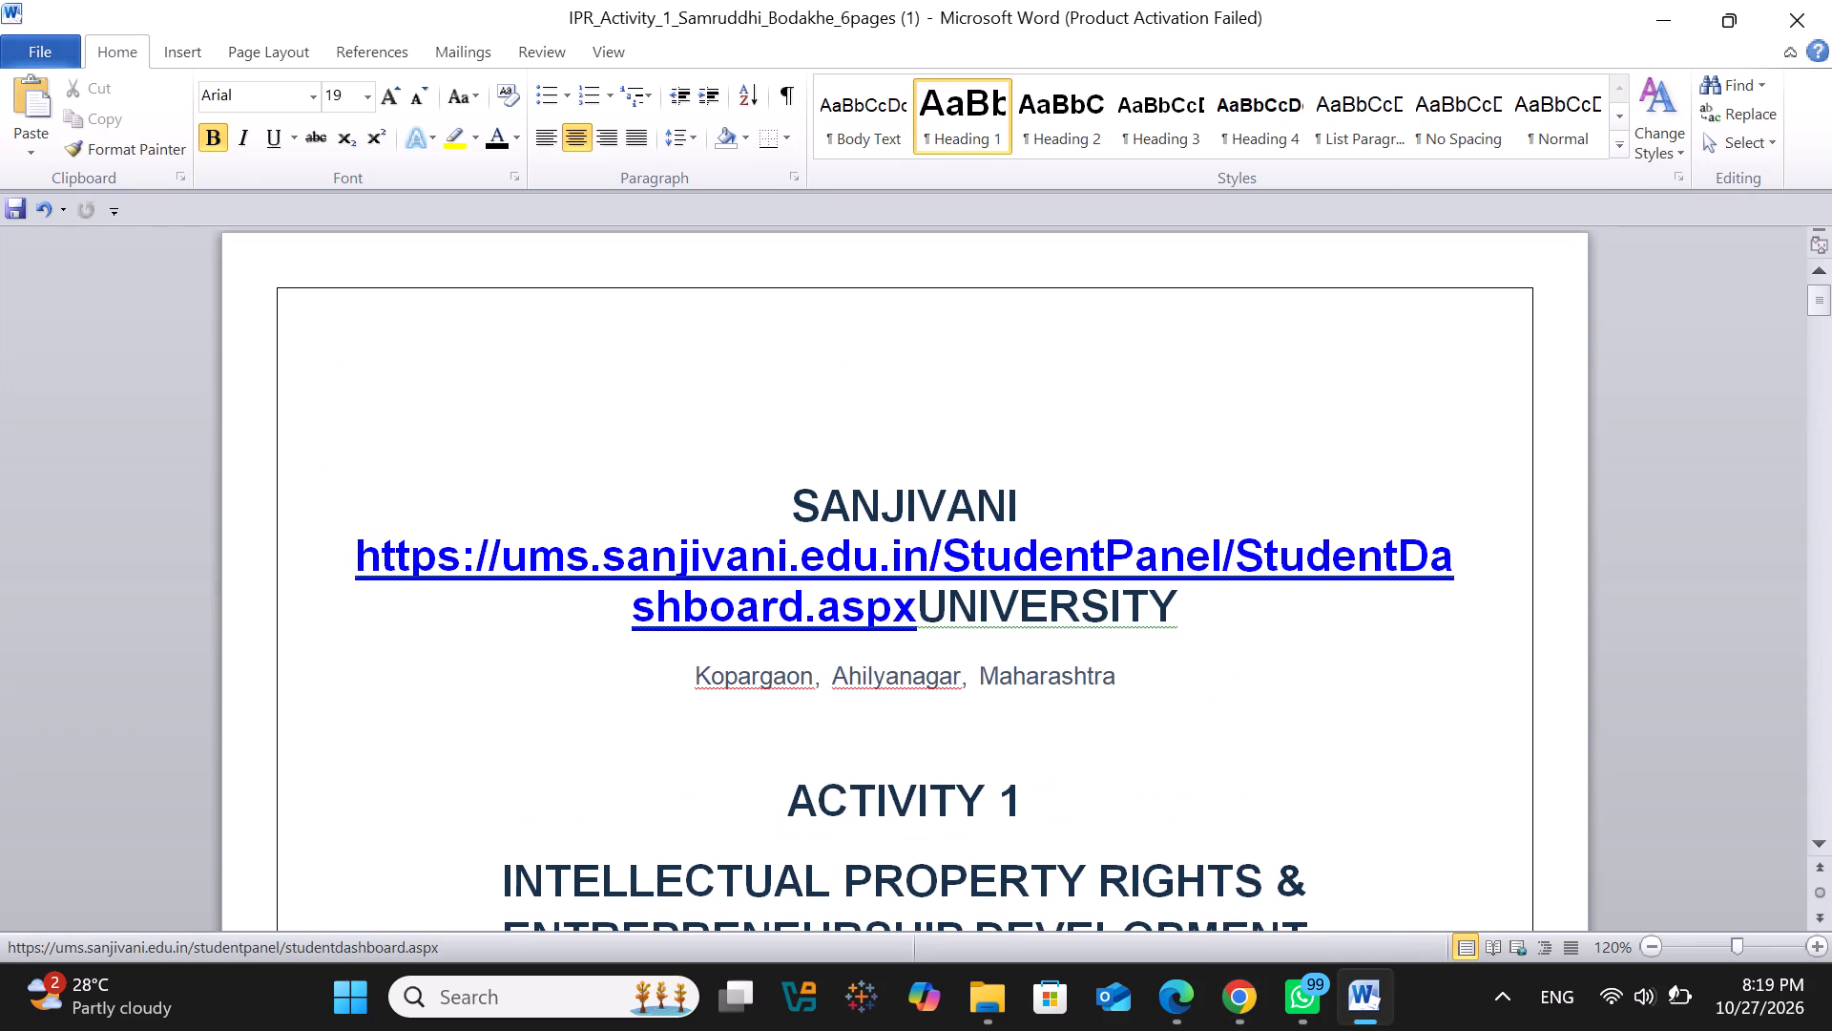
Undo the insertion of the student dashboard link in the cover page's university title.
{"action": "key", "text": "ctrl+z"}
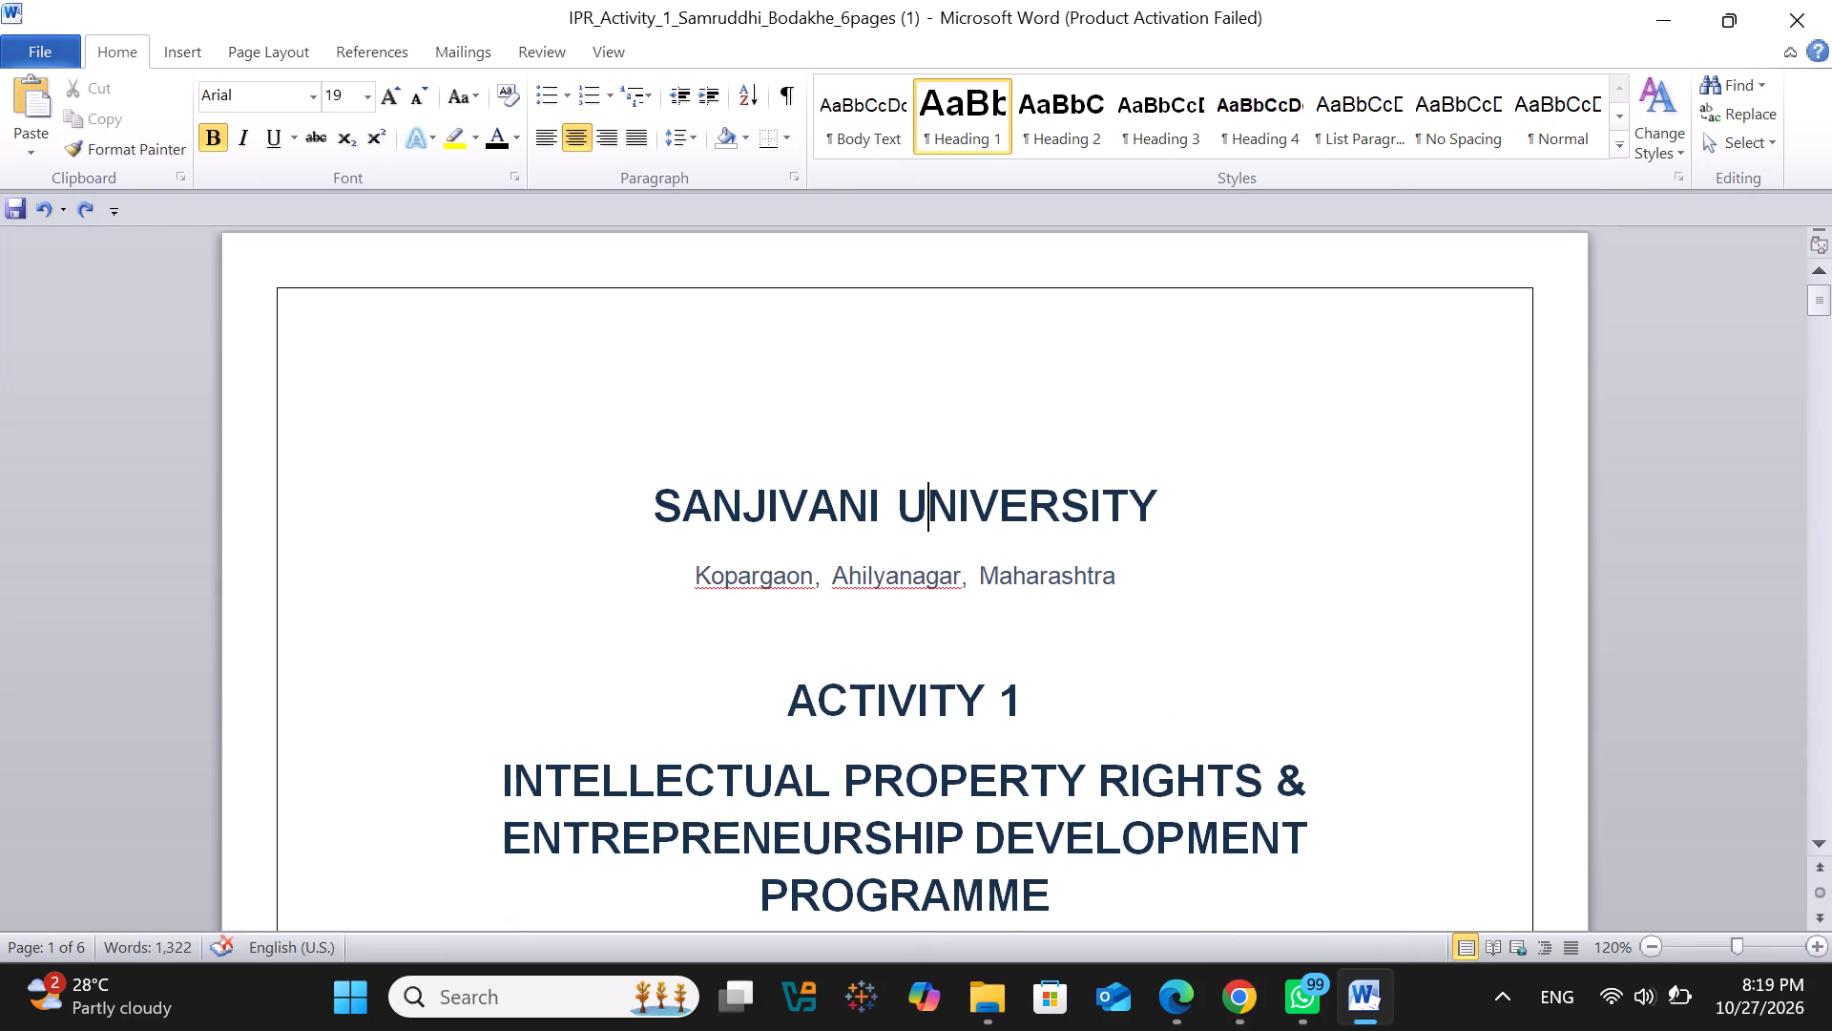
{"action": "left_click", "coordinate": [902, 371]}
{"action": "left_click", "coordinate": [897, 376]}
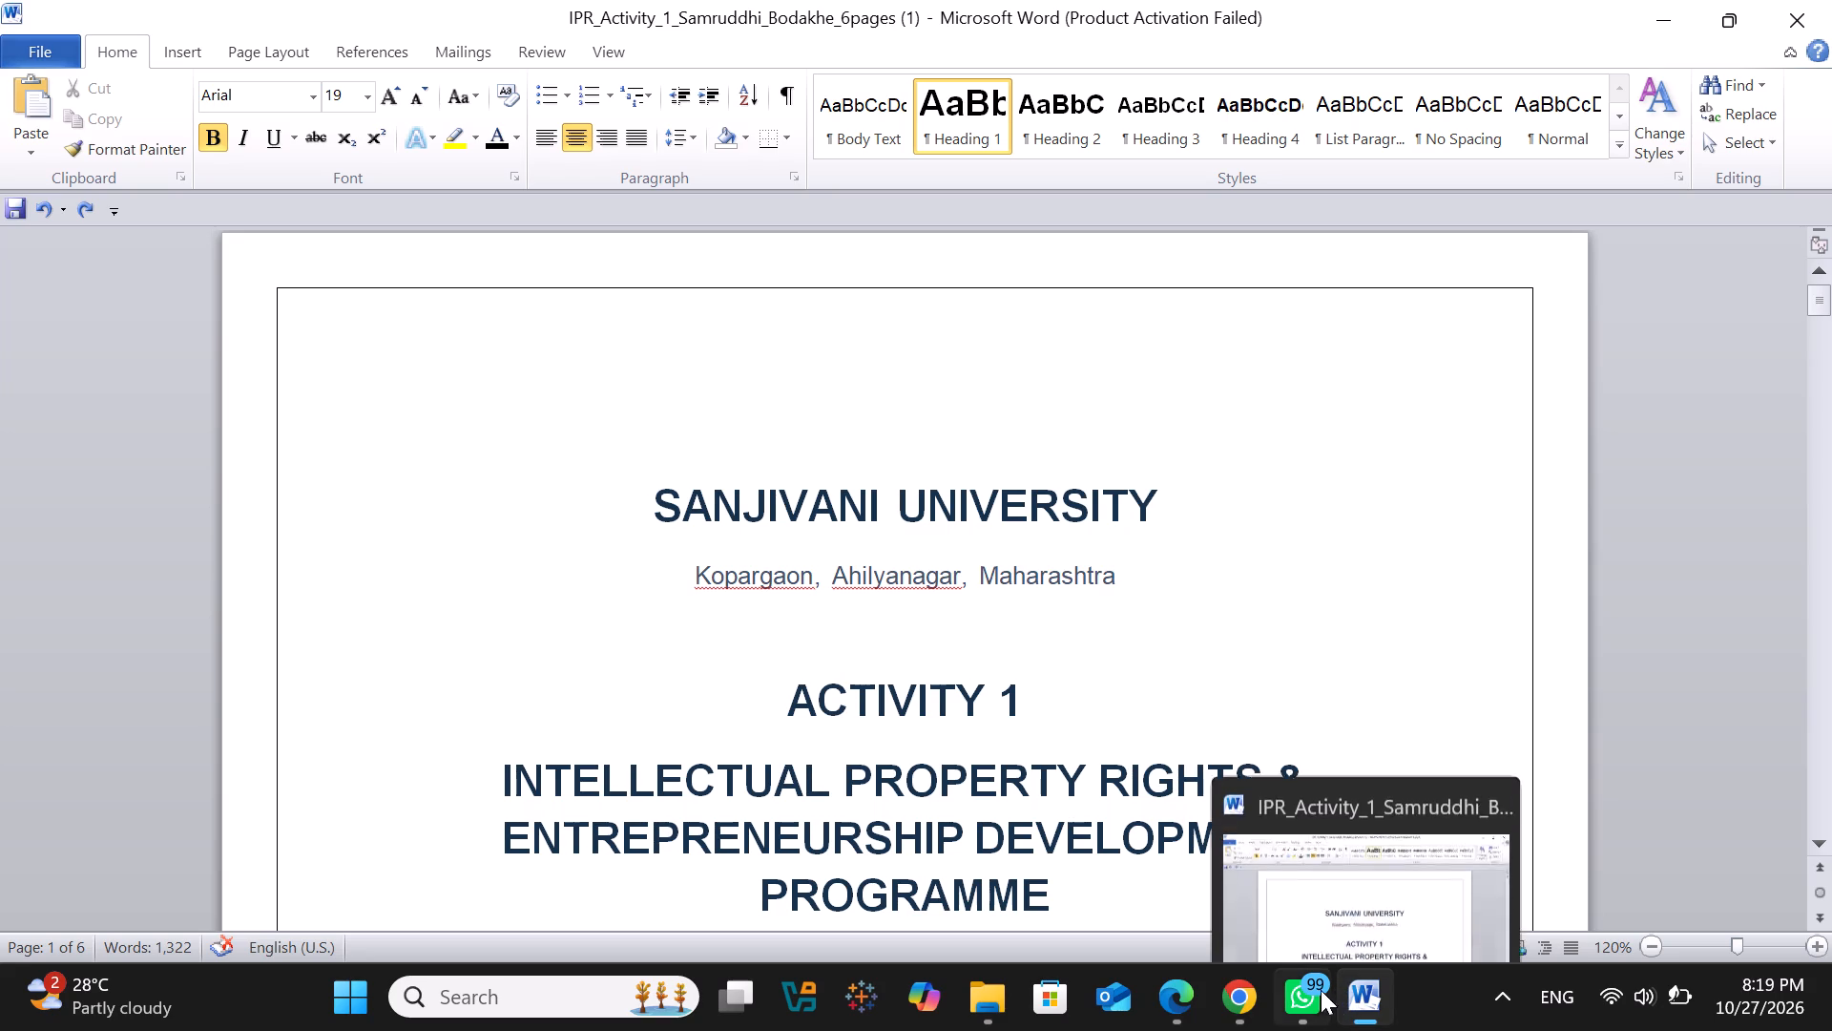
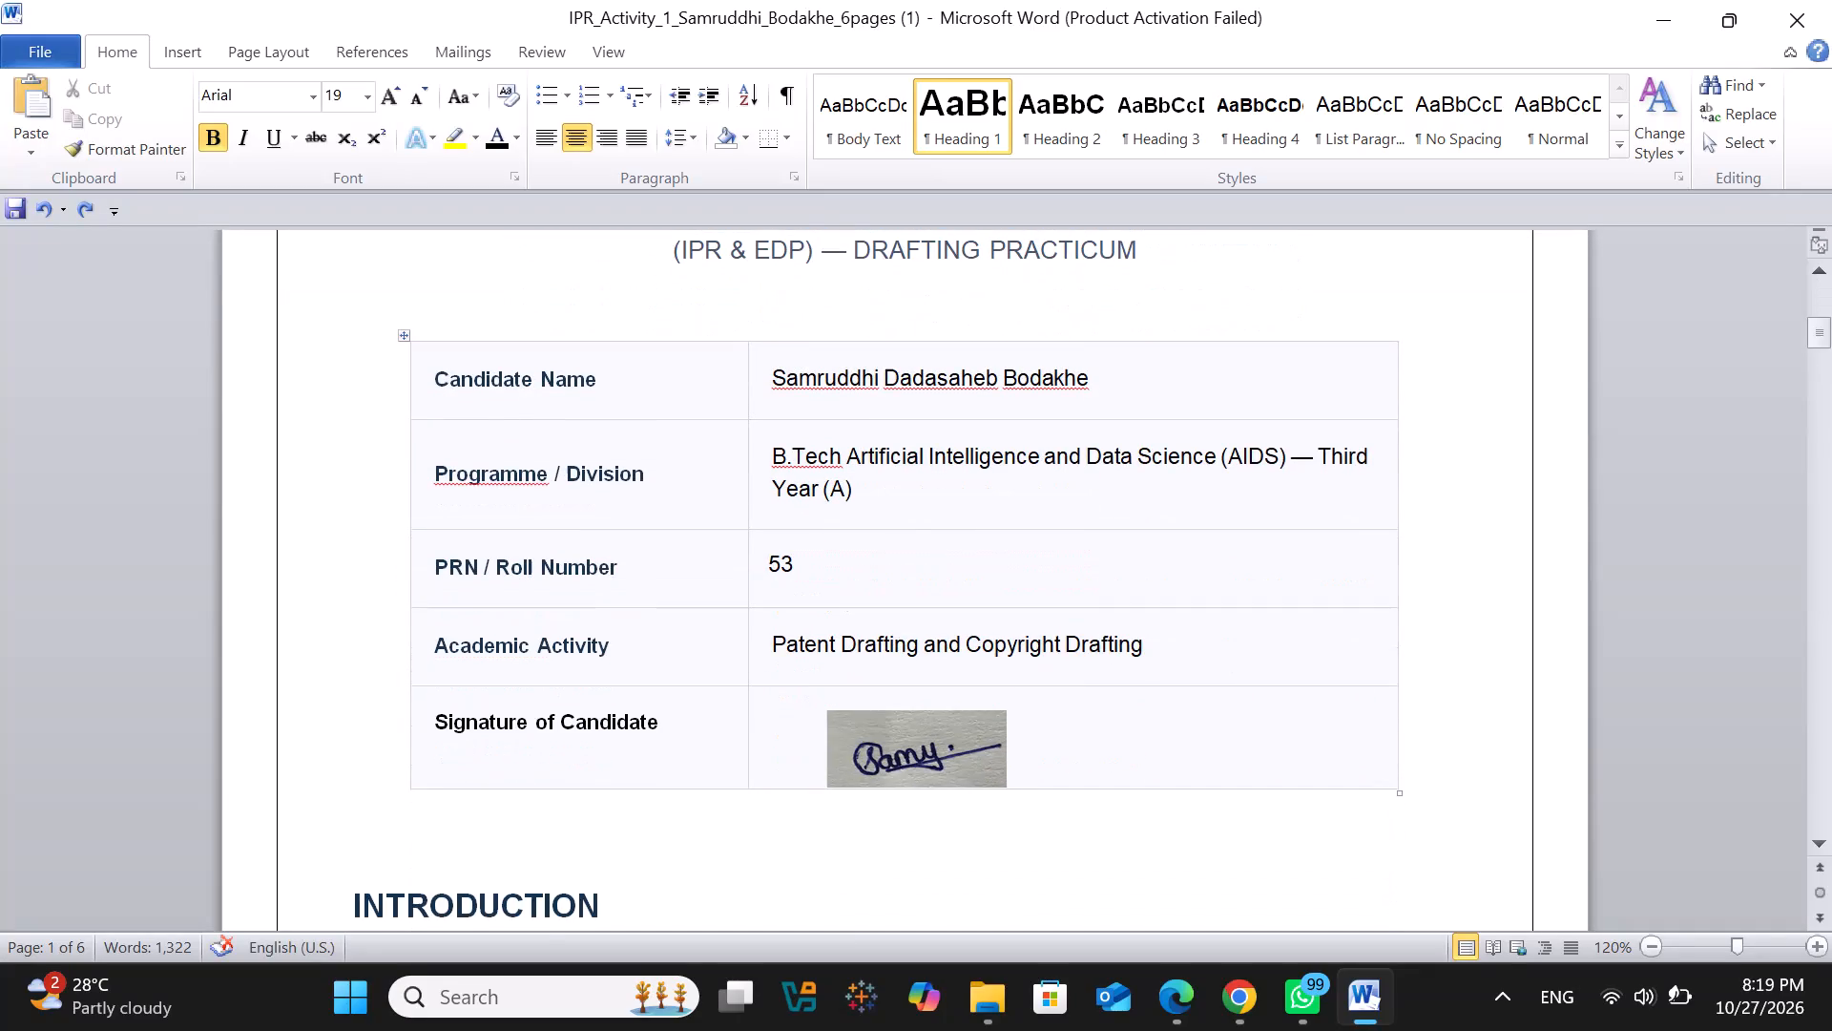
Review the document from the cover-page candidate table through the patent and copyright drafts down to the Declaration of Originality and applicant details.
{"action": "scroll", "coordinate": [1160, 658], "scroll_direction": "down", "scroll_amount": 5}
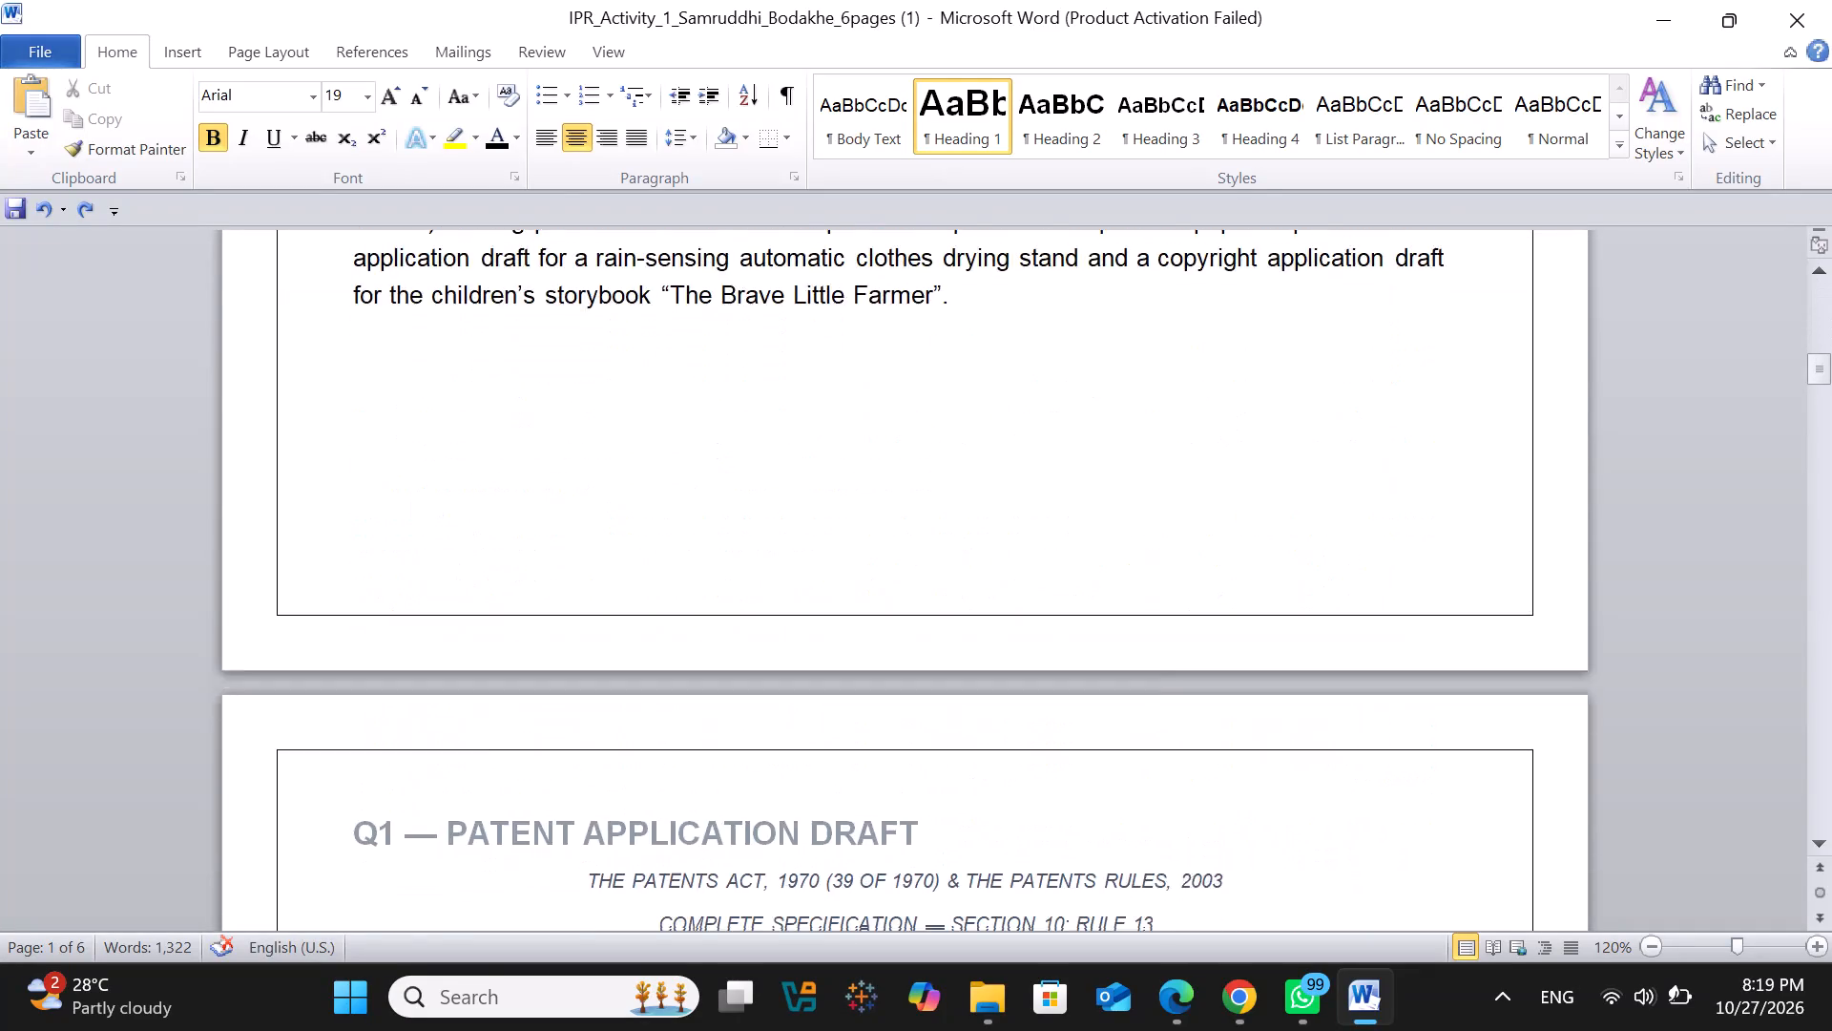
{"action": "scroll", "coordinate": [1160, 658], "scroll_direction": "down", "scroll_amount": 16}
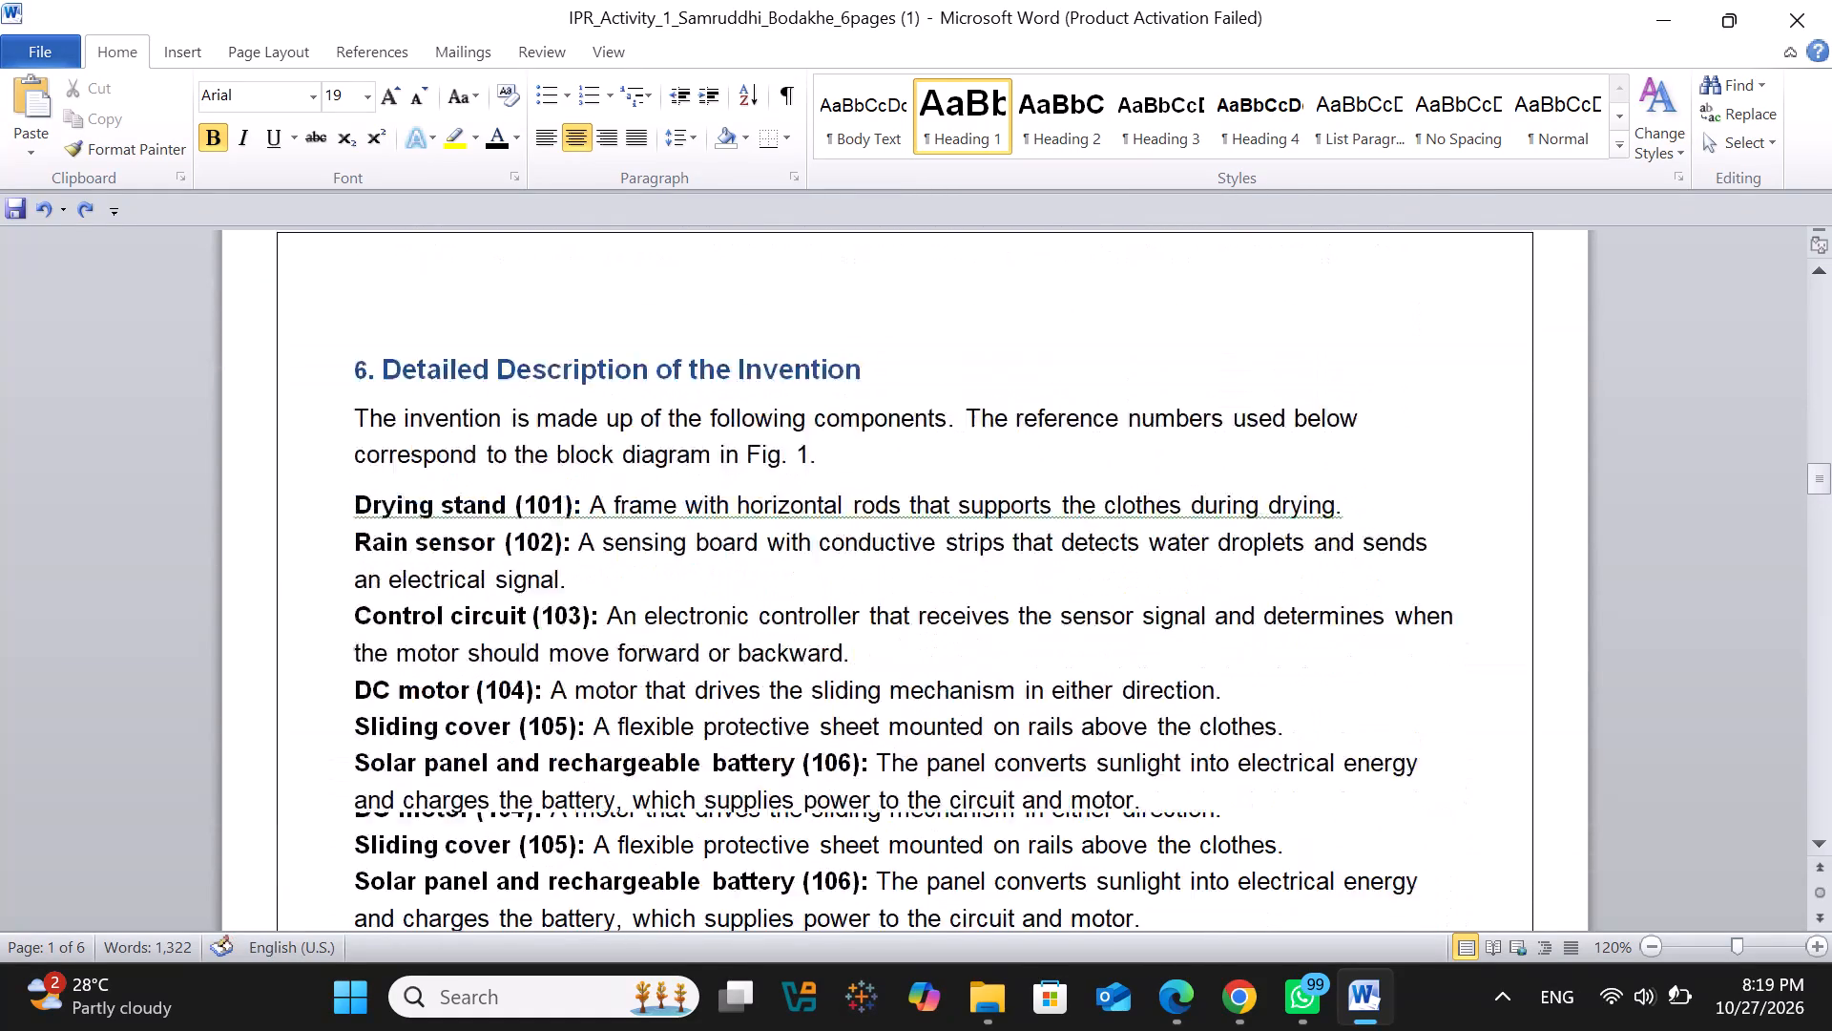
{"action": "scroll", "coordinate": [1160, 658], "scroll_direction": "down", "scroll_amount": 9}
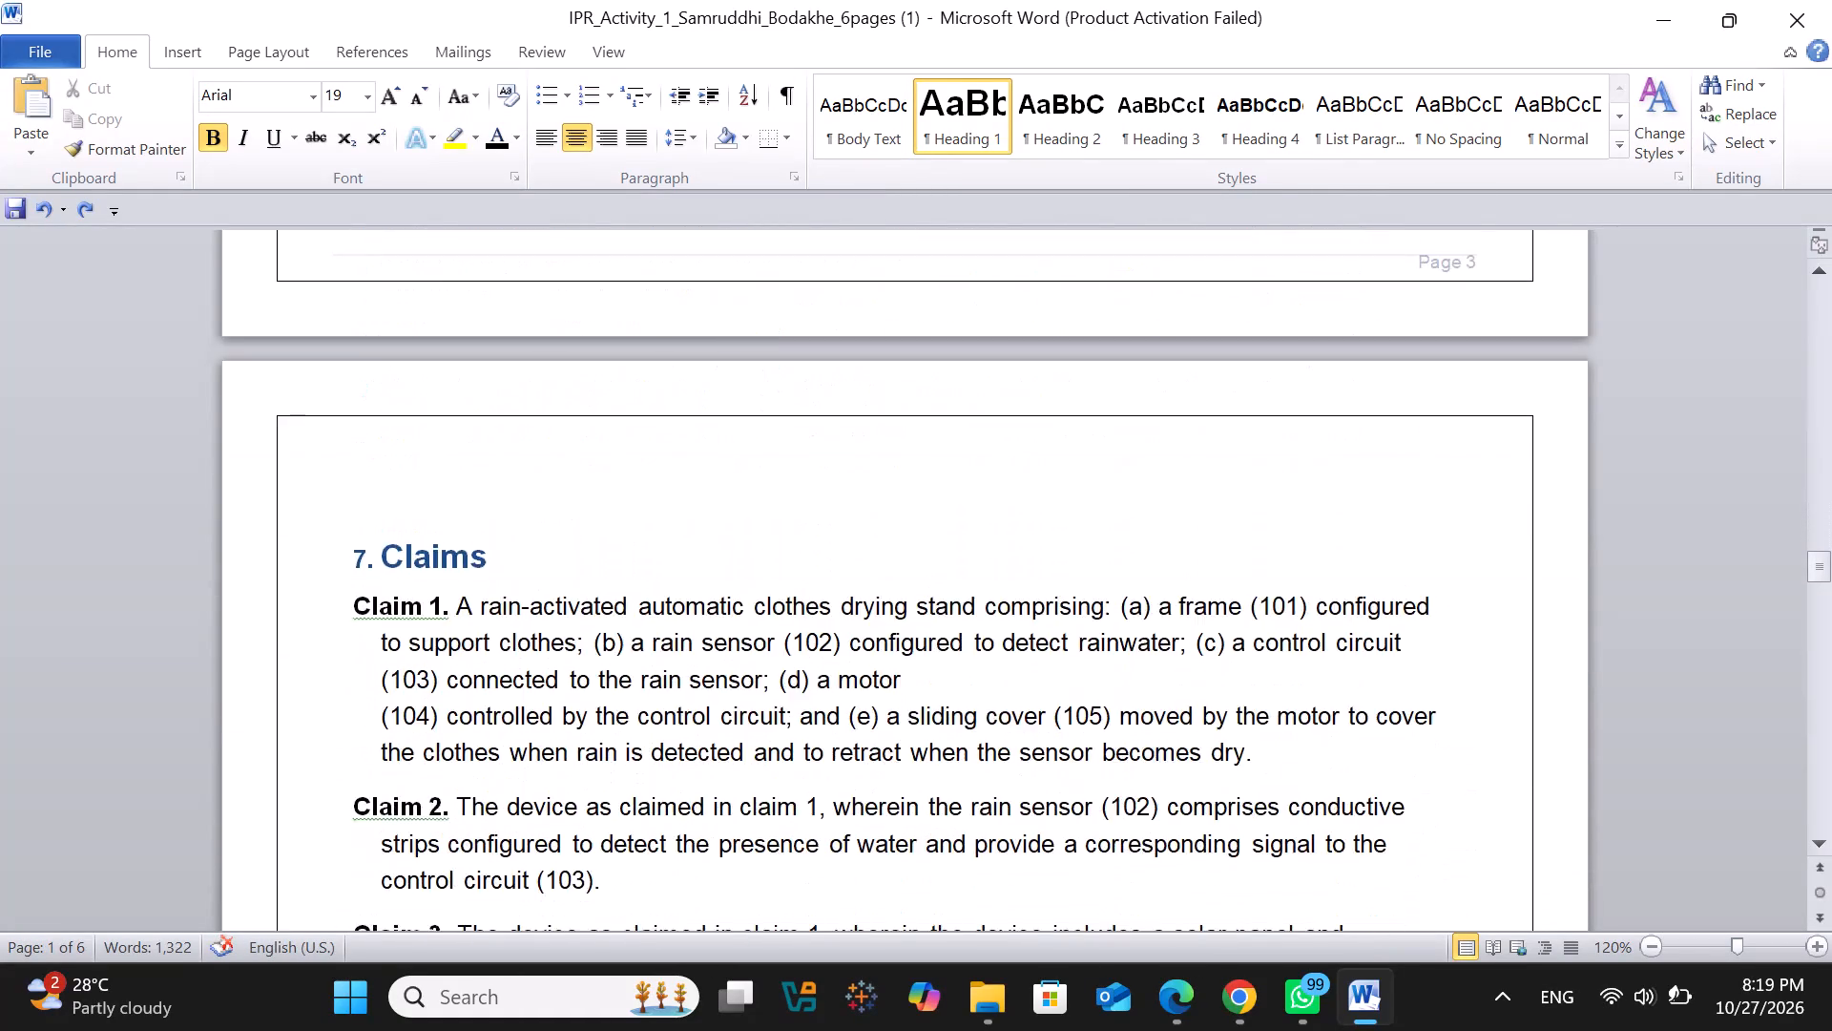
{"action": "scroll", "coordinate": [1160, 658], "scroll_direction": "down", "scroll_amount": 6}
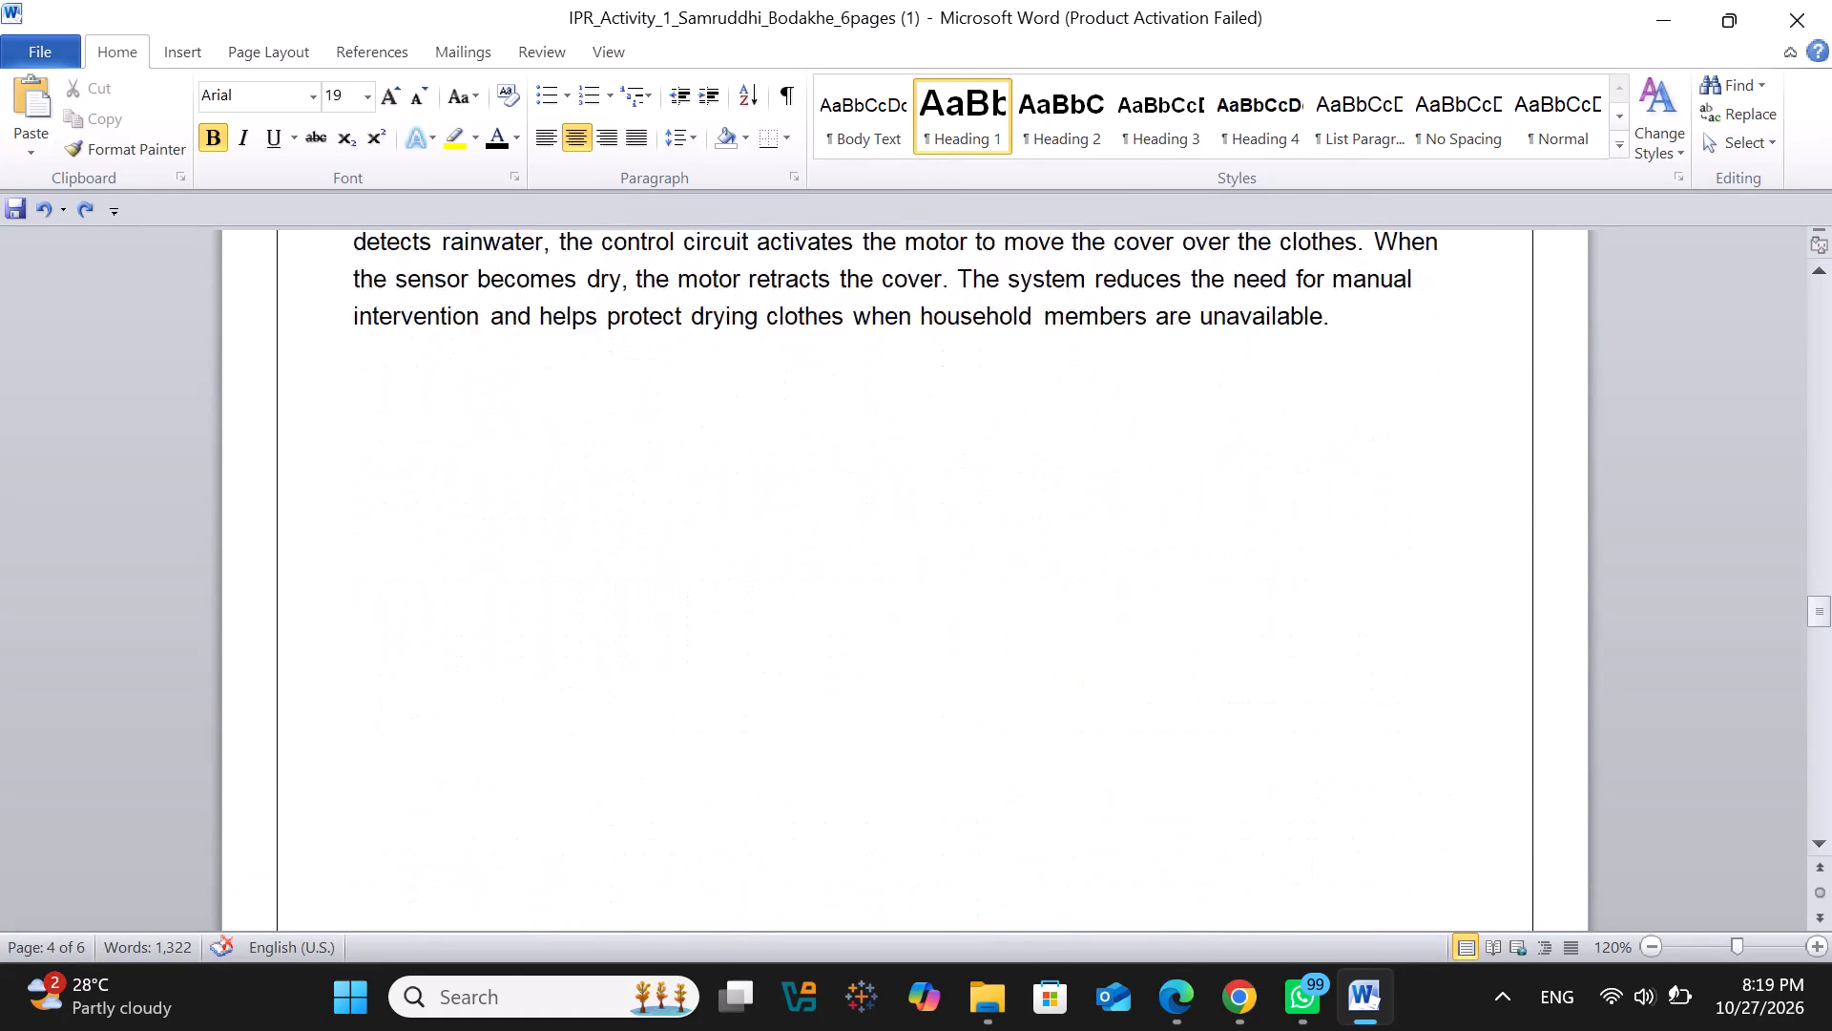
{"action": "scroll", "coordinate": [1160, 658], "scroll_direction": "down", "scroll_amount": 9}
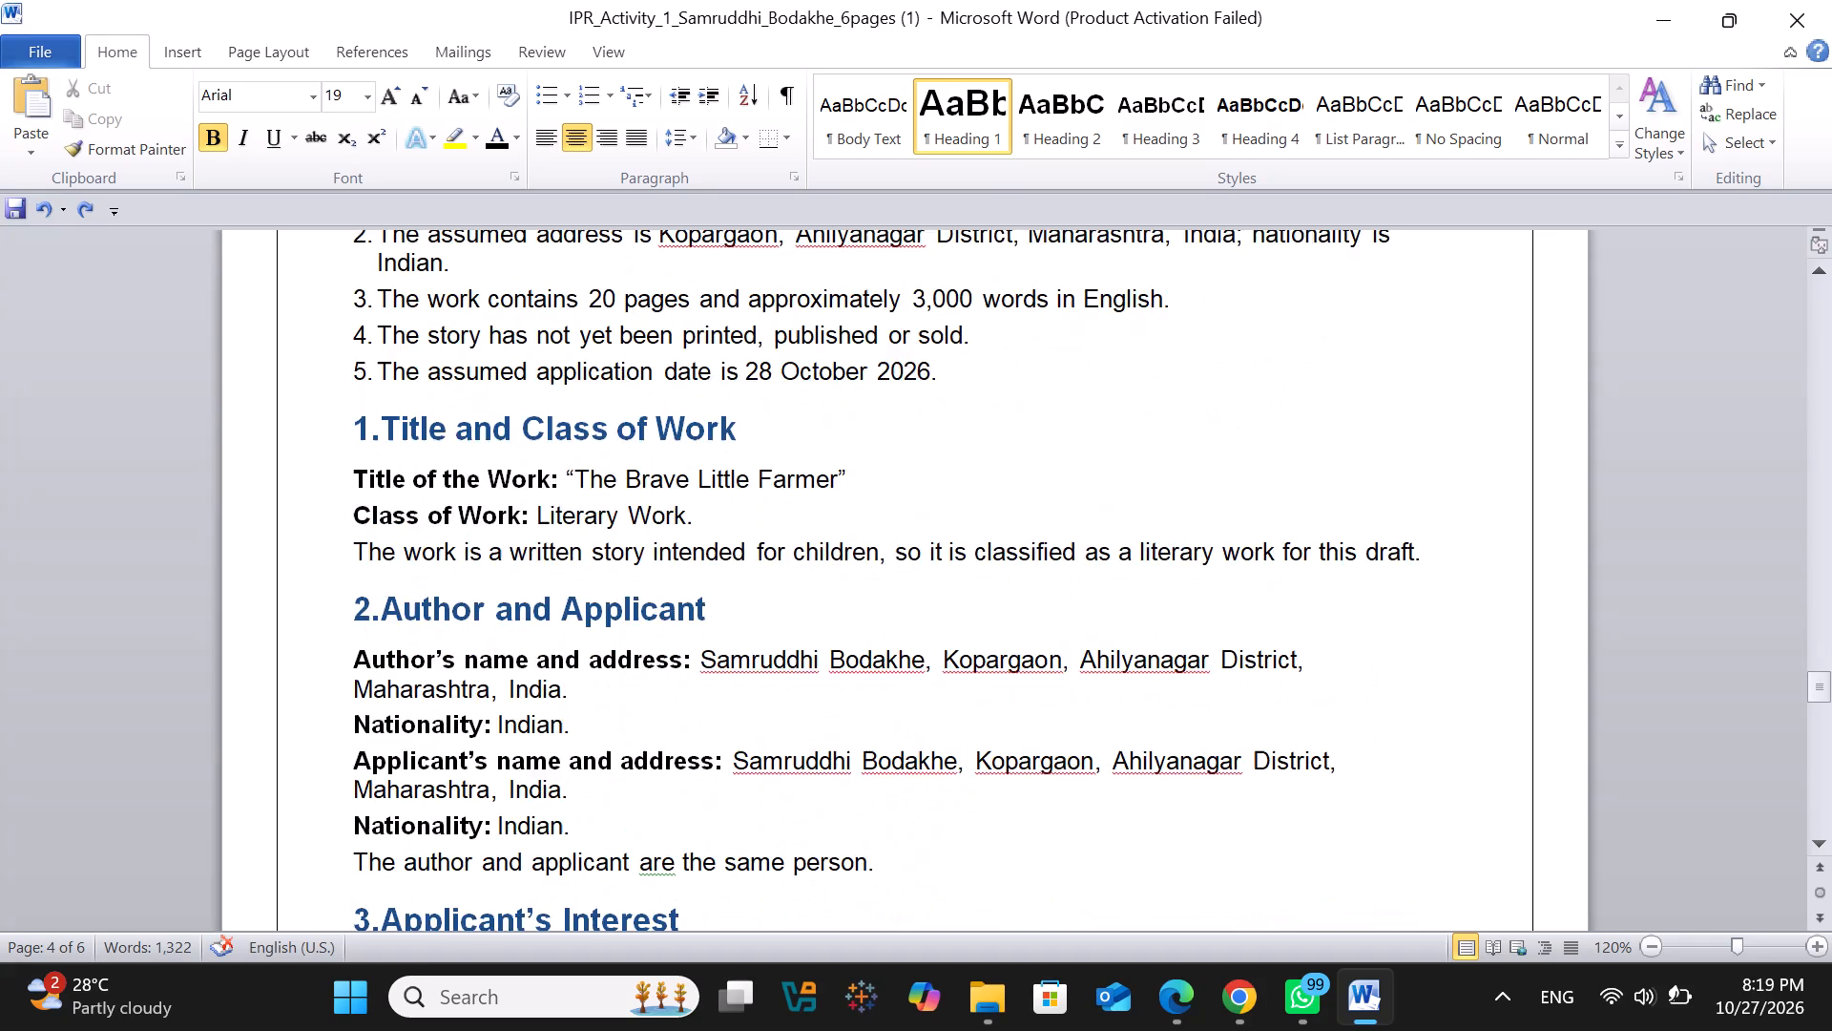
{"action": "scroll", "coordinate": [1160, 658], "scroll_direction": "down", "scroll_amount": 8}
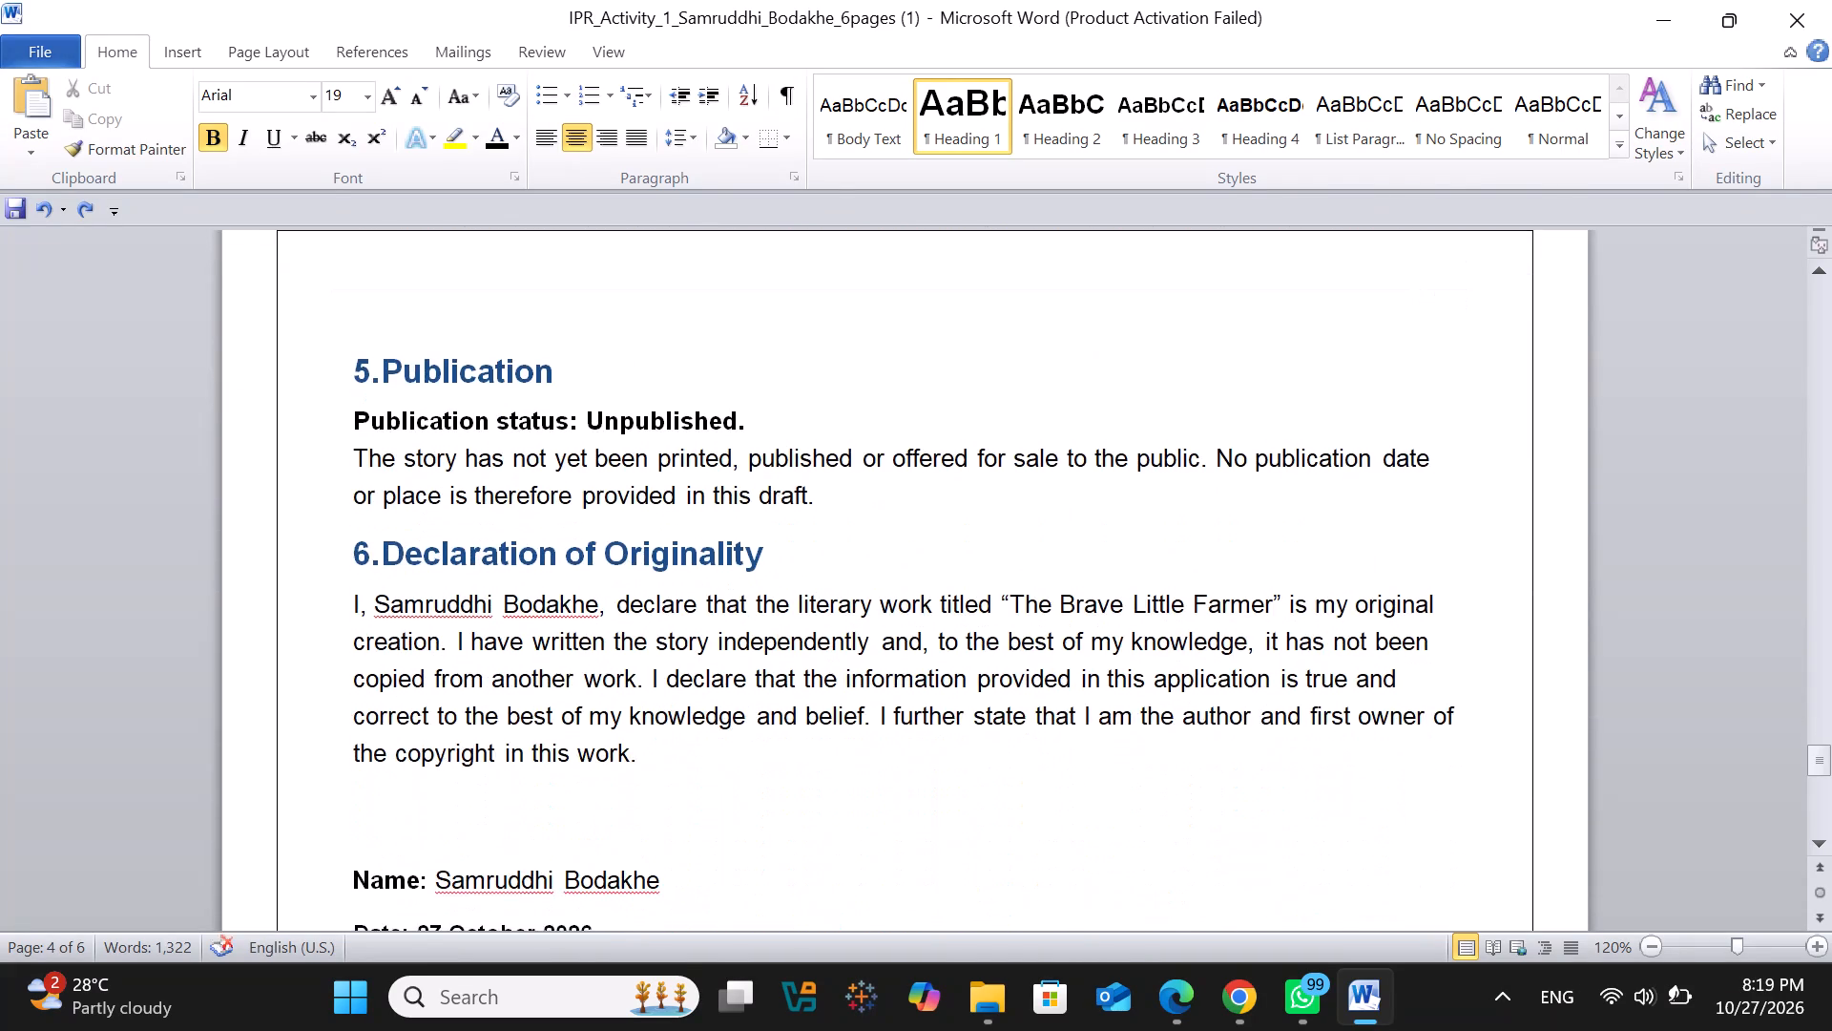
{"action": "scroll", "coordinate": [1160, 658], "scroll_direction": "down", "scroll_amount": 1}
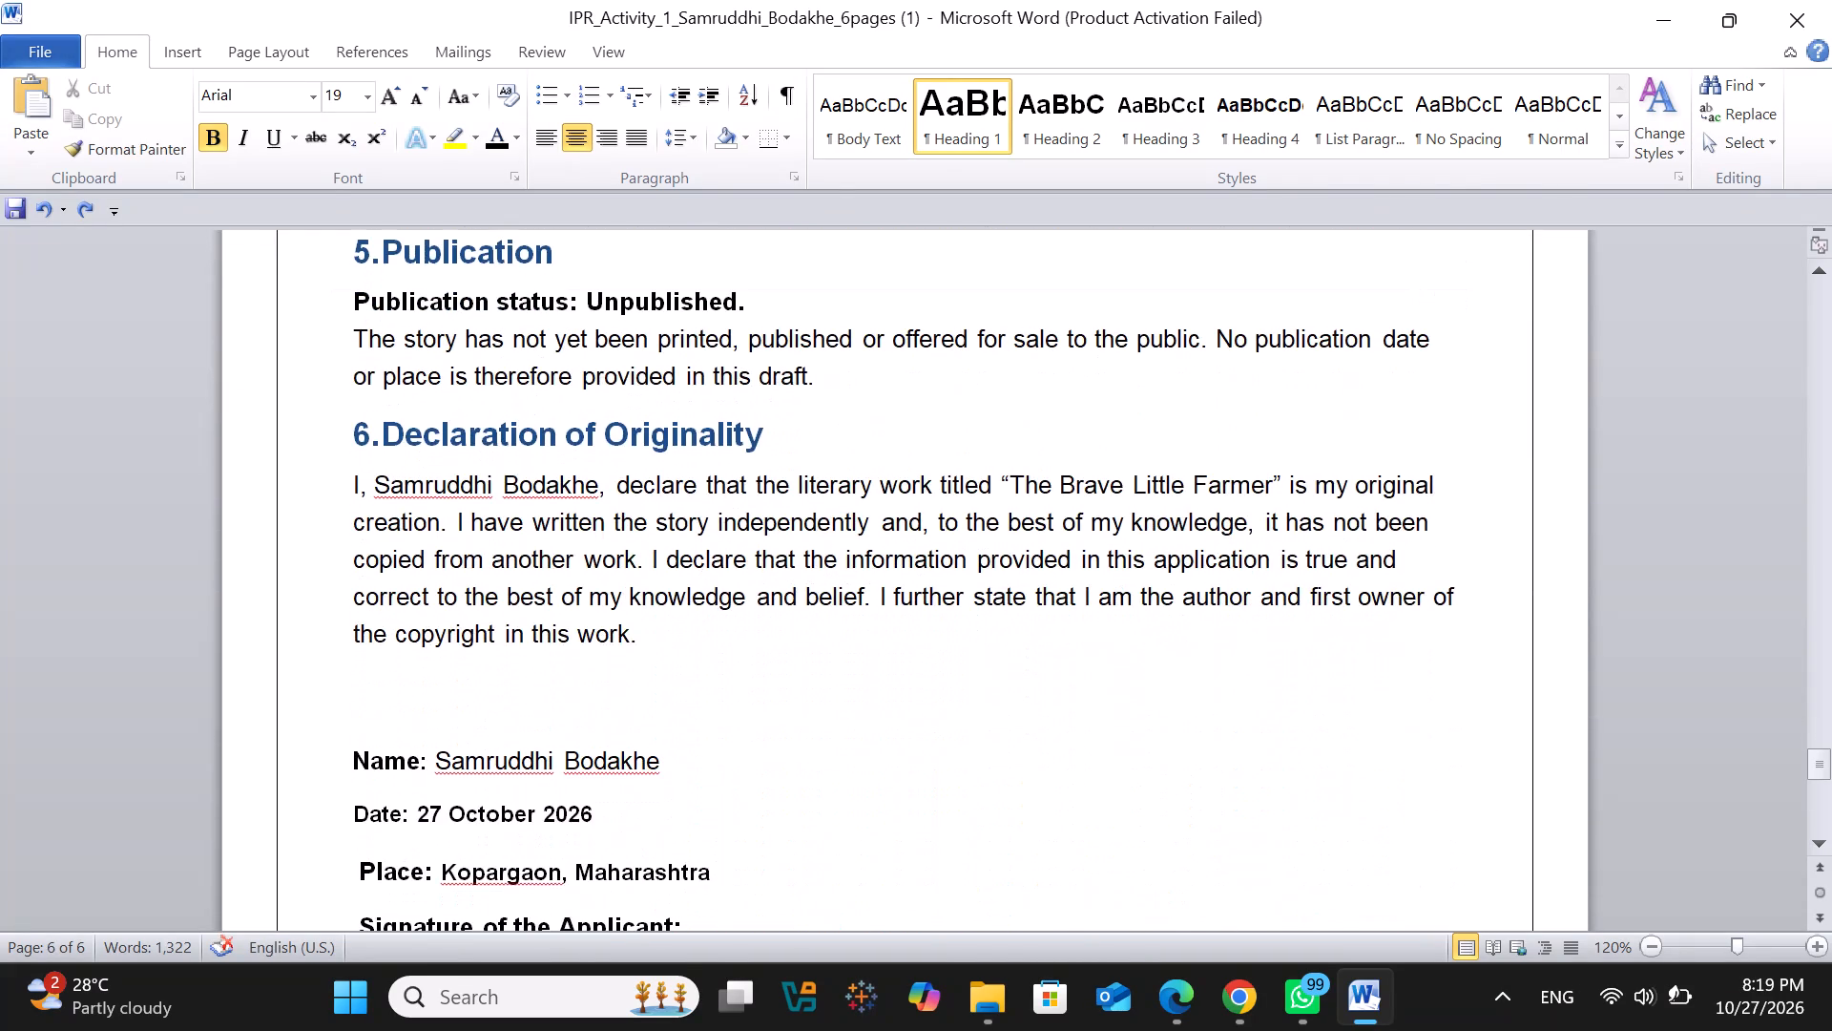
Delete the sentence "No publication date or place is therefore provided in this draft." from the "5.Publication" section.
{"action": "left_click_drag", "start_coordinate": [816, 377], "coordinate": [653, 383]}
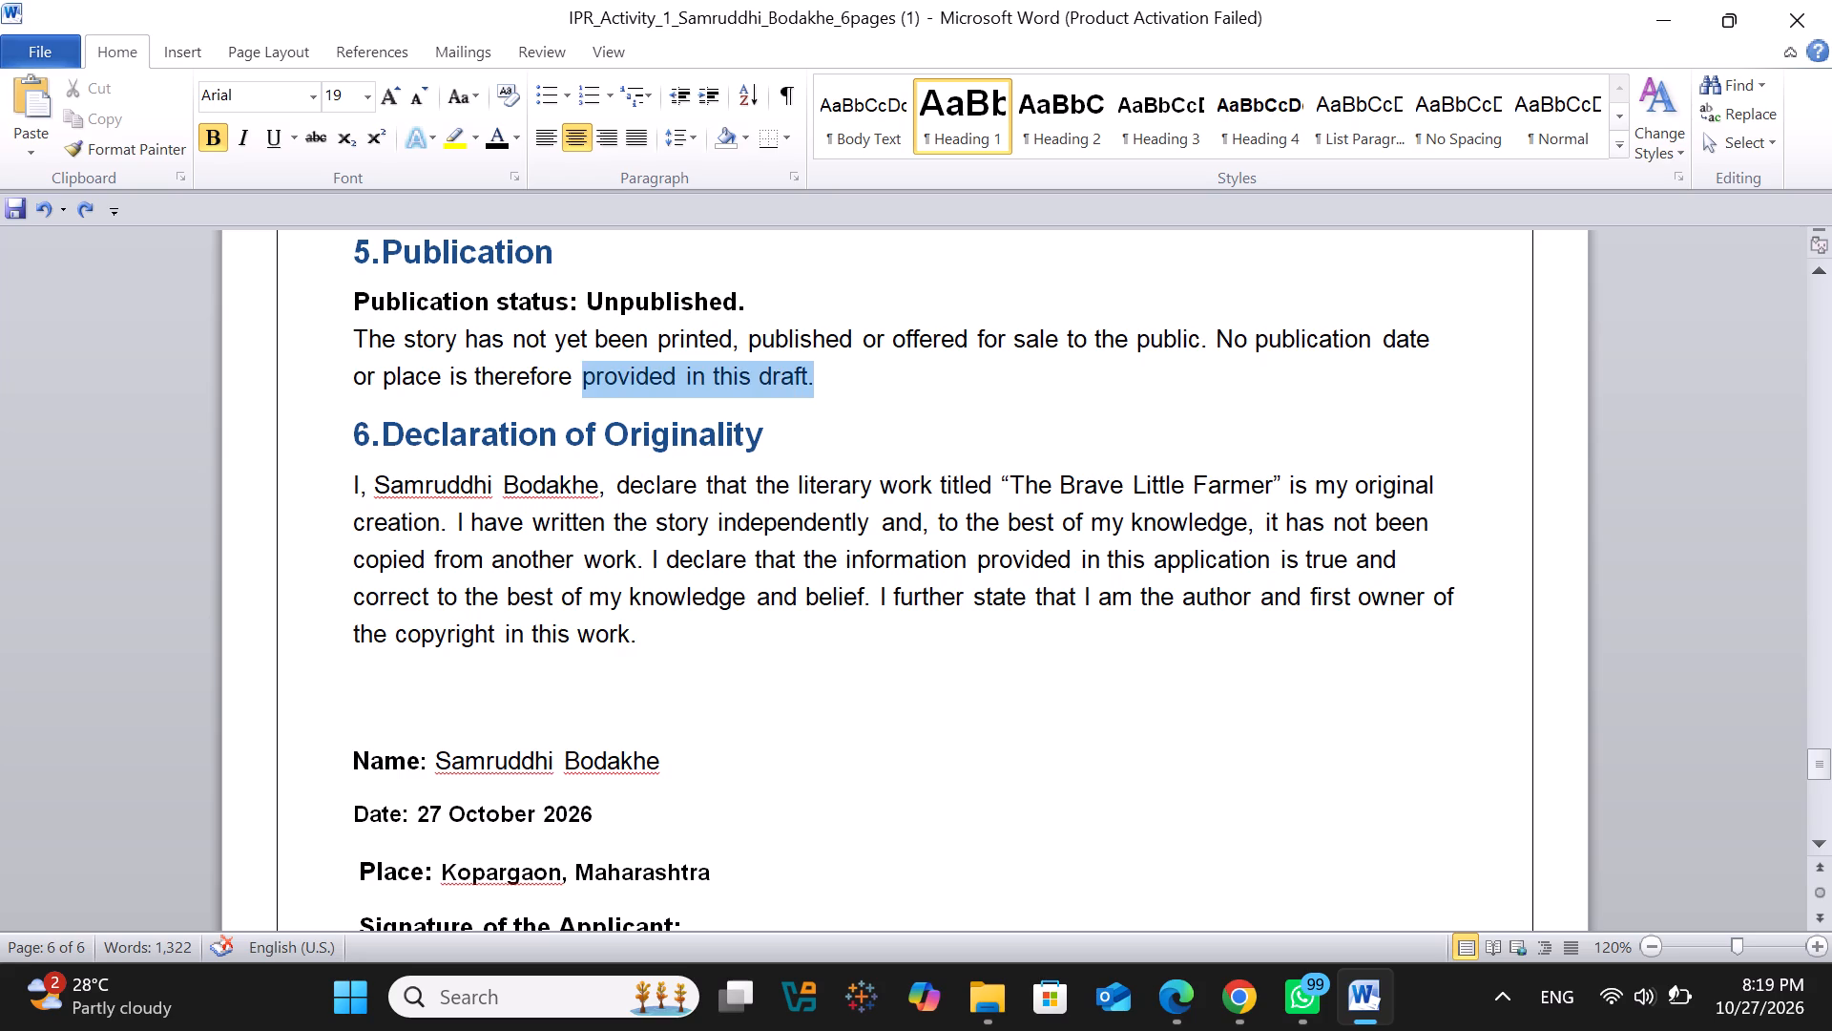
{"action": "left_click_drag", "start_coordinate": [653, 383], "coordinate": [1221, 336]}
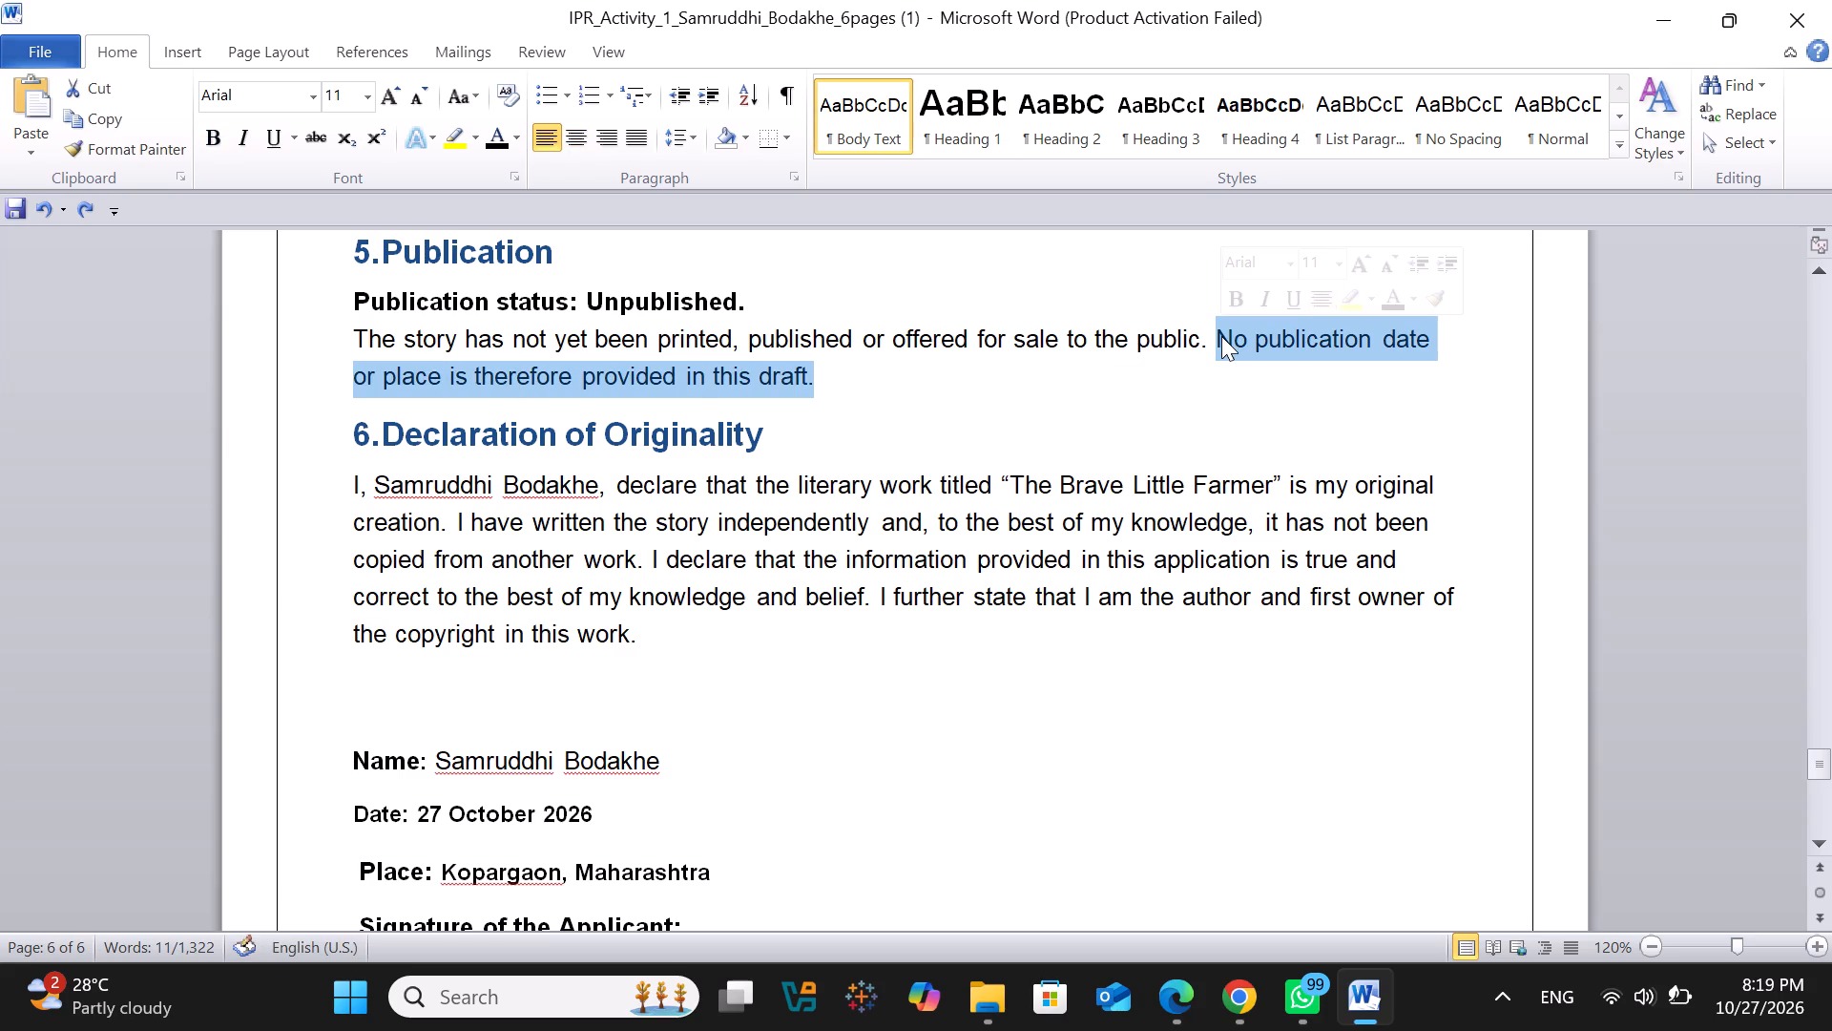
{"action": "key", "text": "BackSpace"}
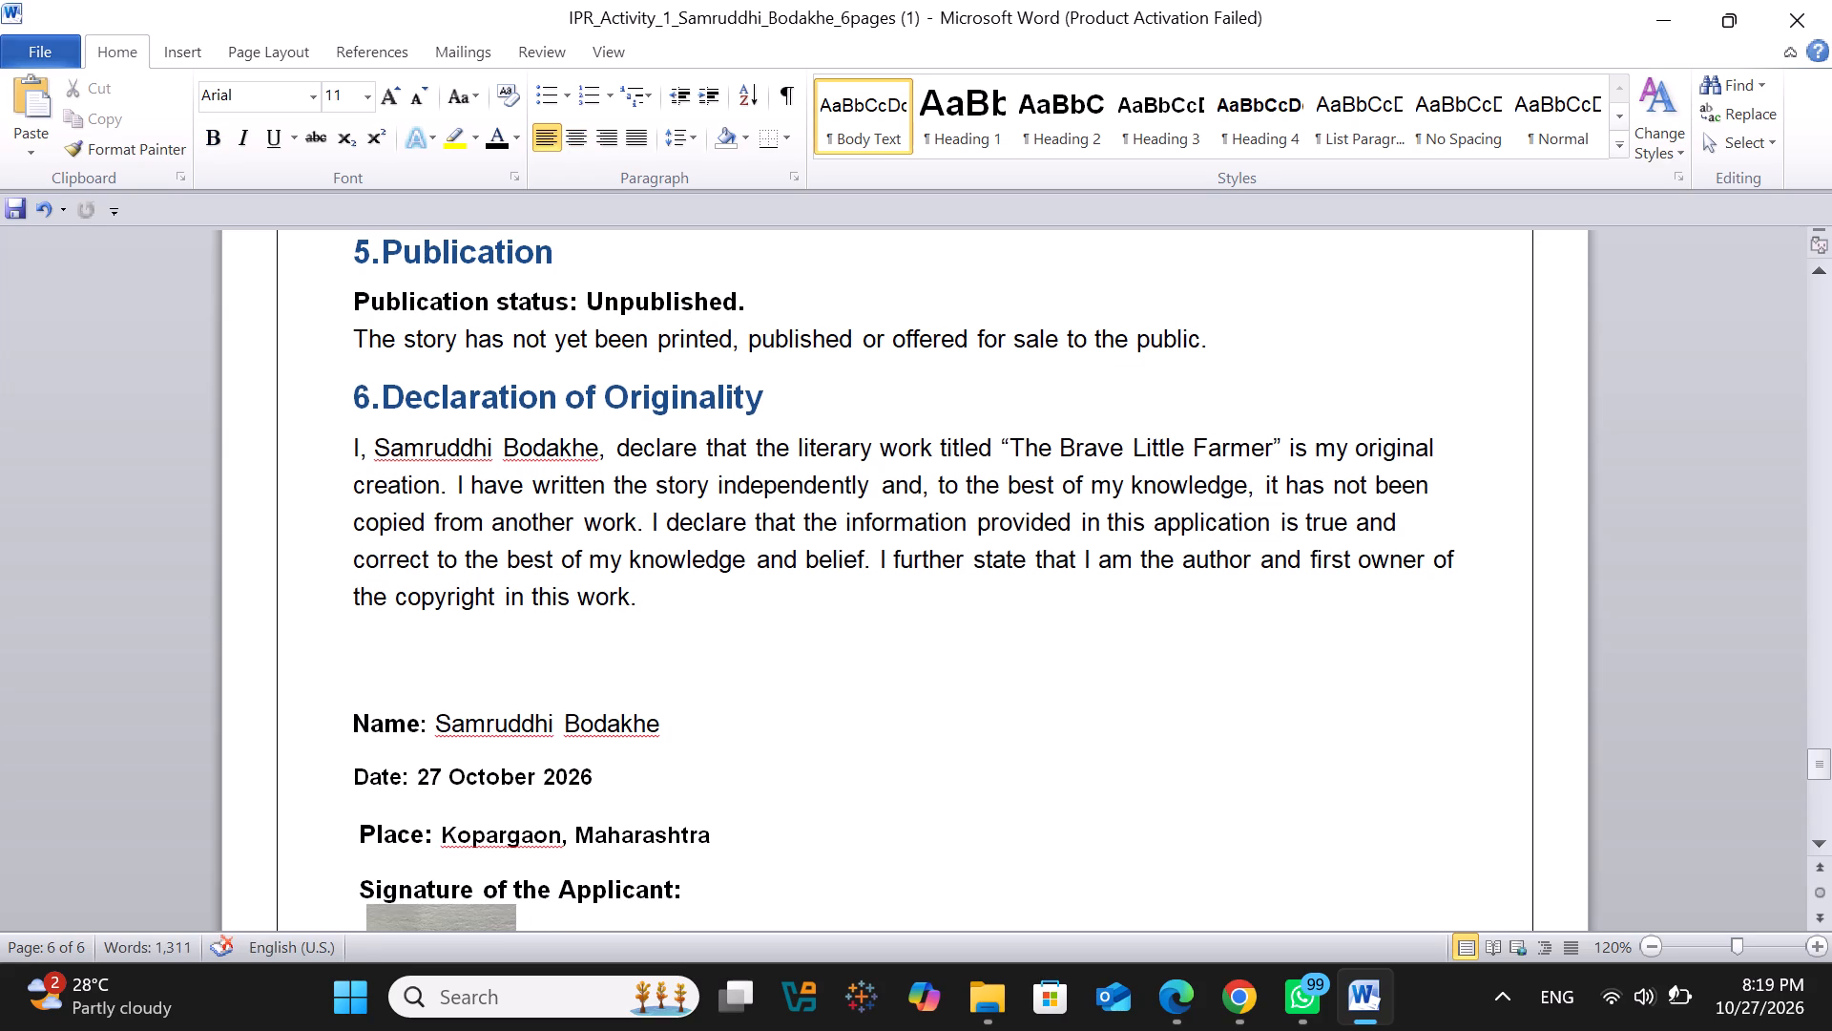
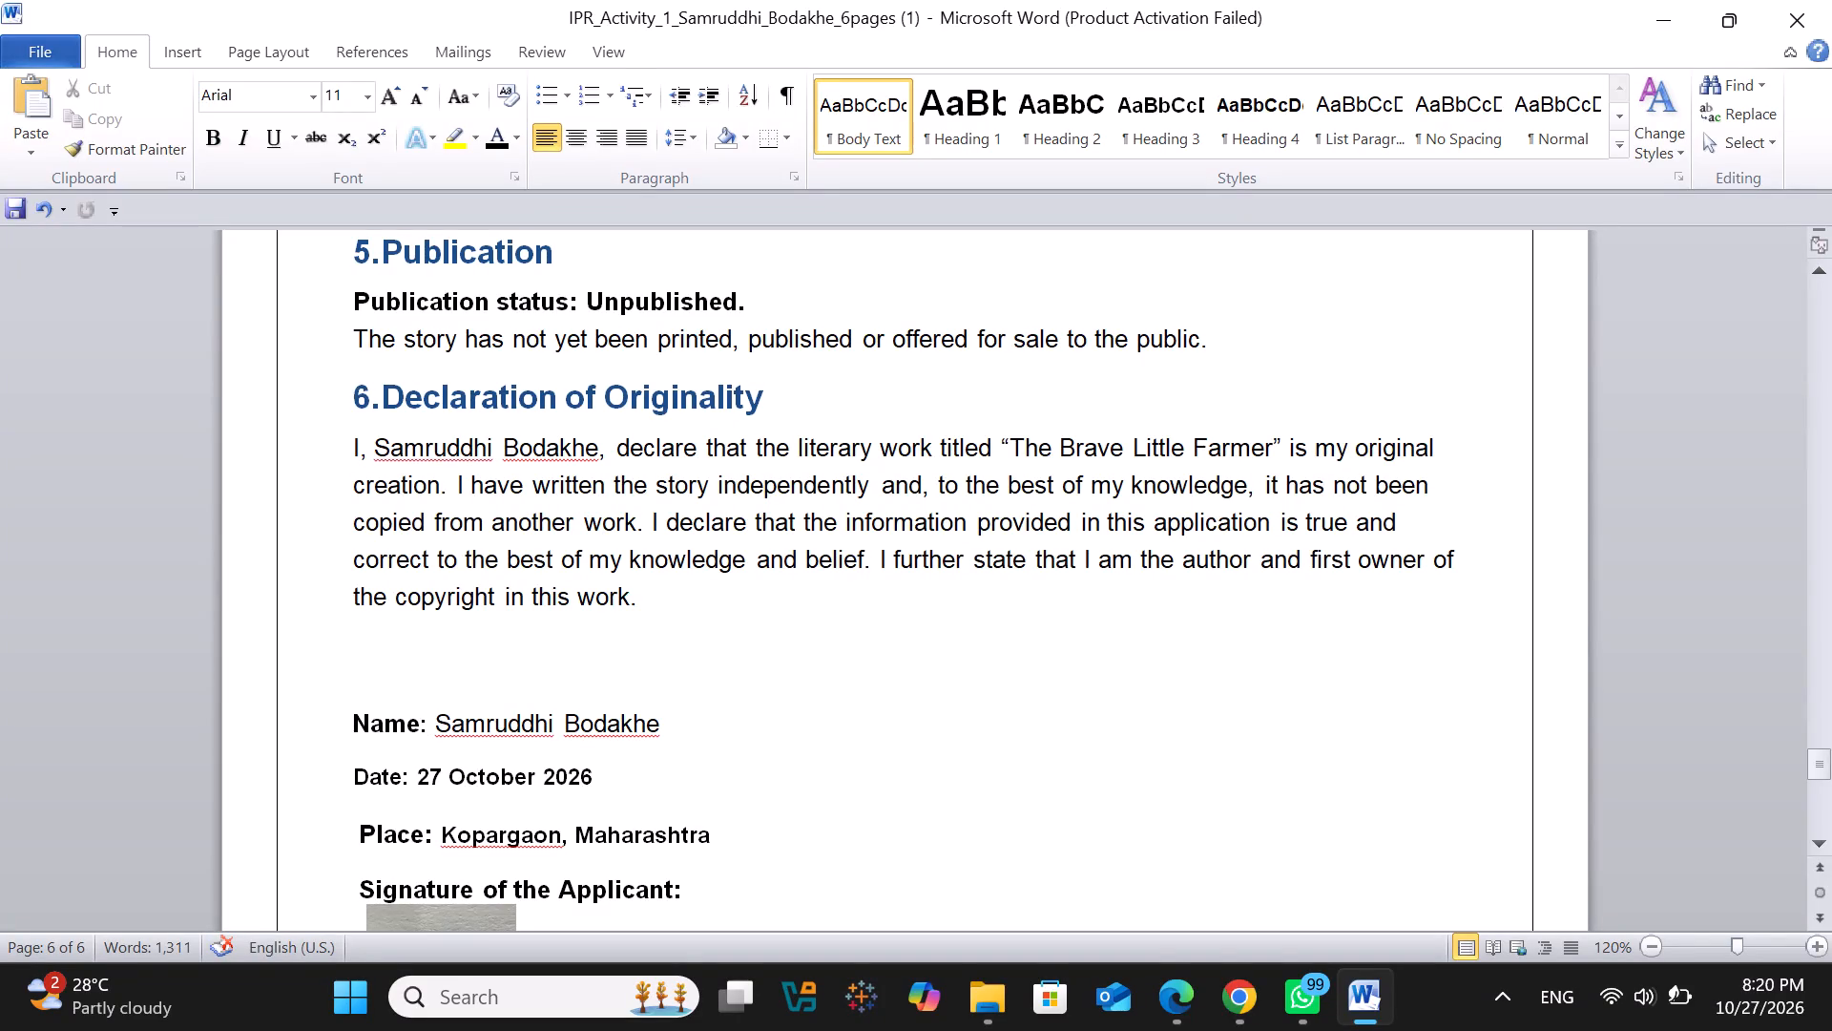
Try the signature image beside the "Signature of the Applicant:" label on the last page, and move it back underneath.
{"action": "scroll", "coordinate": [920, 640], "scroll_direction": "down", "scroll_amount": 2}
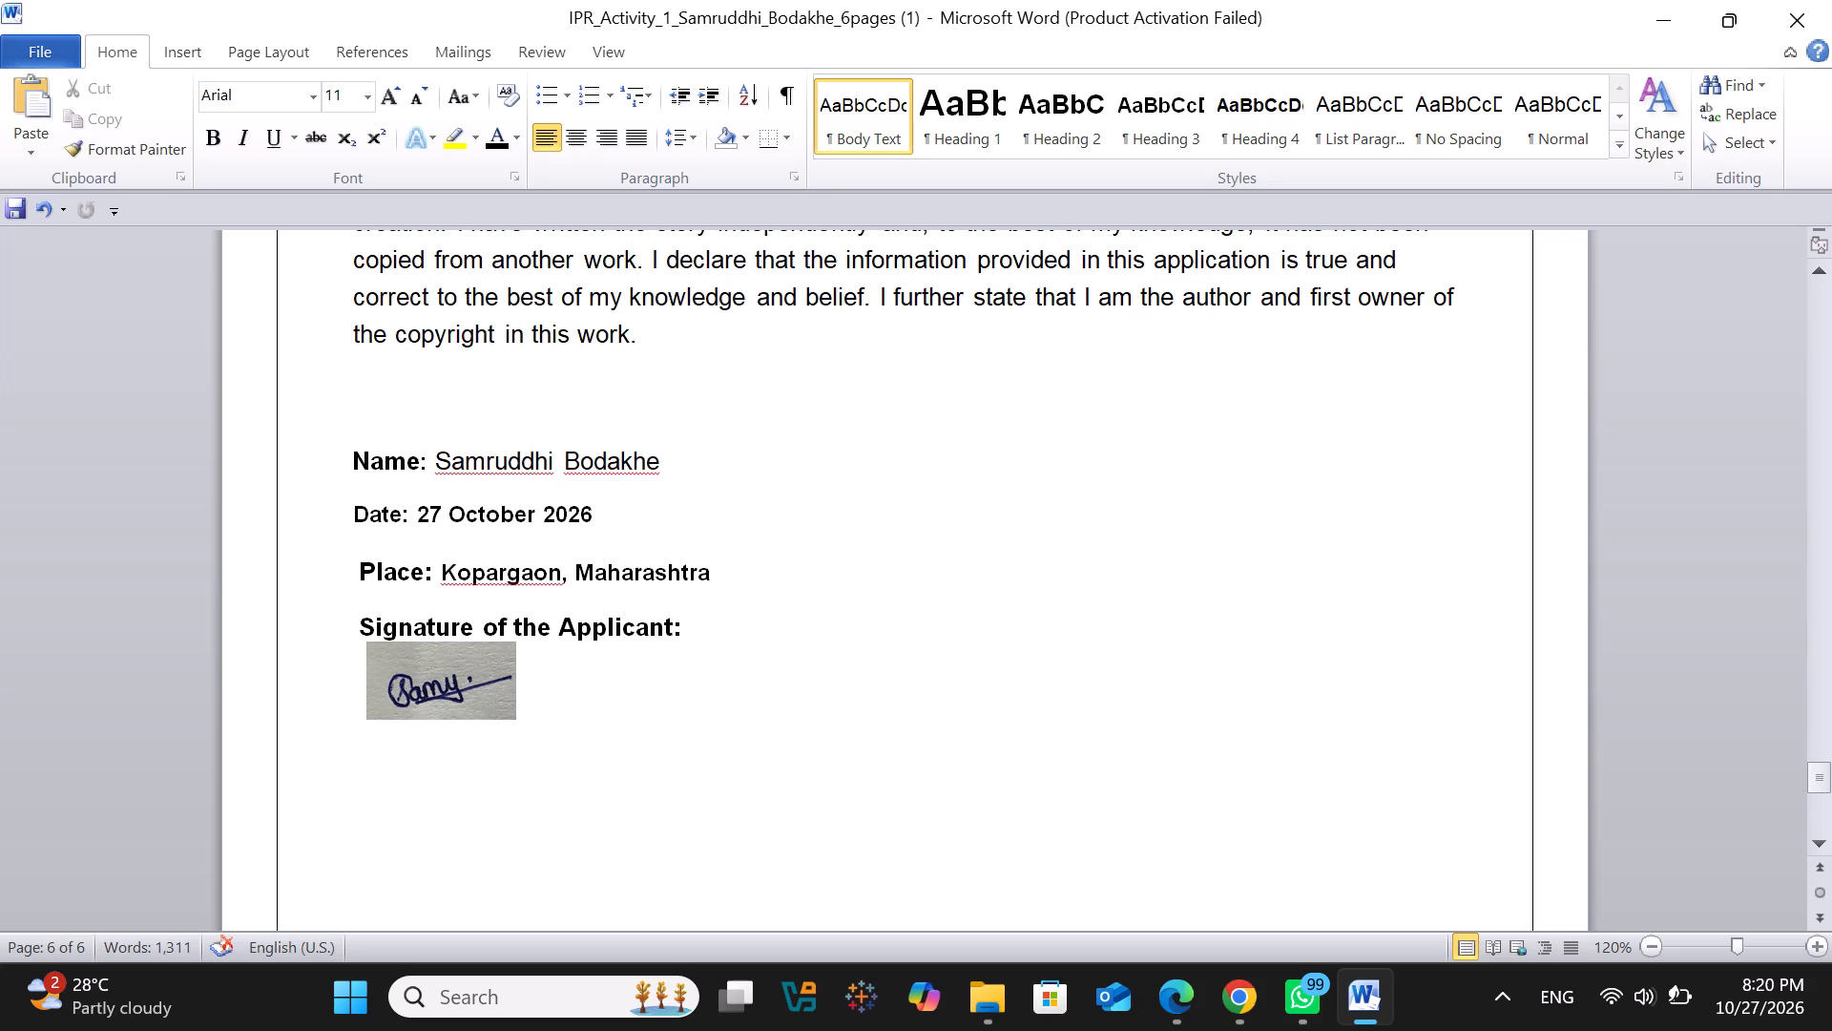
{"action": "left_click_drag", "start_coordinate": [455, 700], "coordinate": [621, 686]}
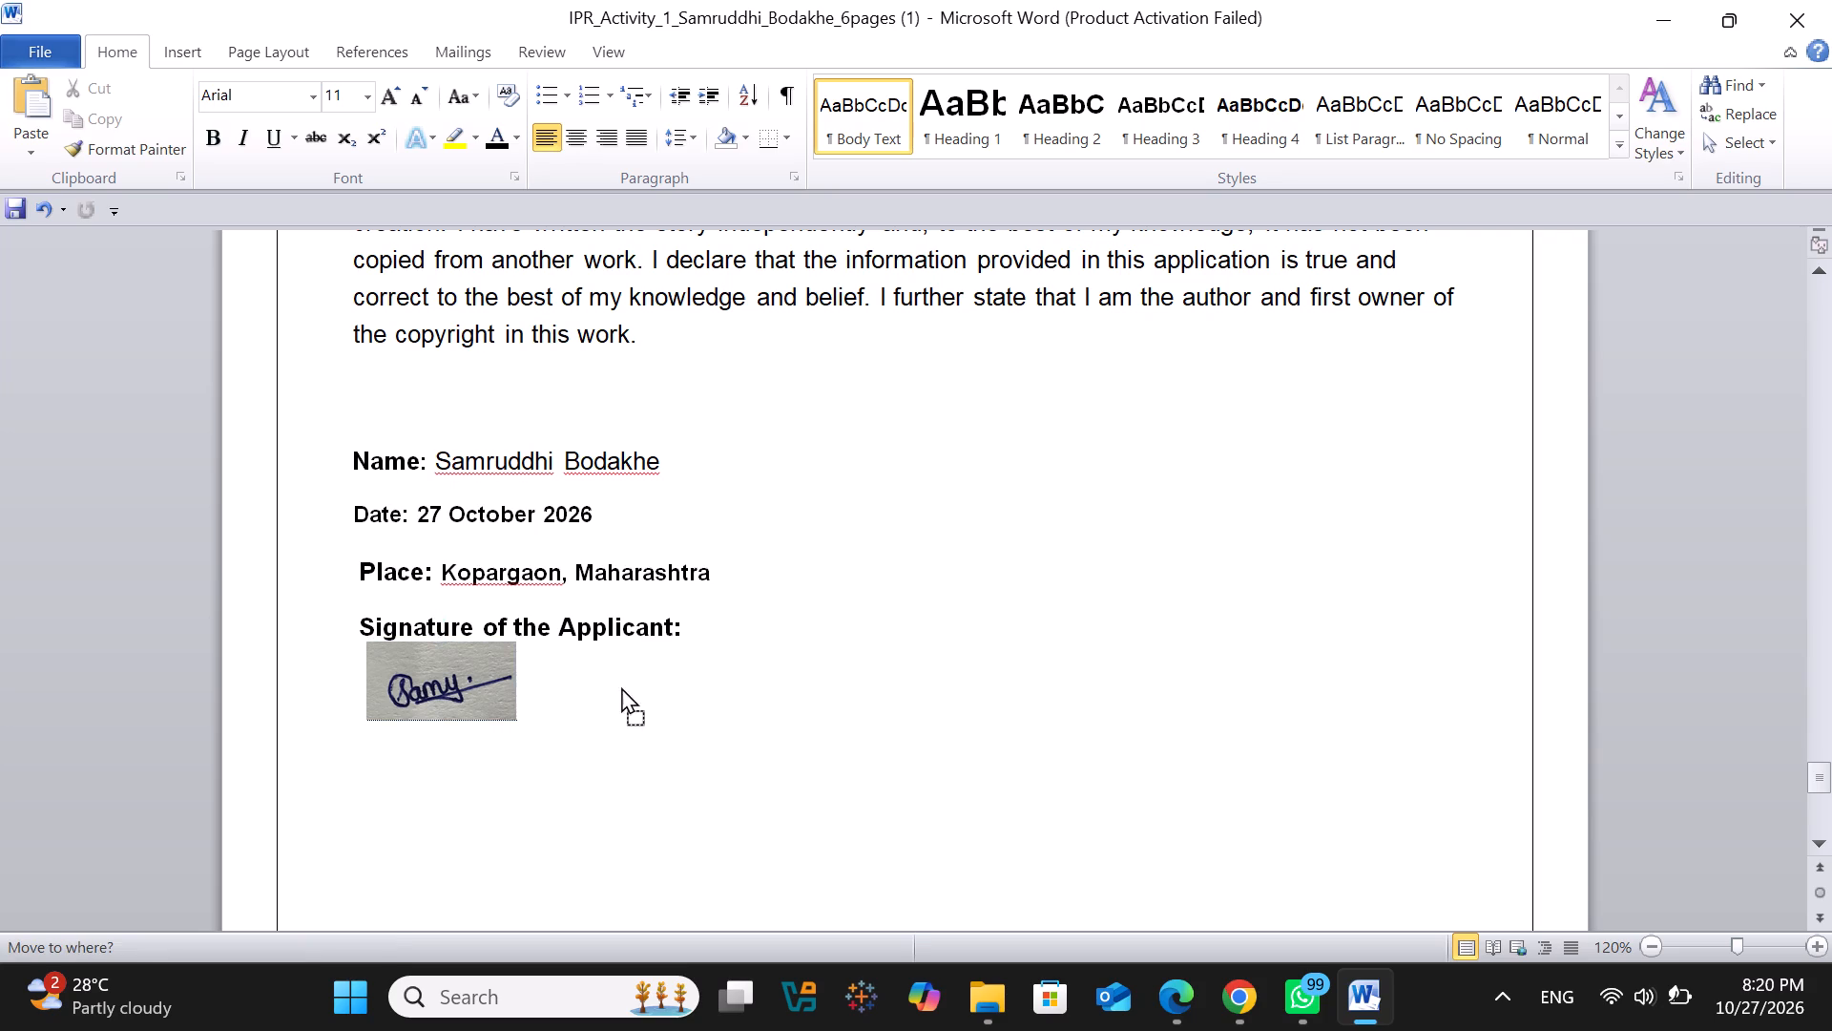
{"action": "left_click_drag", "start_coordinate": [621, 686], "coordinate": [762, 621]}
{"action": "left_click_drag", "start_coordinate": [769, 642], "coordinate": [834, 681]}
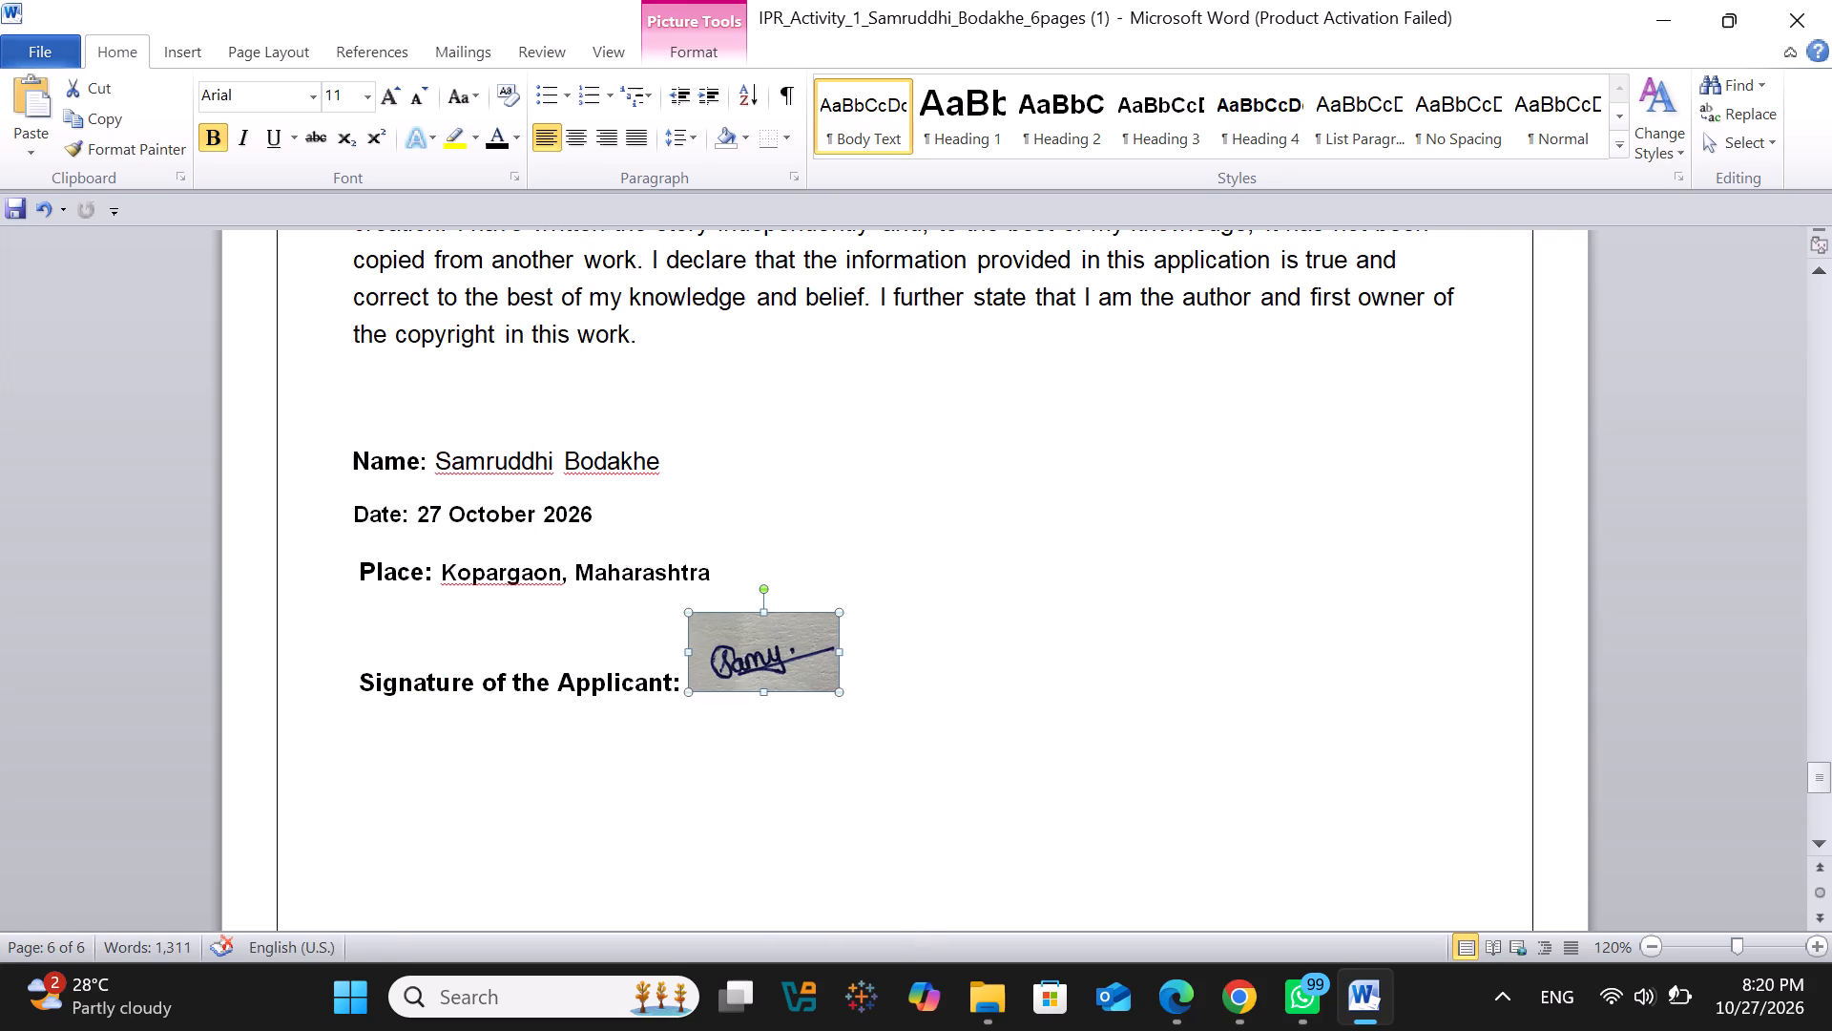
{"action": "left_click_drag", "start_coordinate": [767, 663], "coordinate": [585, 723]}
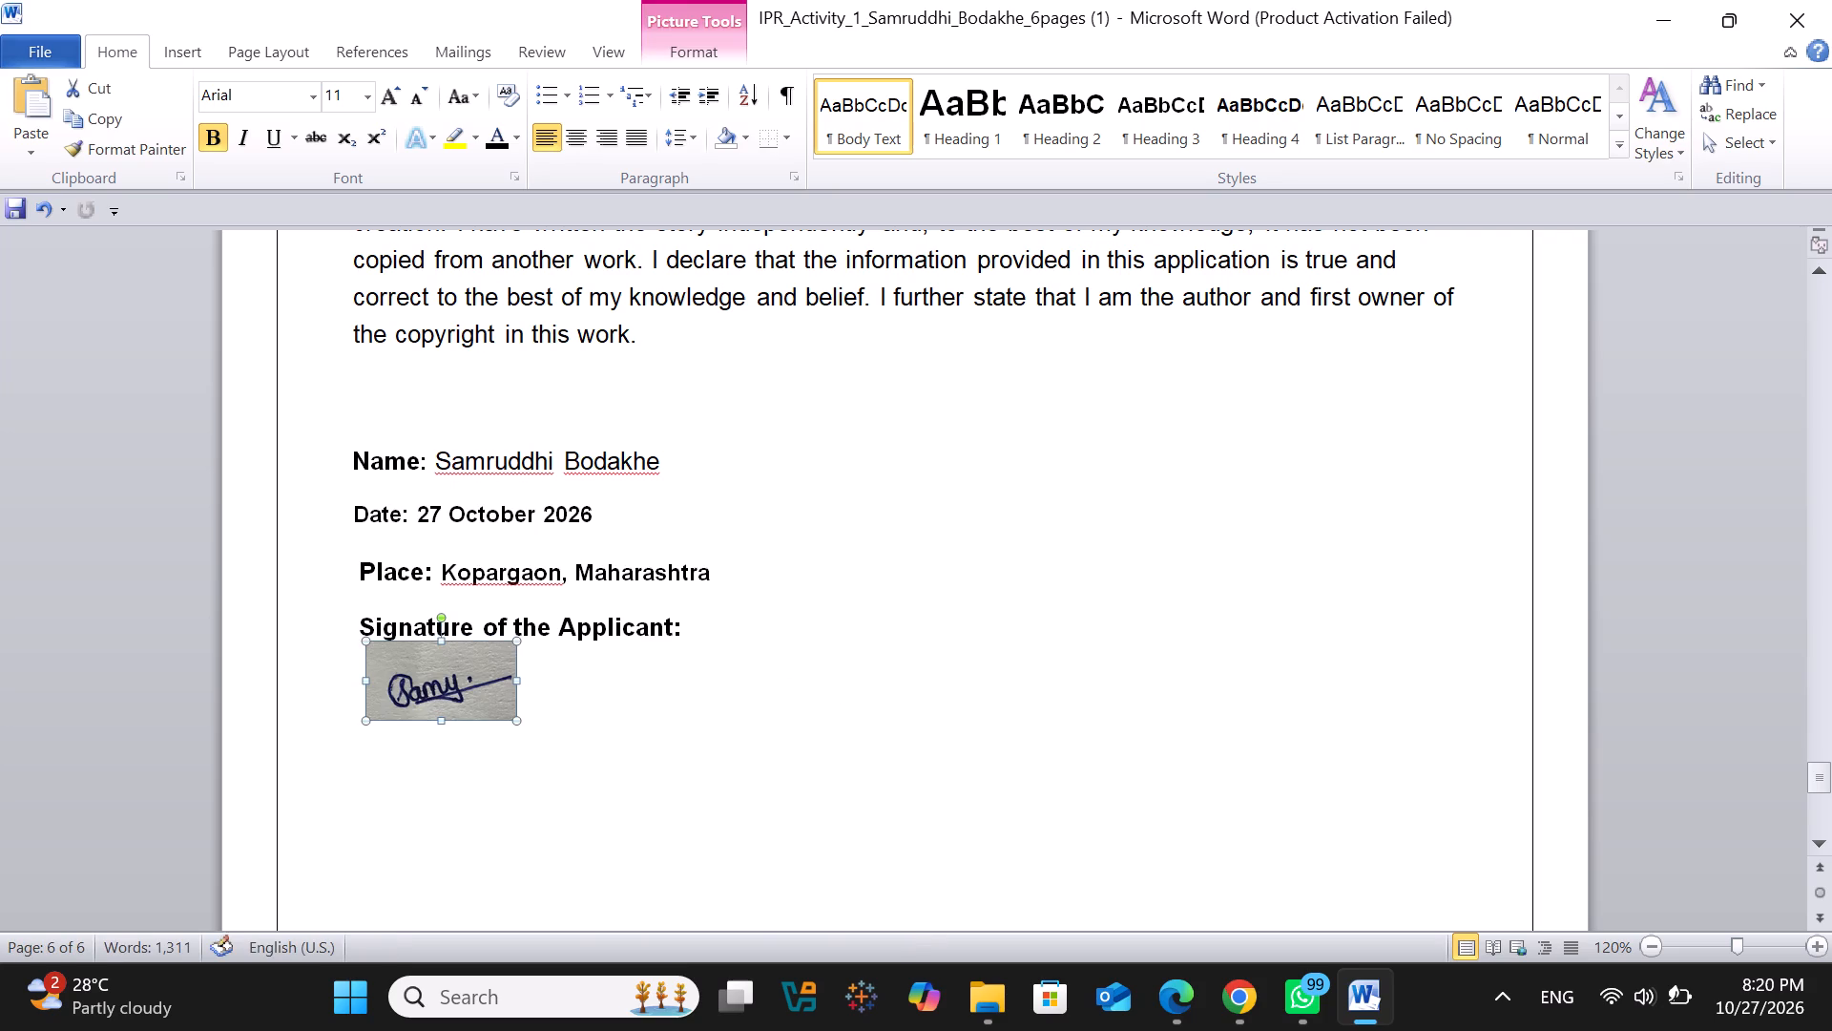
Place the signature image directly beneath the "Signature of the Applicant:" label, aligned with the start of the label text.
{"action": "left_click", "coordinate": [360, 673]}
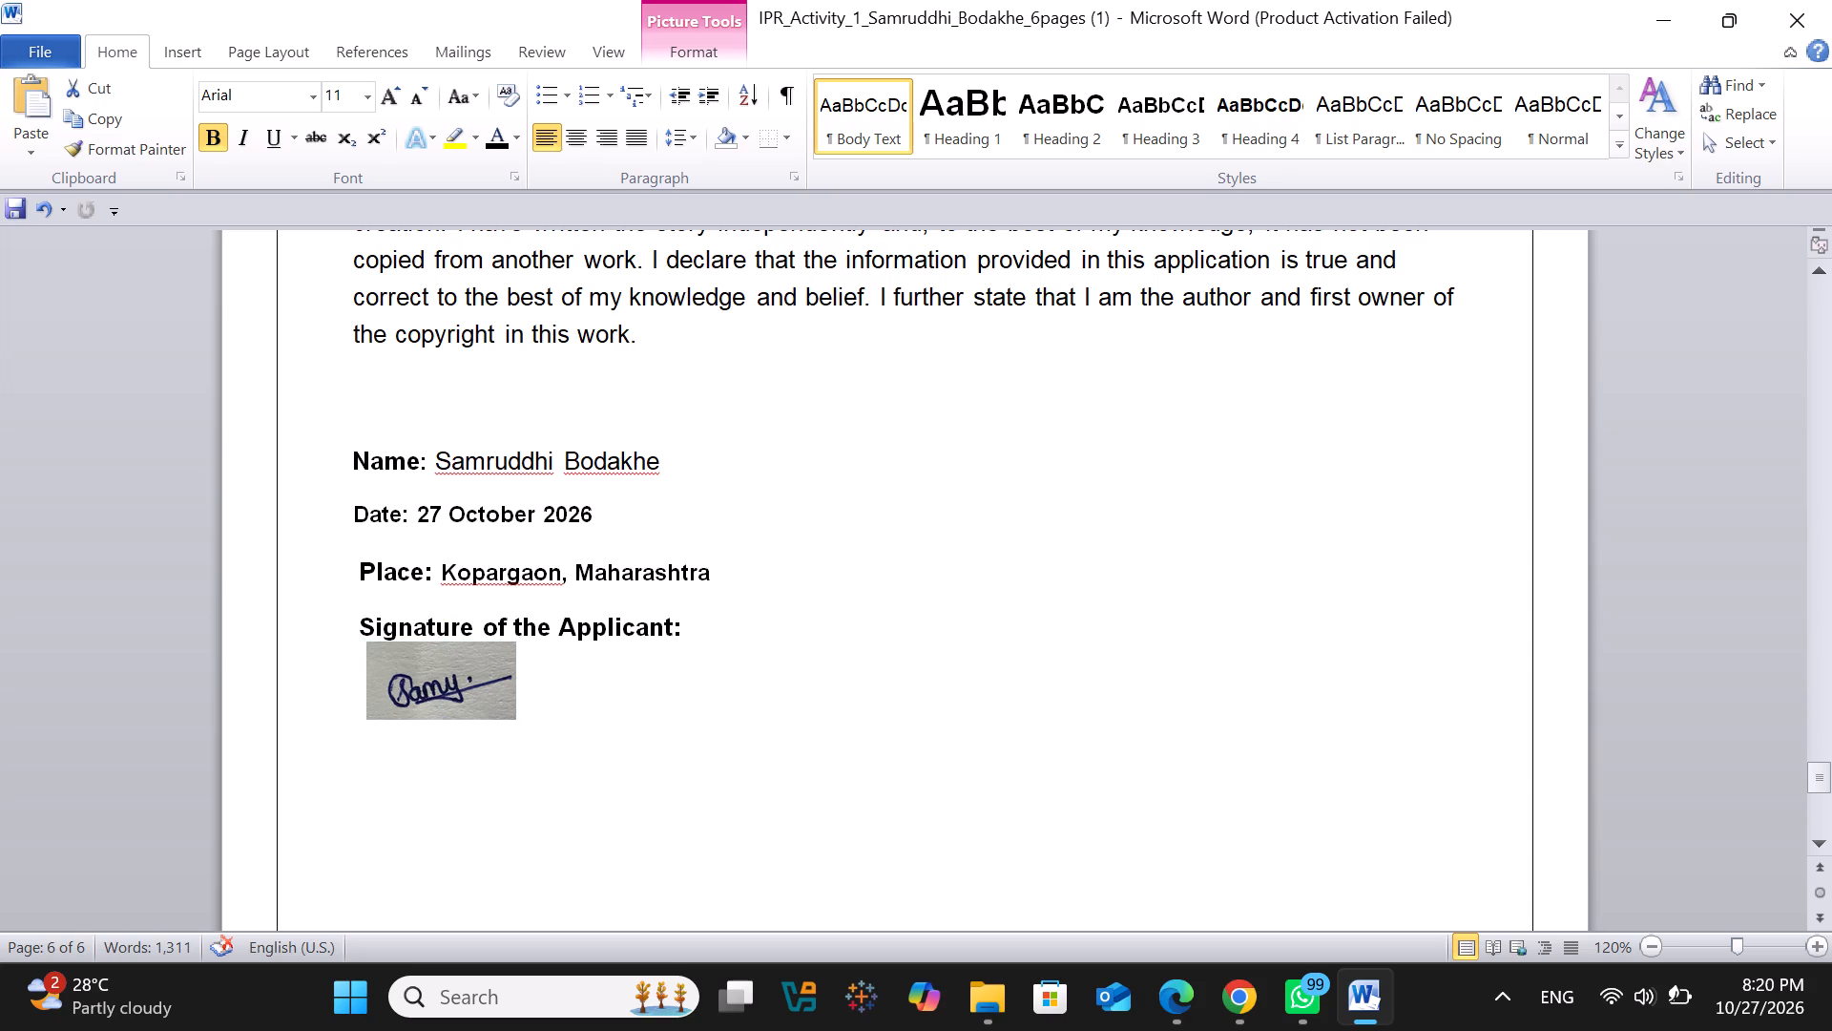
{"action": "key", "text": "Return"}
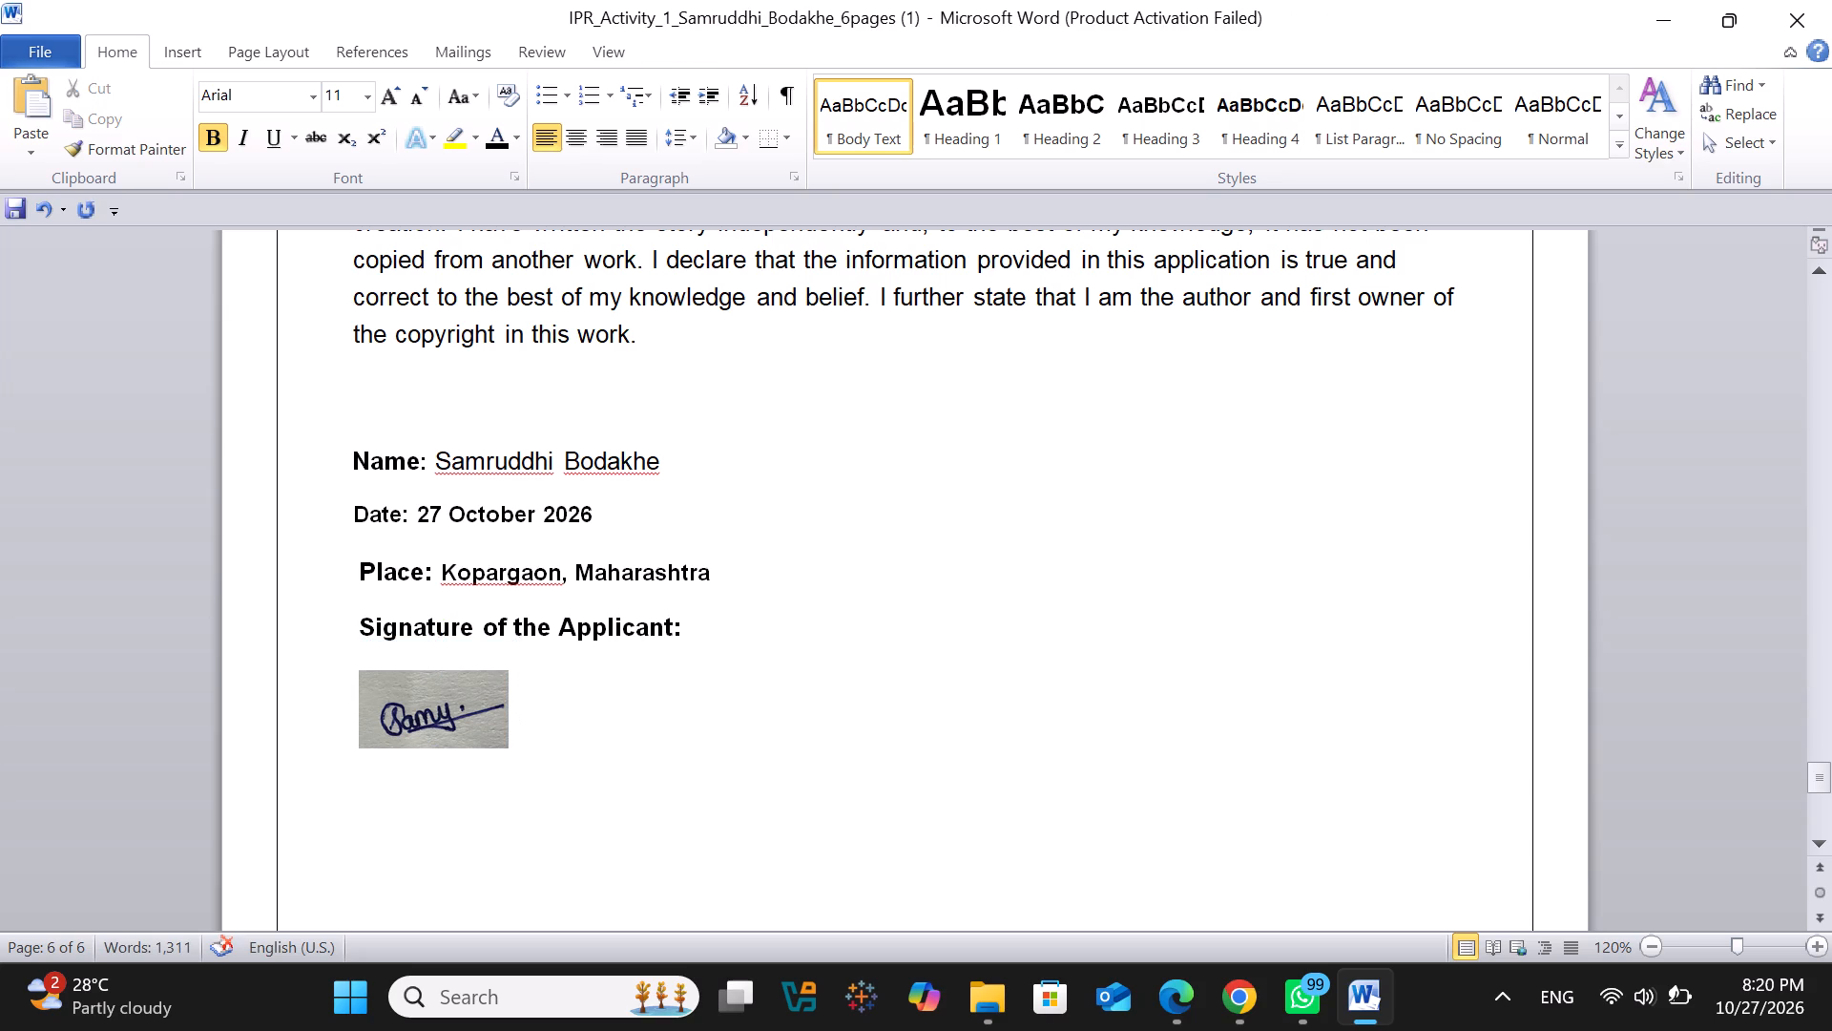
{"action": "left_click", "coordinate": [697, 627]}
{"action": "left_click_drag", "start_coordinate": [412, 708], "coordinate": [442, 705]}
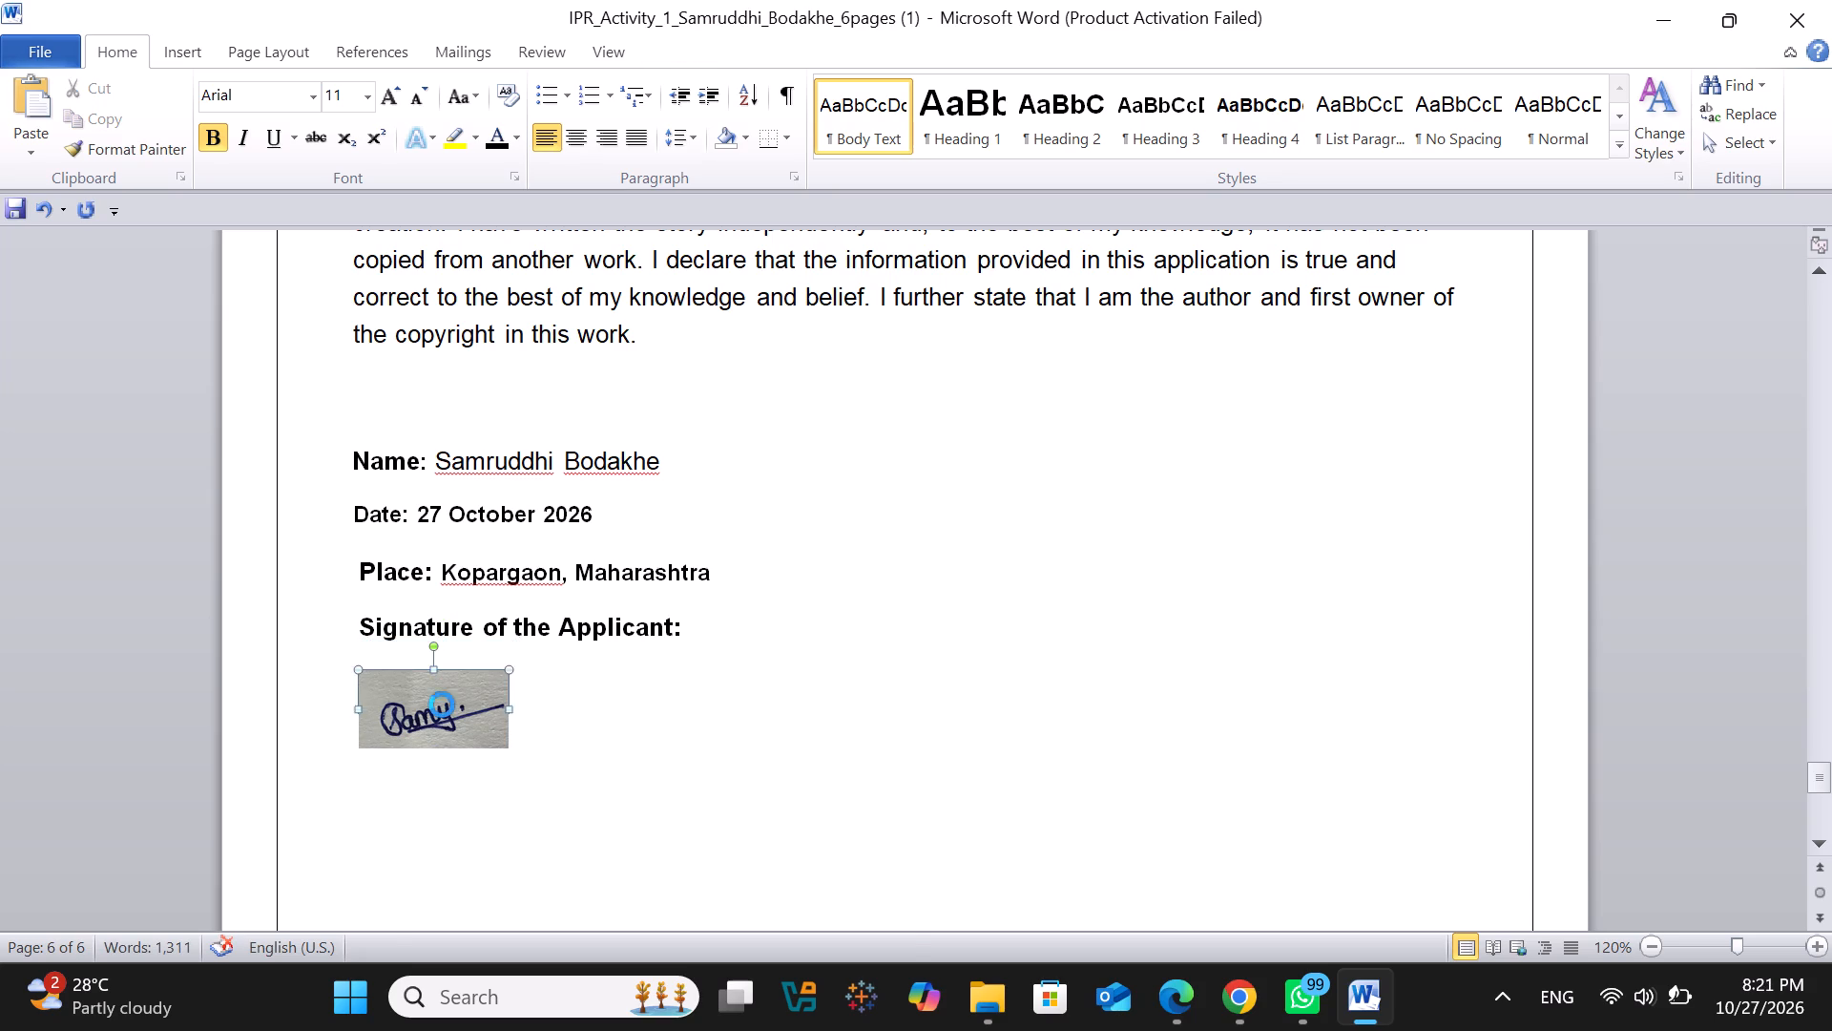
{"action": "left_click_drag", "start_coordinate": [442, 705], "coordinate": [789, 630]}
{"action": "left_click_drag", "start_coordinate": [789, 630], "coordinate": [803, 657]}
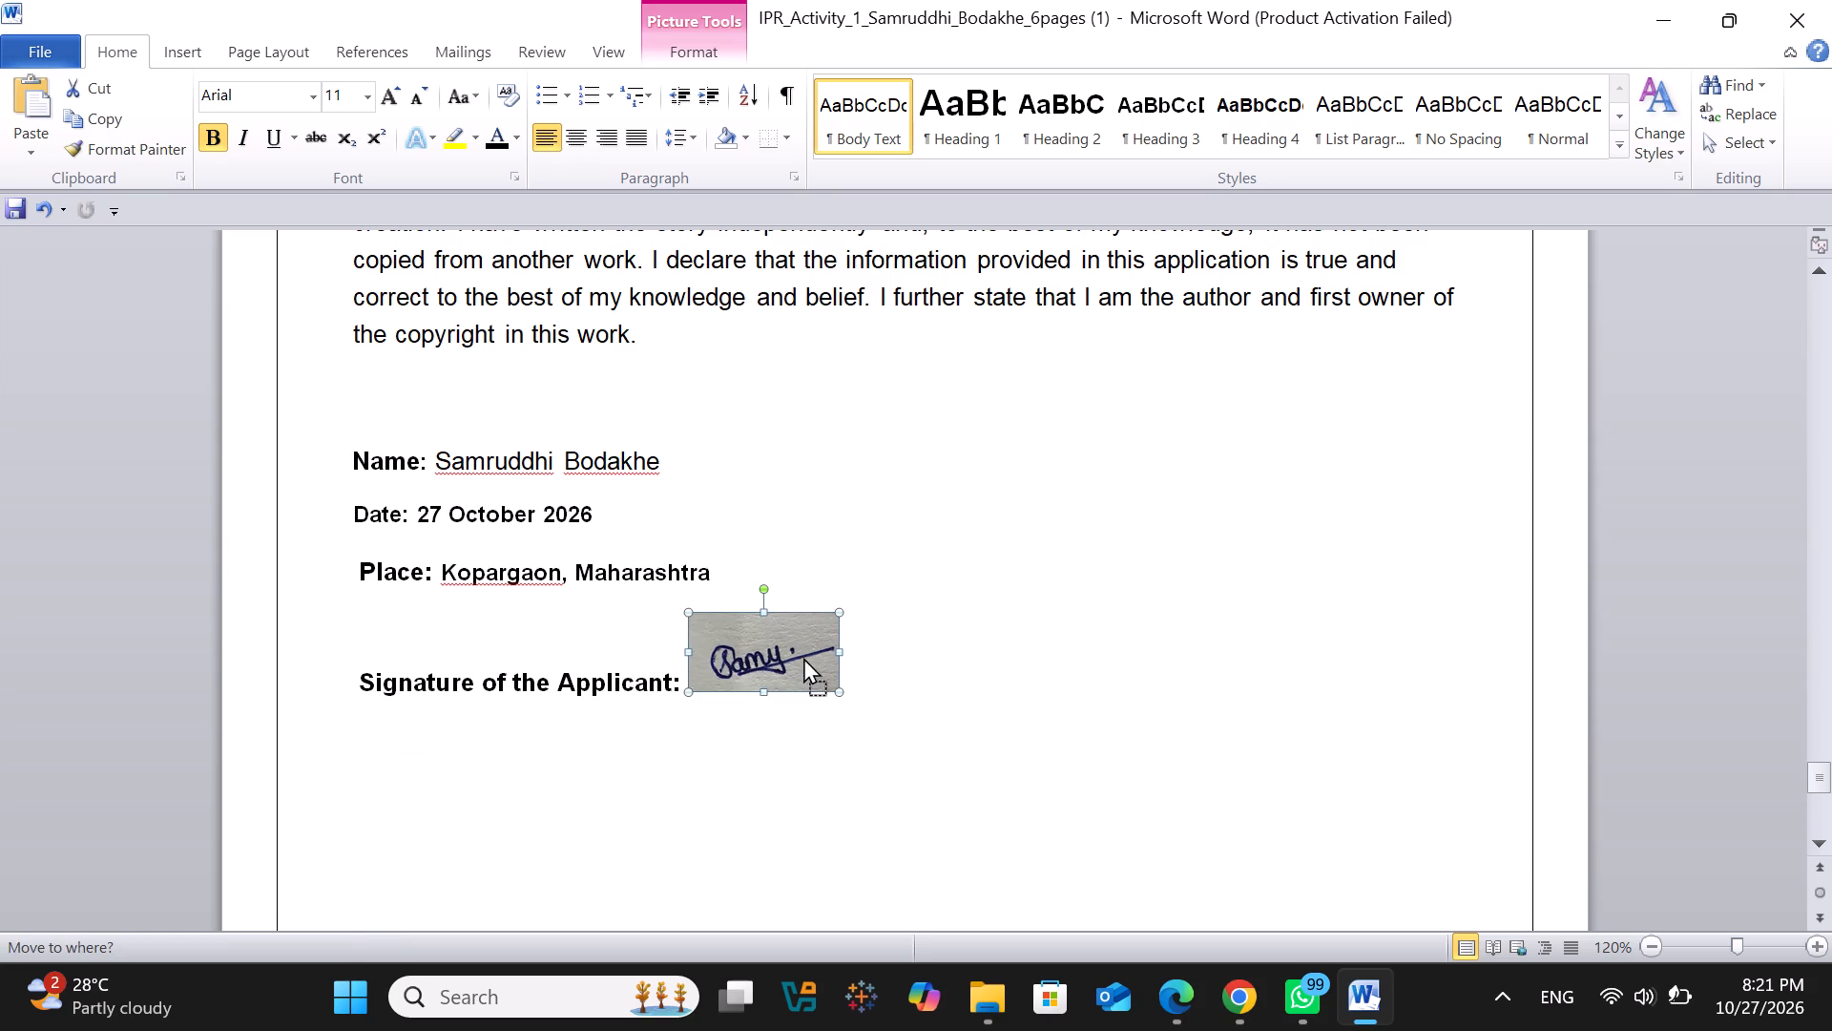
{"action": "left_click_drag", "start_coordinate": [803, 657], "coordinate": [819, 698]}
{"action": "left_click", "coordinate": [819, 698]}
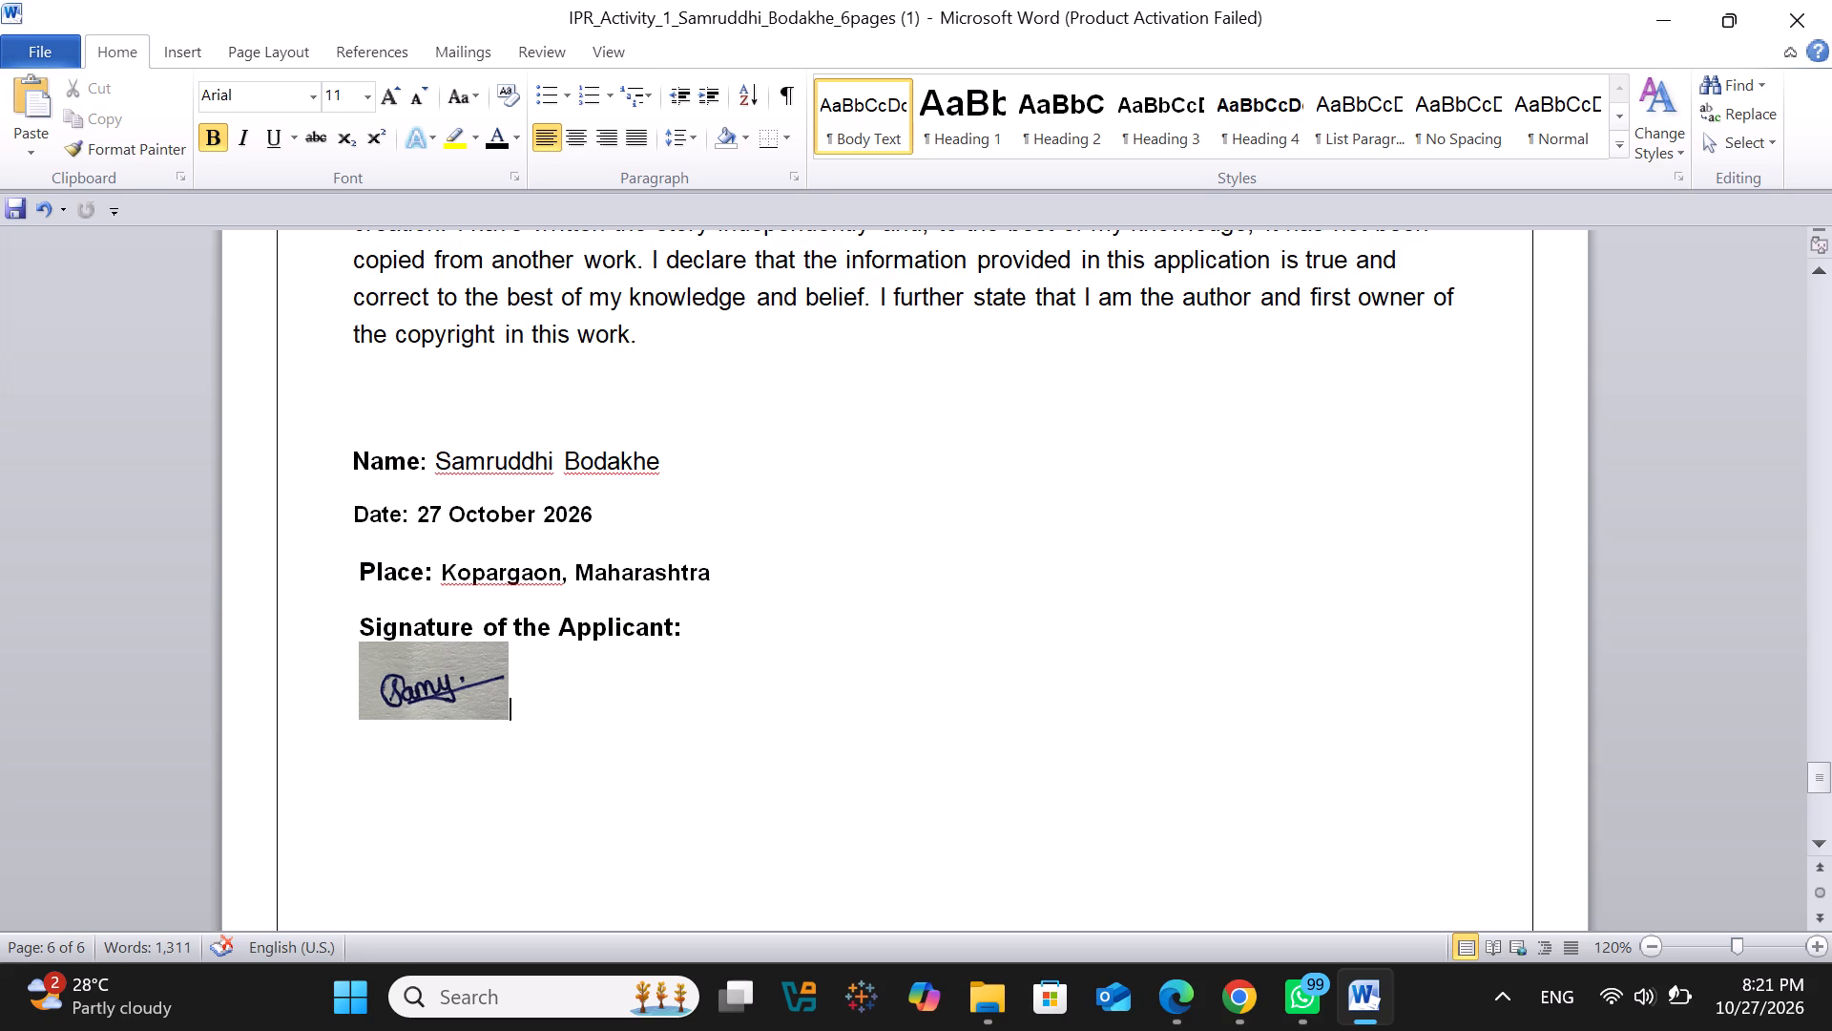
Go back to the first page and review the cover page's title, candidate details table and signature.
{"action": "scroll", "coordinate": [819, 698], "scroll_direction": "up", "scroll_amount": 6}
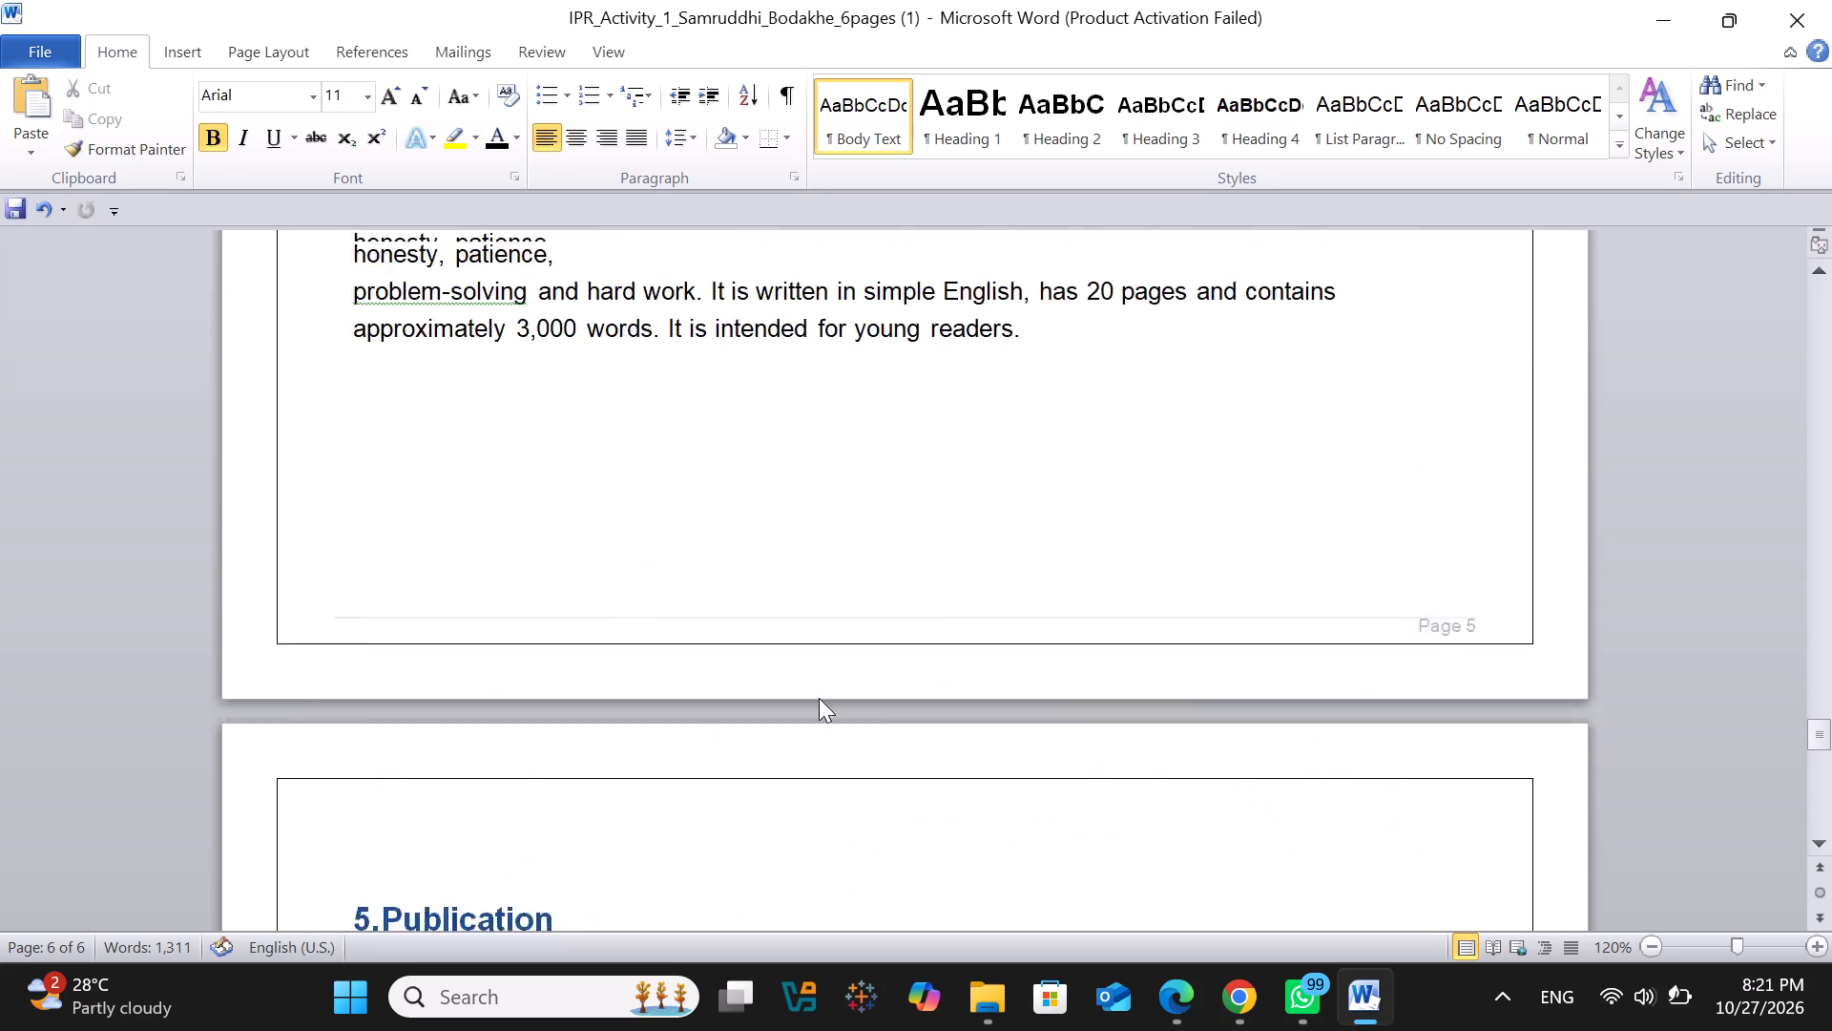
{"action": "scroll", "coordinate": [819, 698], "scroll_direction": "up", "scroll_amount": 20}
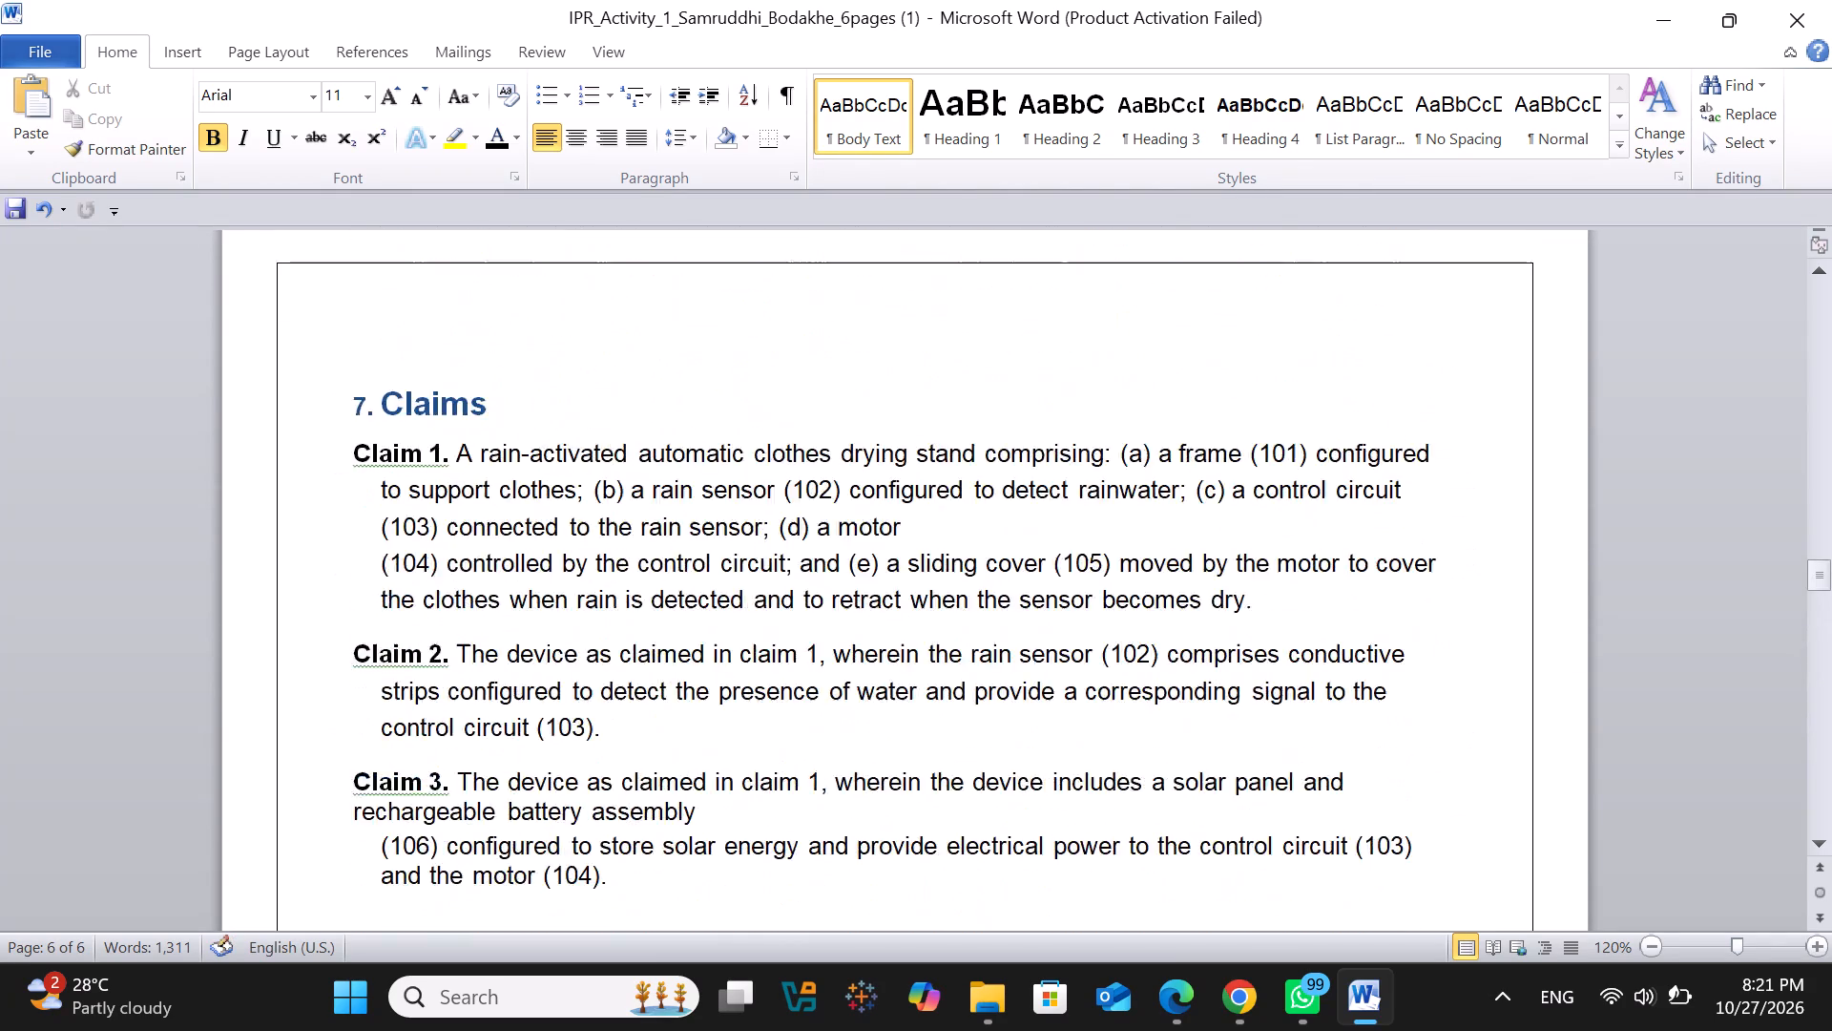
{"action": "scroll", "coordinate": [819, 698], "scroll_direction": "up", "scroll_amount": 17}
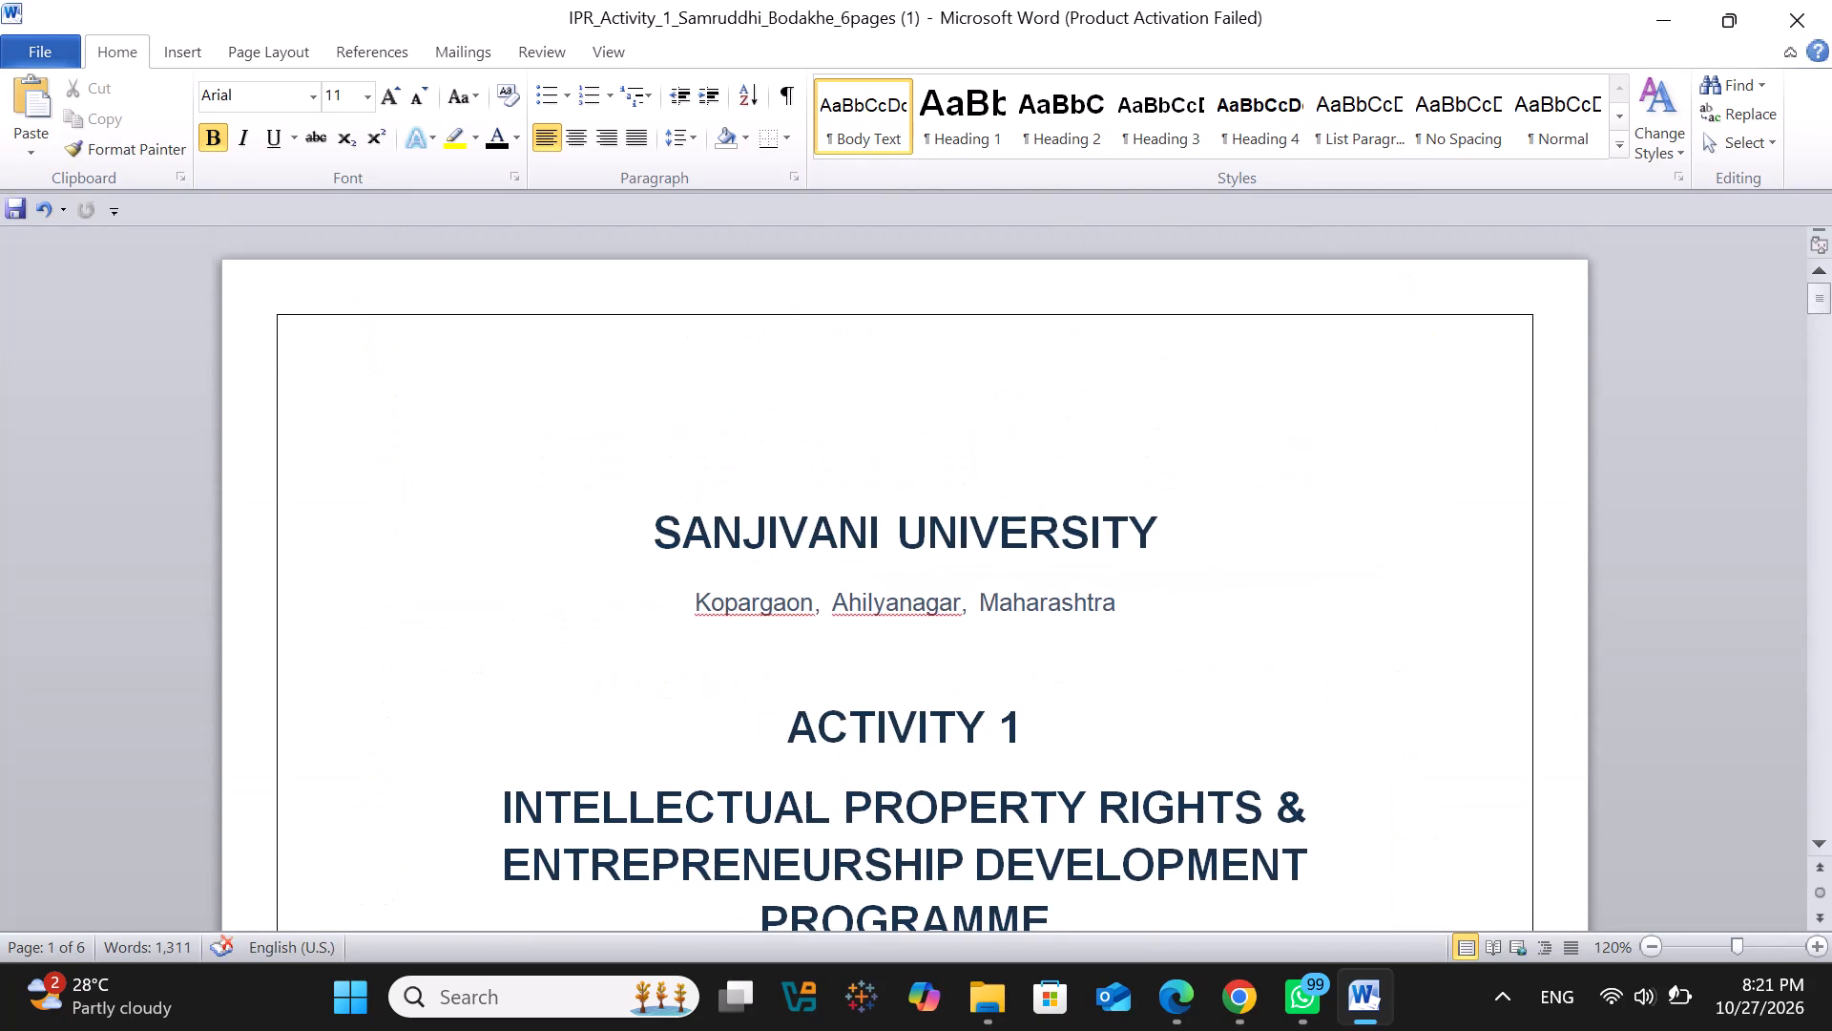
{"action": "scroll", "coordinate": [819, 698], "scroll_direction": "down", "scroll_amount": 1}
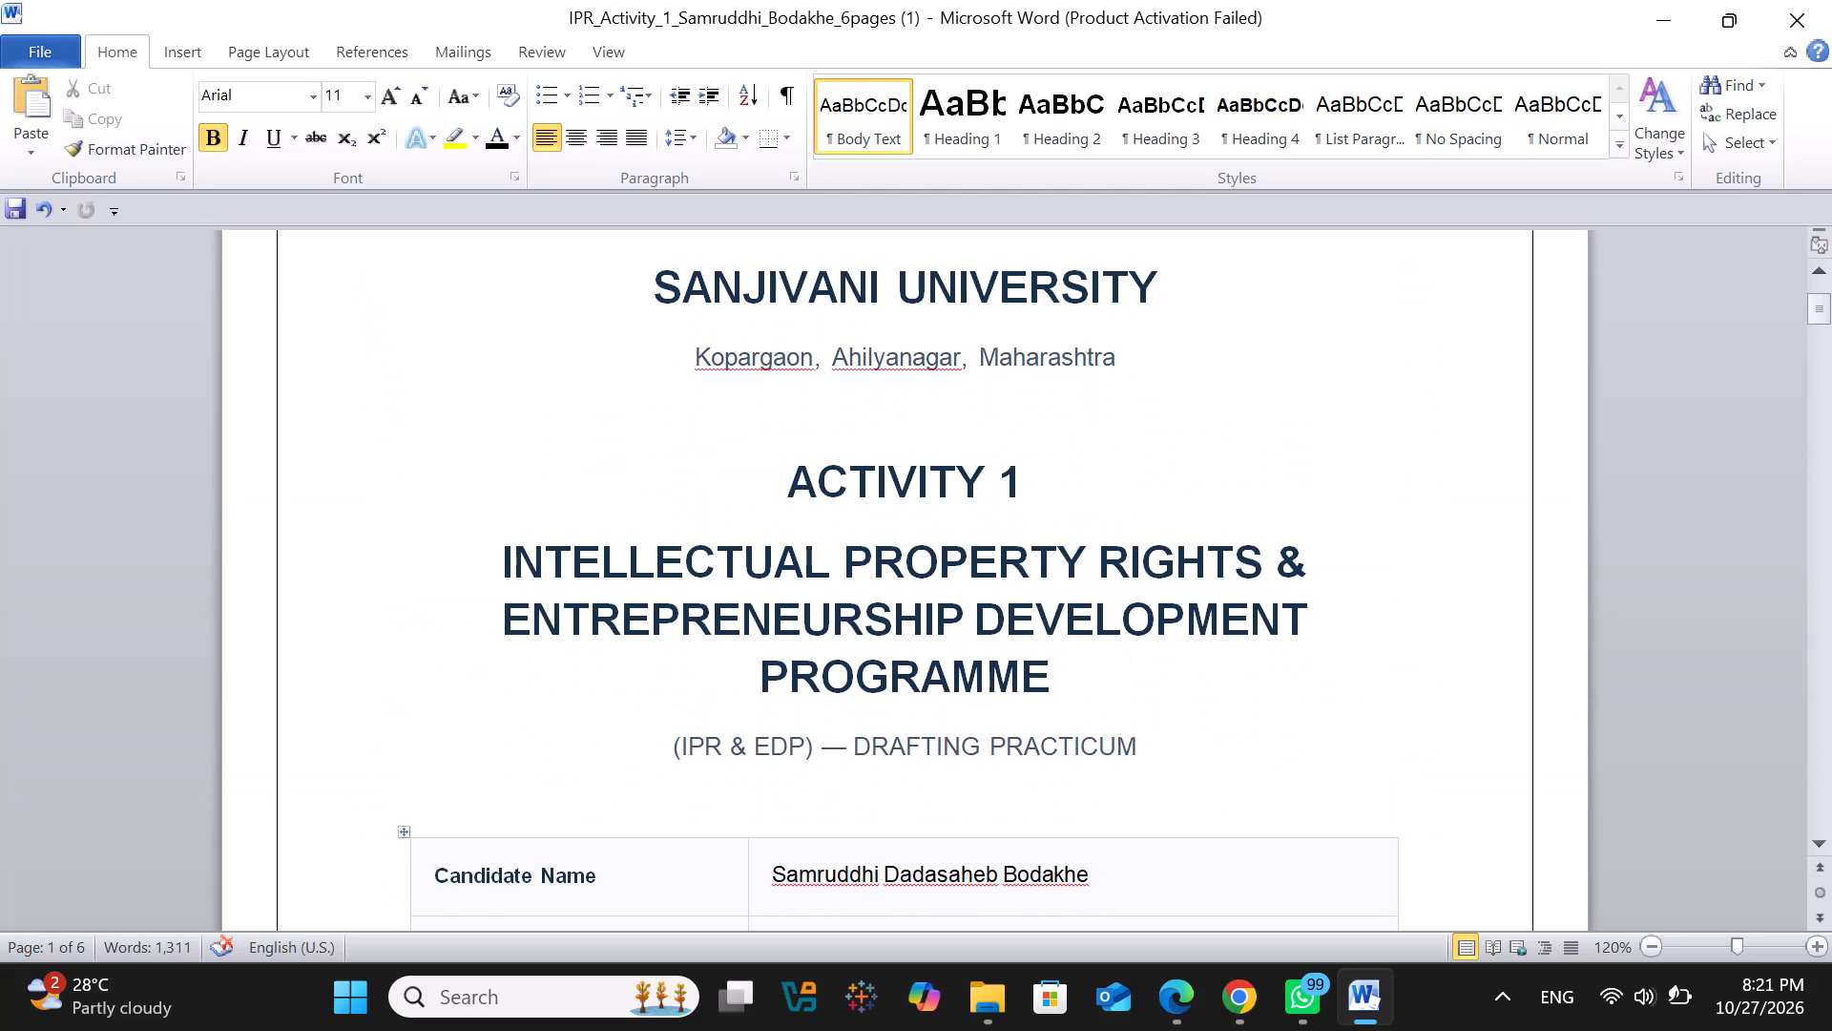
{"action": "scroll", "coordinate": [819, 698], "scroll_direction": "down", "scroll_amount": 2}
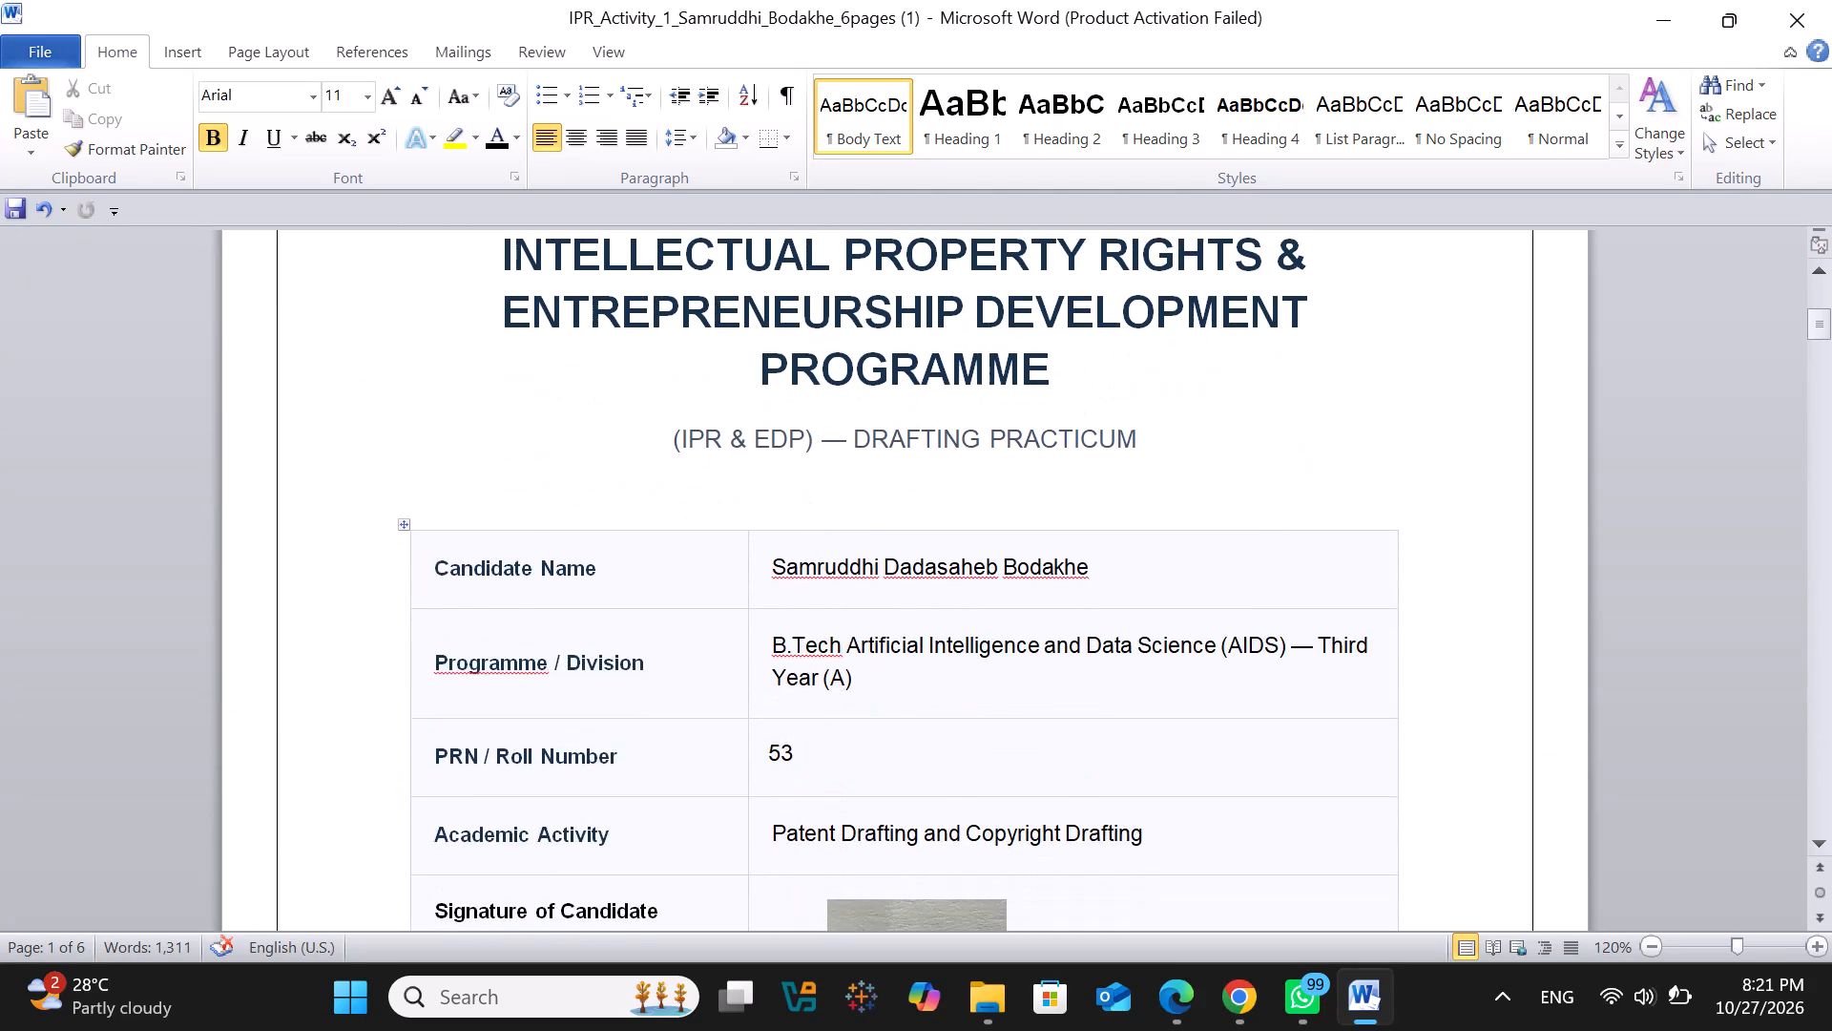
{"action": "scroll", "coordinate": [819, 698], "scroll_direction": "down", "scroll_amount": 2}
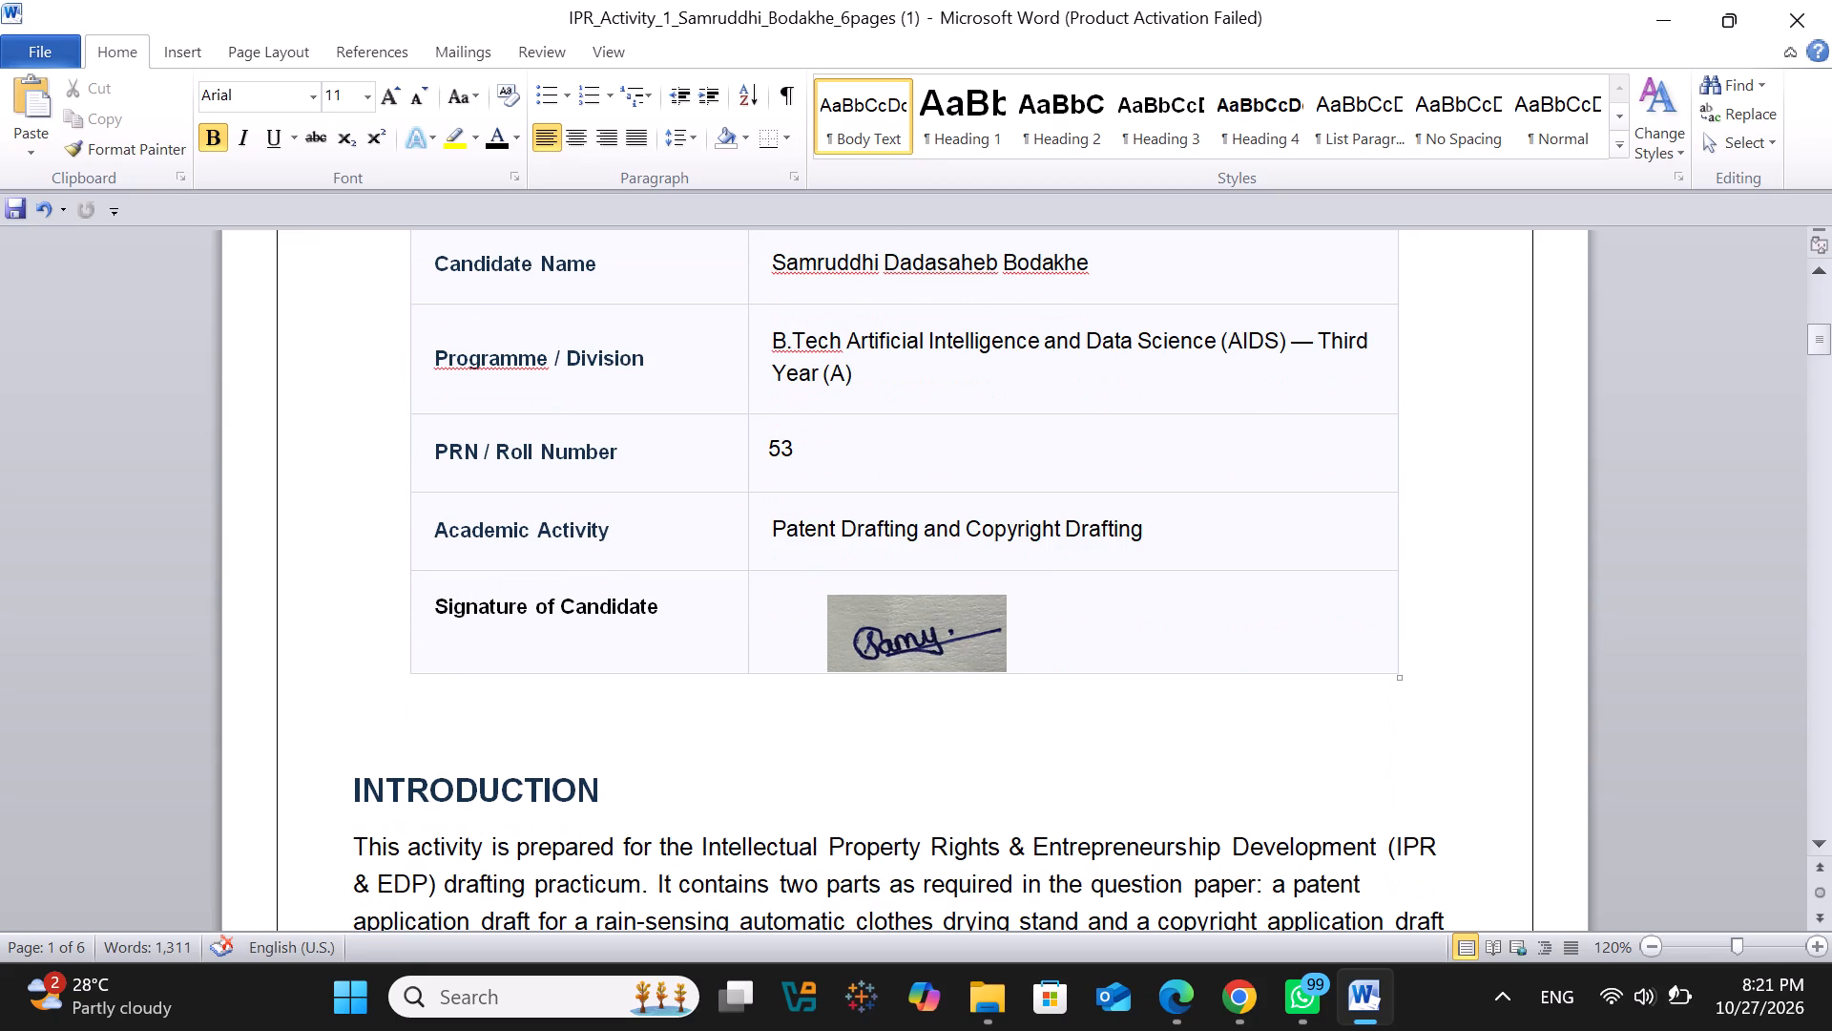
{"action": "scroll", "coordinate": [819, 698], "scroll_direction": "up", "scroll_amount": 2}
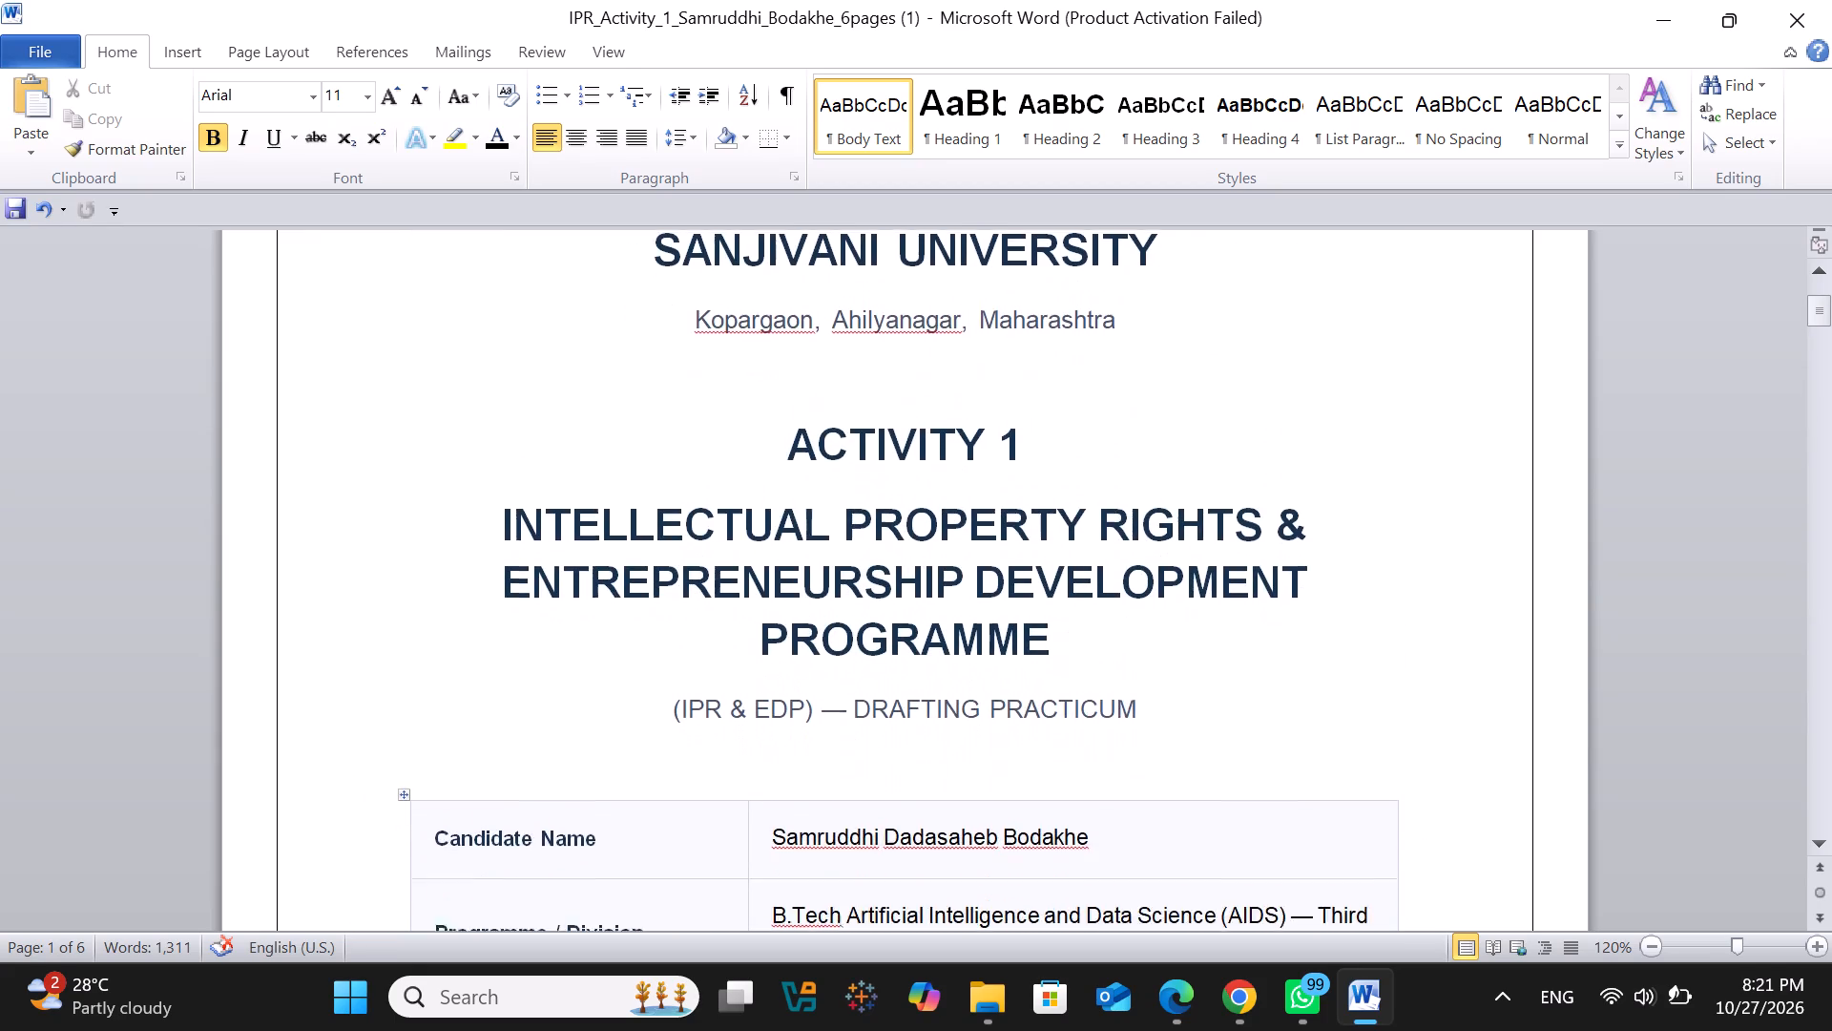
{"action": "scroll", "coordinate": [819, 698], "scroll_direction": "down", "scroll_amount": 4}
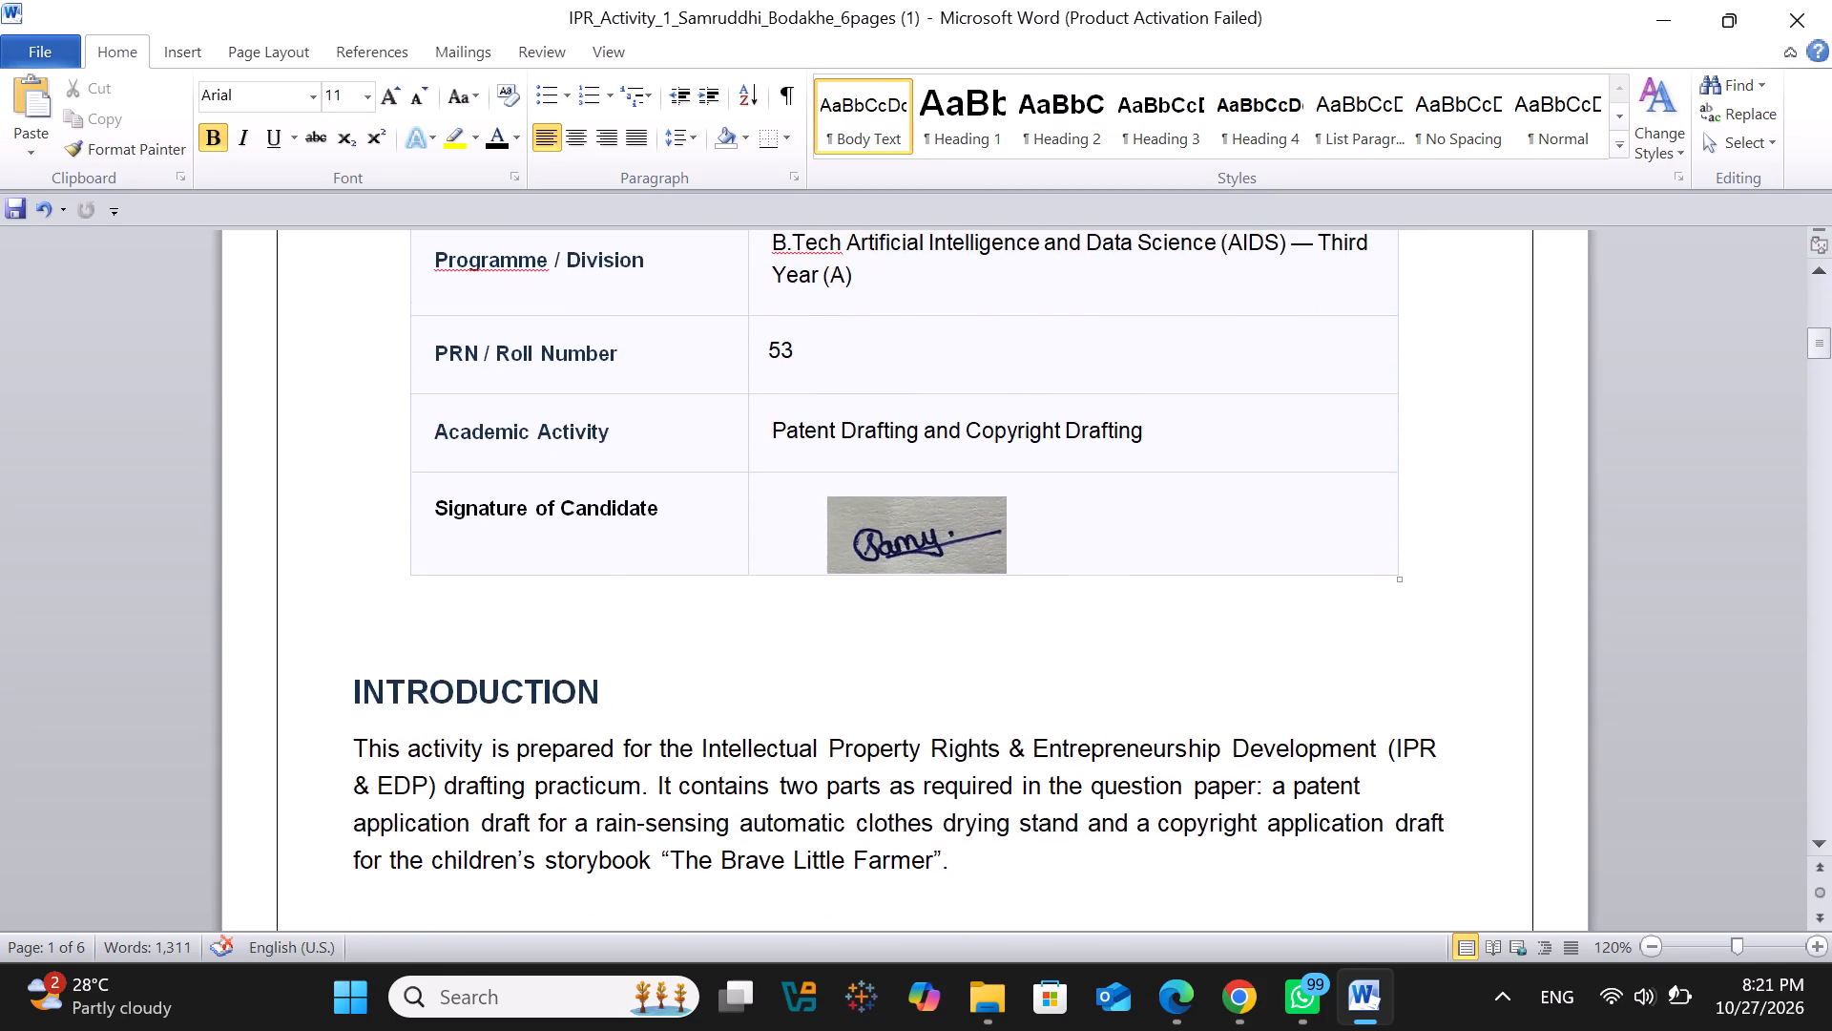
Read through the patent application draft, block diagram, claims, copyright application and final declaration to check the whole report.
{"action": "scroll", "coordinate": [819, 698], "scroll_direction": "down", "scroll_amount": 5}
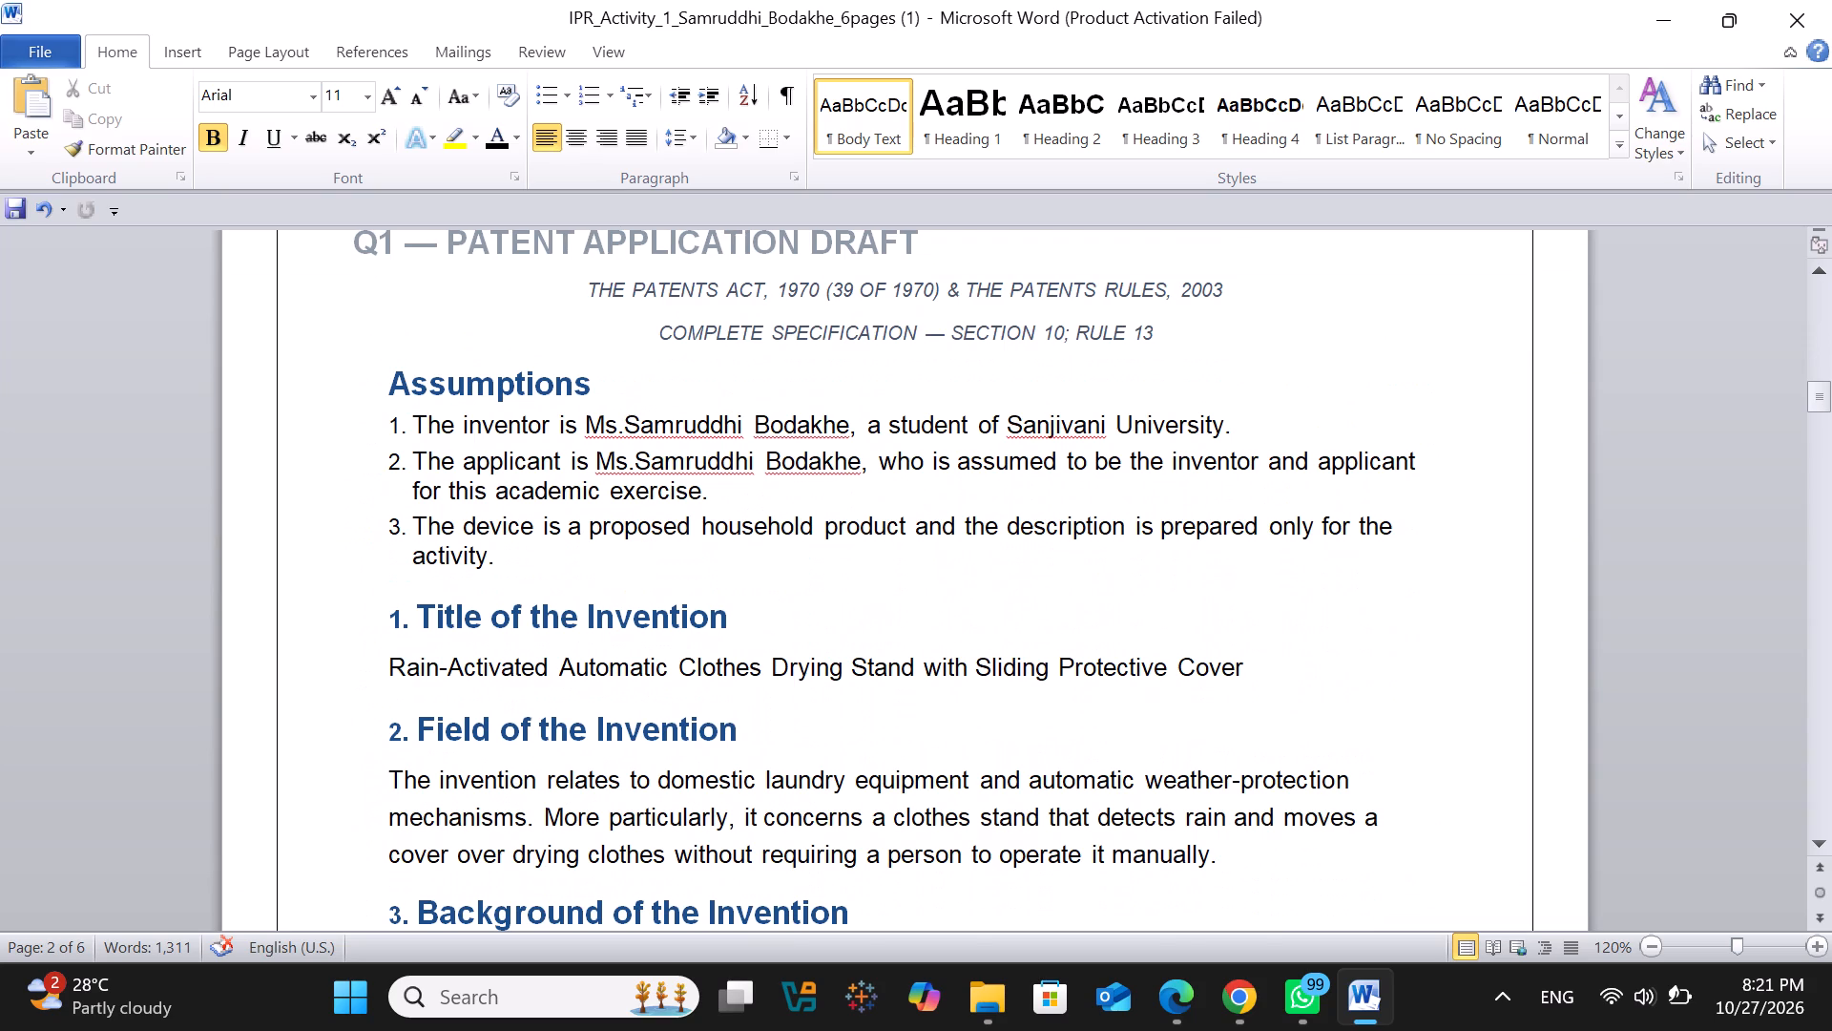
{"action": "scroll", "coordinate": [819, 698], "scroll_direction": "down", "scroll_amount": 7}
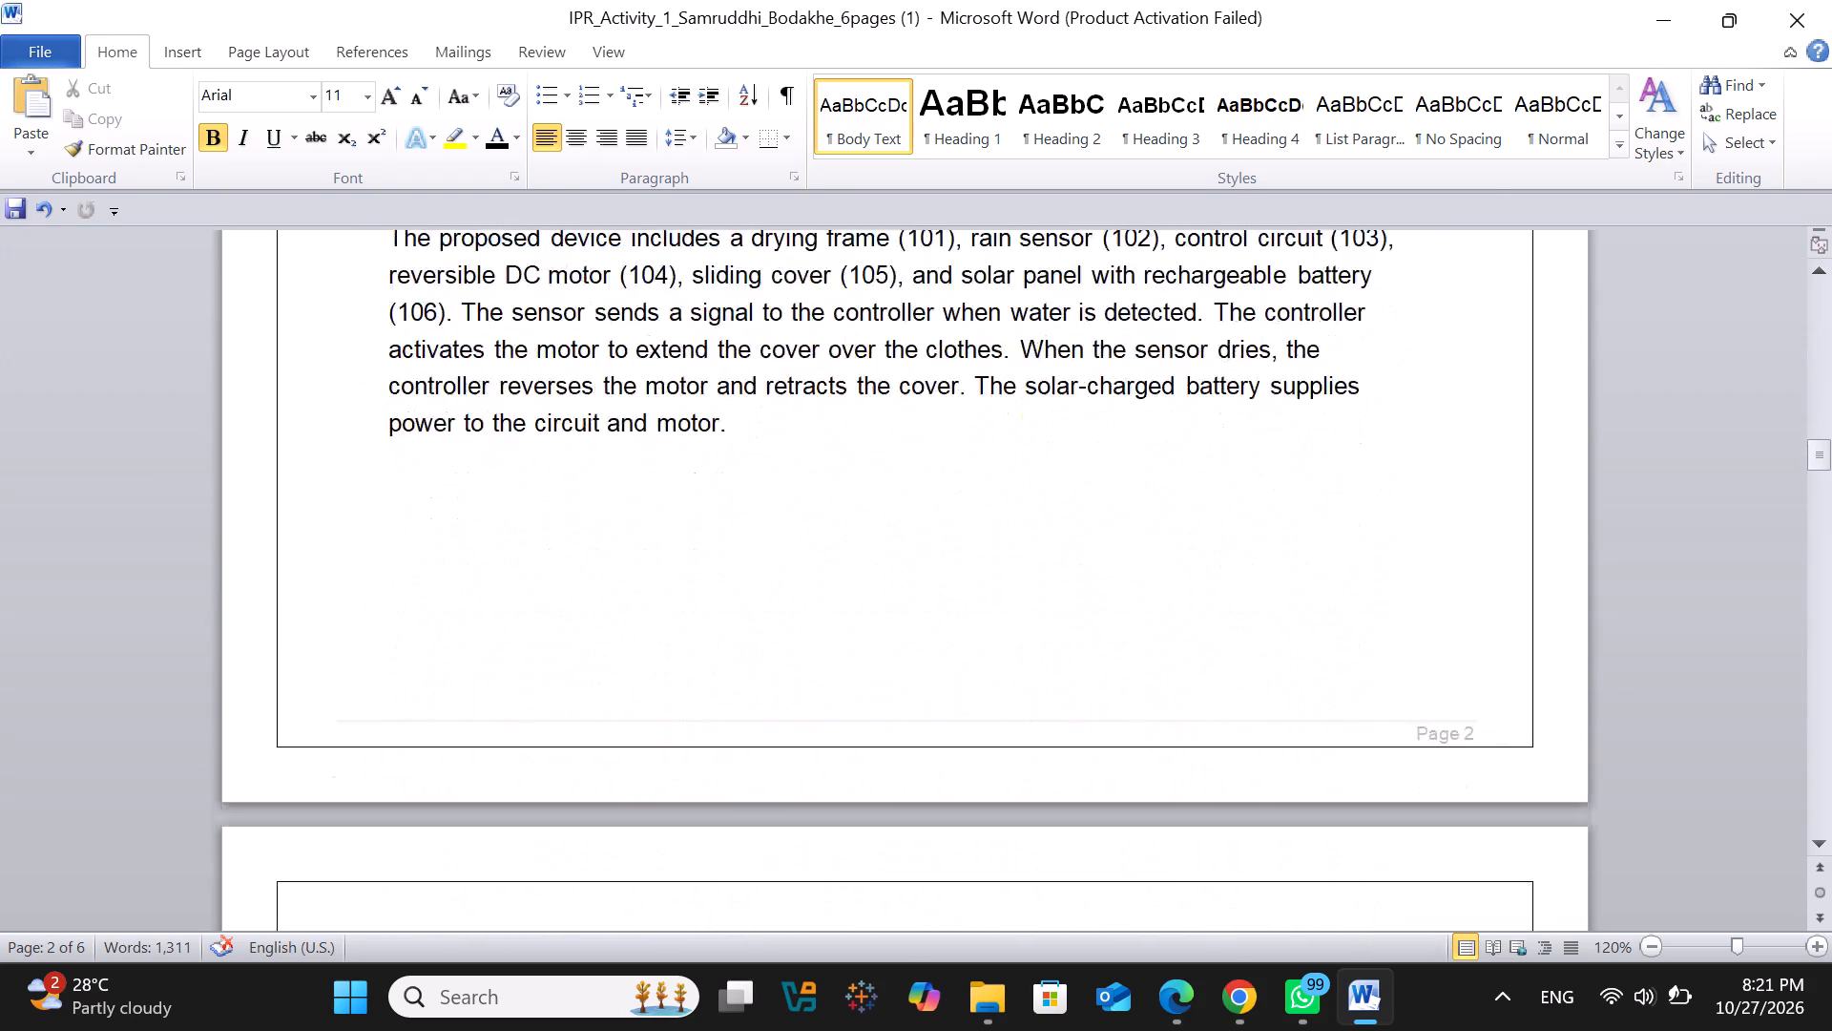
{"action": "scroll", "coordinate": [819, 698], "scroll_direction": "down", "scroll_amount": 7}
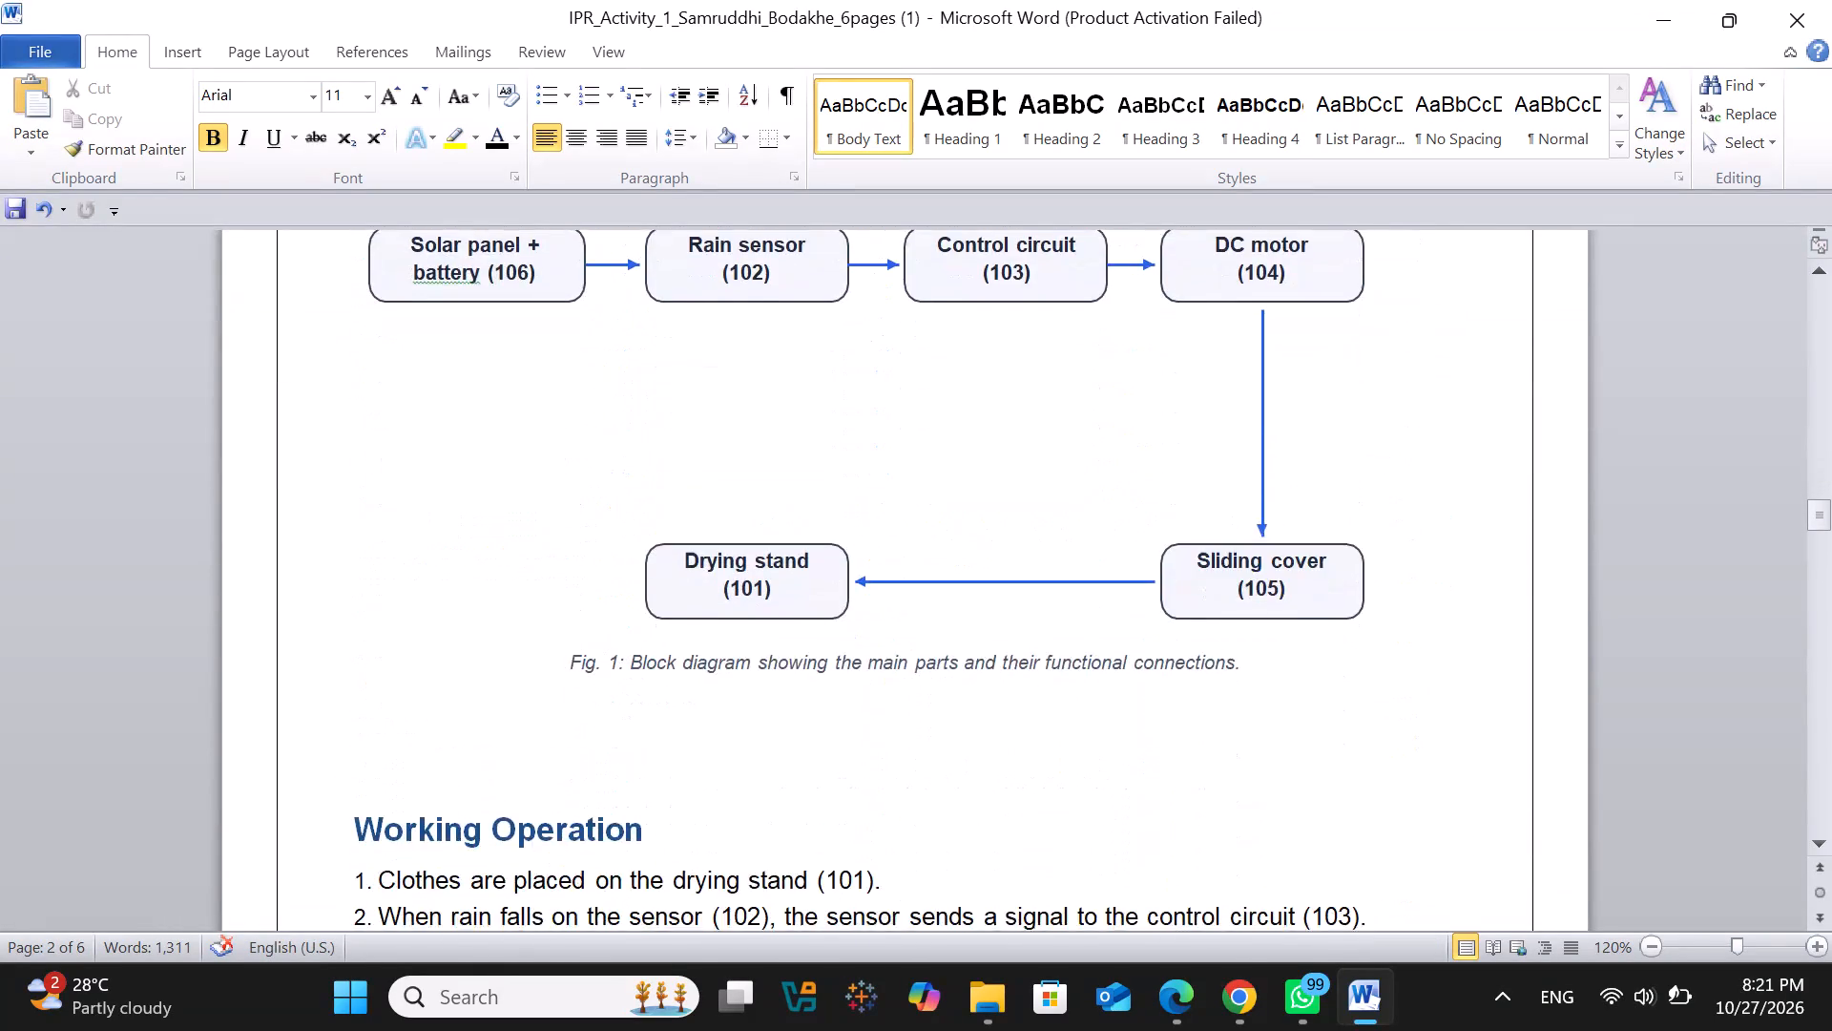
{"action": "scroll", "coordinate": [819, 698], "scroll_direction": "down", "scroll_amount": 8}
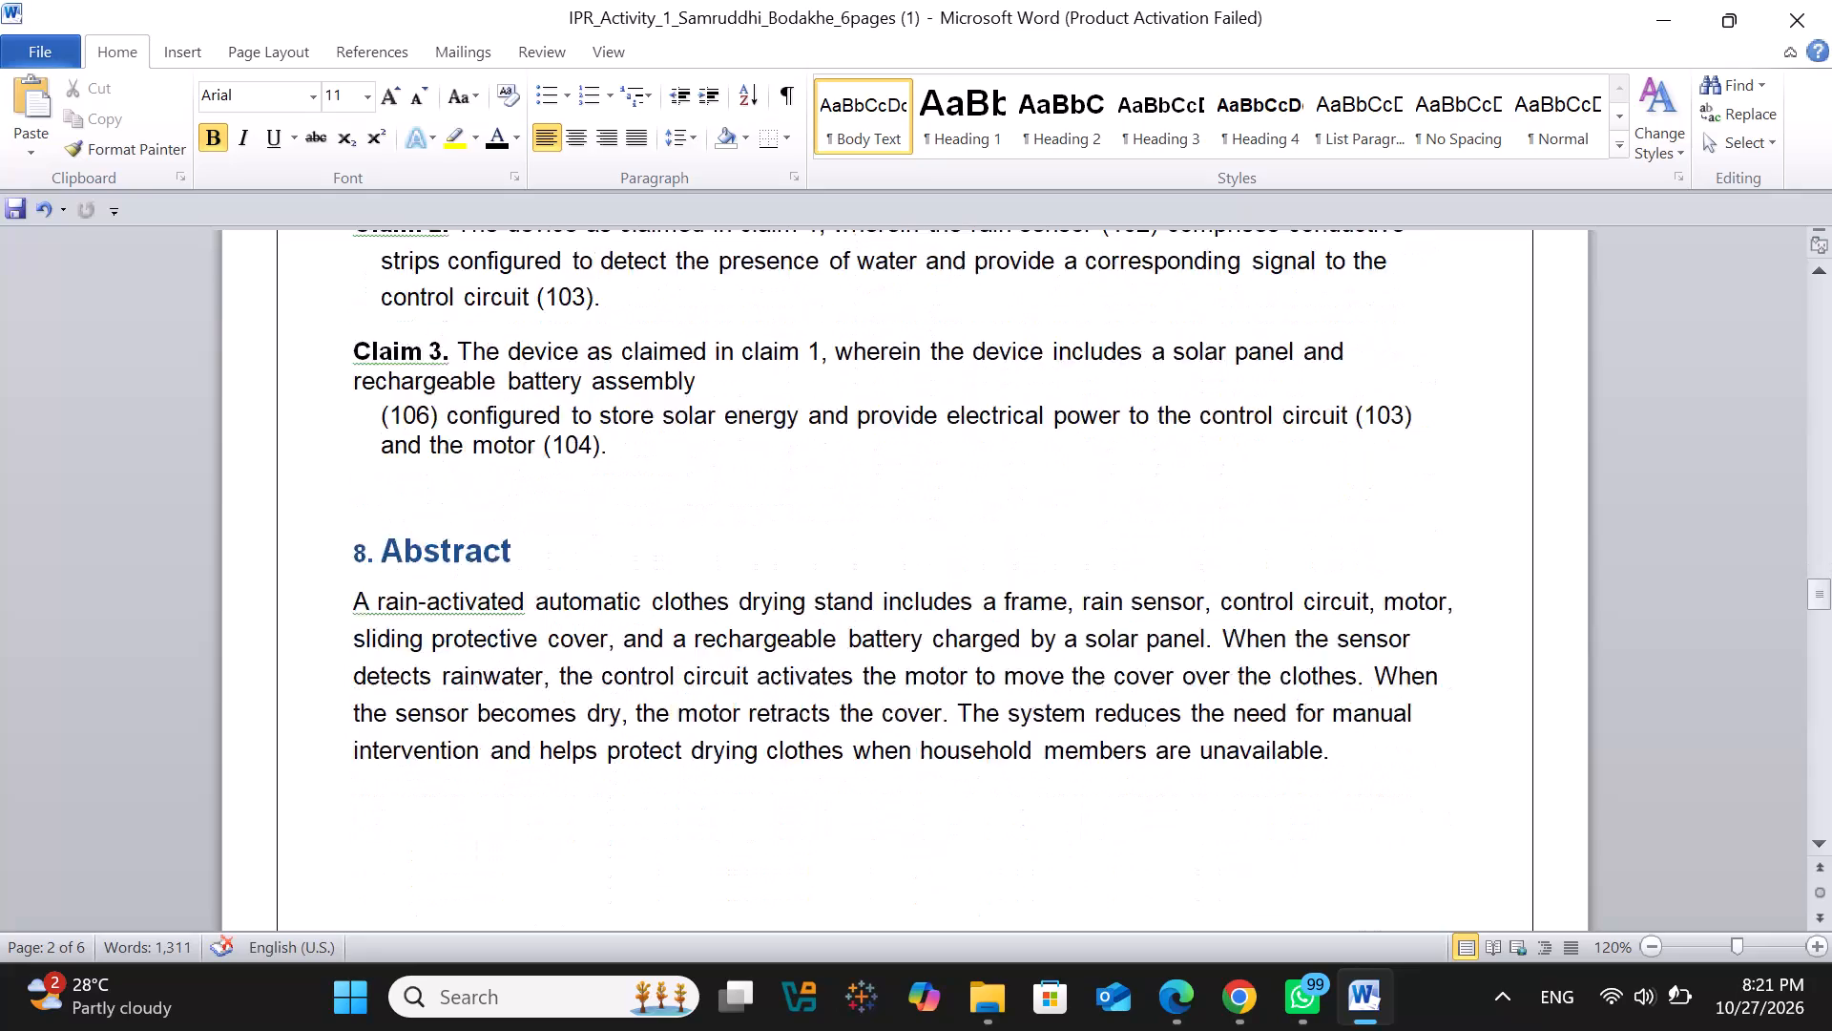
{"action": "scroll", "coordinate": [819, 698], "scroll_direction": "down", "scroll_amount": 7}
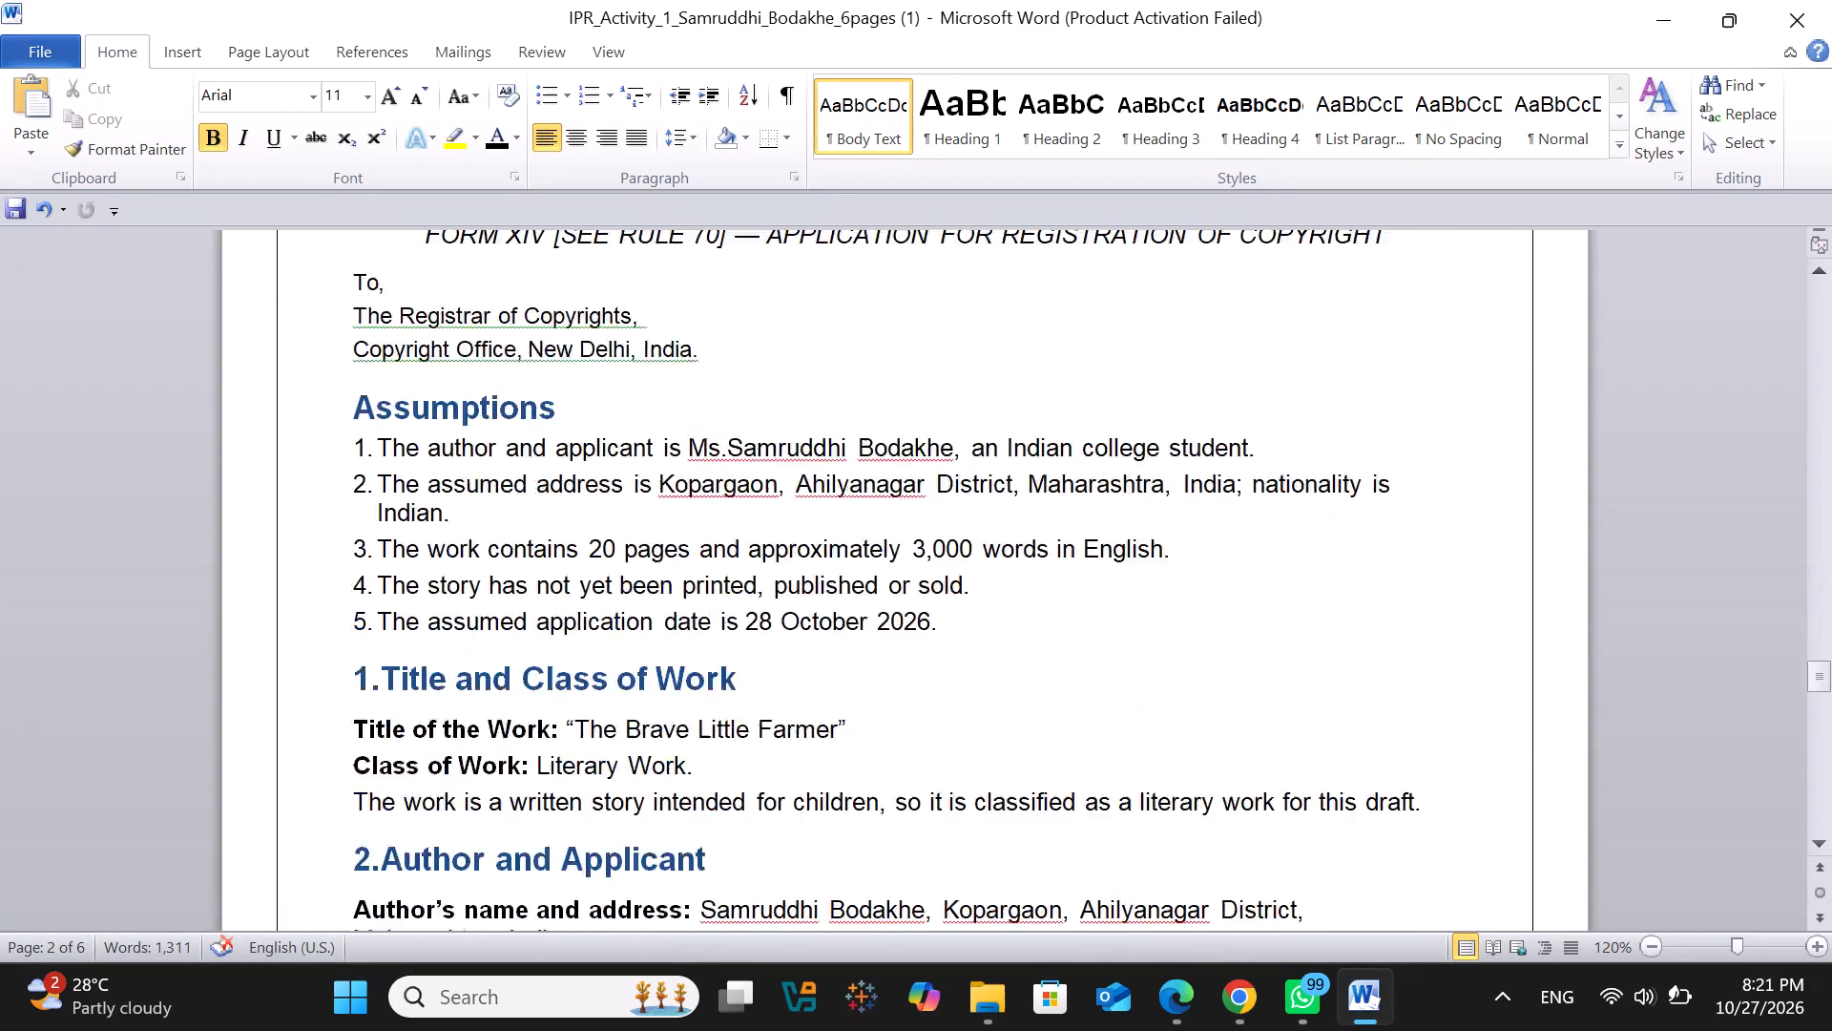
{"action": "scroll", "coordinate": [819, 698], "scroll_direction": "down", "scroll_amount": 9}
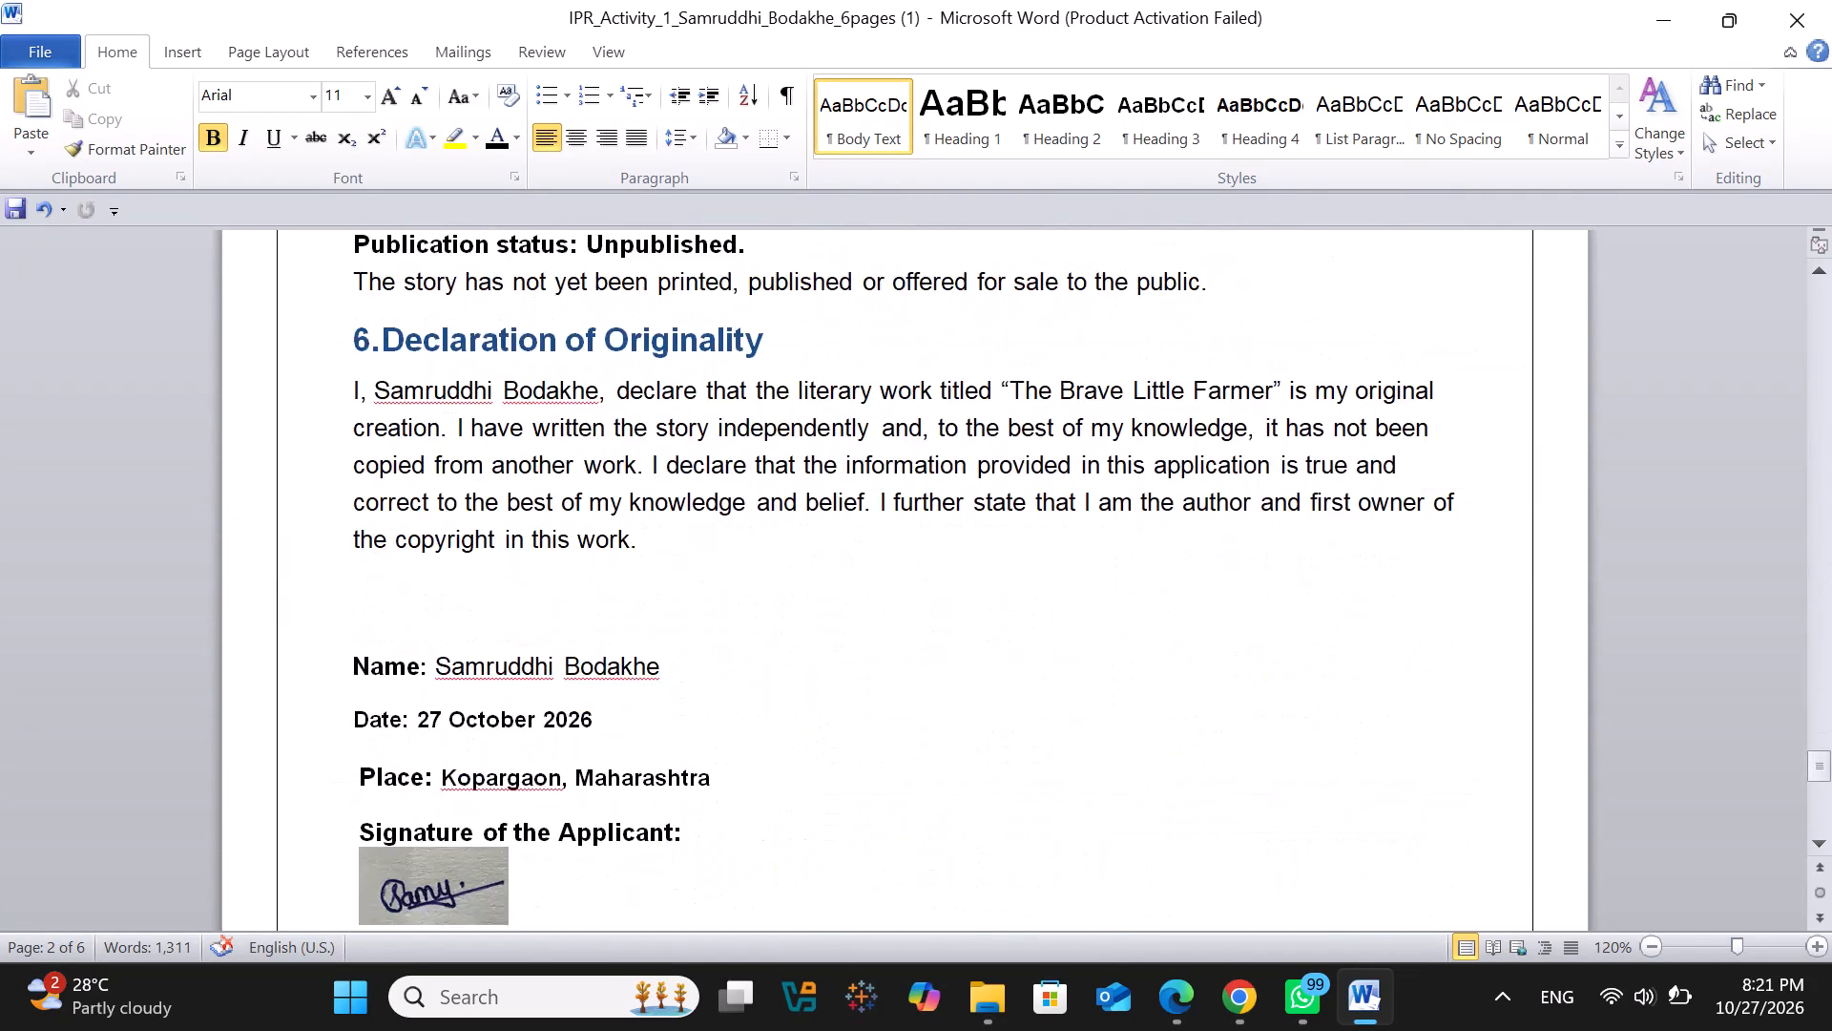
{"action": "scroll", "coordinate": [819, 698], "scroll_direction": "down", "scroll_amount": 7}
{"action": "scroll", "coordinate": [819, 698], "scroll_direction": "up", "scroll_amount": 12}
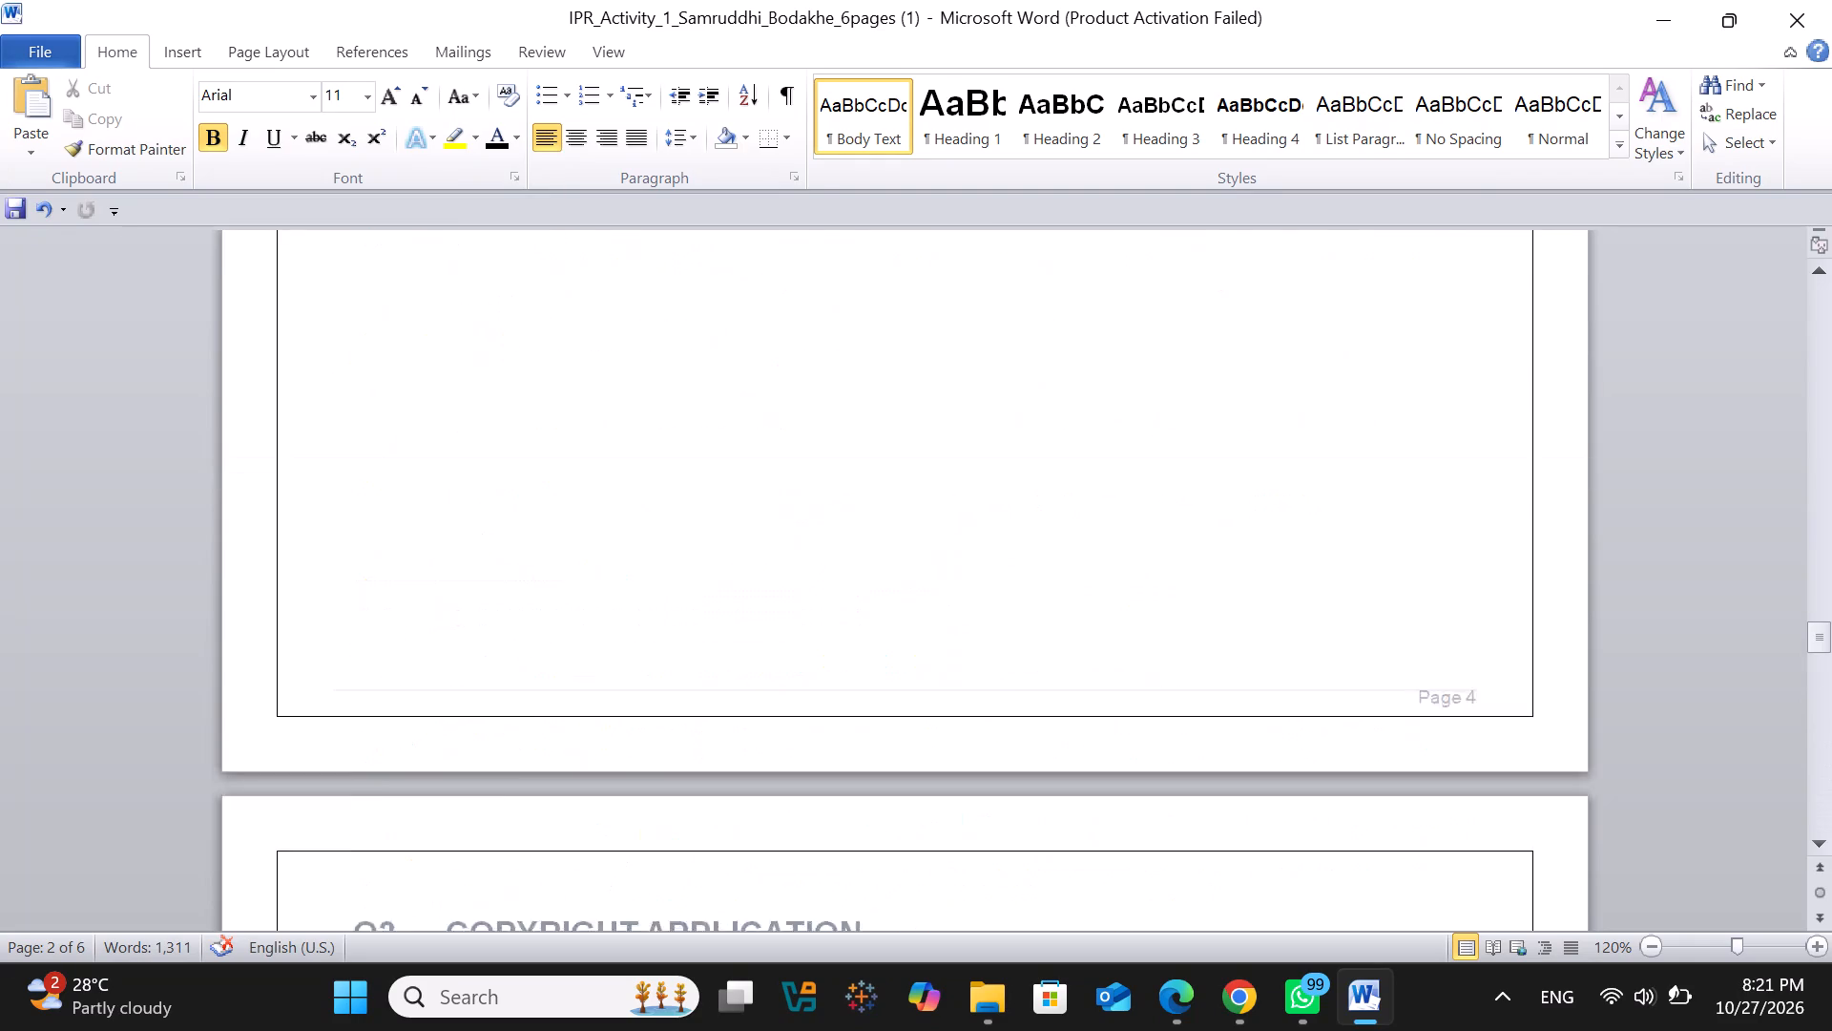
{"action": "scroll", "coordinate": [819, 698], "scroll_direction": "up", "scroll_amount": 13}
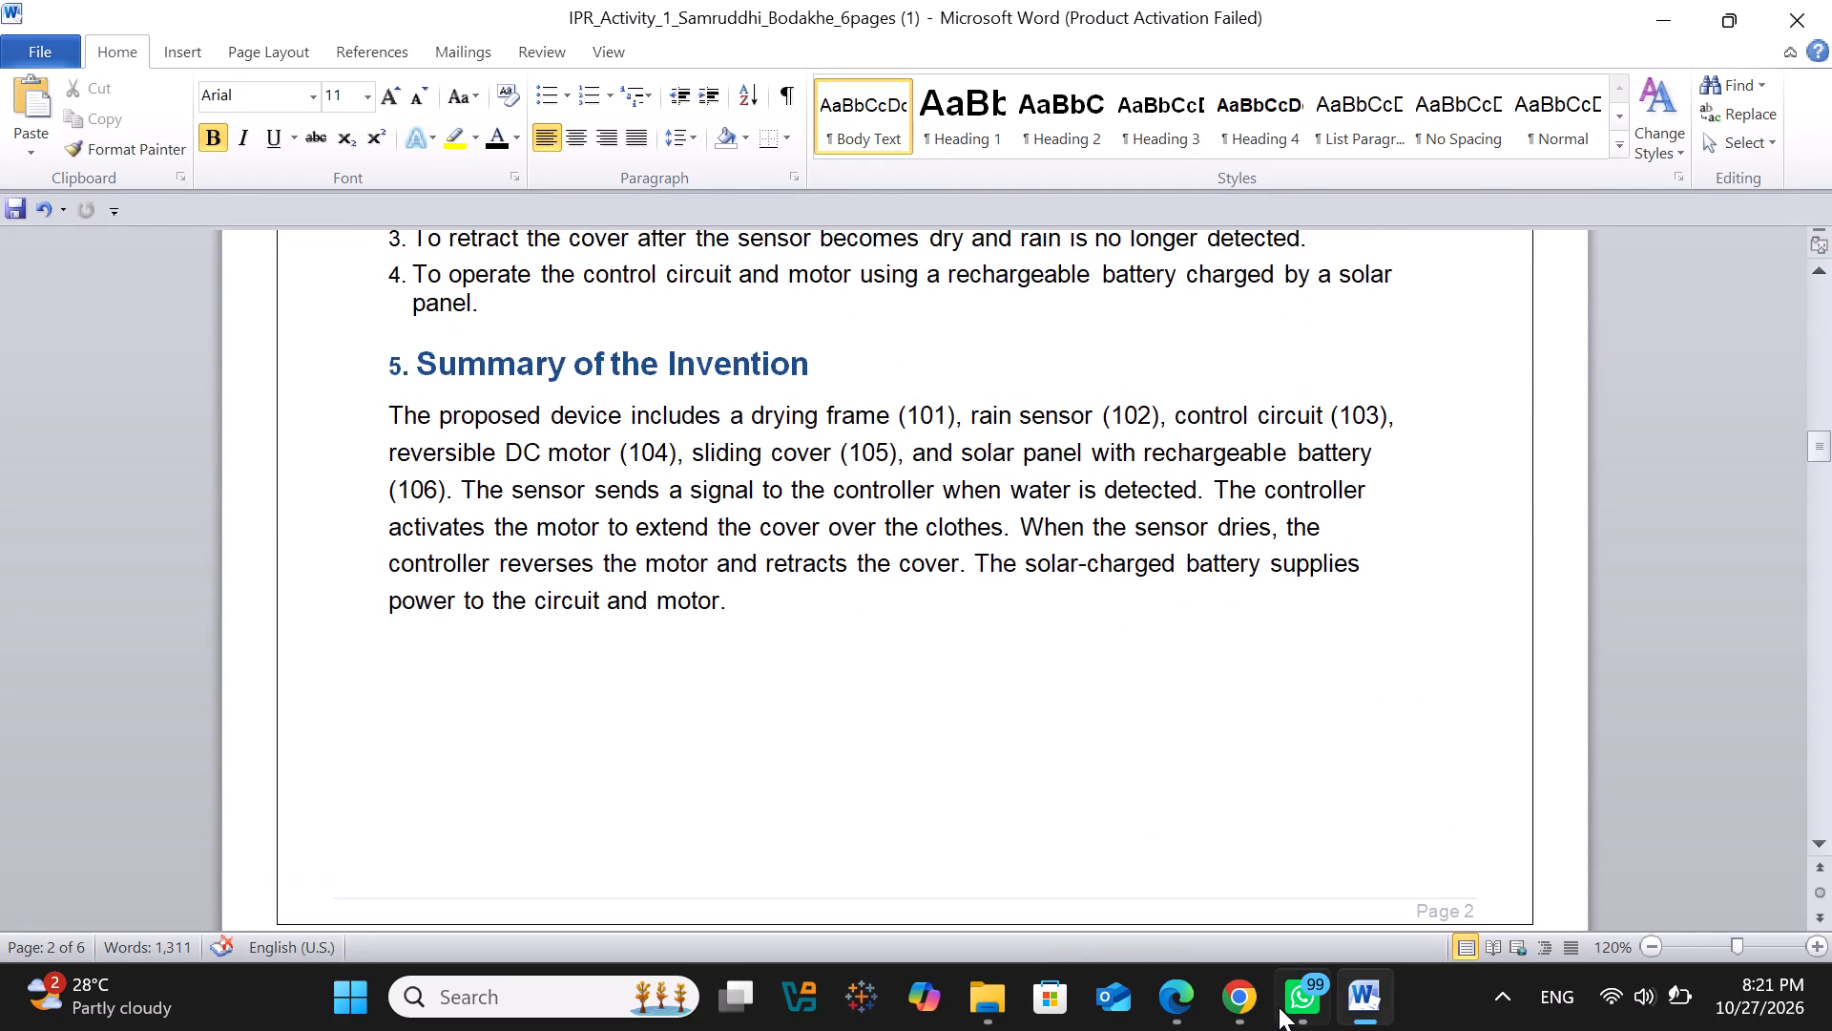
Switch to Chrome and search the web in a new tab for "sanjivani university logo".
{"action": "left_click", "coordinate": [1254, 1001]}
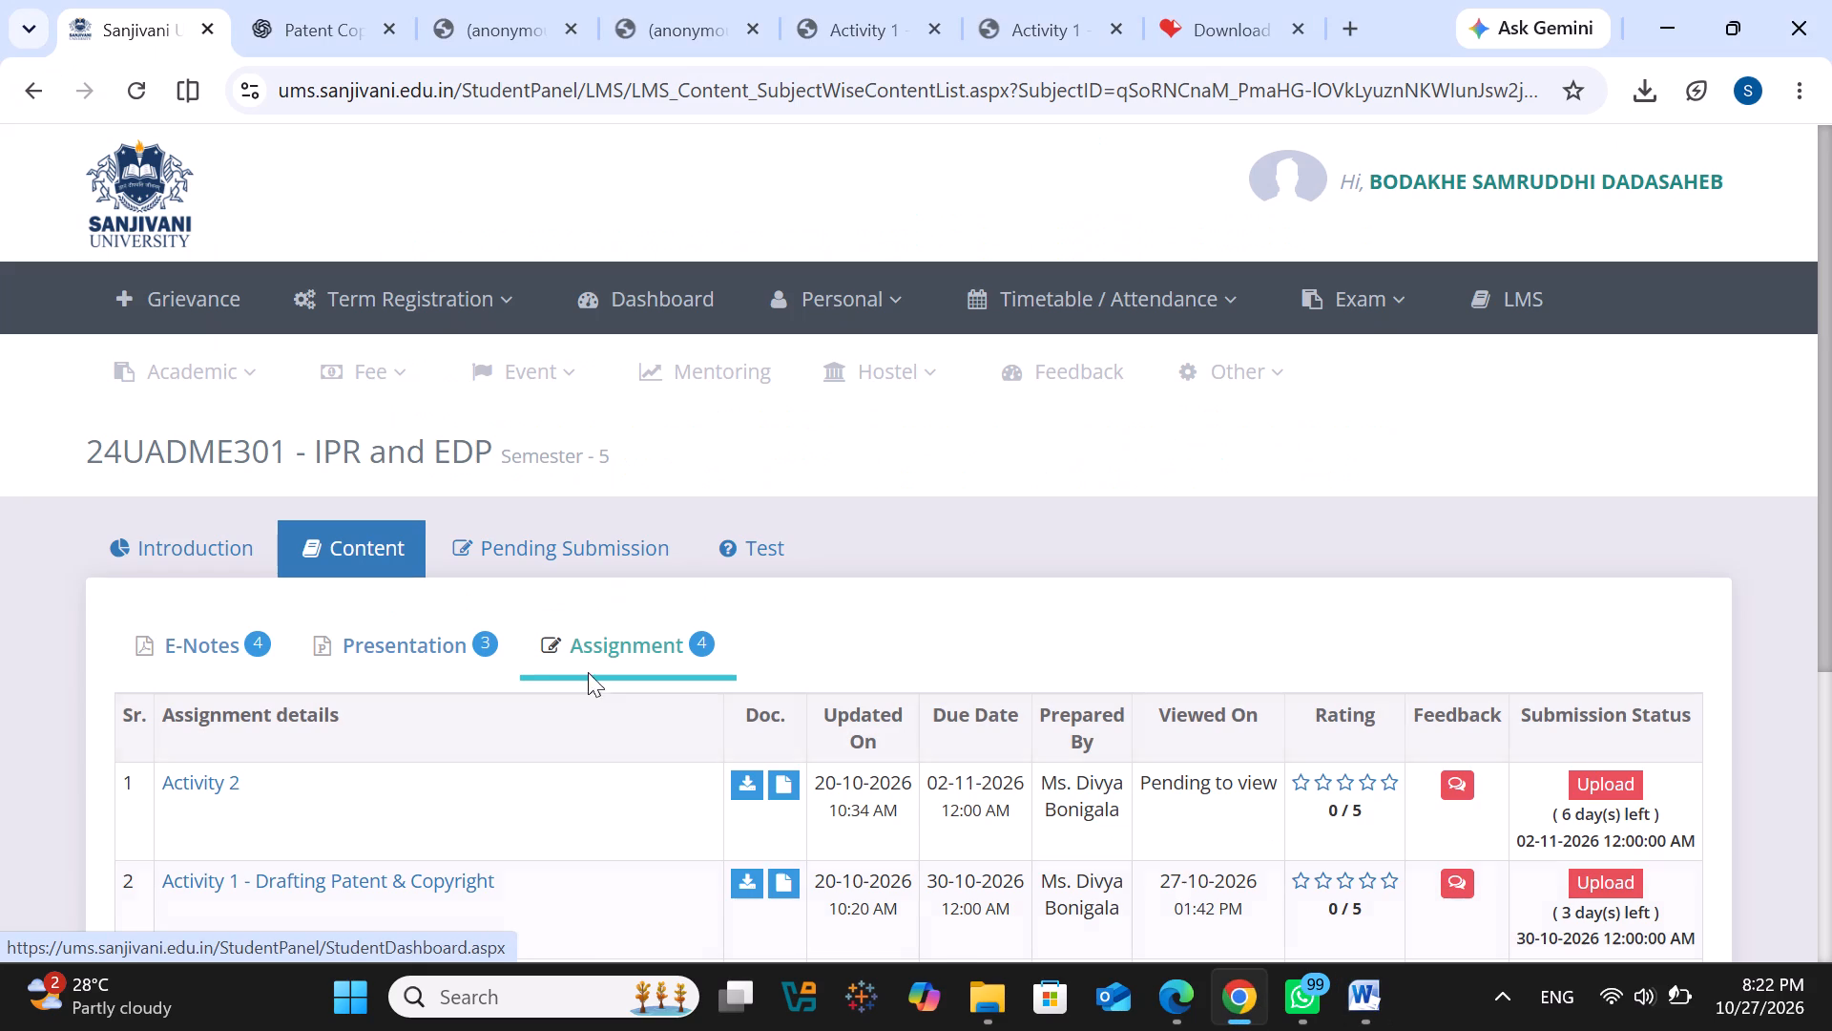
{"action": "left_click", "coordinate": [1337, 17]}
{"action": "left_click", "coordinate": [765, 99]}
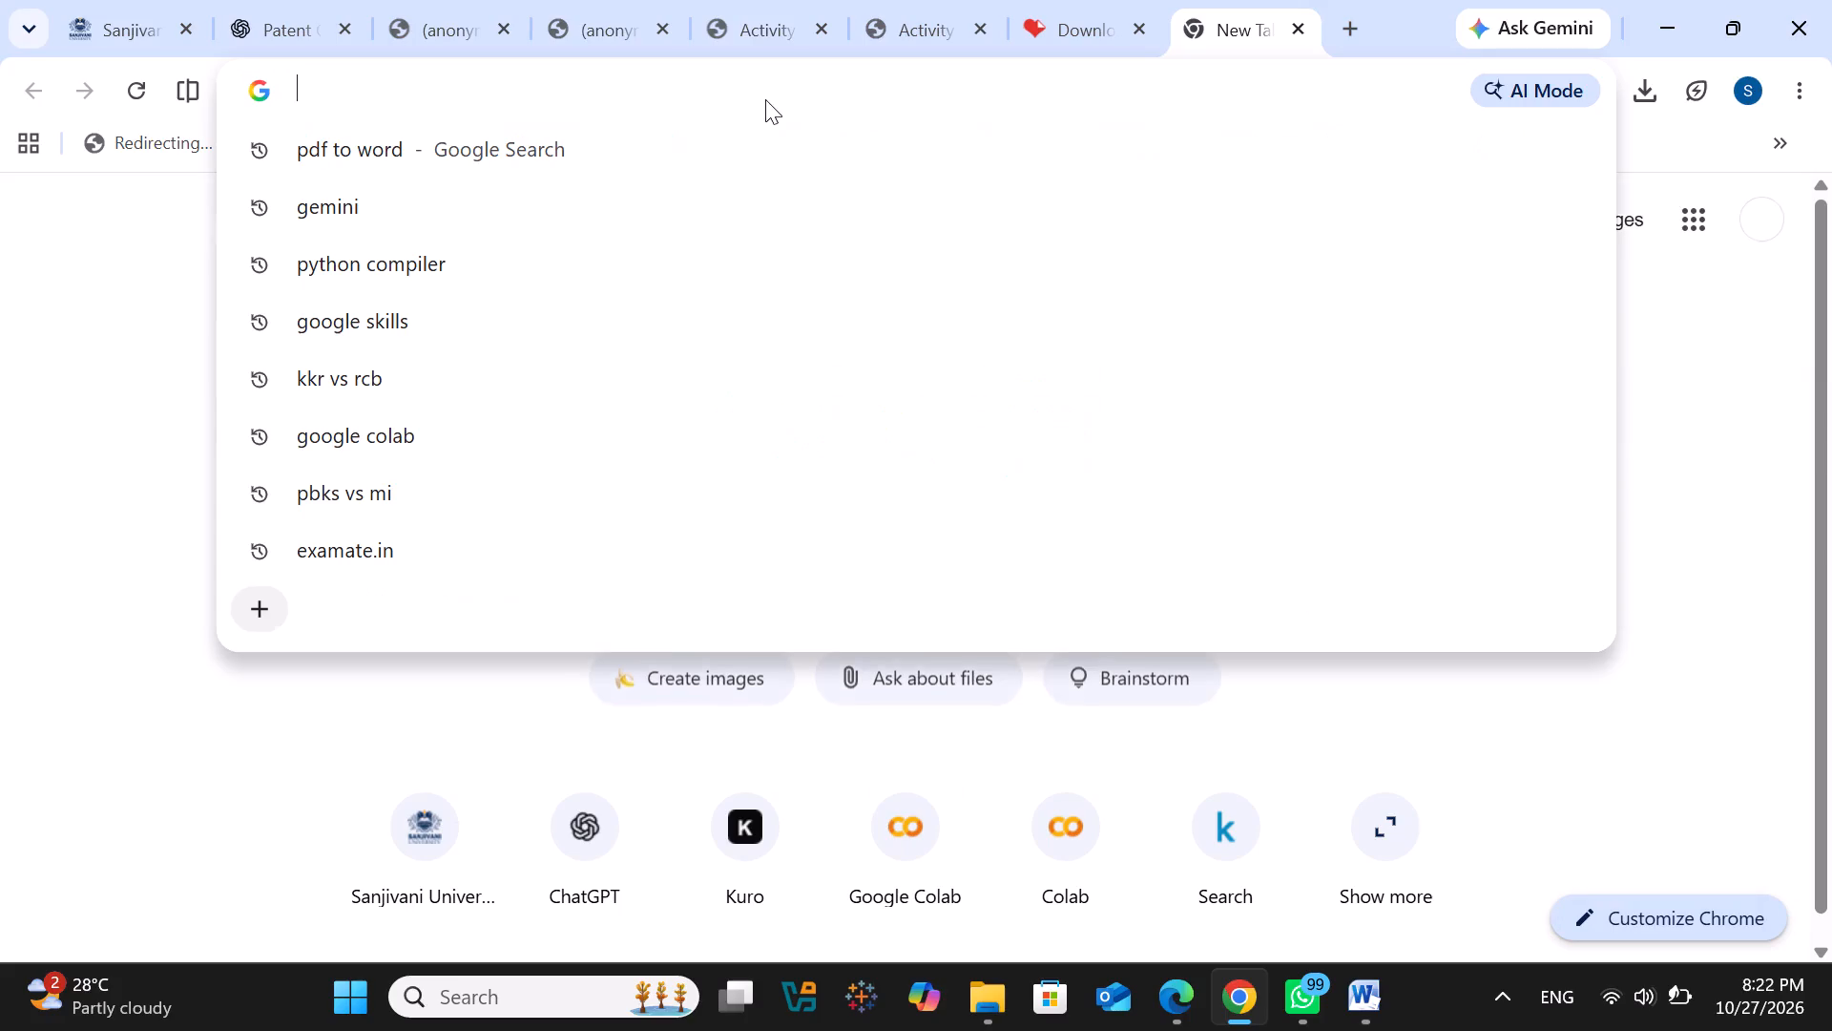
{"action": "type", "text": "SANJIVANI"}
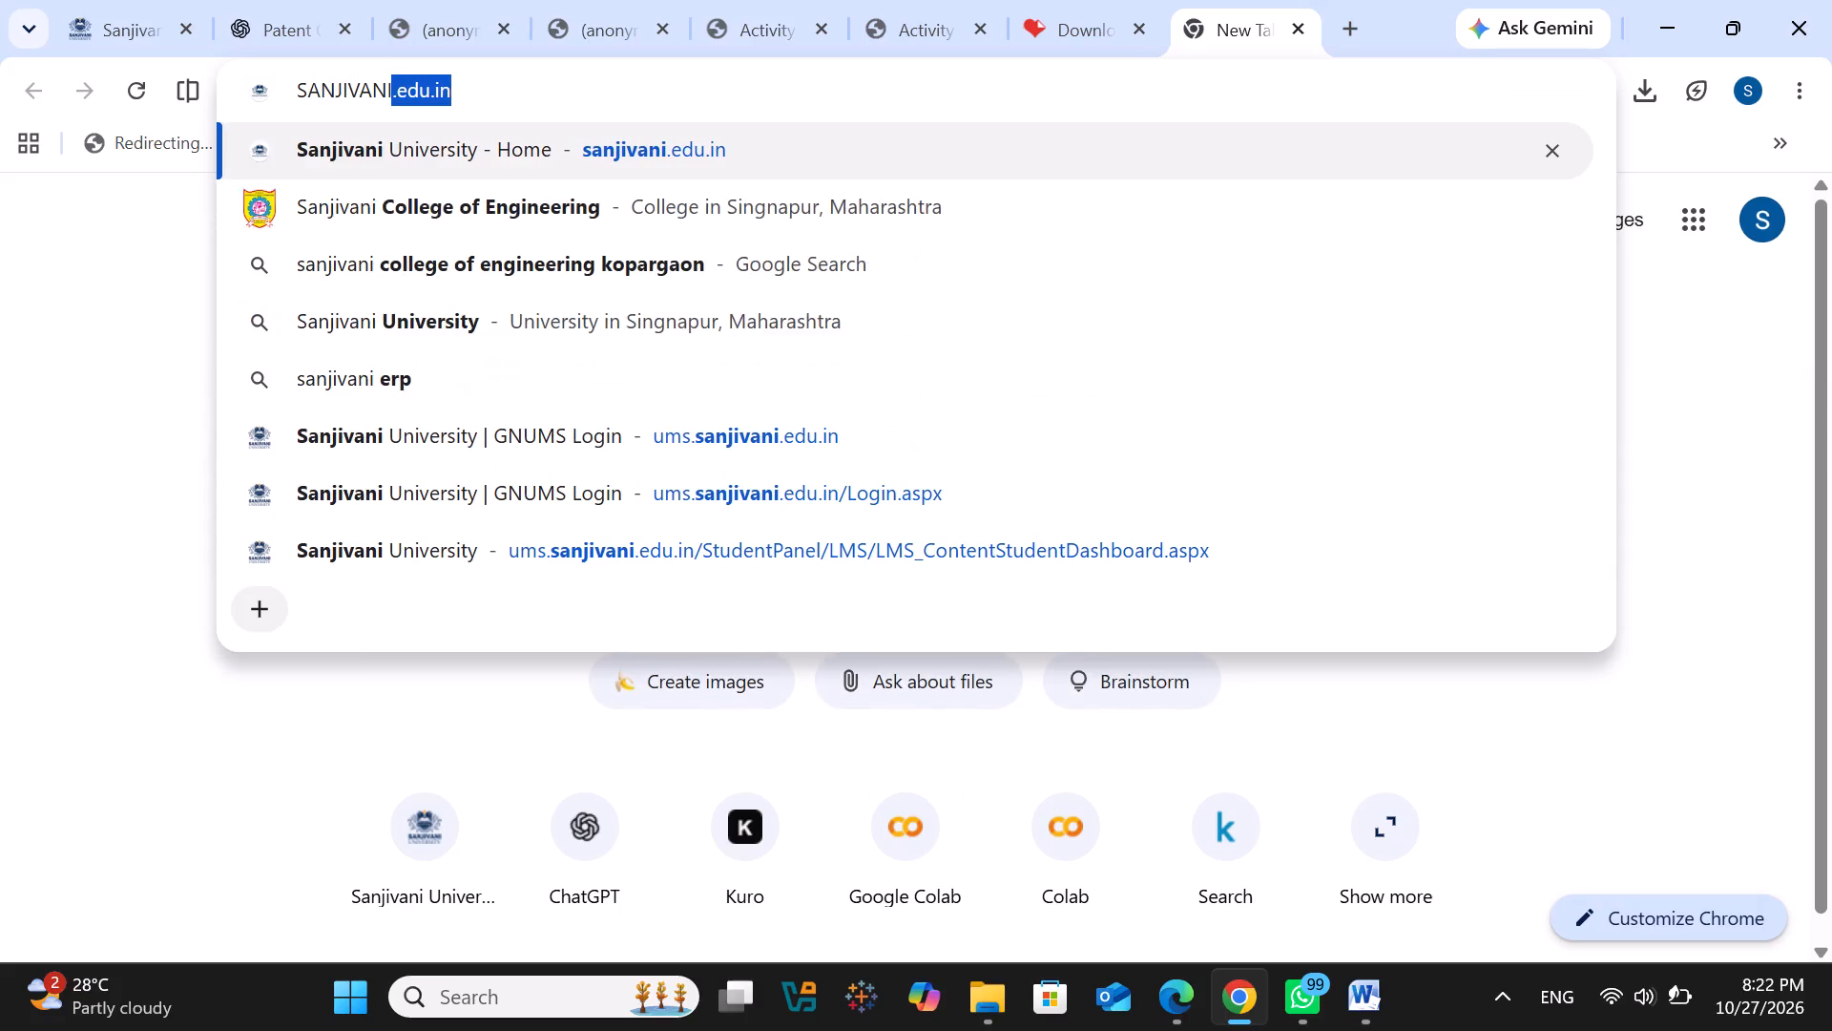
{"action": "key", "text": "space"}
{"action": "type", "text": "UNIV"}
{"action": "type", "text": "ER"}
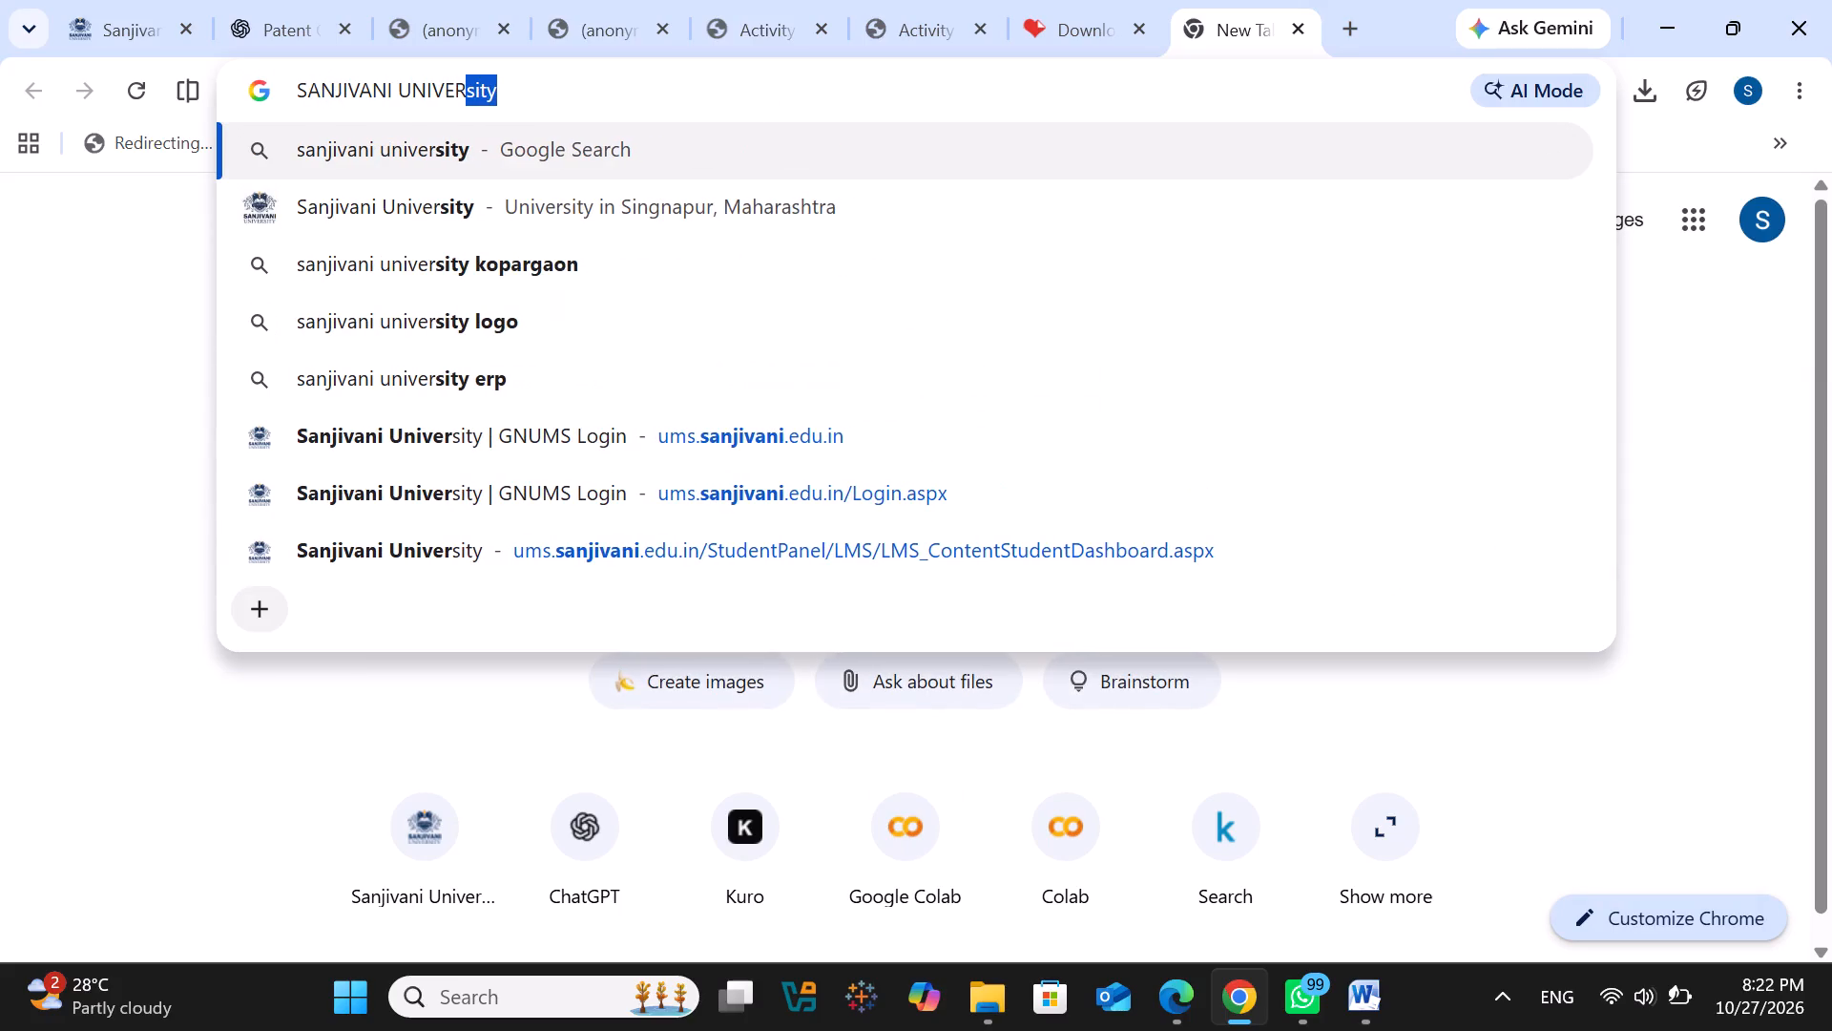
{"action": "left_click", "coordinate": [650, 315]}
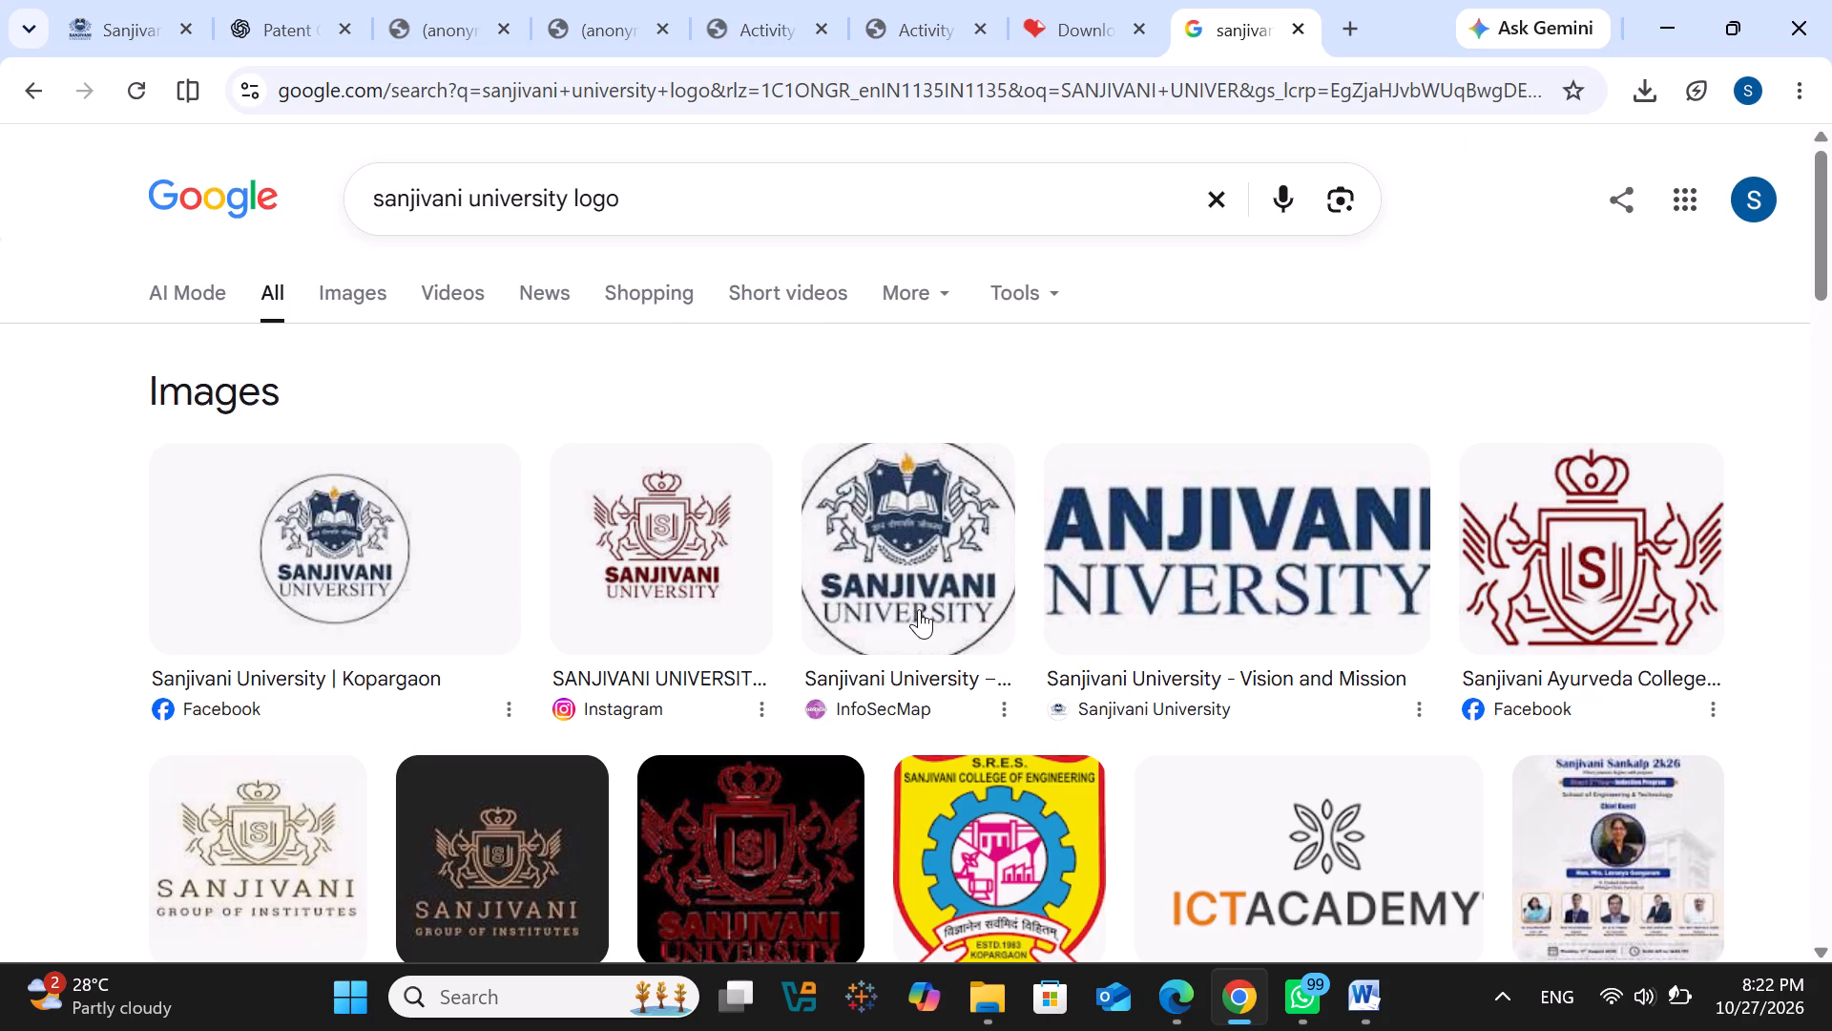
Copy the round Sanjivani University logo image from the InfoSecMap result.
{"action": "left_click", "coordinate": [919, 609]}
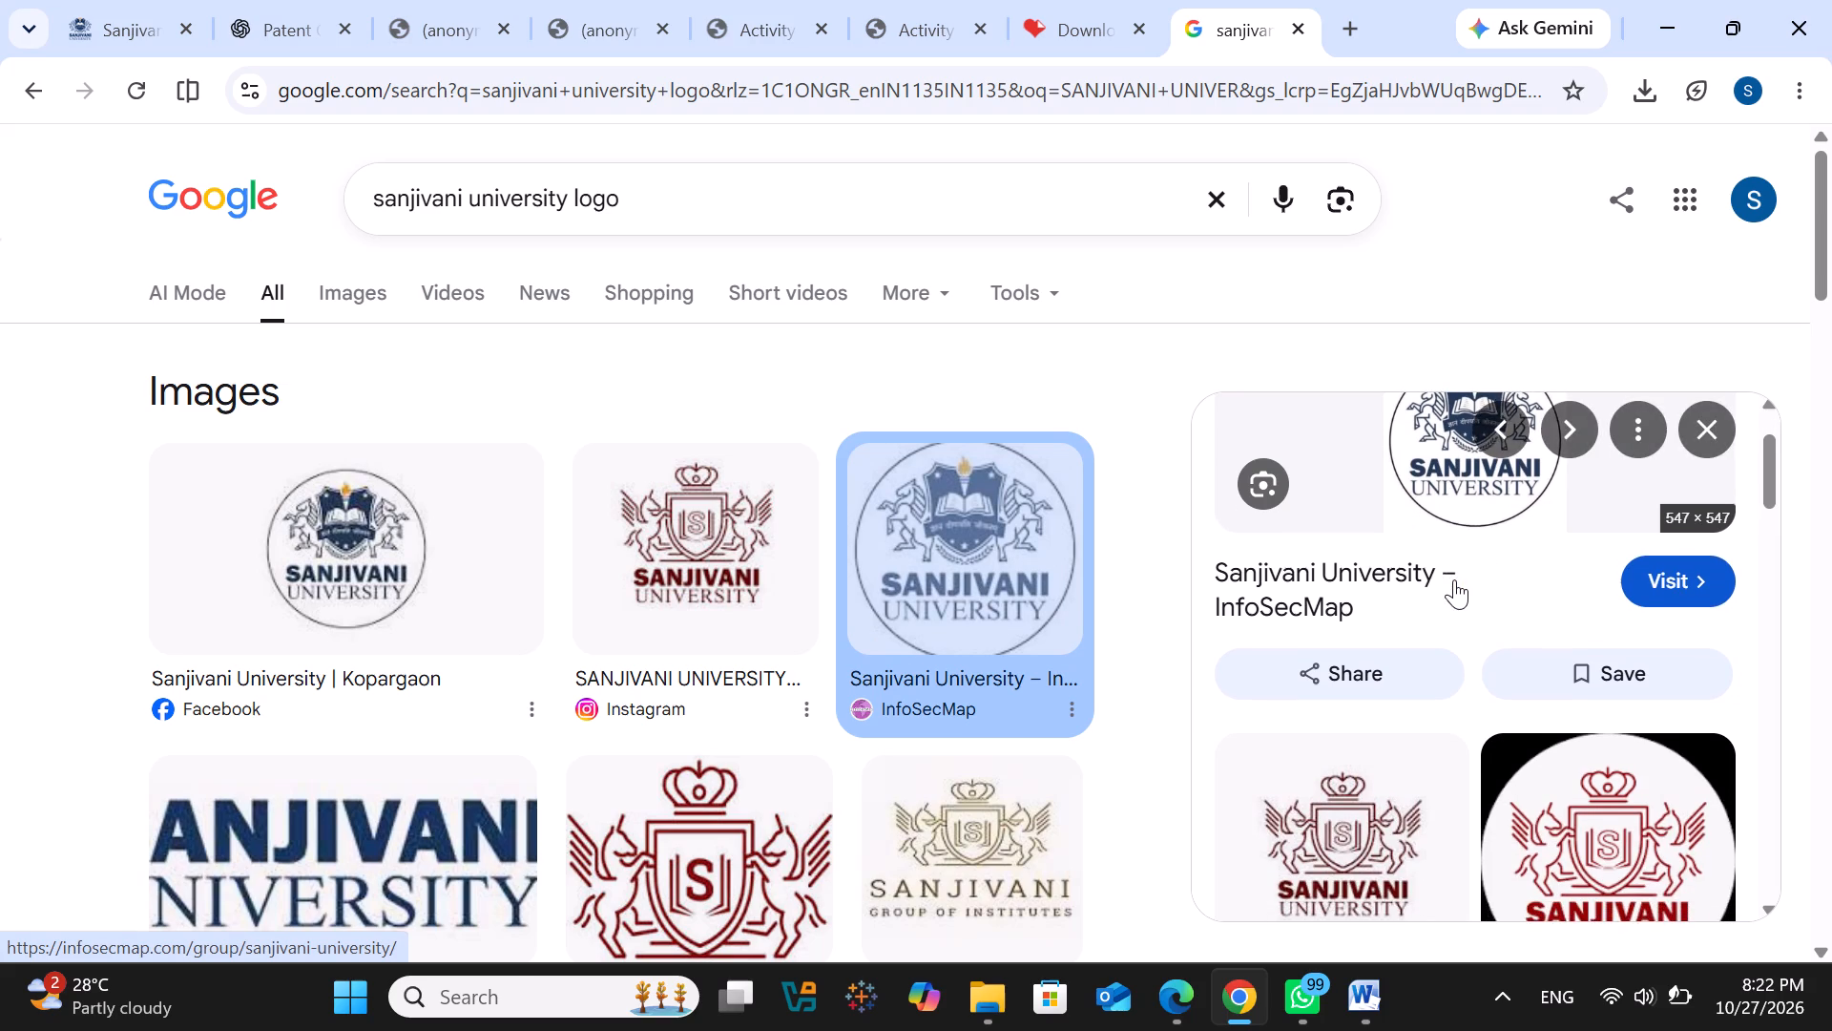
{"action": "right_click", "coordinate": [1462, 563]}
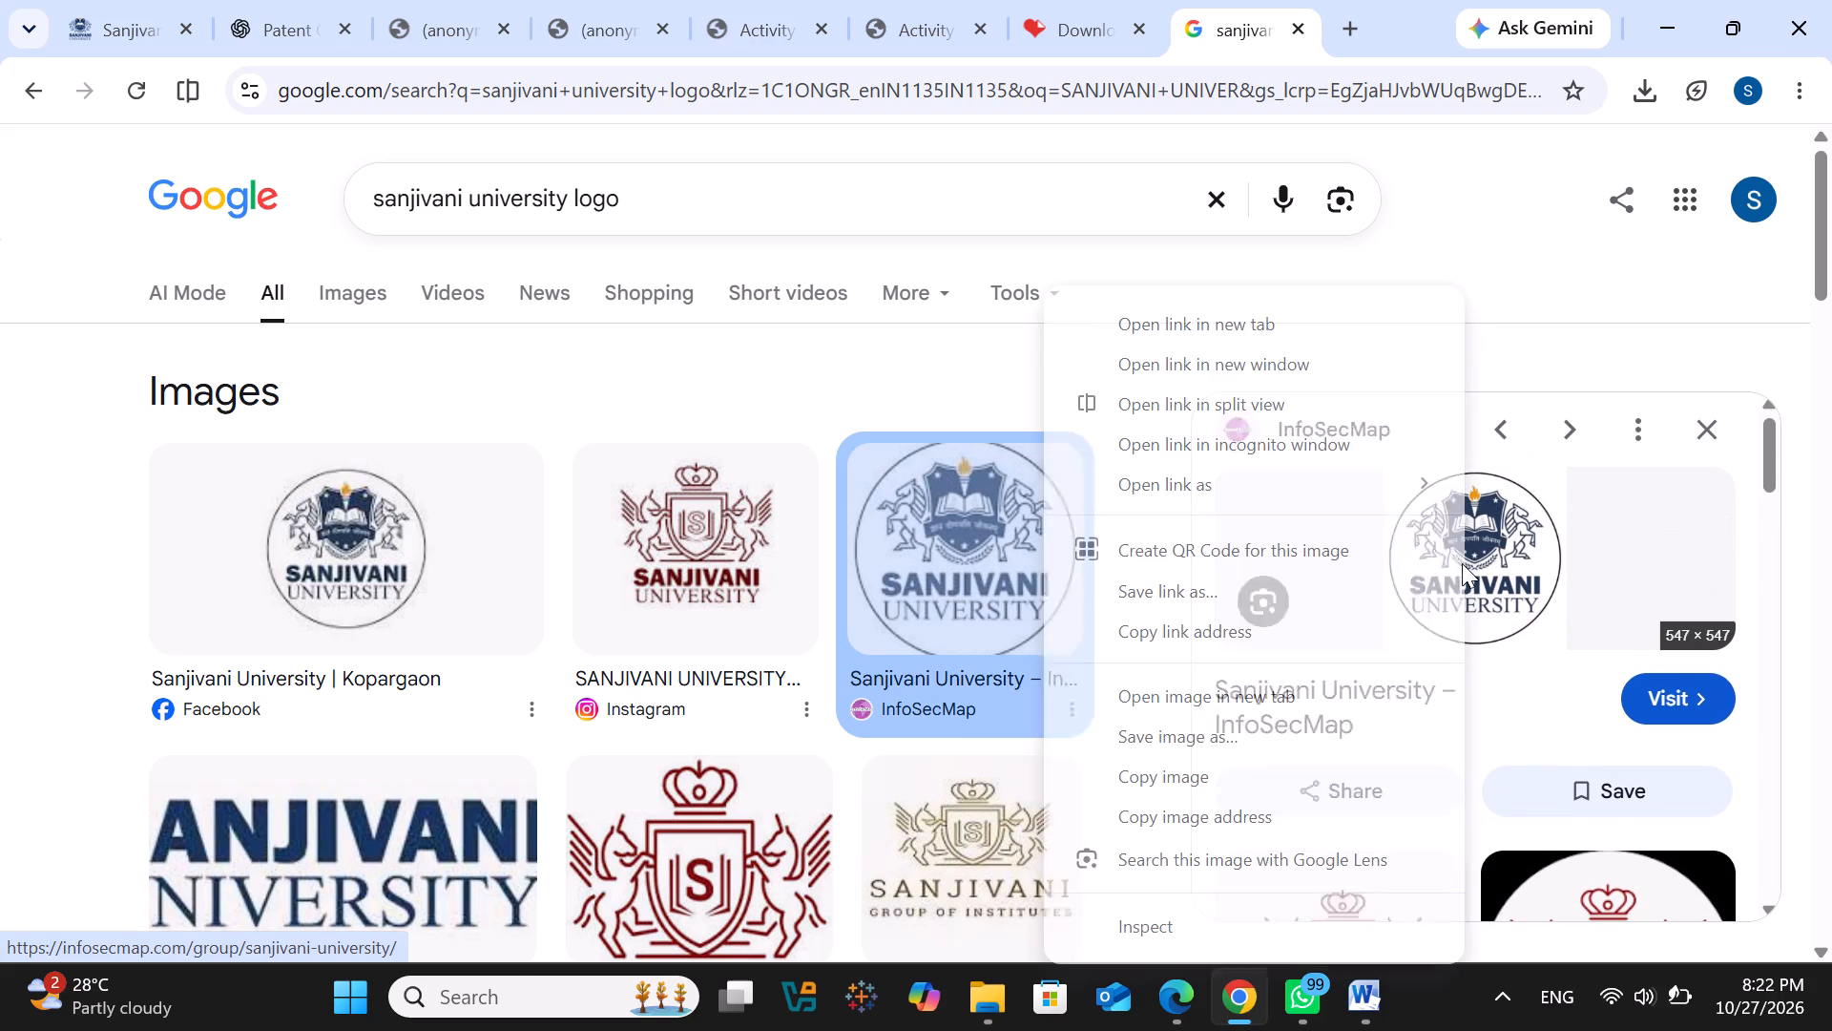
{"action": "left_click", "coordinate": [1163, 768]}
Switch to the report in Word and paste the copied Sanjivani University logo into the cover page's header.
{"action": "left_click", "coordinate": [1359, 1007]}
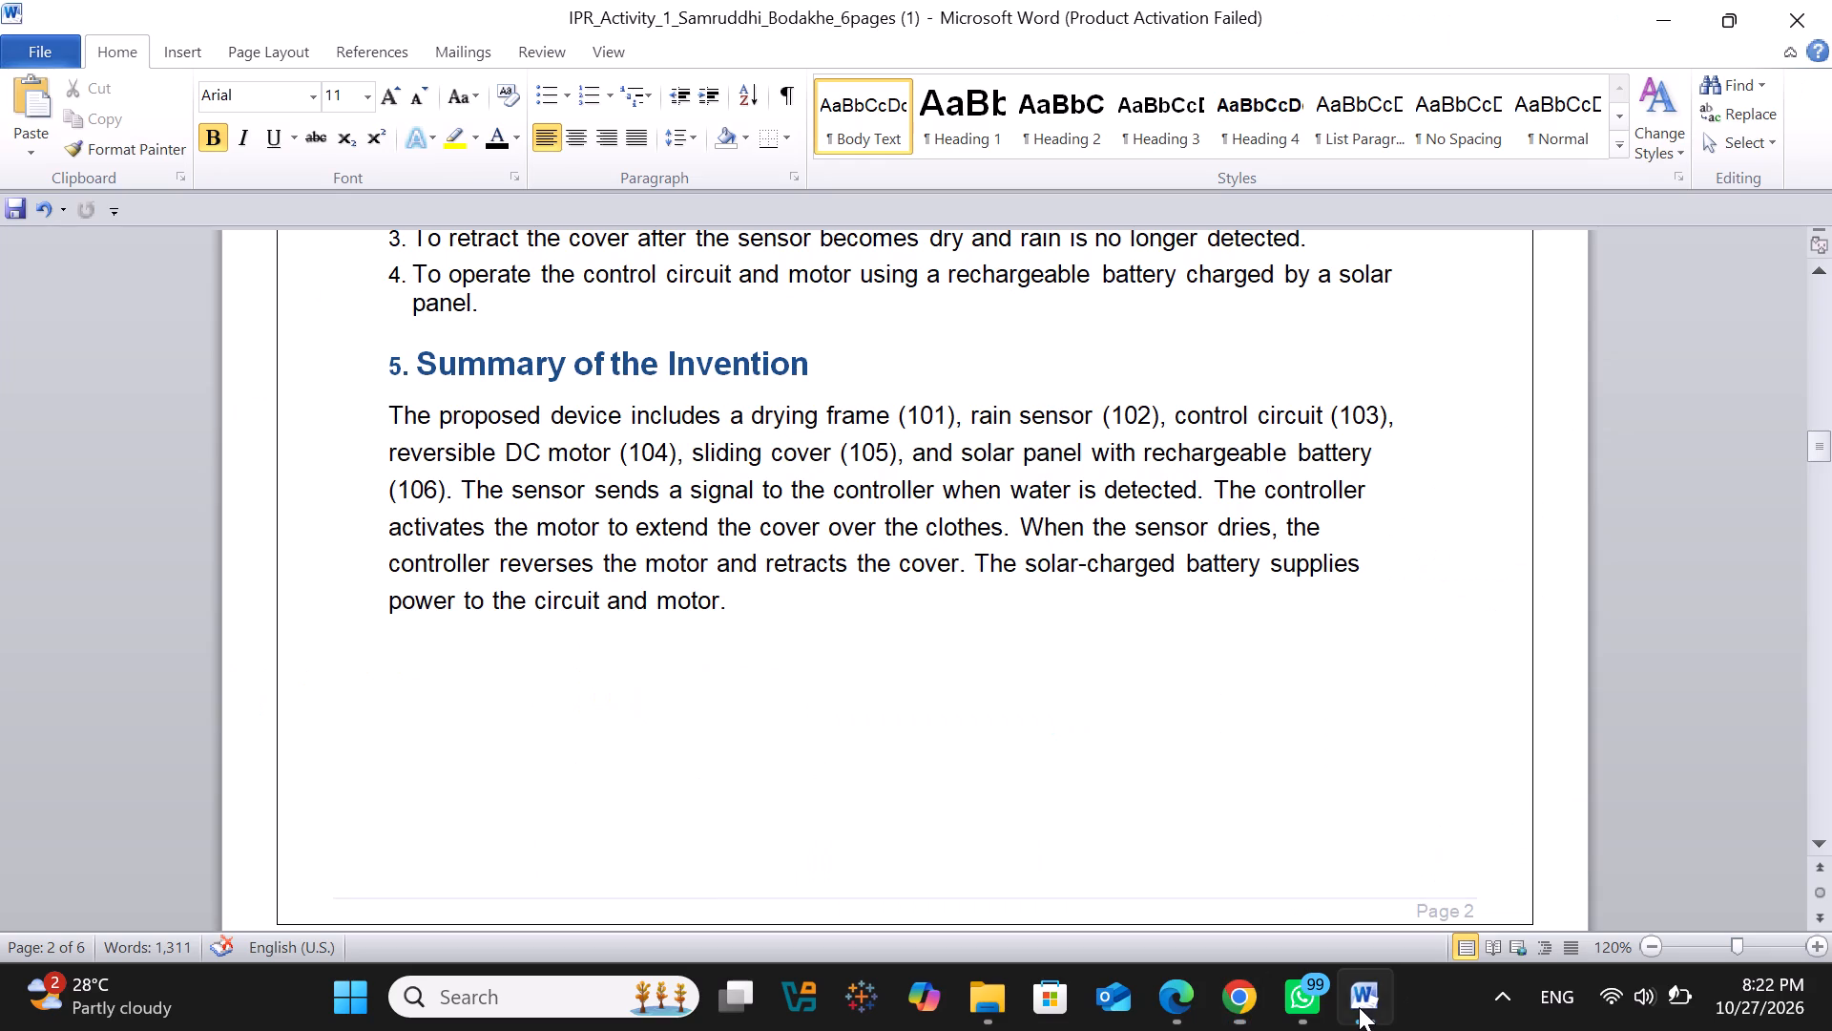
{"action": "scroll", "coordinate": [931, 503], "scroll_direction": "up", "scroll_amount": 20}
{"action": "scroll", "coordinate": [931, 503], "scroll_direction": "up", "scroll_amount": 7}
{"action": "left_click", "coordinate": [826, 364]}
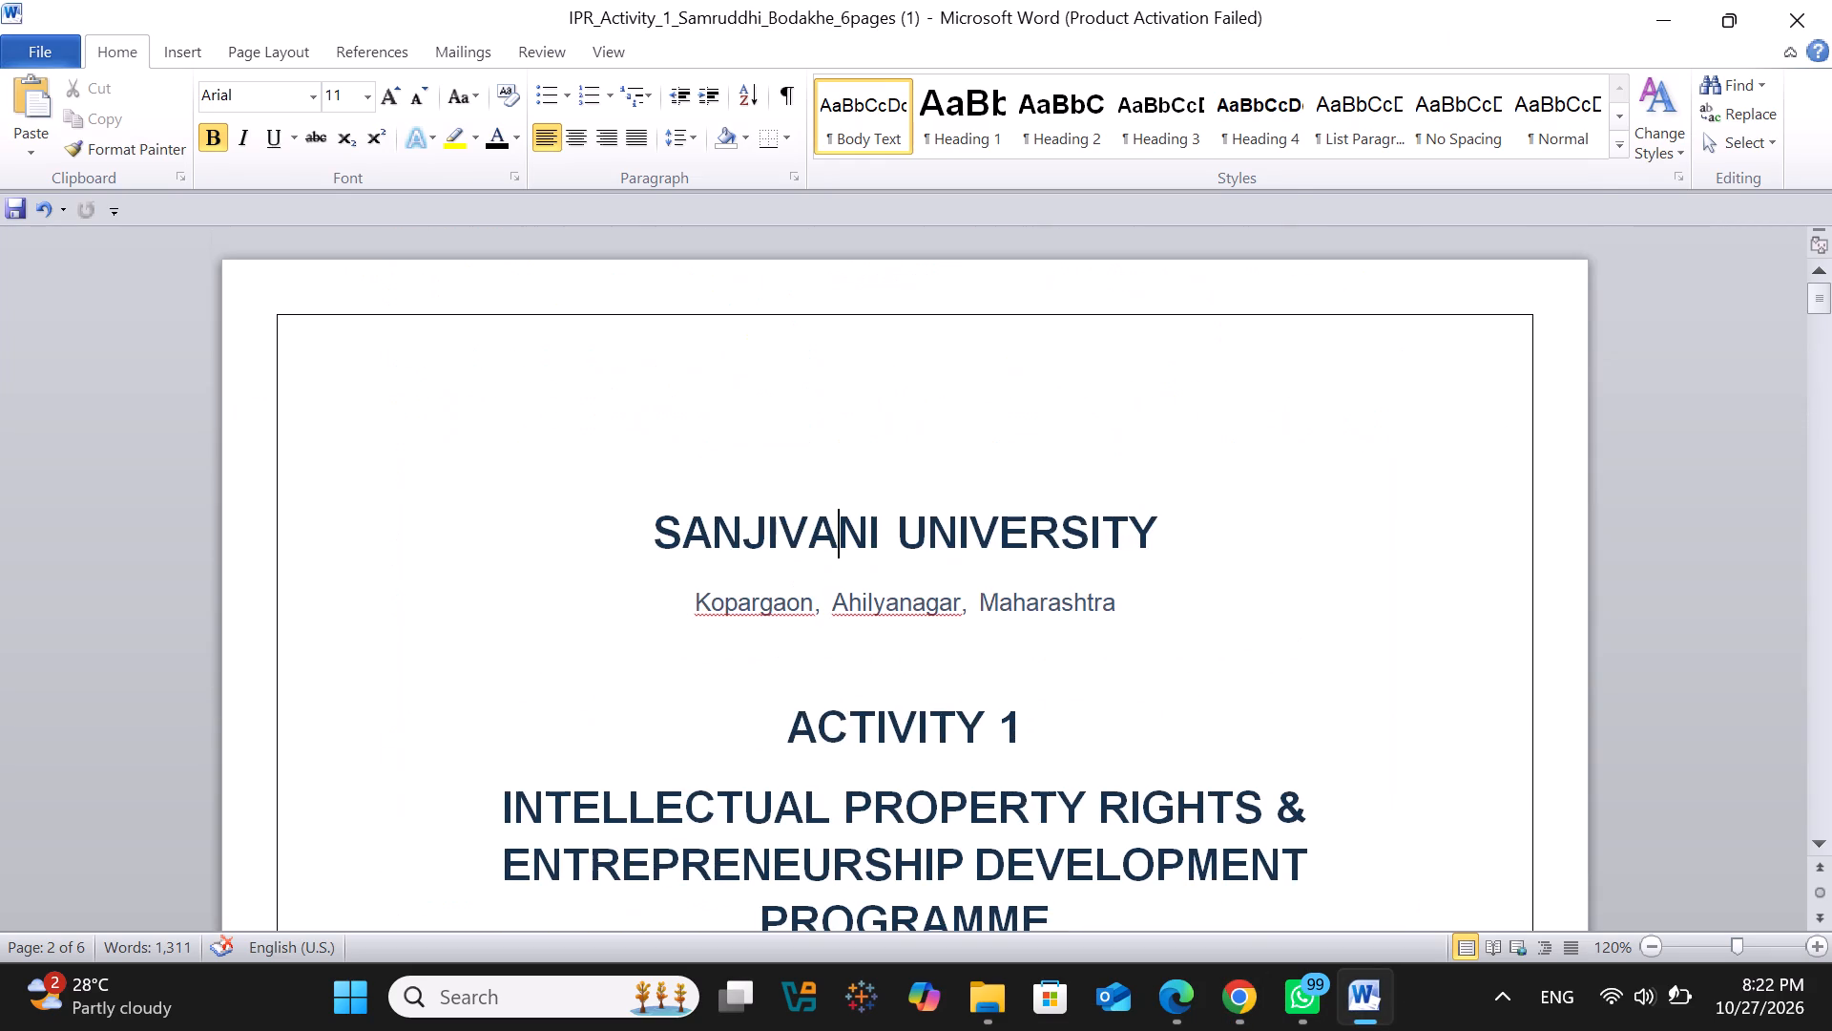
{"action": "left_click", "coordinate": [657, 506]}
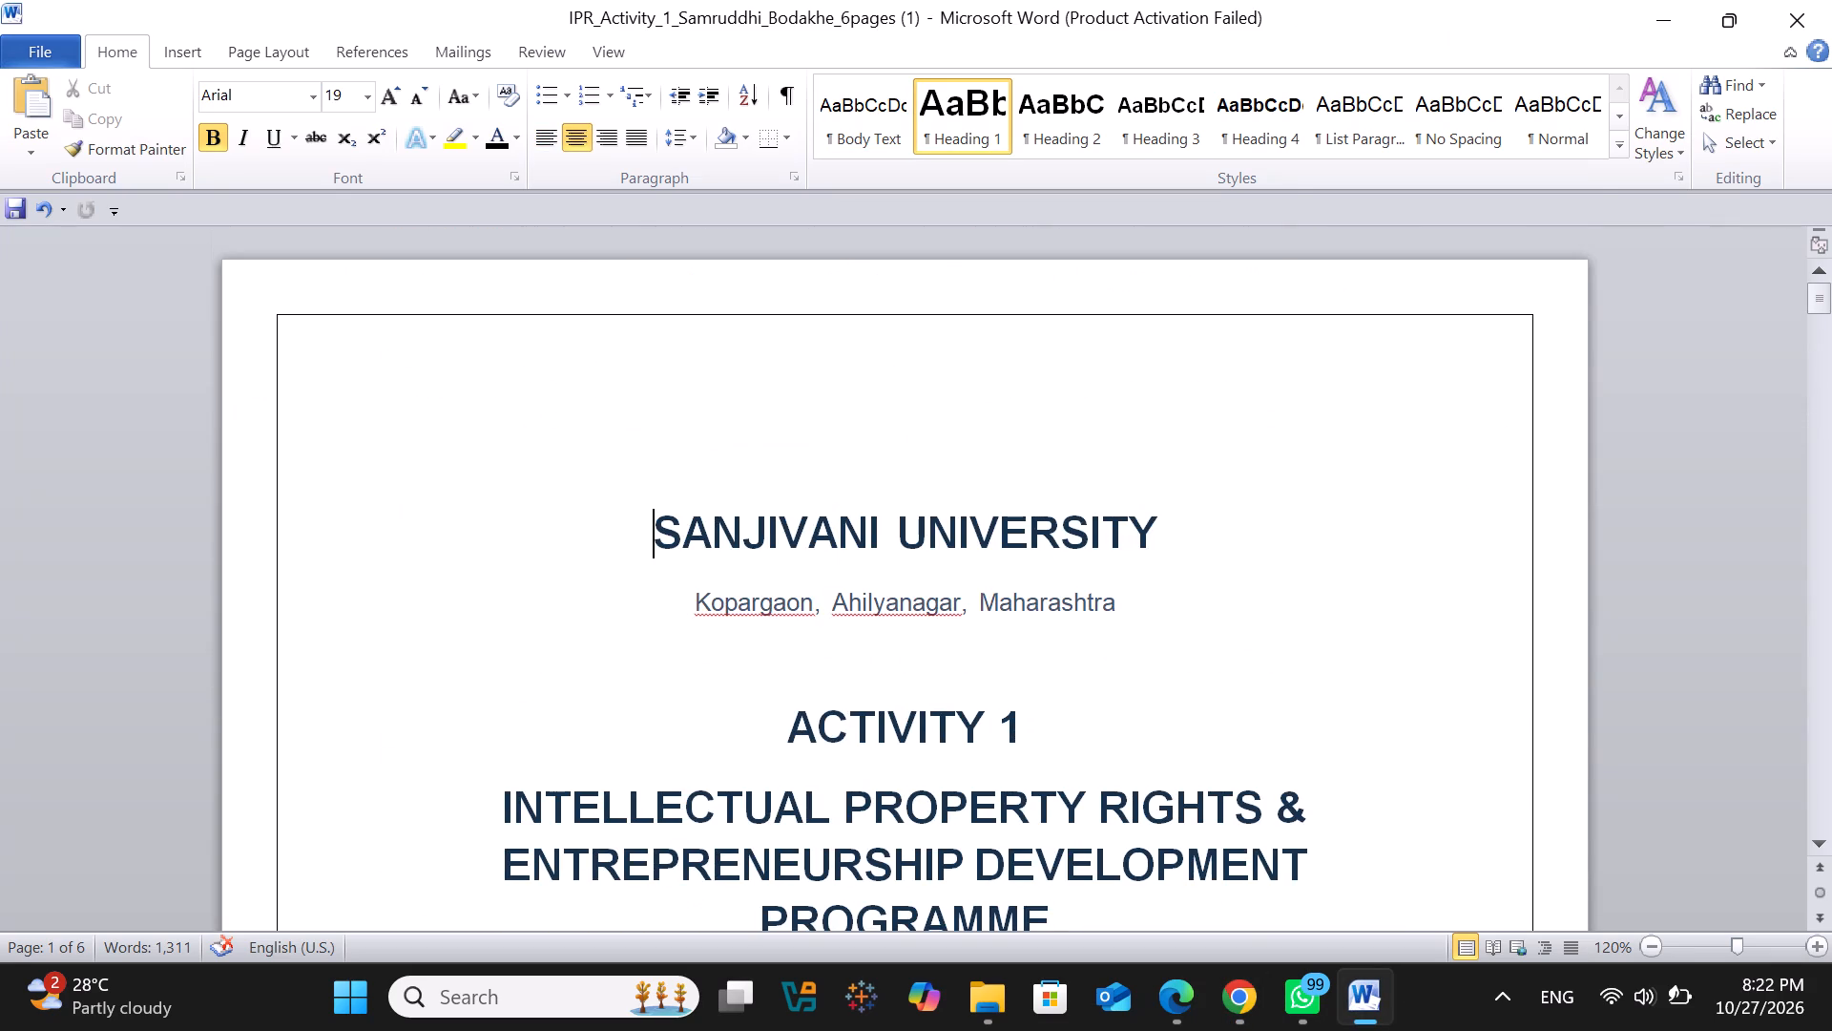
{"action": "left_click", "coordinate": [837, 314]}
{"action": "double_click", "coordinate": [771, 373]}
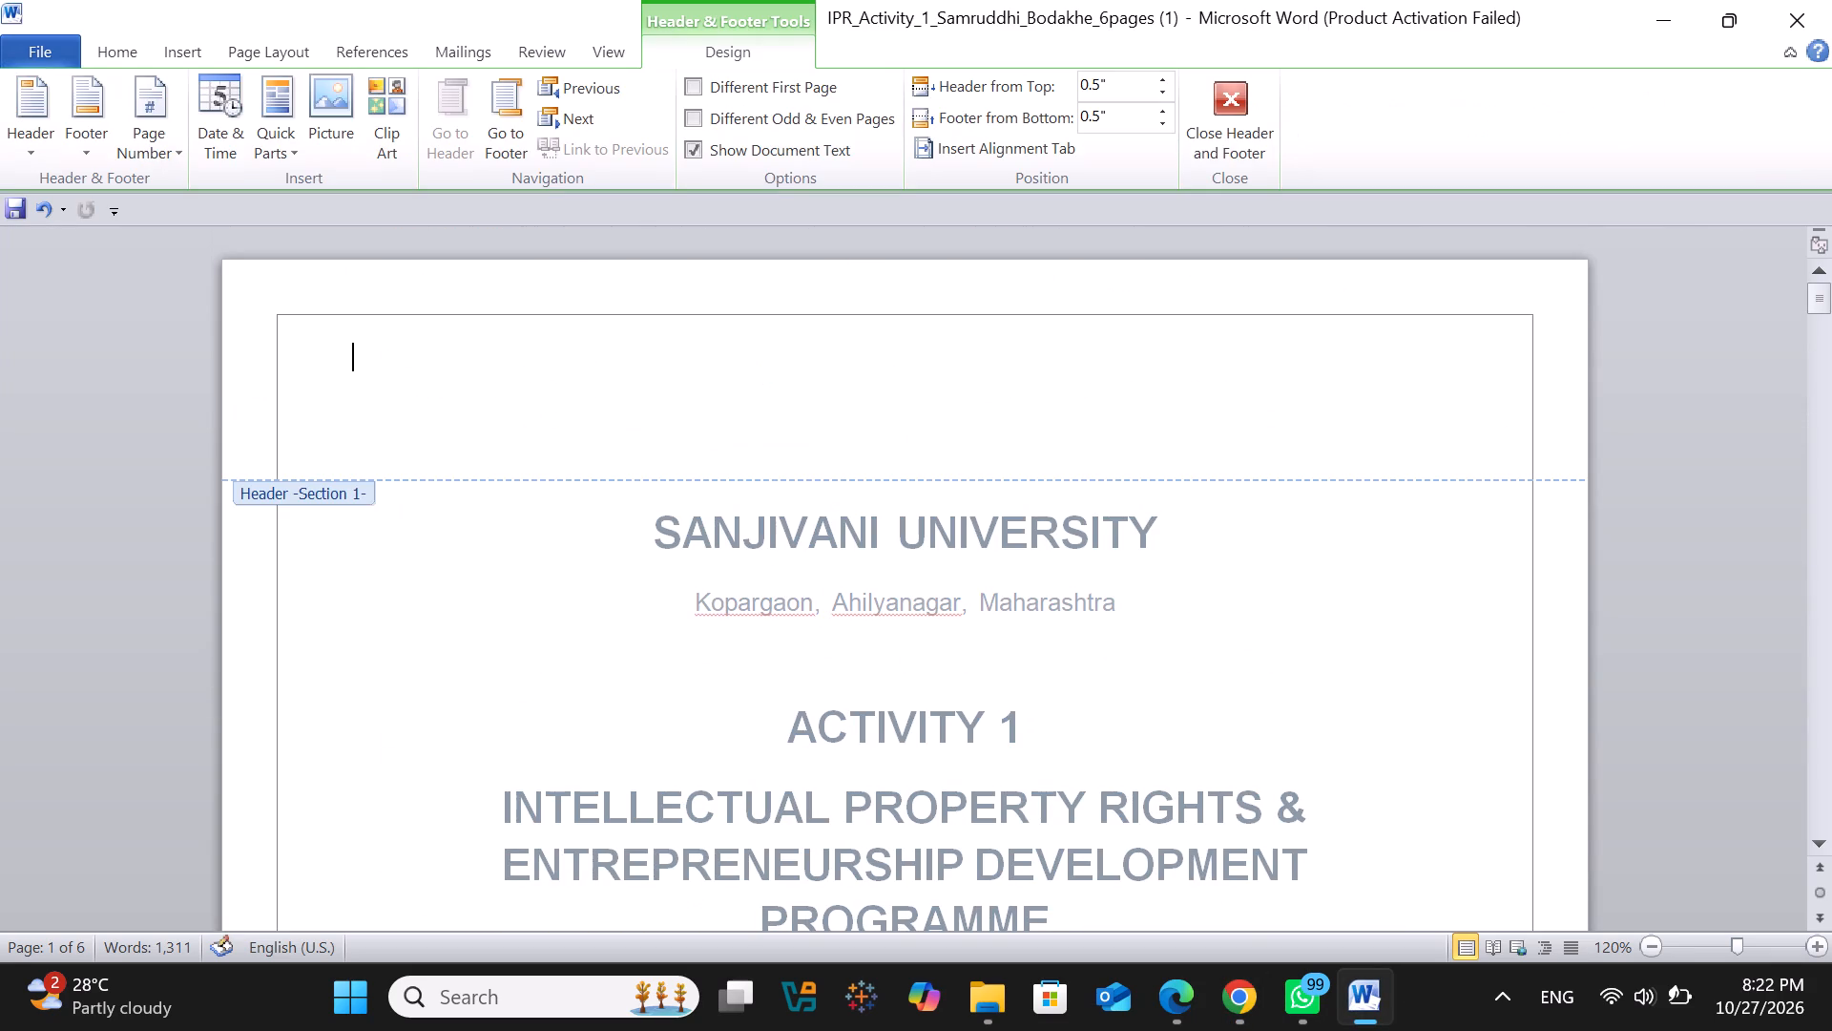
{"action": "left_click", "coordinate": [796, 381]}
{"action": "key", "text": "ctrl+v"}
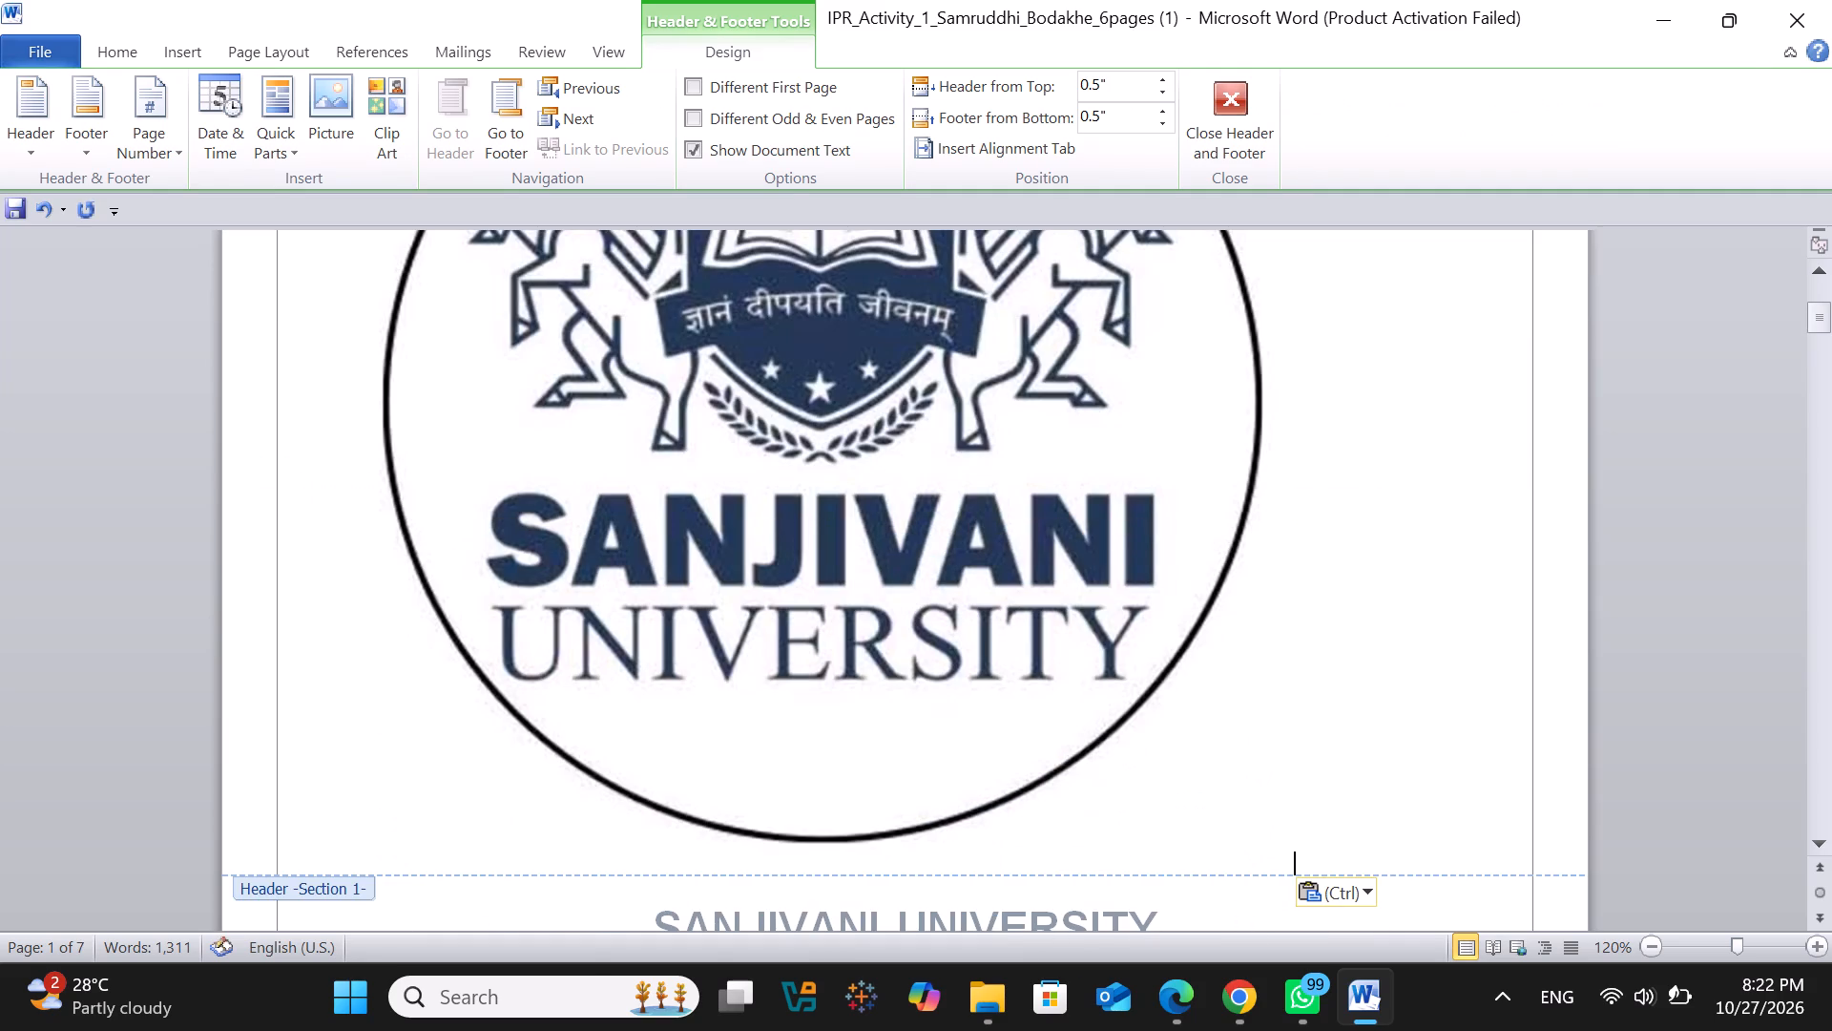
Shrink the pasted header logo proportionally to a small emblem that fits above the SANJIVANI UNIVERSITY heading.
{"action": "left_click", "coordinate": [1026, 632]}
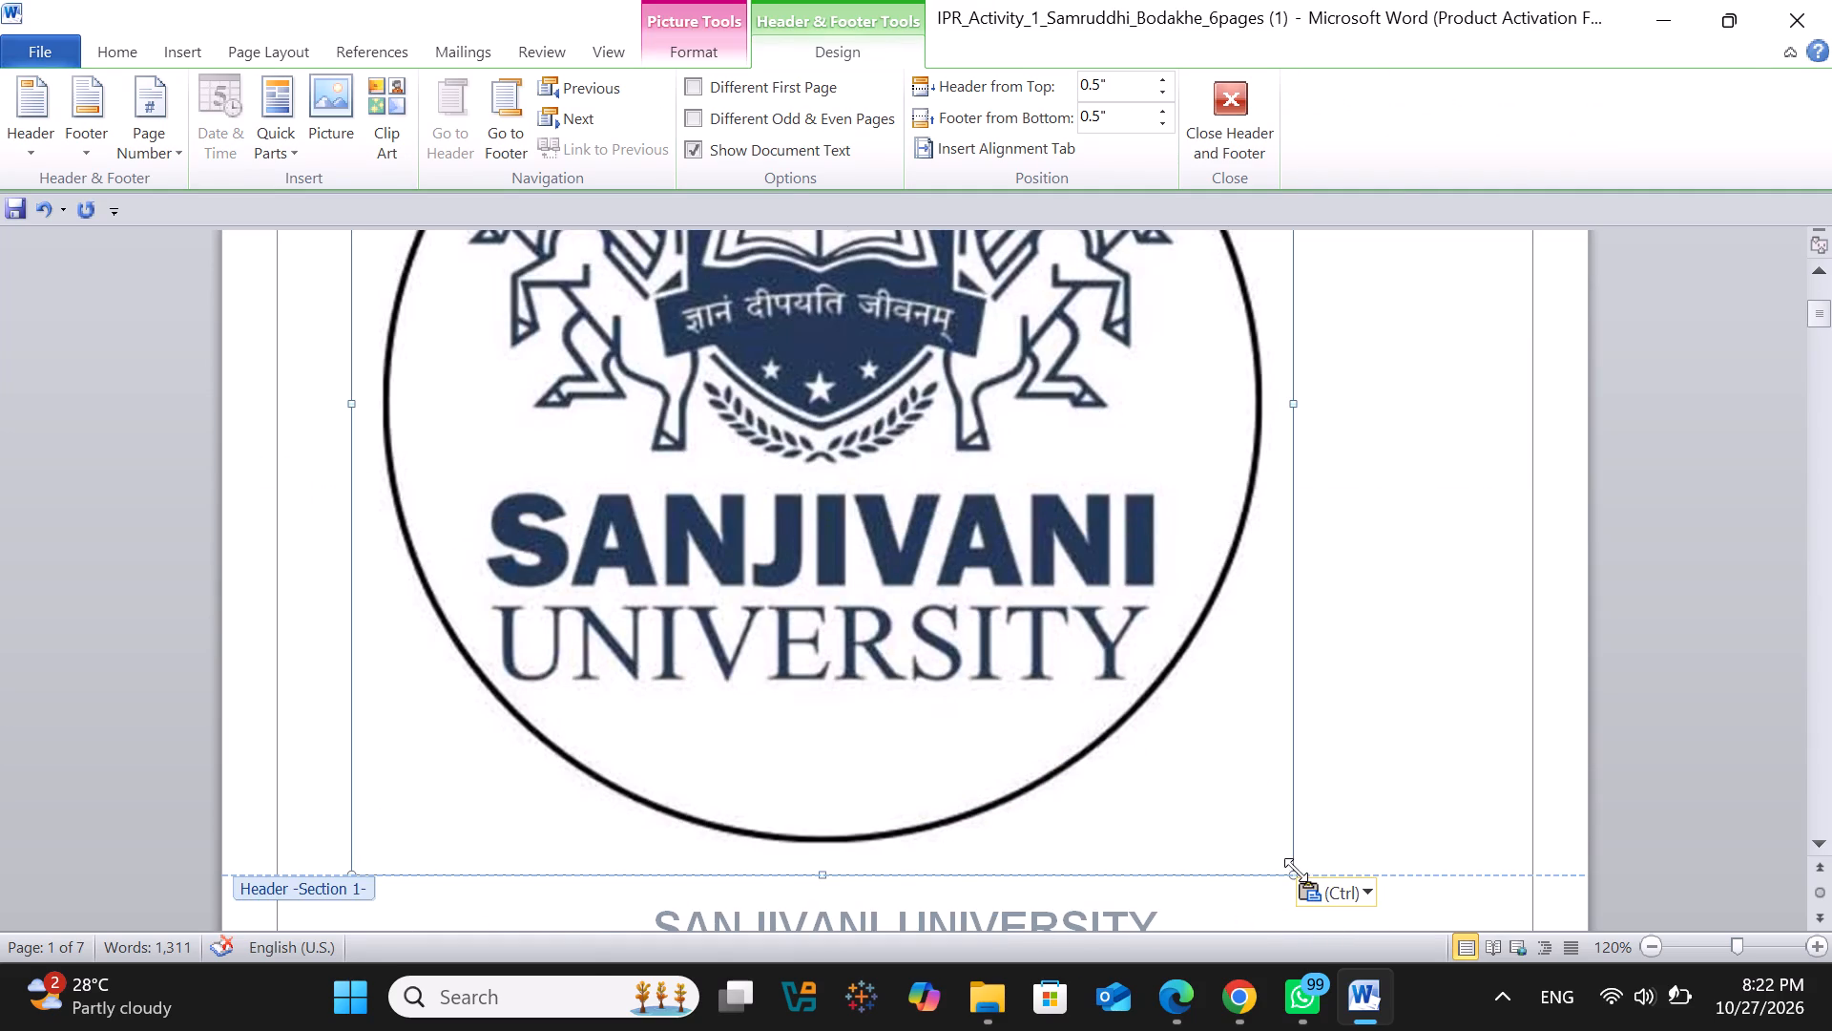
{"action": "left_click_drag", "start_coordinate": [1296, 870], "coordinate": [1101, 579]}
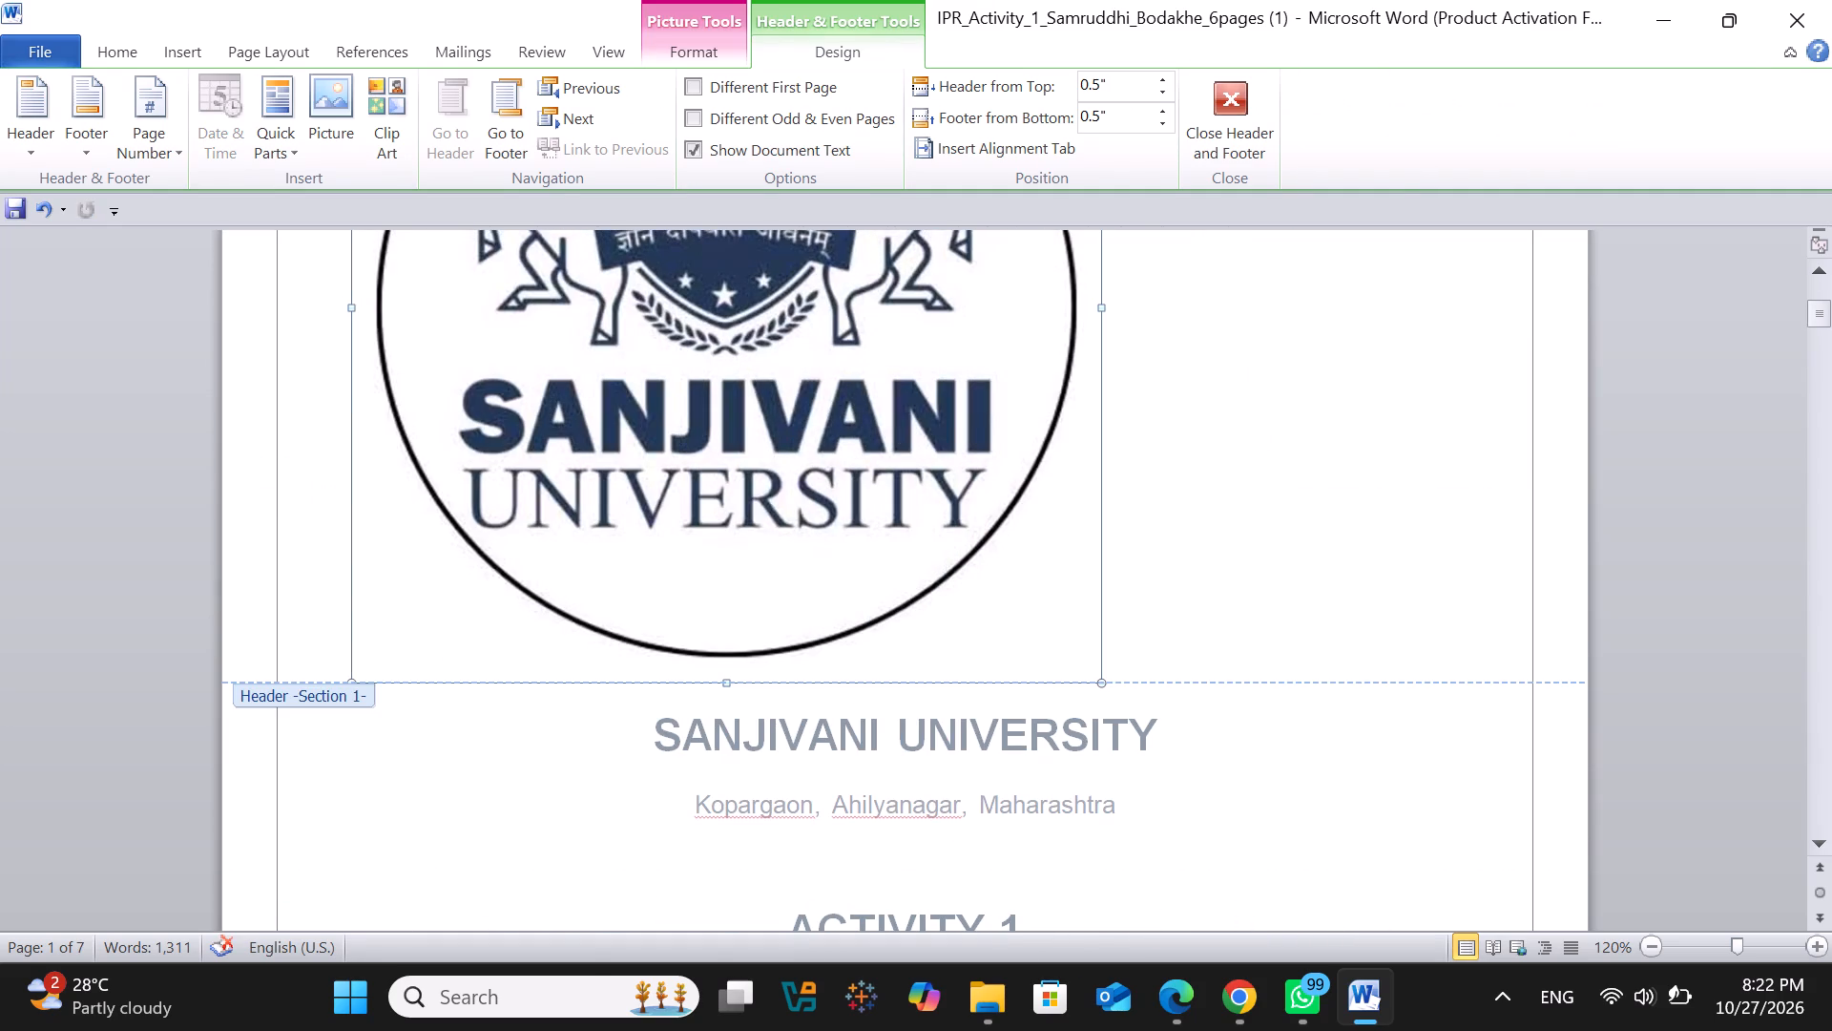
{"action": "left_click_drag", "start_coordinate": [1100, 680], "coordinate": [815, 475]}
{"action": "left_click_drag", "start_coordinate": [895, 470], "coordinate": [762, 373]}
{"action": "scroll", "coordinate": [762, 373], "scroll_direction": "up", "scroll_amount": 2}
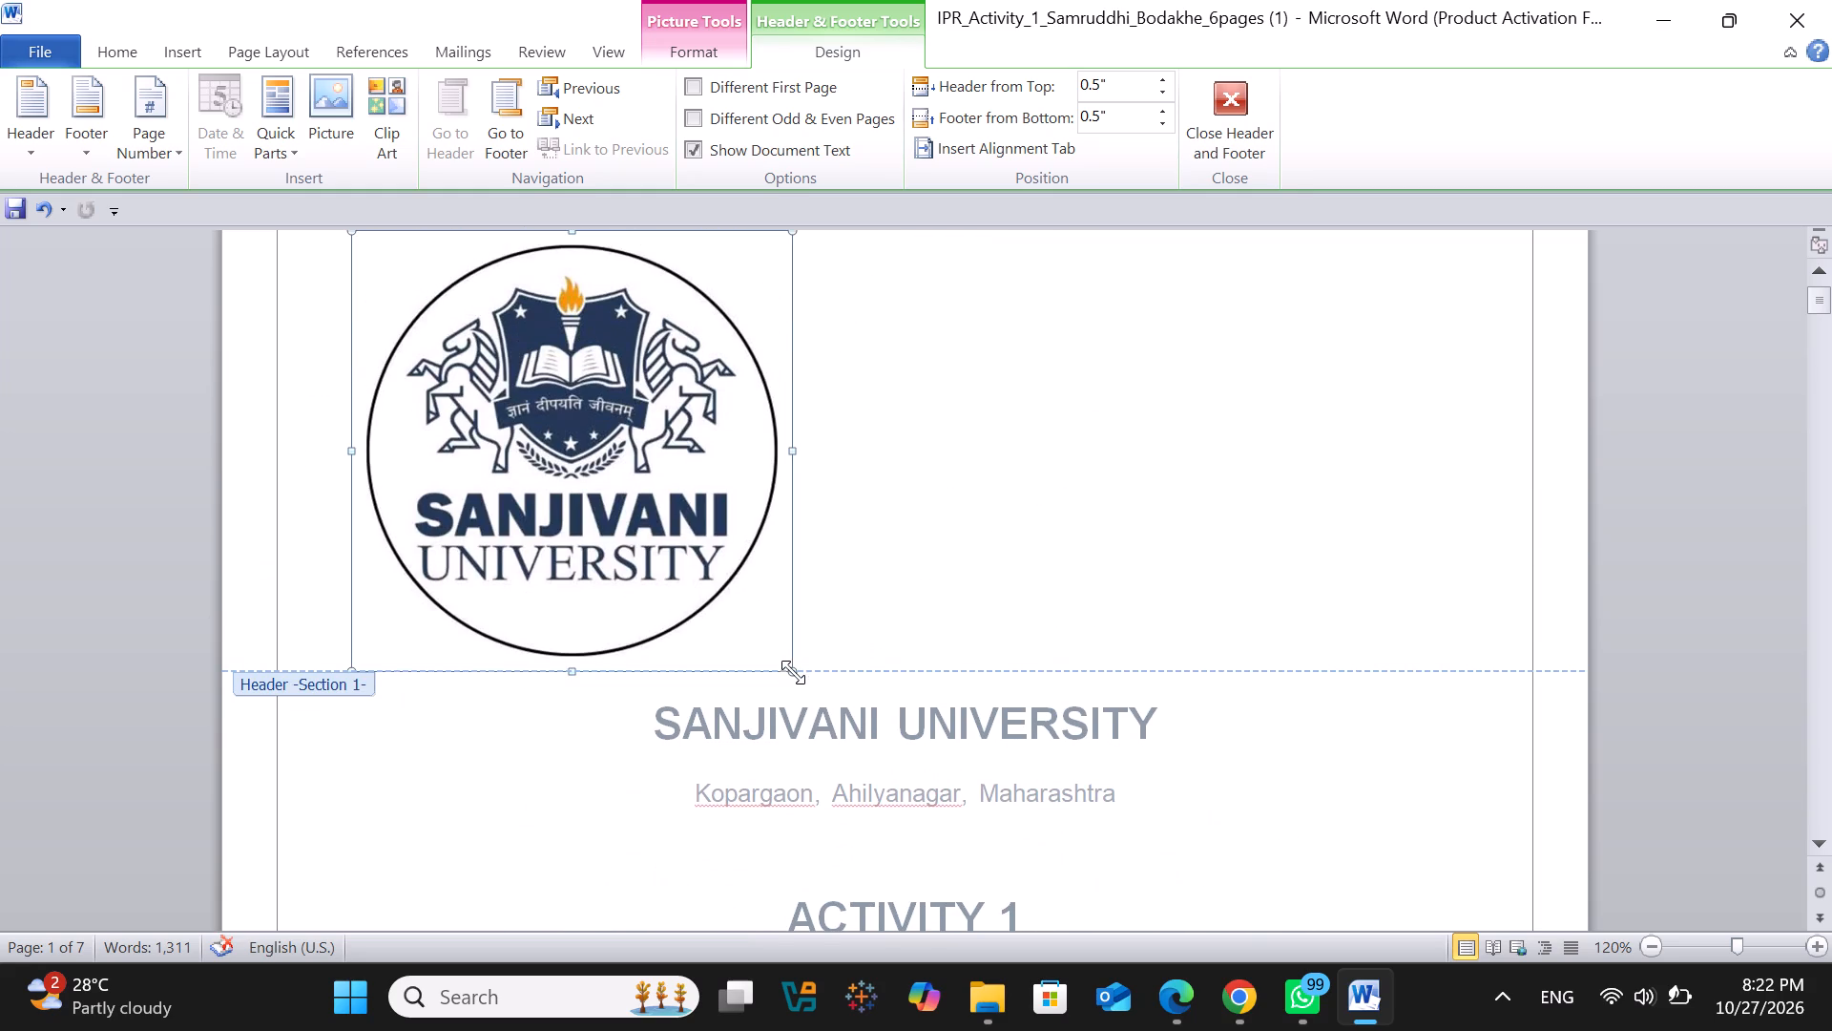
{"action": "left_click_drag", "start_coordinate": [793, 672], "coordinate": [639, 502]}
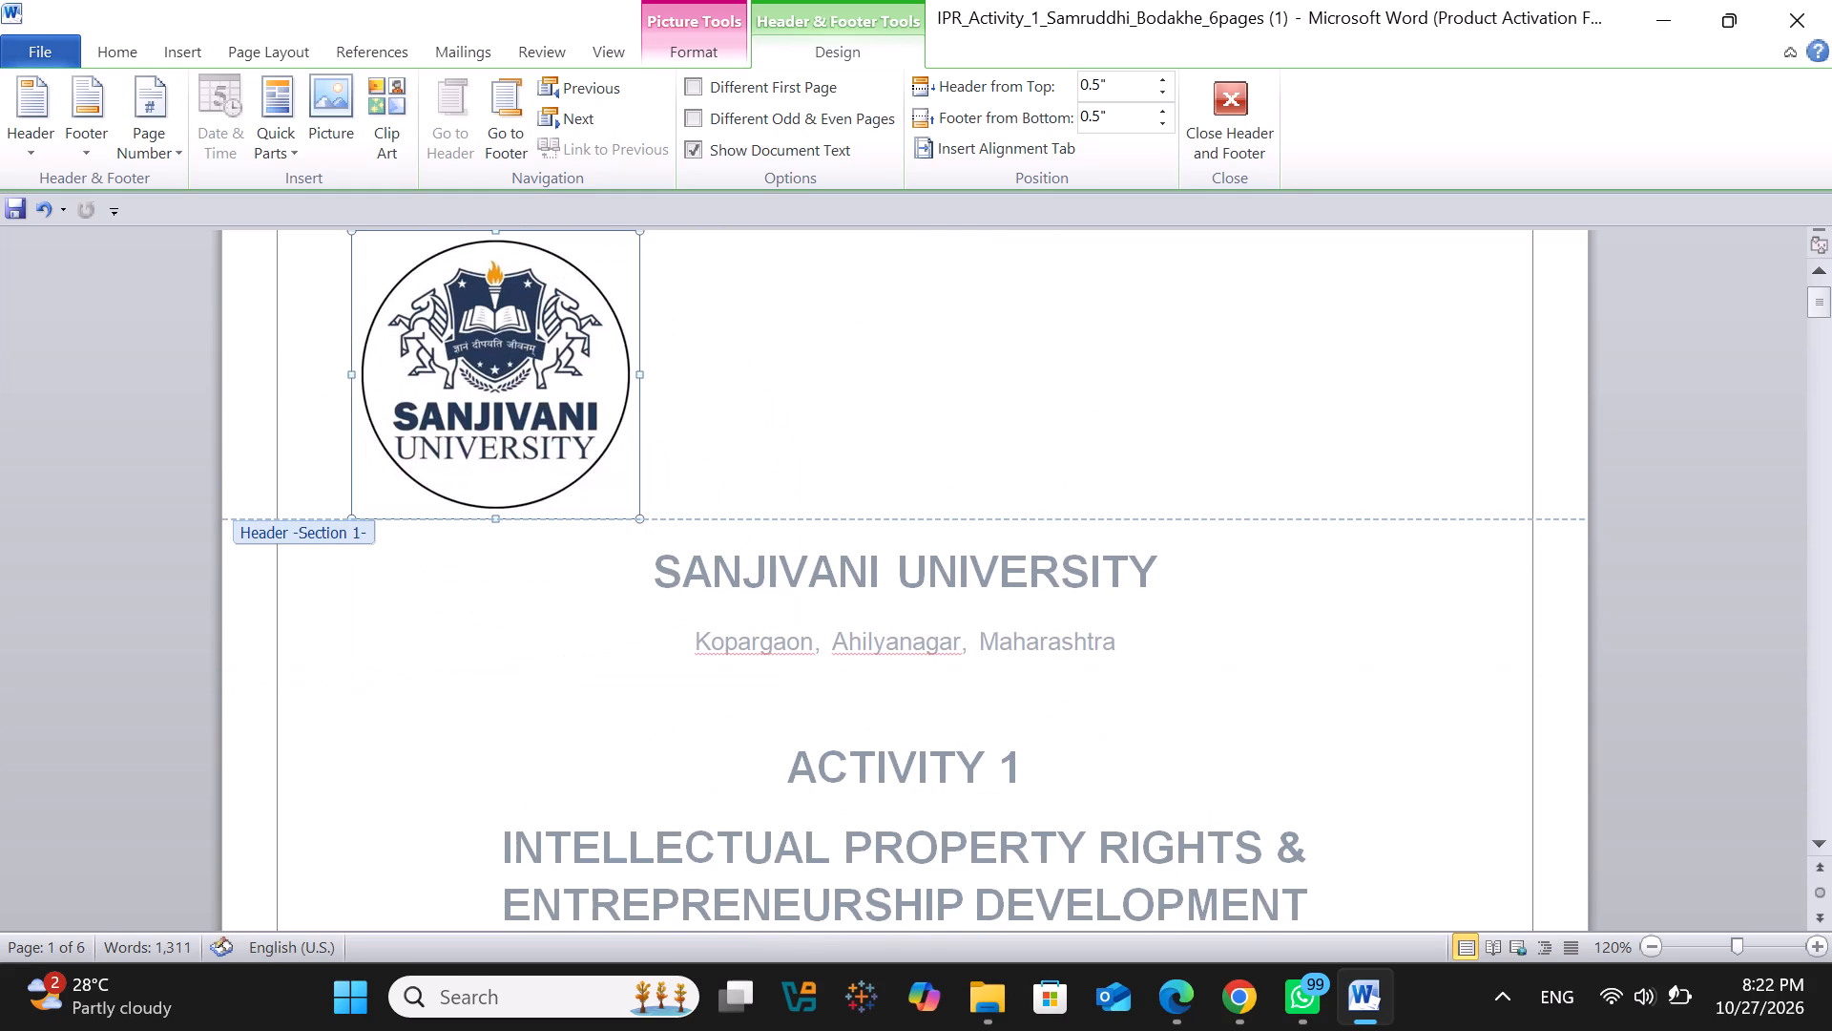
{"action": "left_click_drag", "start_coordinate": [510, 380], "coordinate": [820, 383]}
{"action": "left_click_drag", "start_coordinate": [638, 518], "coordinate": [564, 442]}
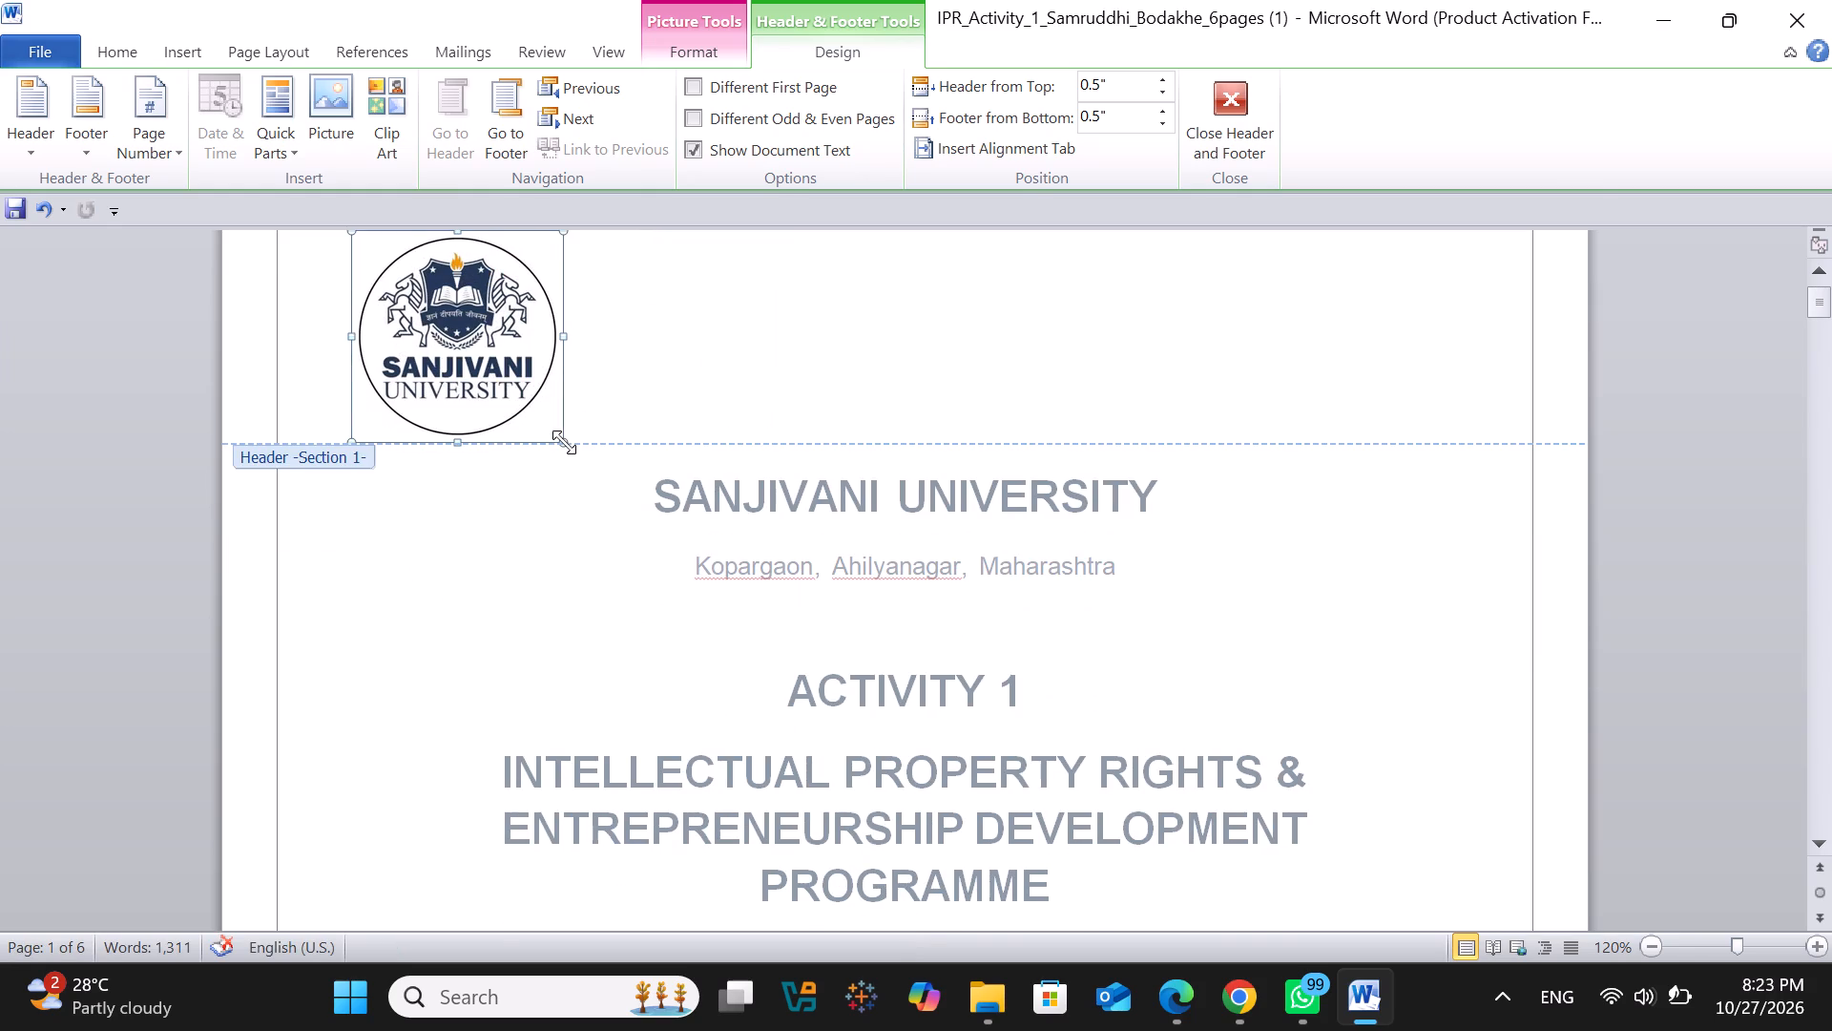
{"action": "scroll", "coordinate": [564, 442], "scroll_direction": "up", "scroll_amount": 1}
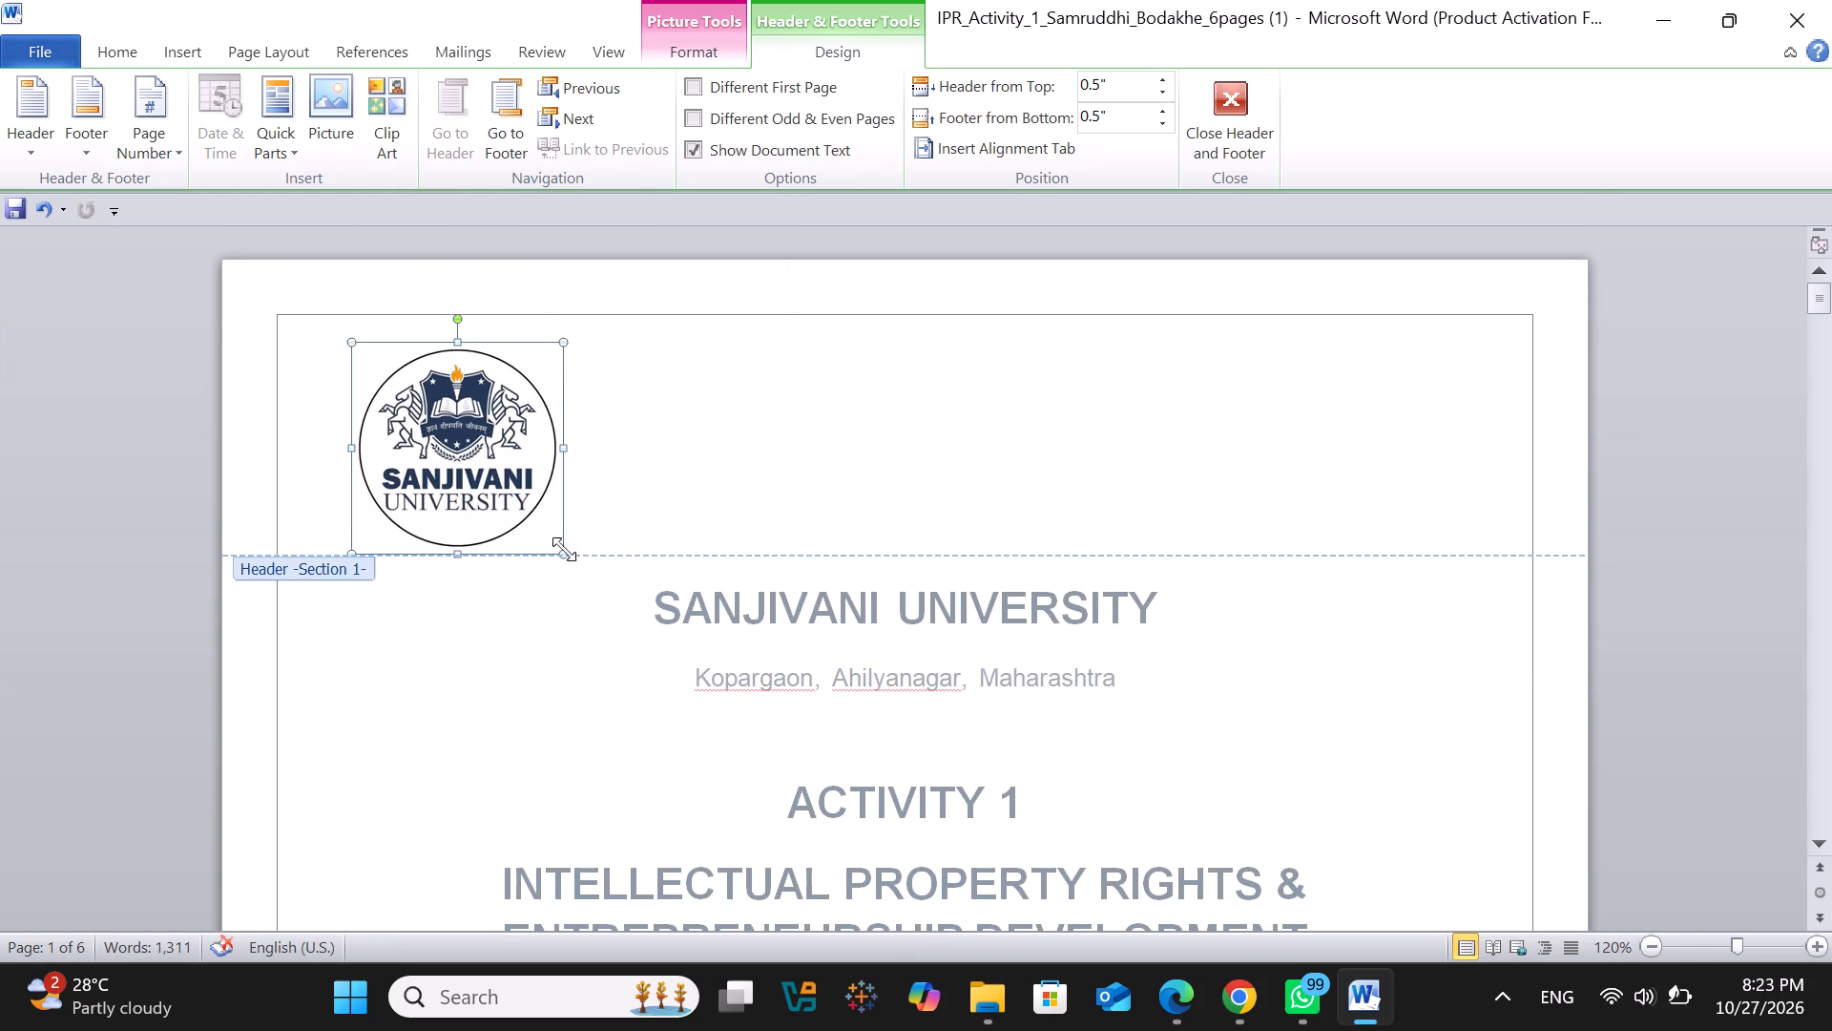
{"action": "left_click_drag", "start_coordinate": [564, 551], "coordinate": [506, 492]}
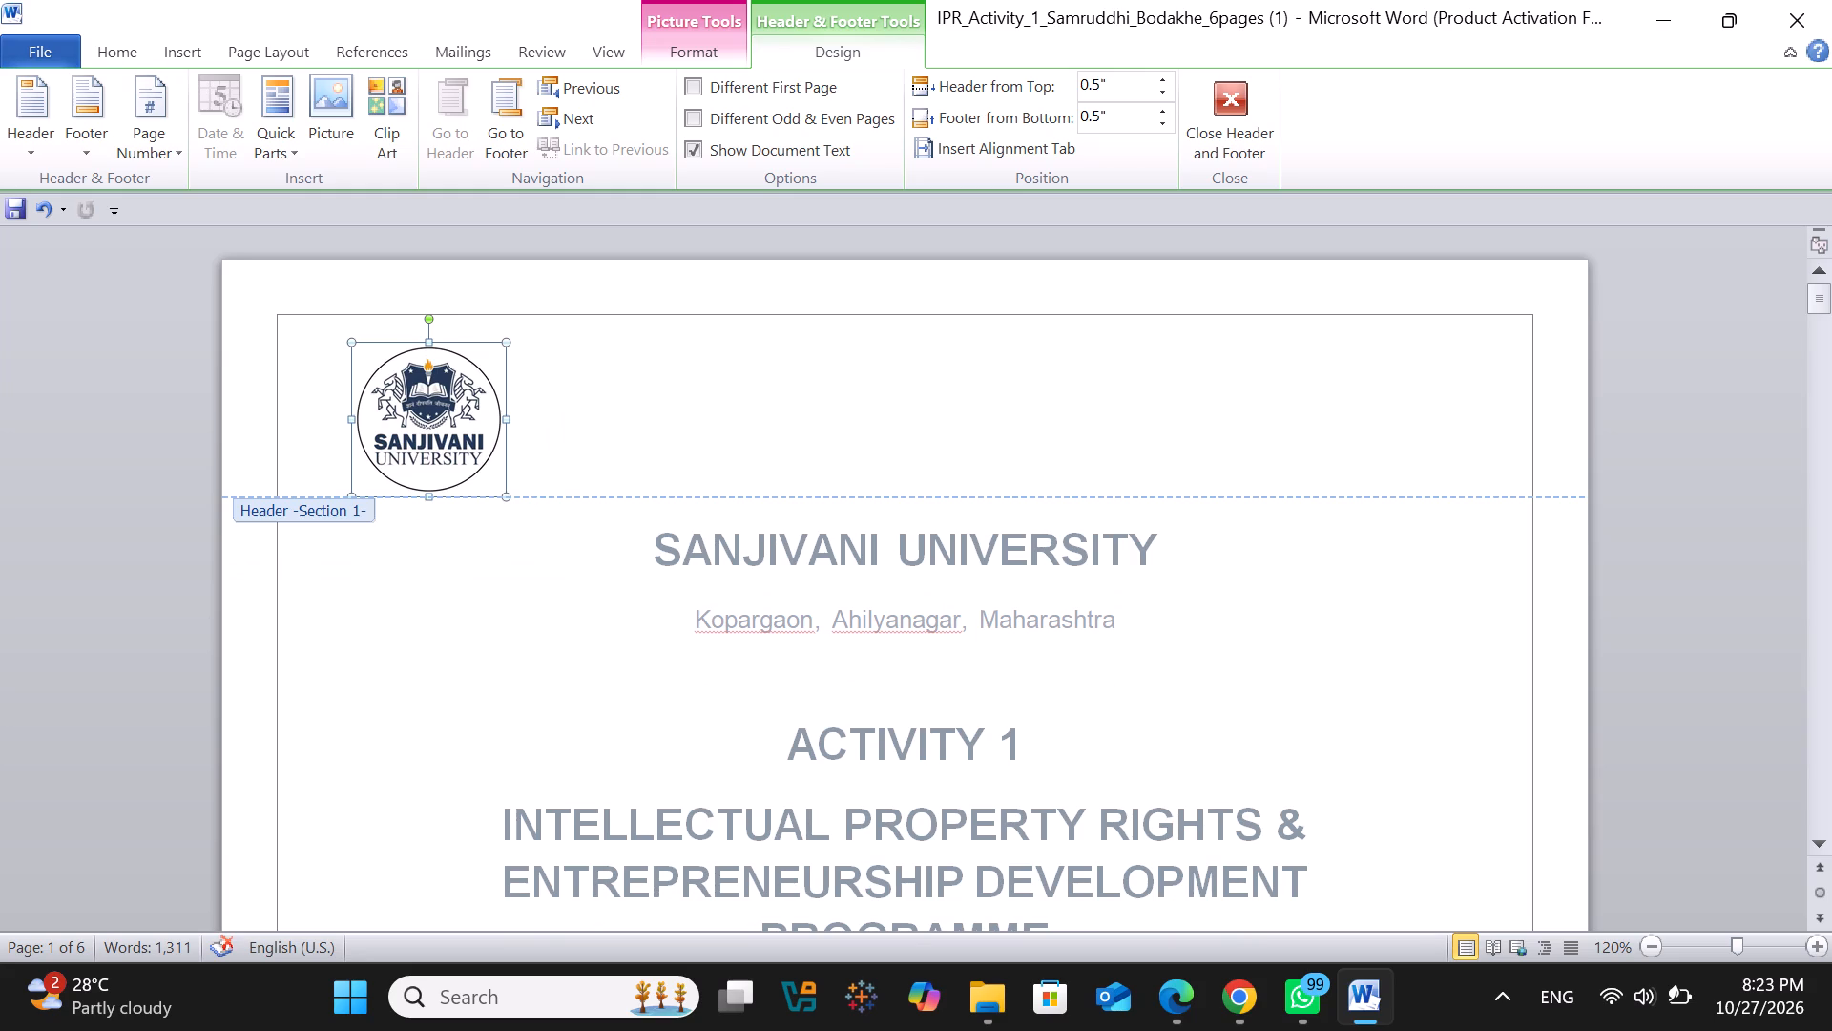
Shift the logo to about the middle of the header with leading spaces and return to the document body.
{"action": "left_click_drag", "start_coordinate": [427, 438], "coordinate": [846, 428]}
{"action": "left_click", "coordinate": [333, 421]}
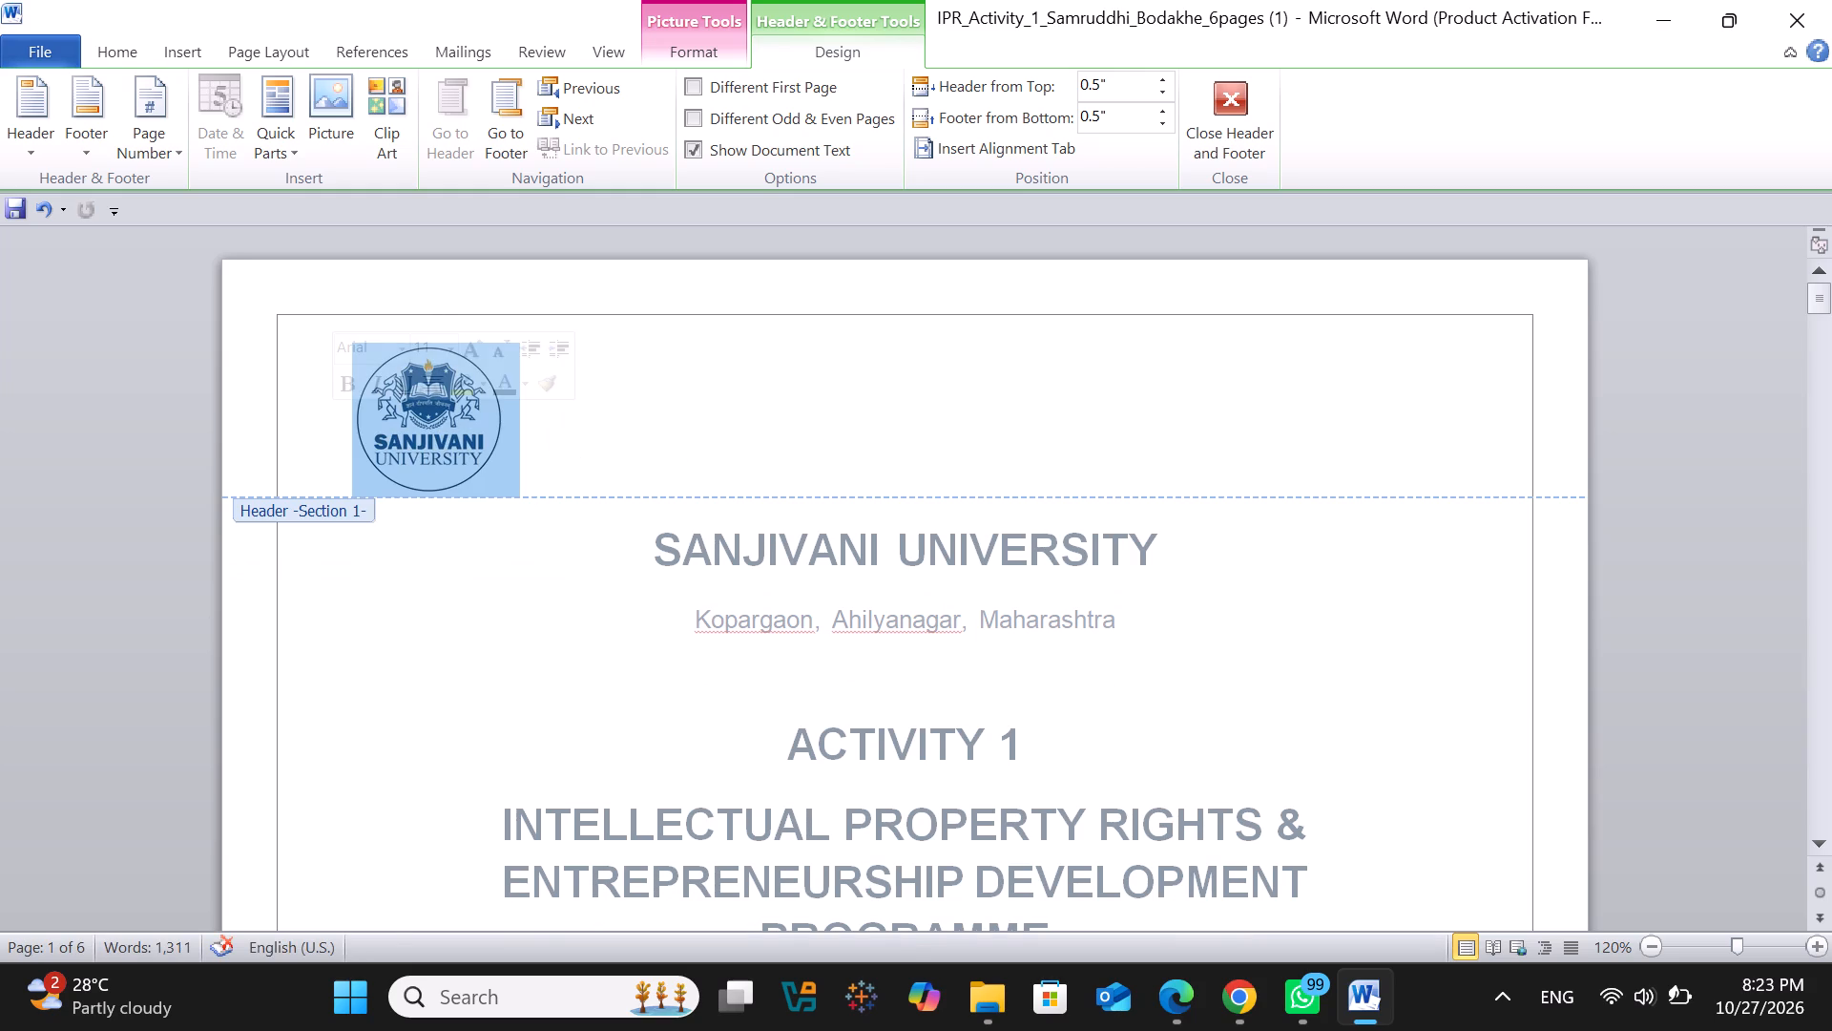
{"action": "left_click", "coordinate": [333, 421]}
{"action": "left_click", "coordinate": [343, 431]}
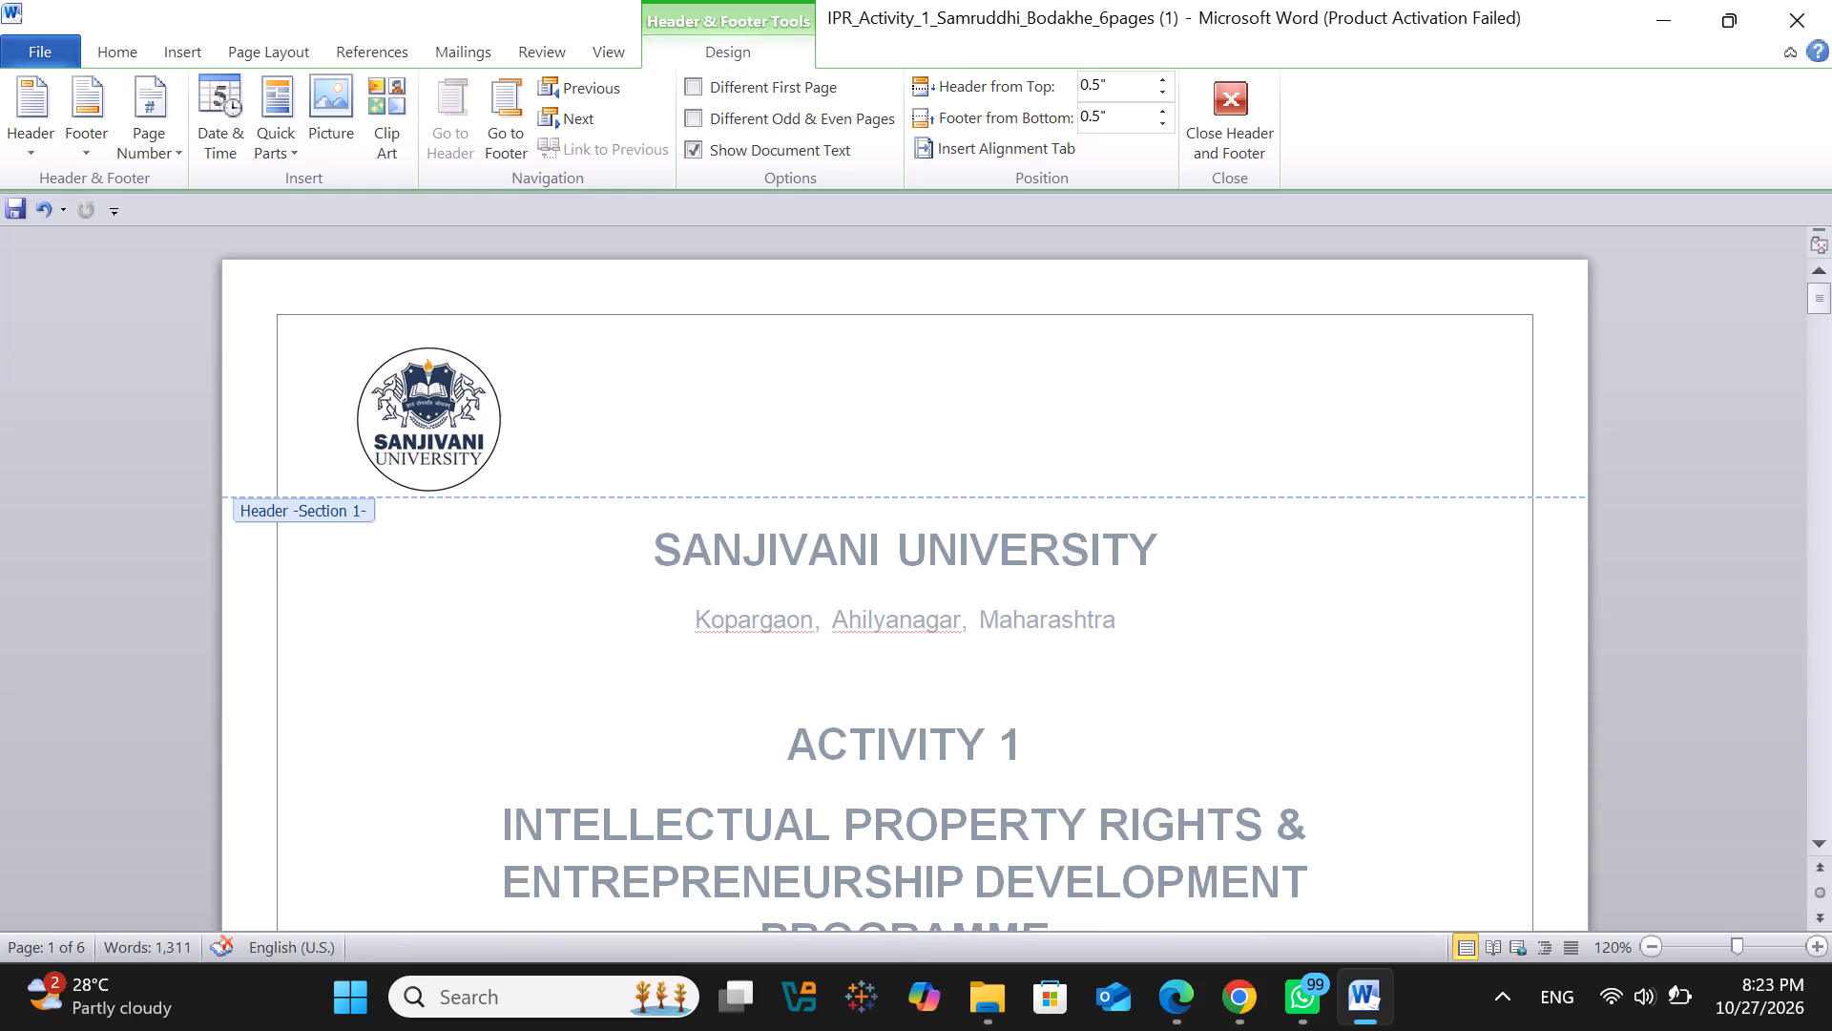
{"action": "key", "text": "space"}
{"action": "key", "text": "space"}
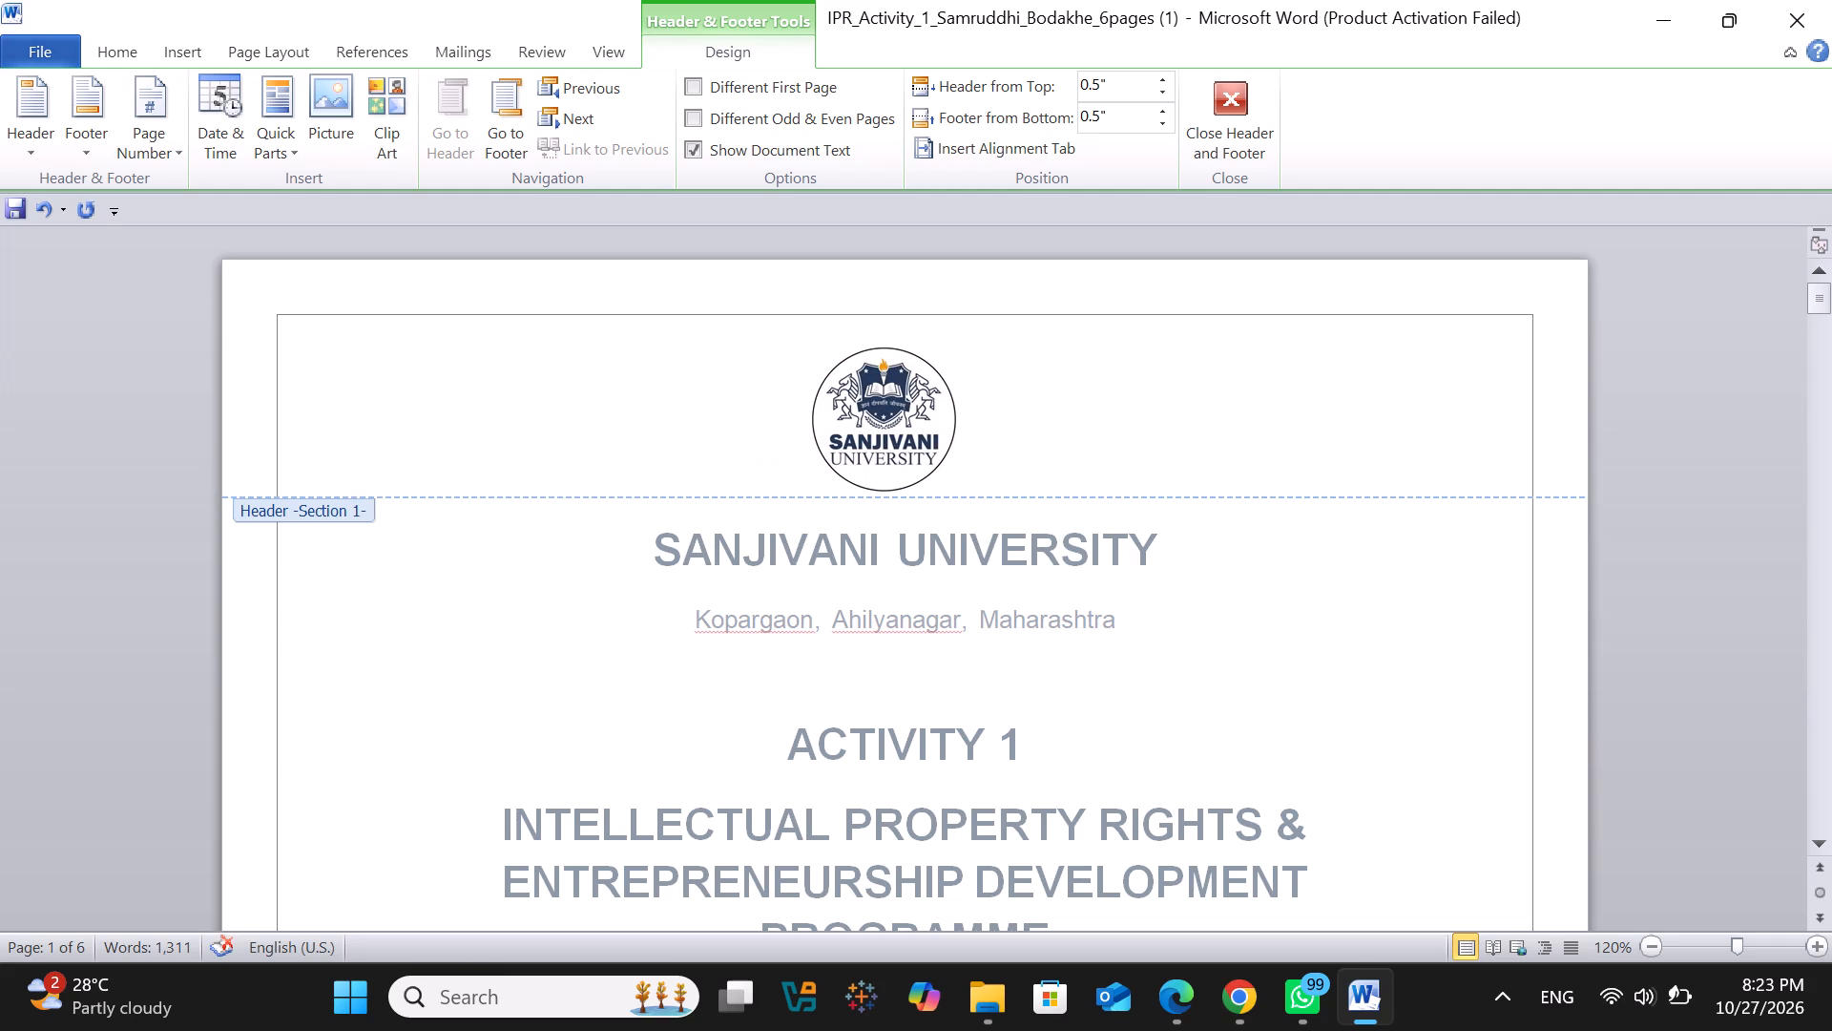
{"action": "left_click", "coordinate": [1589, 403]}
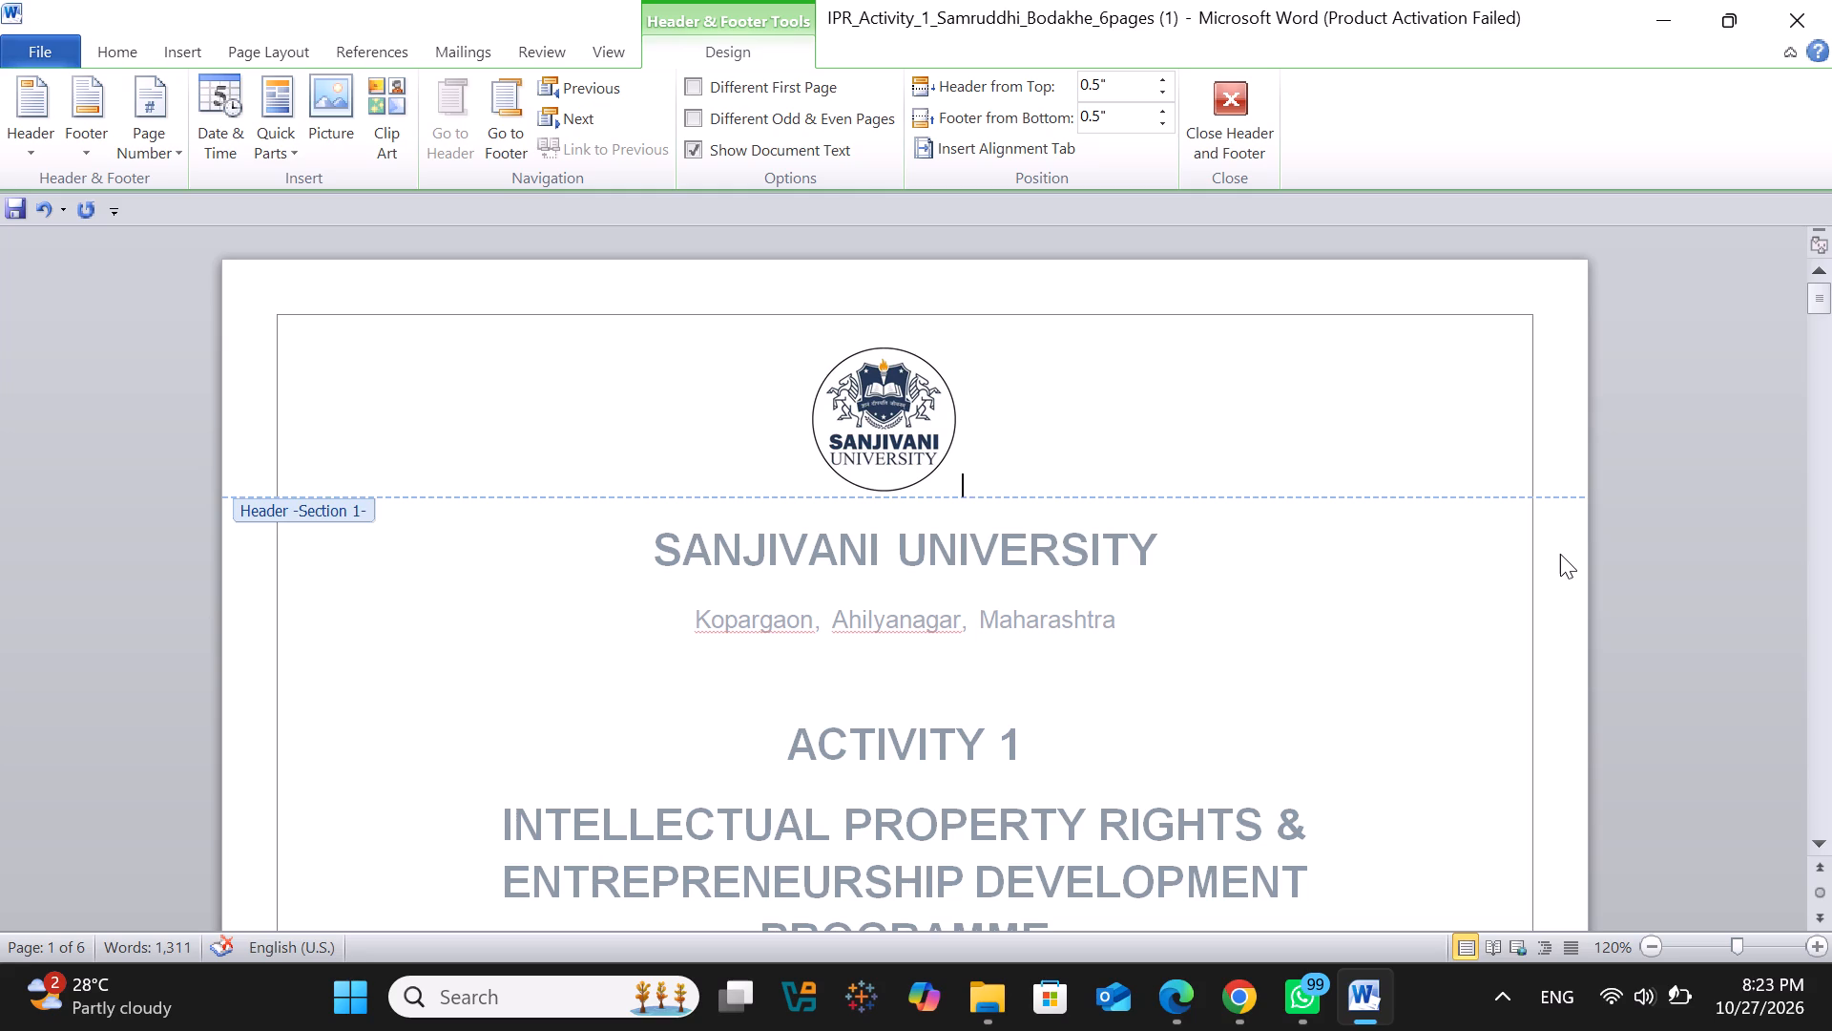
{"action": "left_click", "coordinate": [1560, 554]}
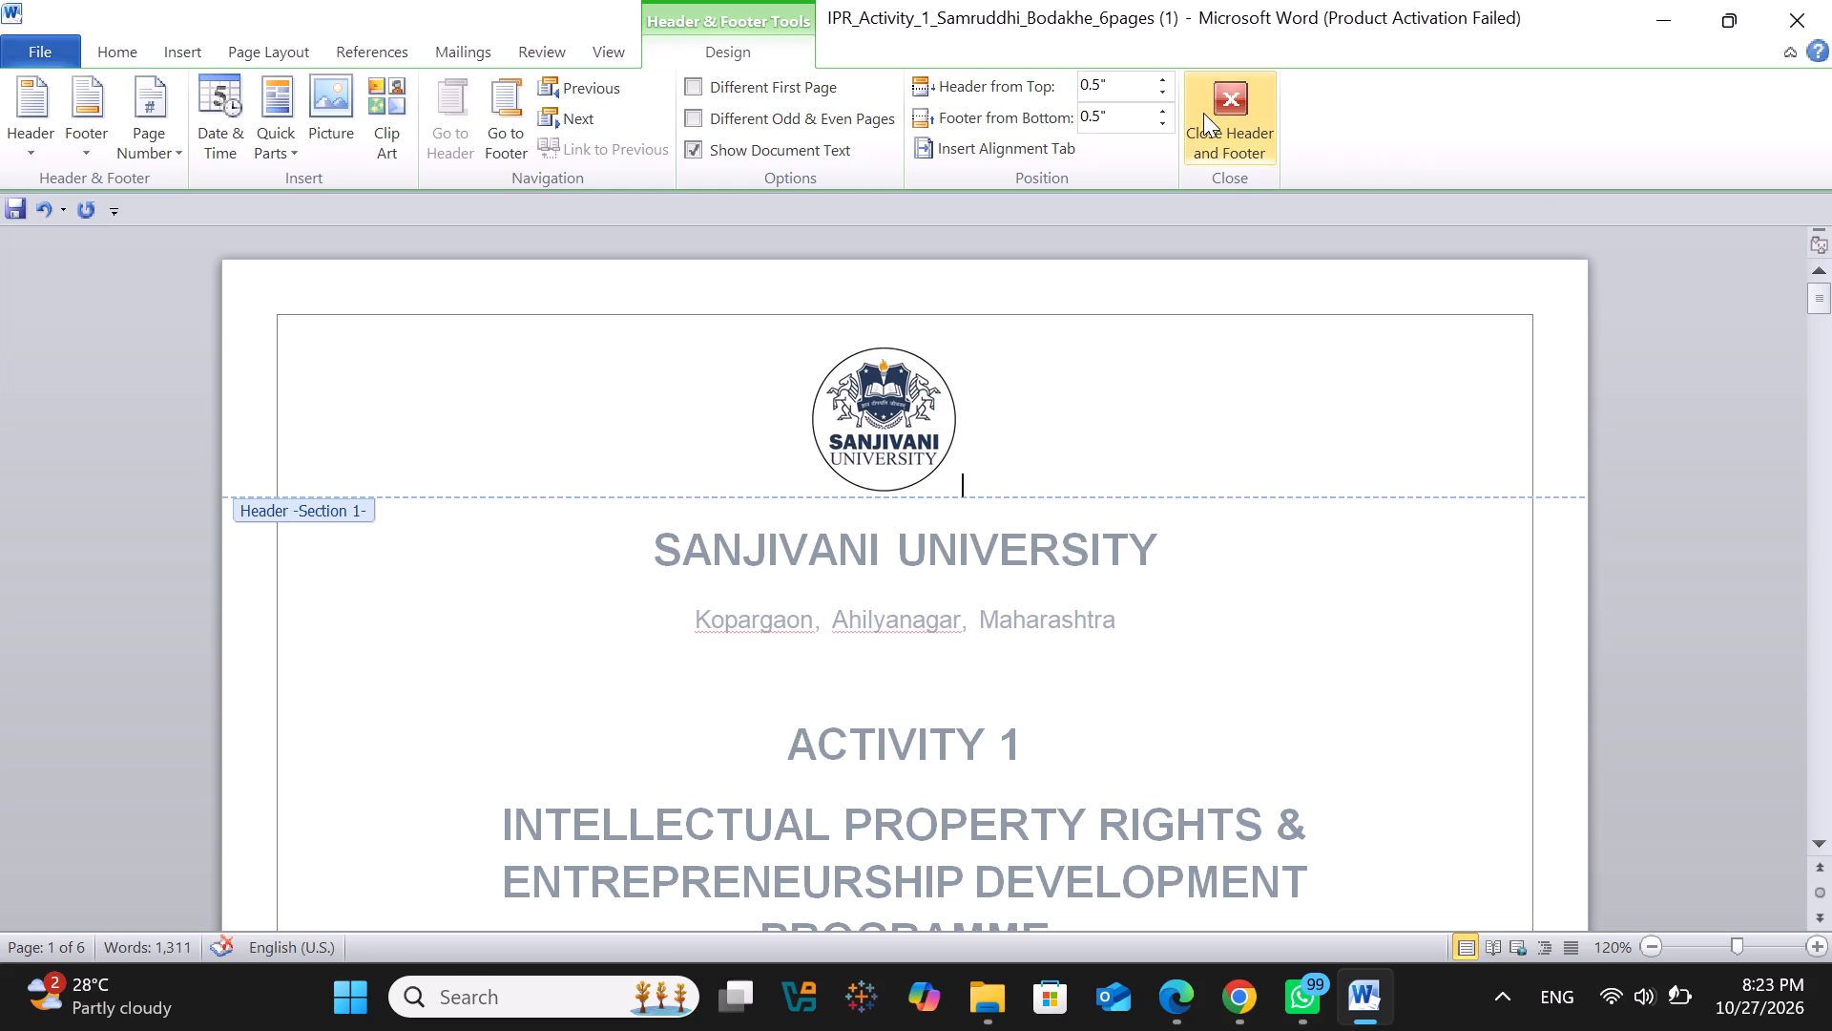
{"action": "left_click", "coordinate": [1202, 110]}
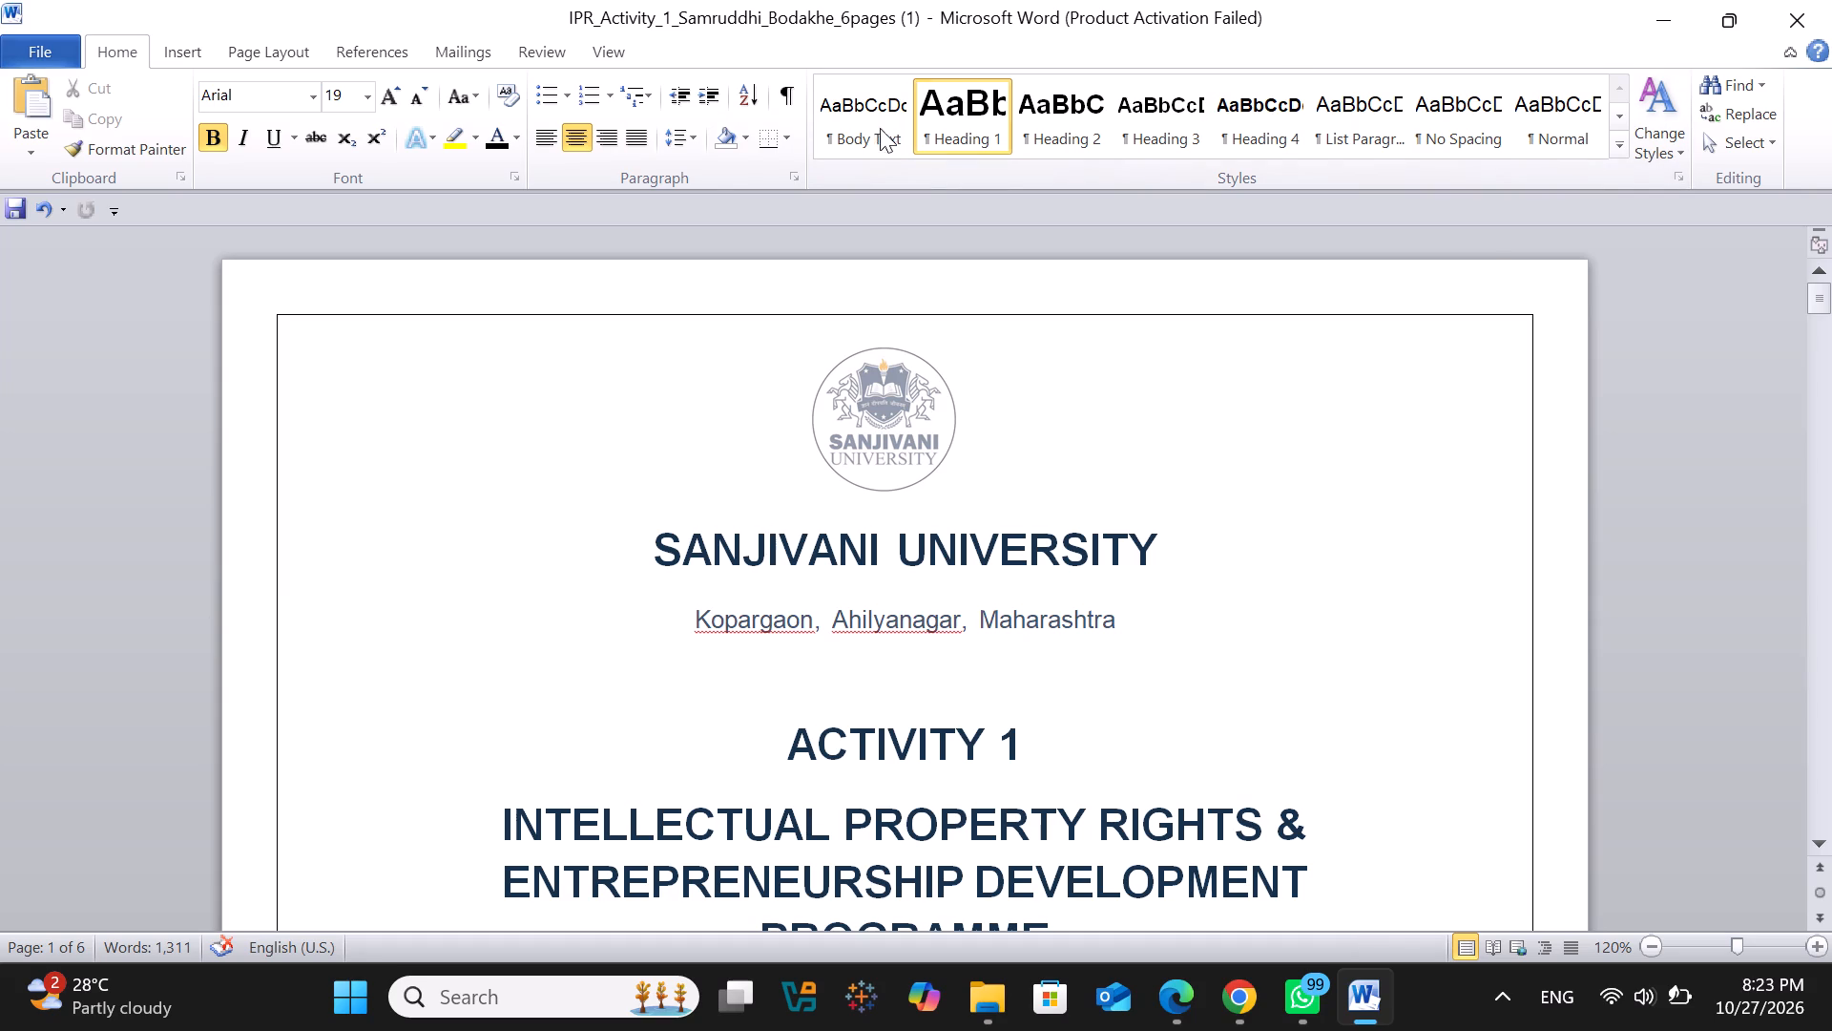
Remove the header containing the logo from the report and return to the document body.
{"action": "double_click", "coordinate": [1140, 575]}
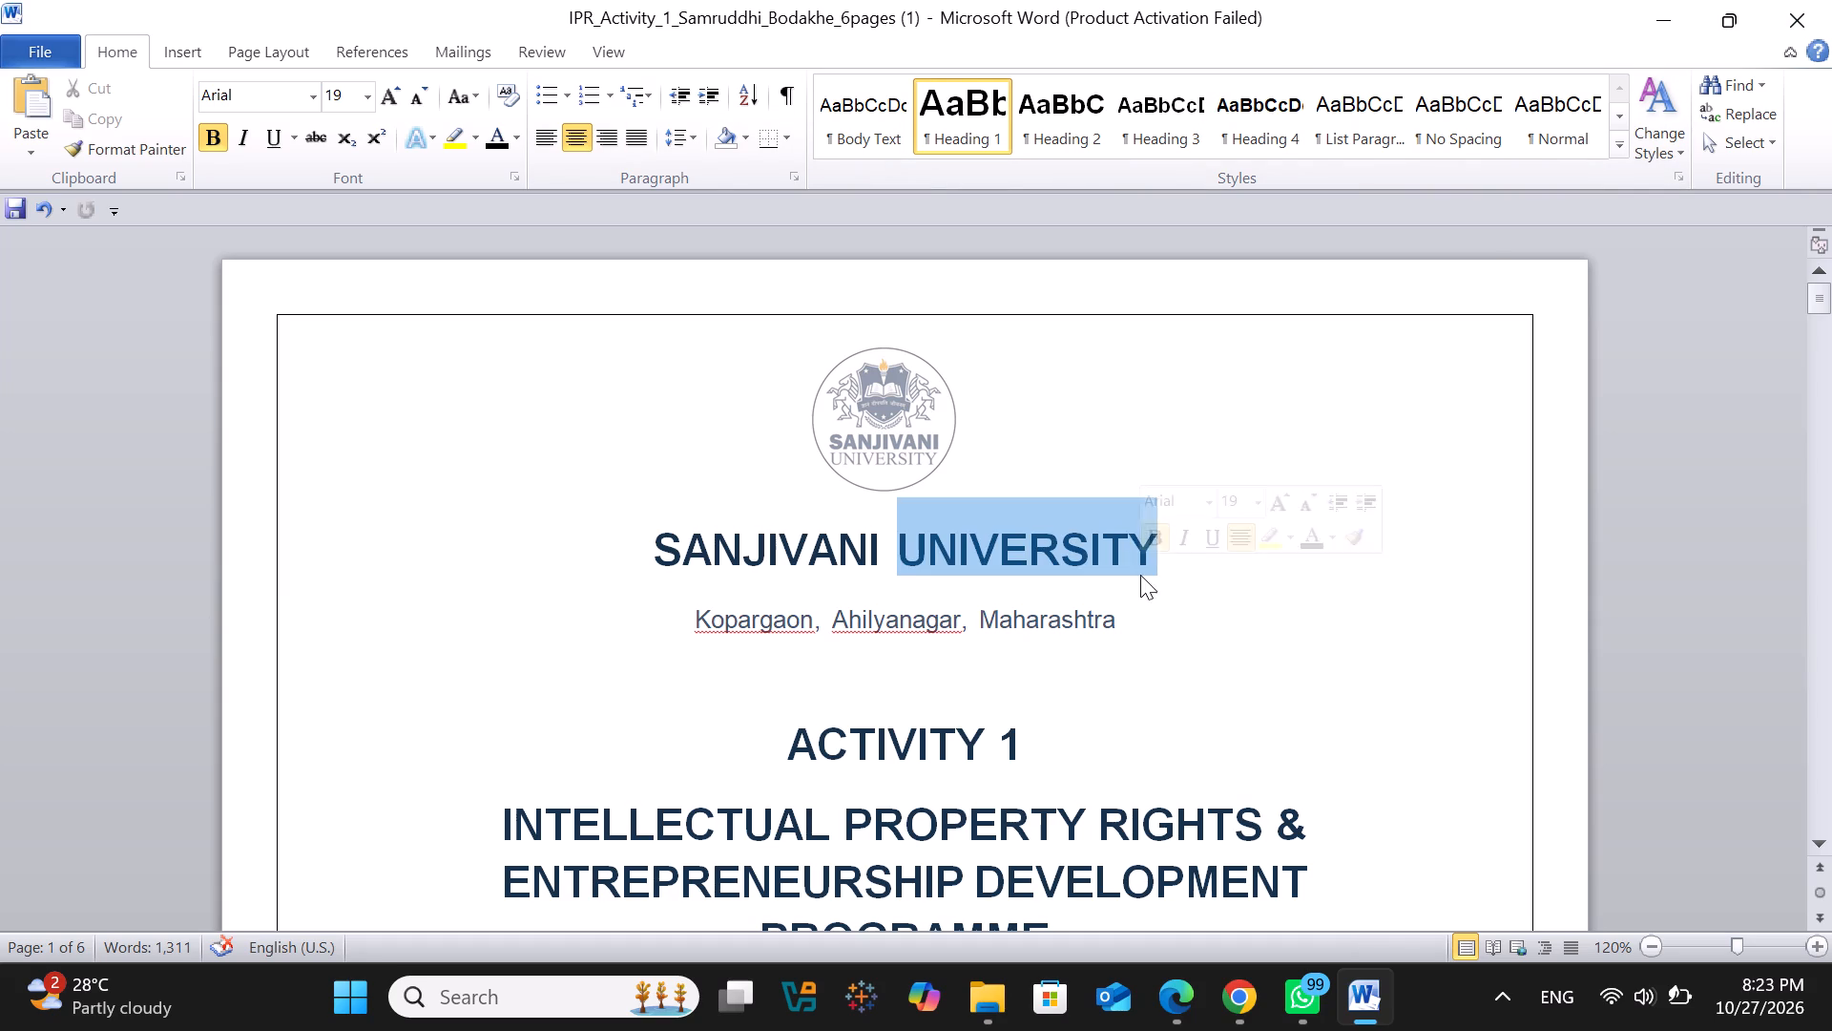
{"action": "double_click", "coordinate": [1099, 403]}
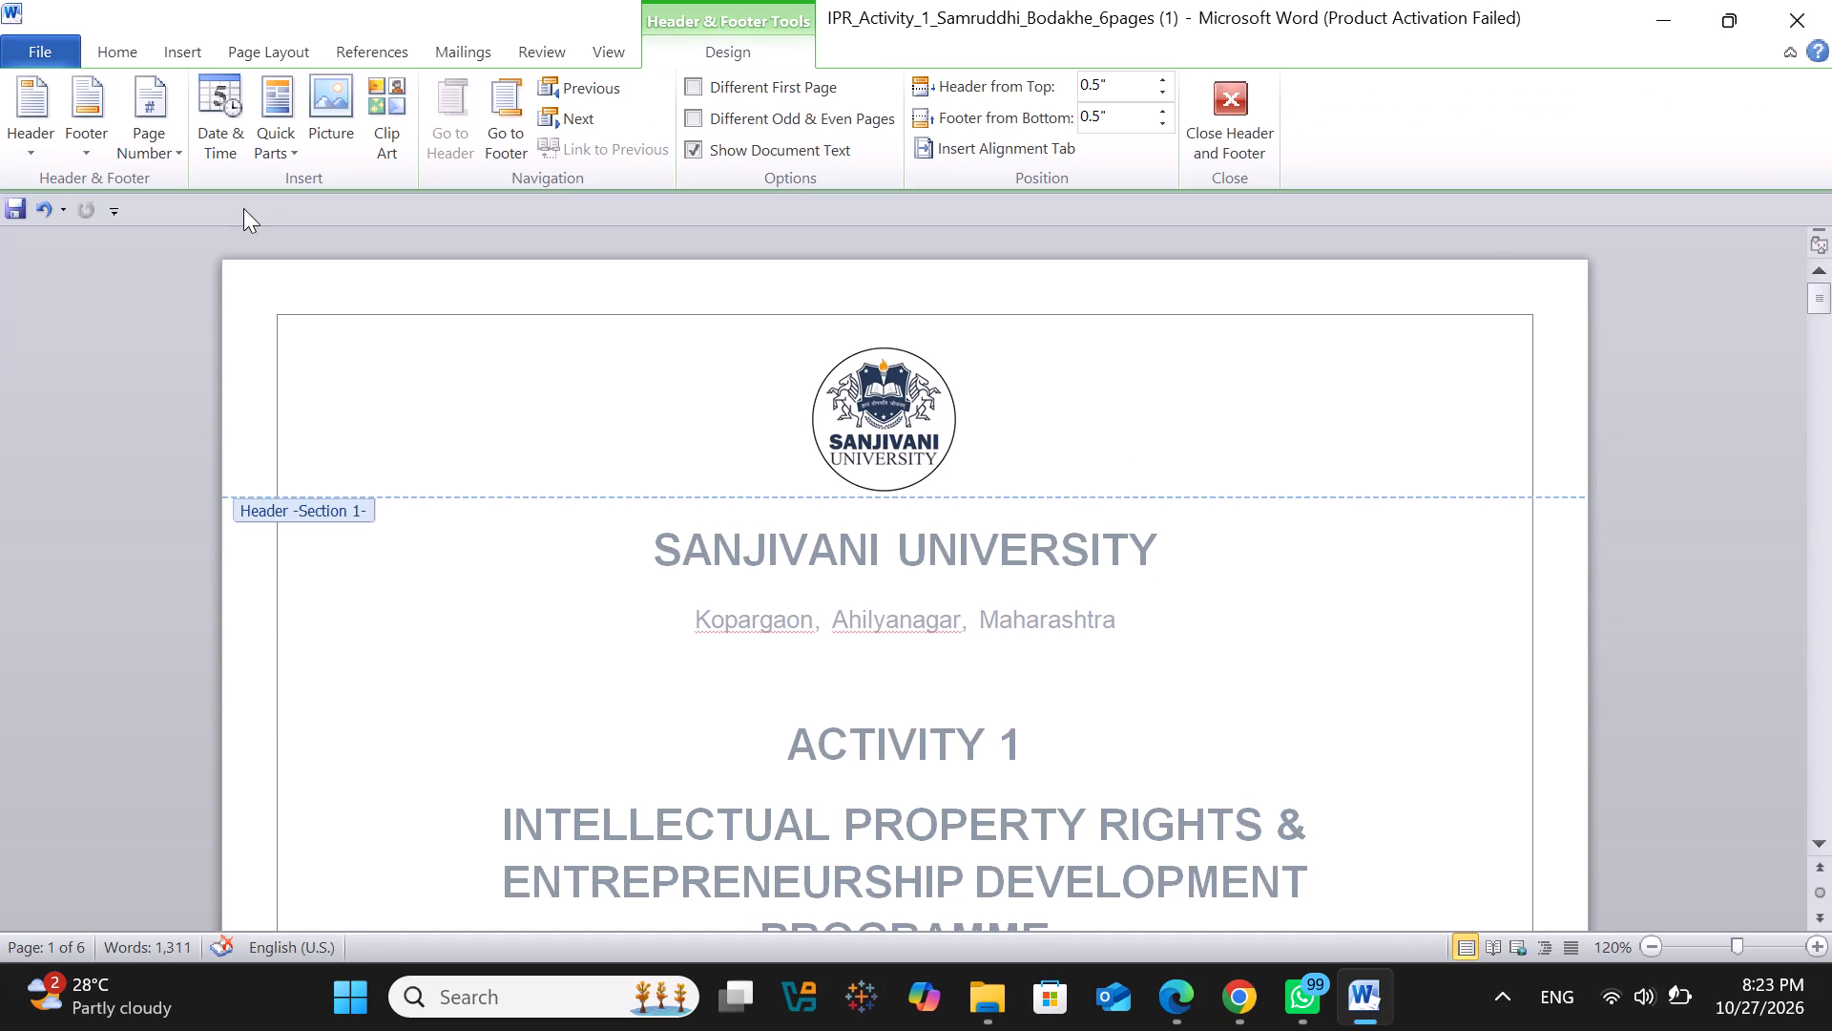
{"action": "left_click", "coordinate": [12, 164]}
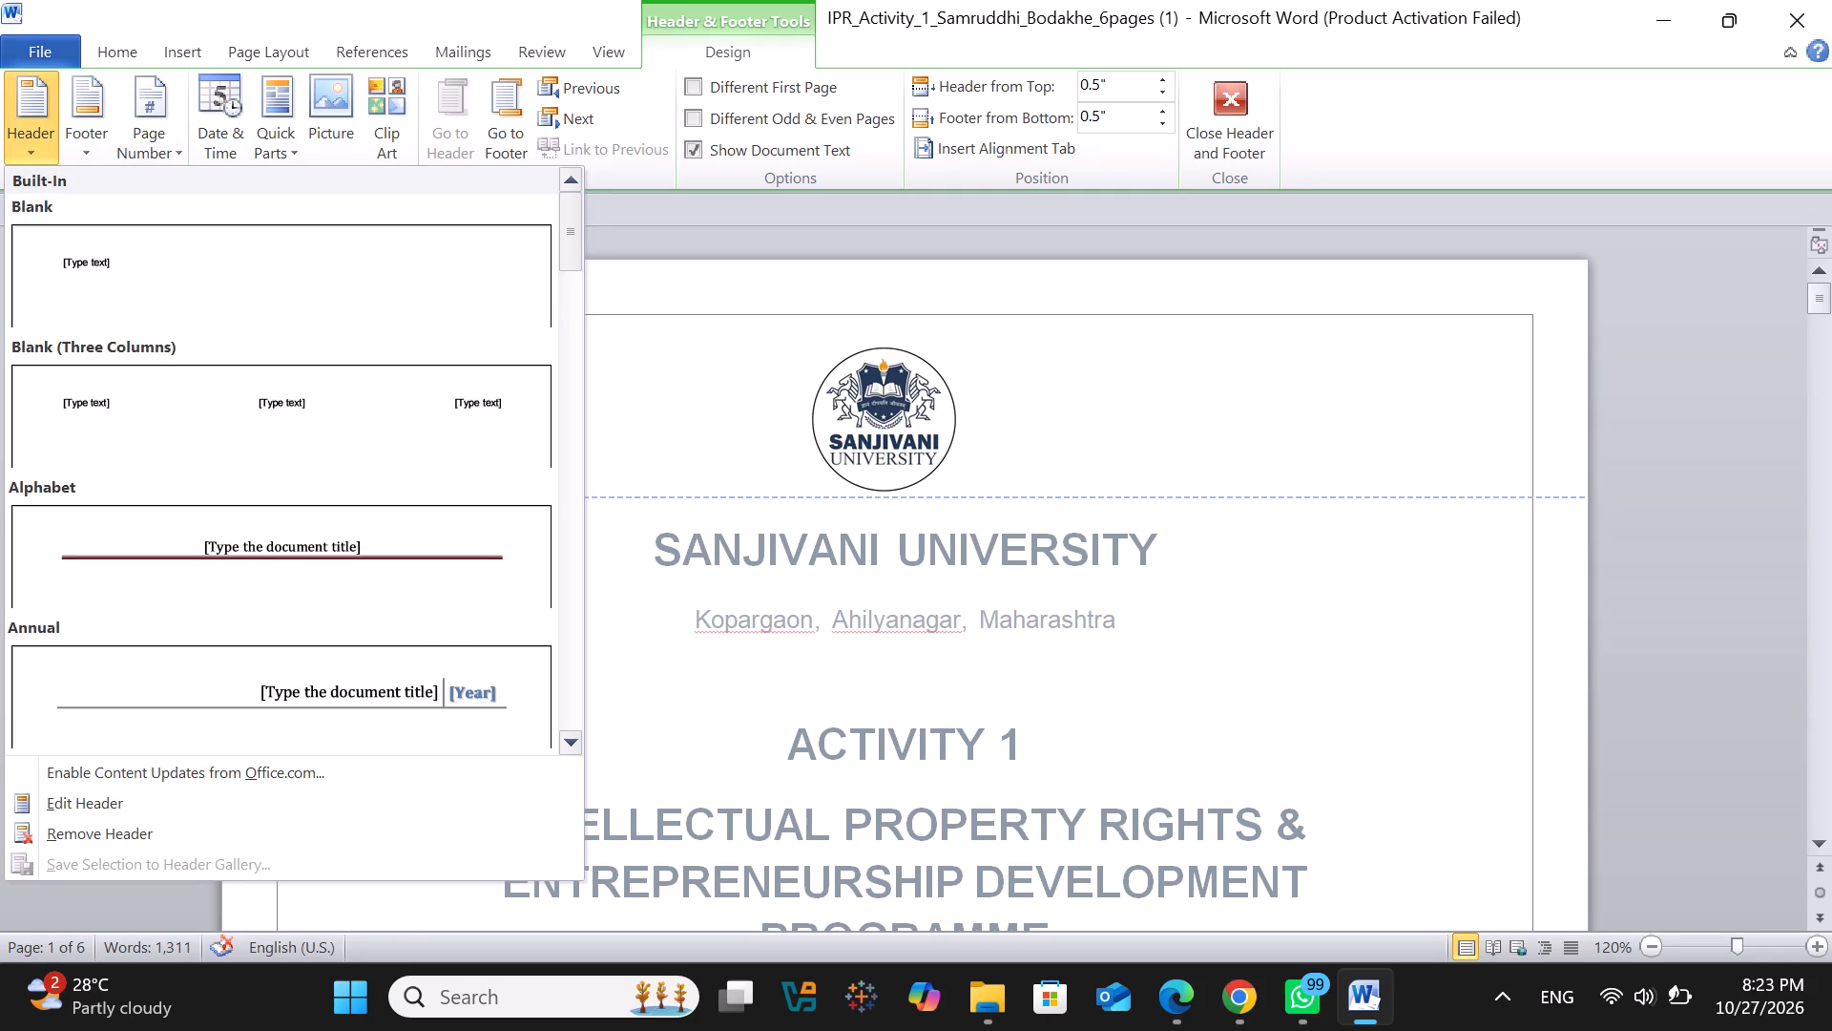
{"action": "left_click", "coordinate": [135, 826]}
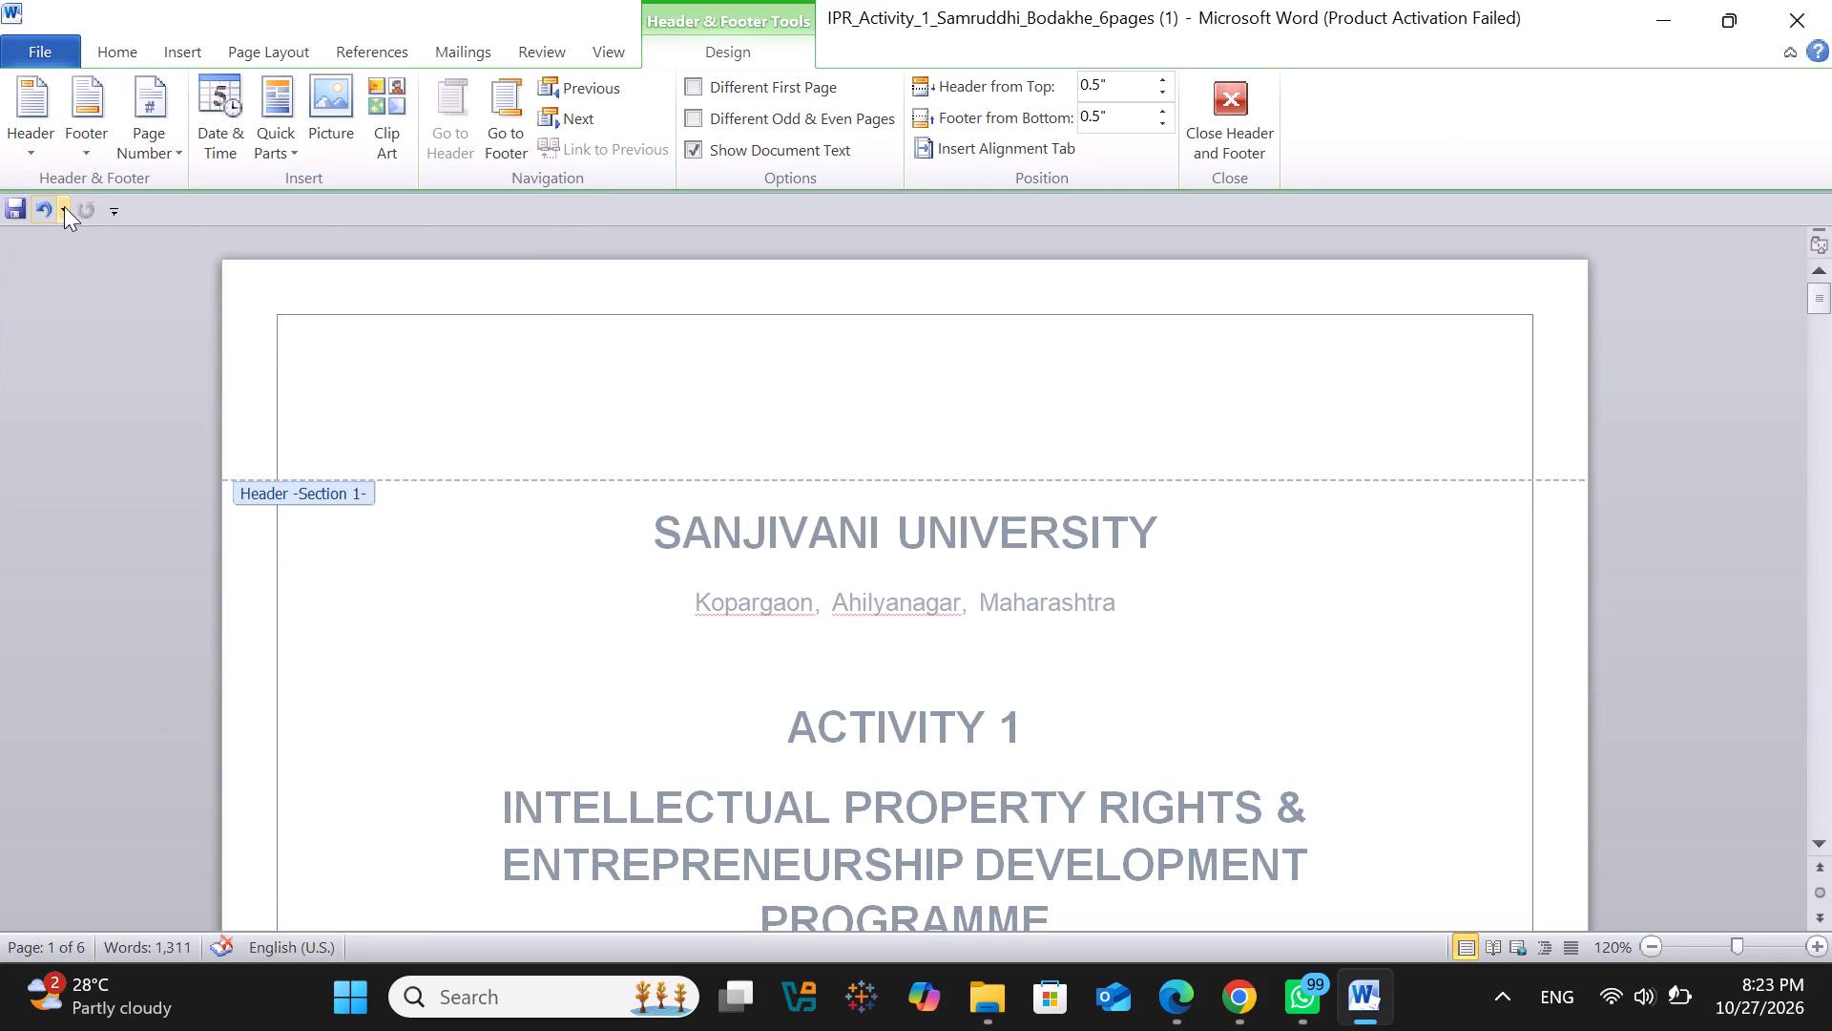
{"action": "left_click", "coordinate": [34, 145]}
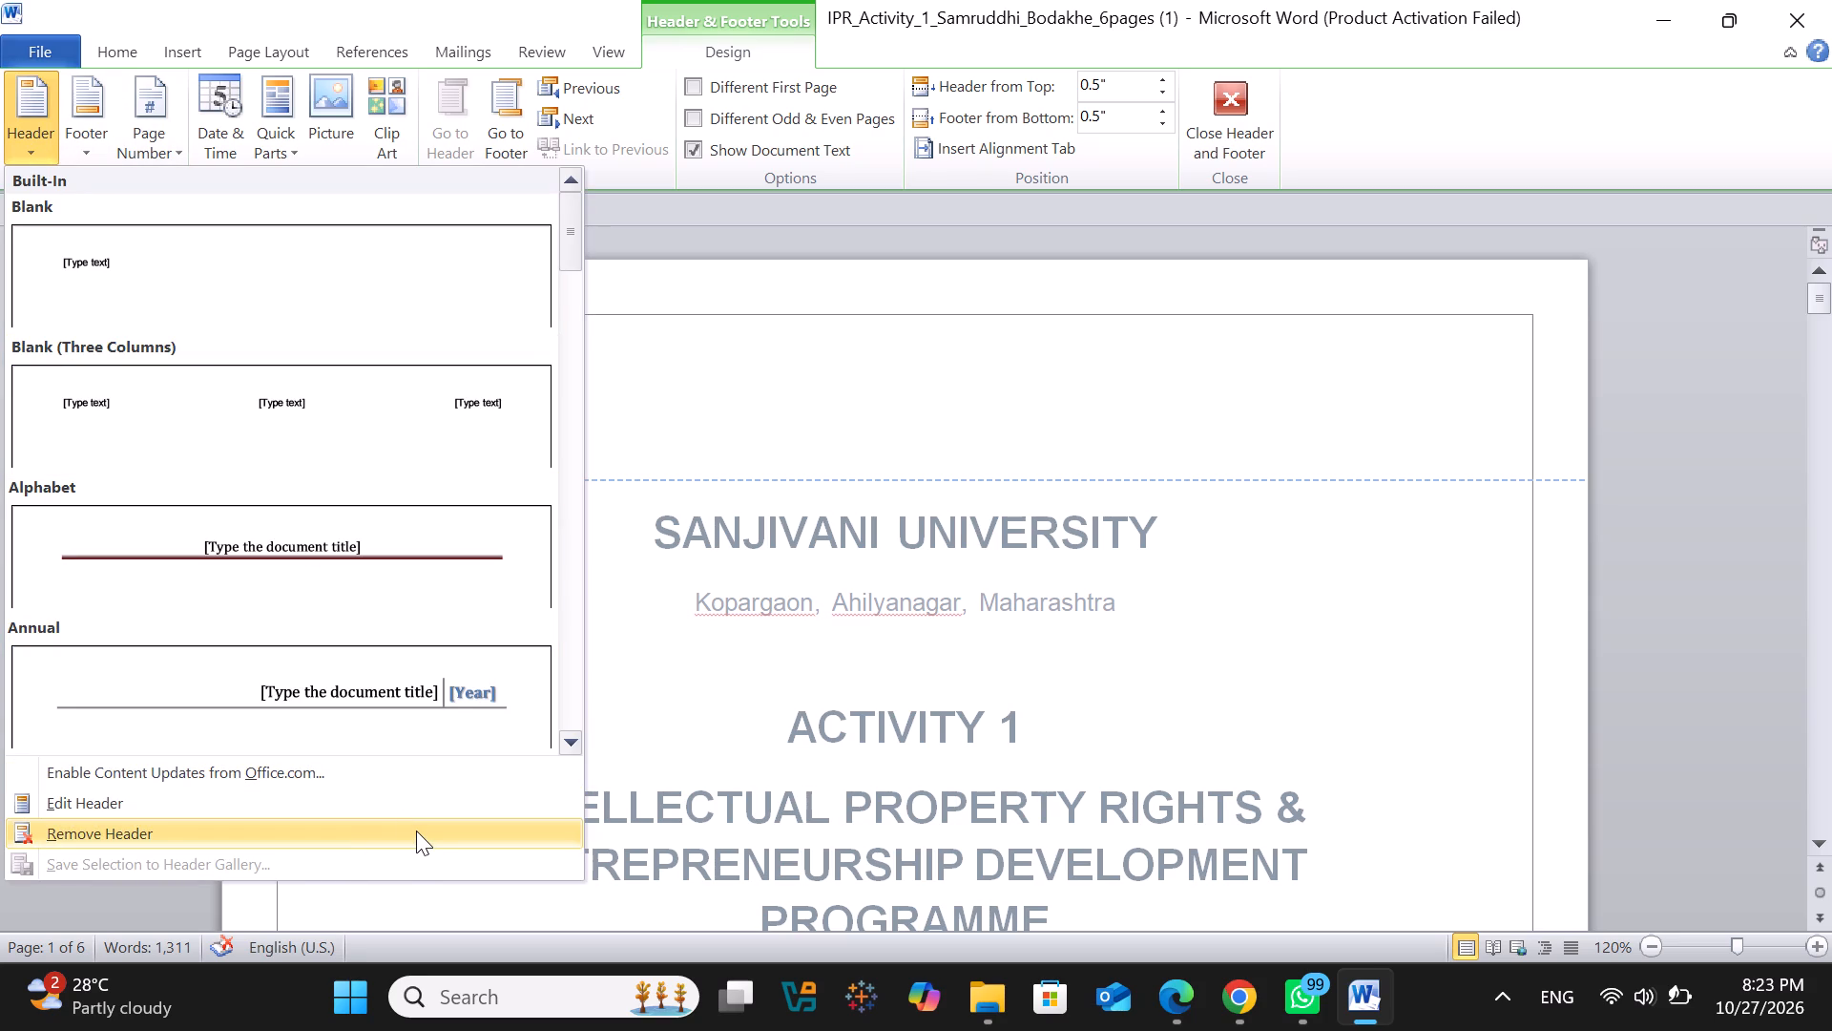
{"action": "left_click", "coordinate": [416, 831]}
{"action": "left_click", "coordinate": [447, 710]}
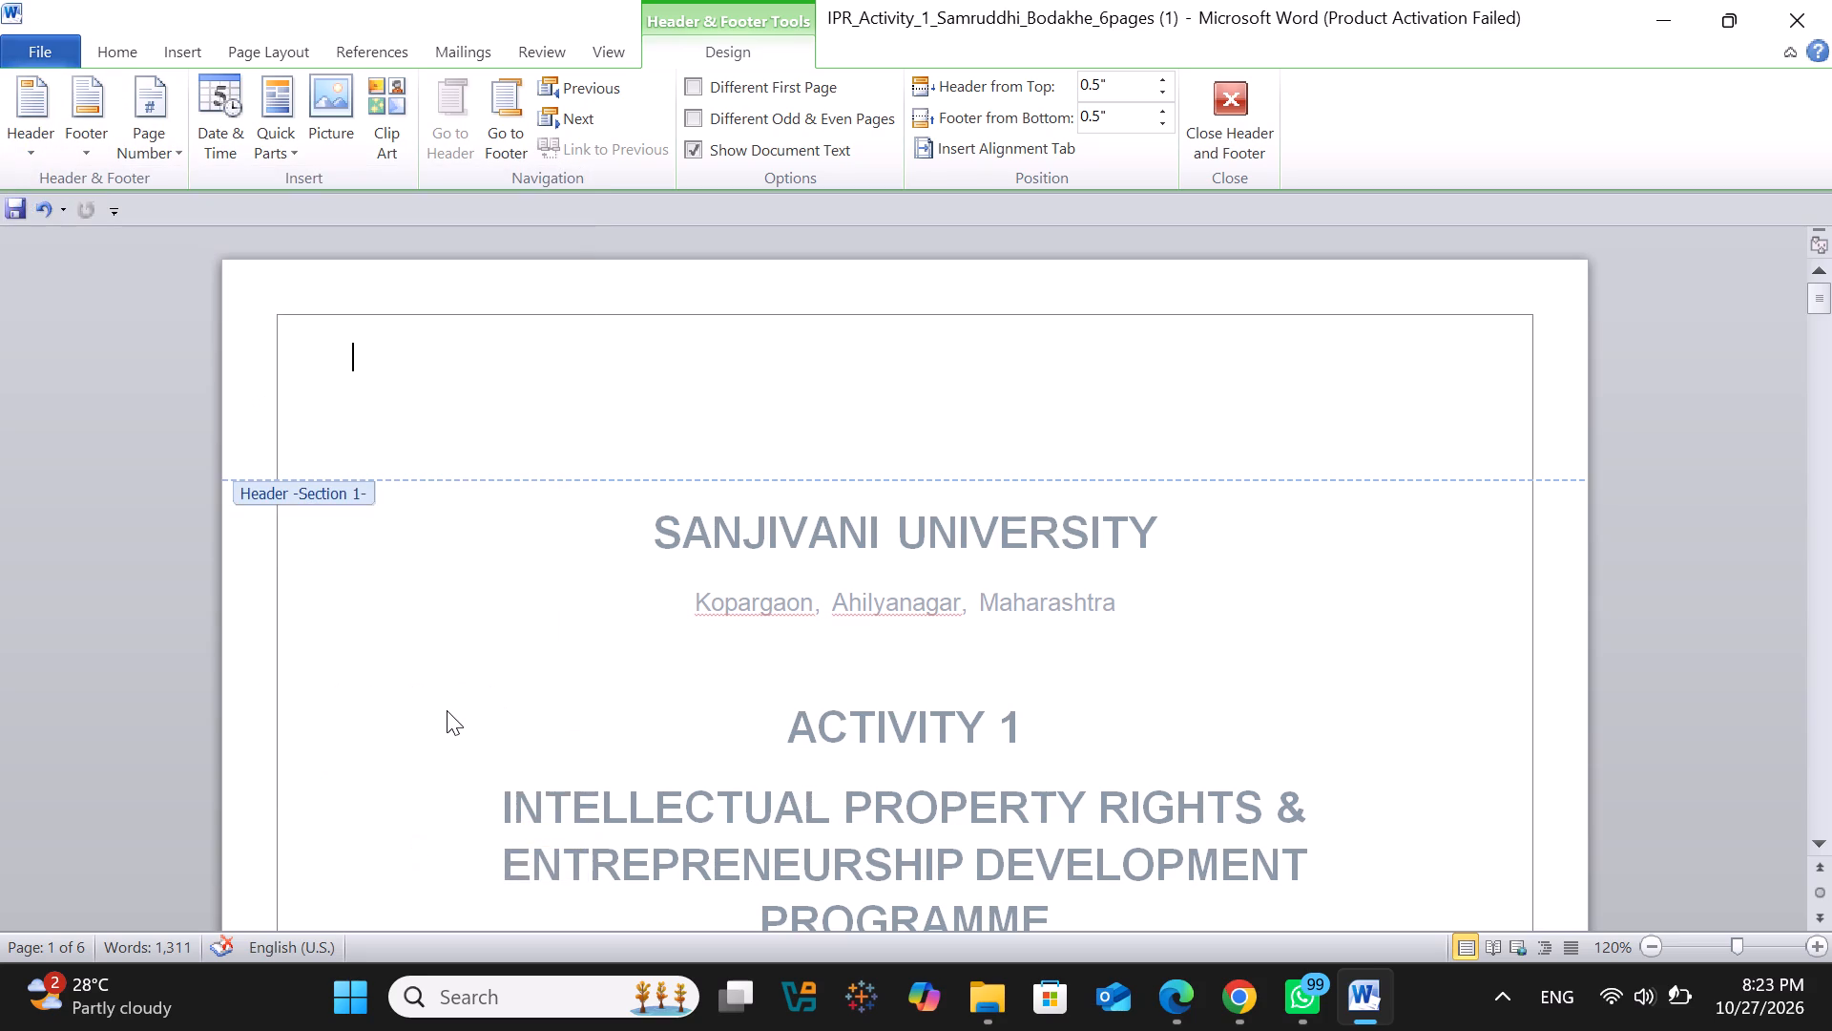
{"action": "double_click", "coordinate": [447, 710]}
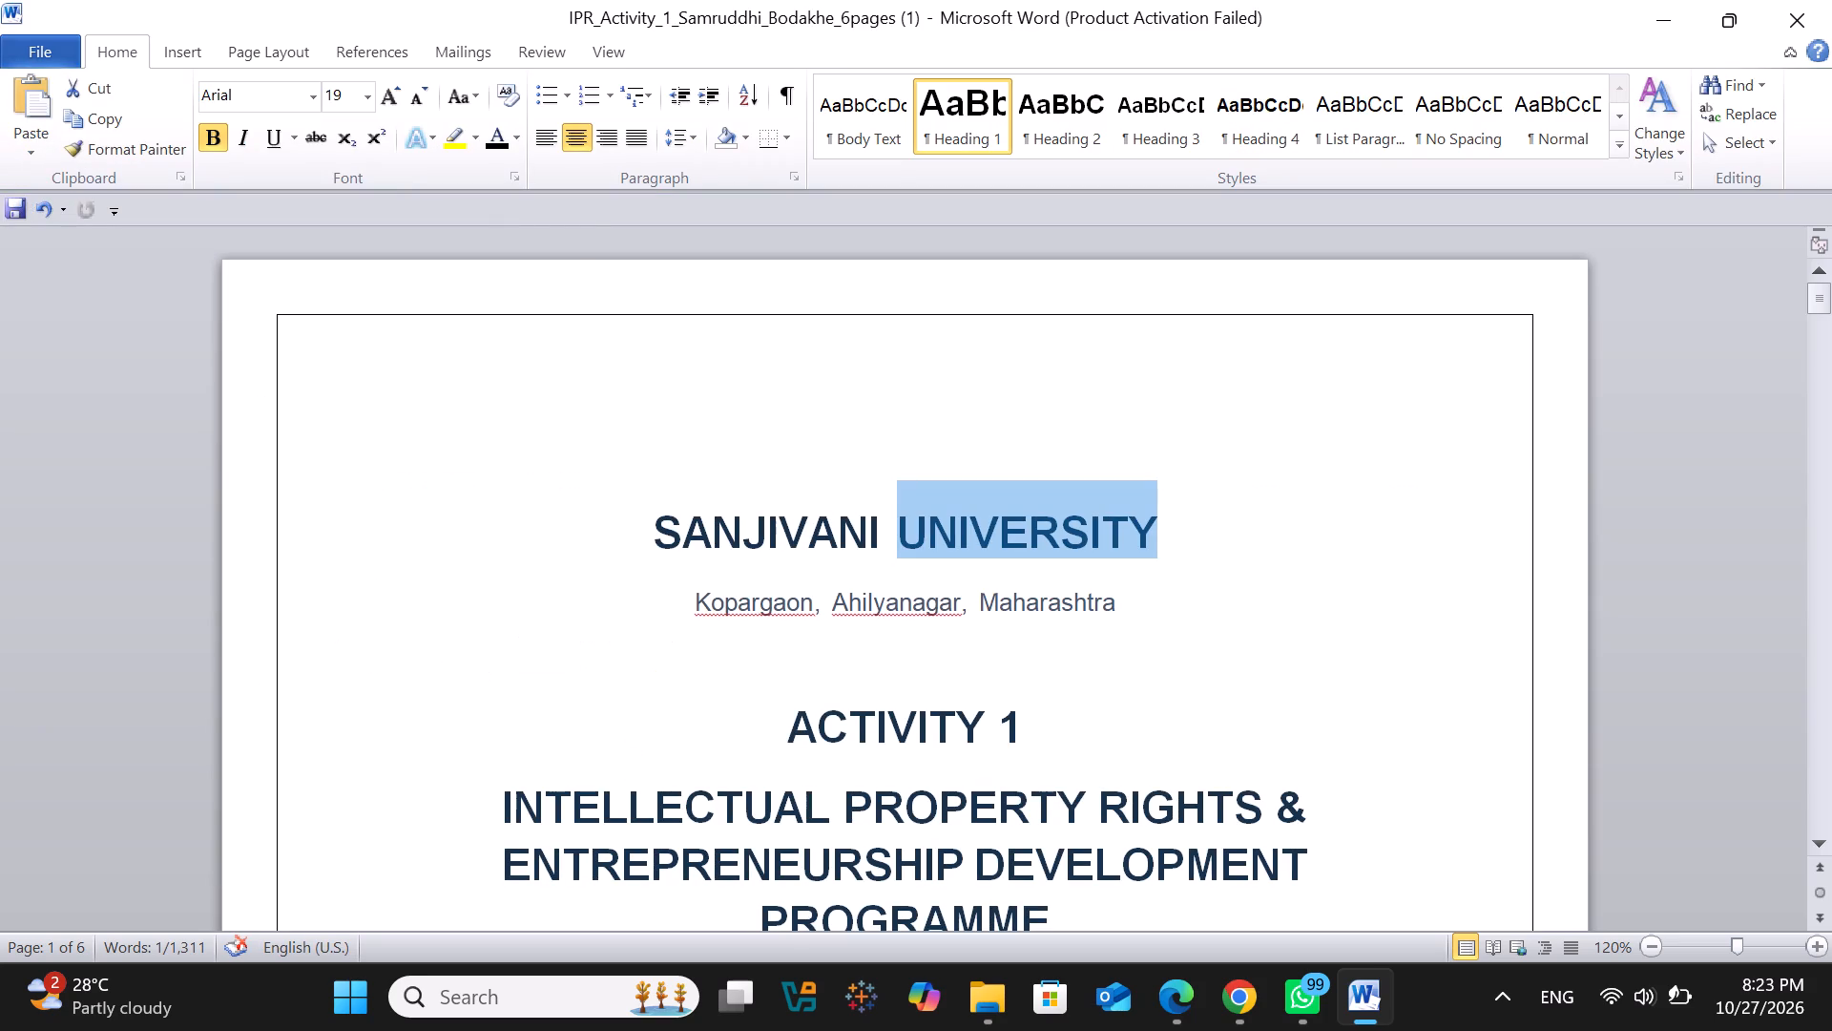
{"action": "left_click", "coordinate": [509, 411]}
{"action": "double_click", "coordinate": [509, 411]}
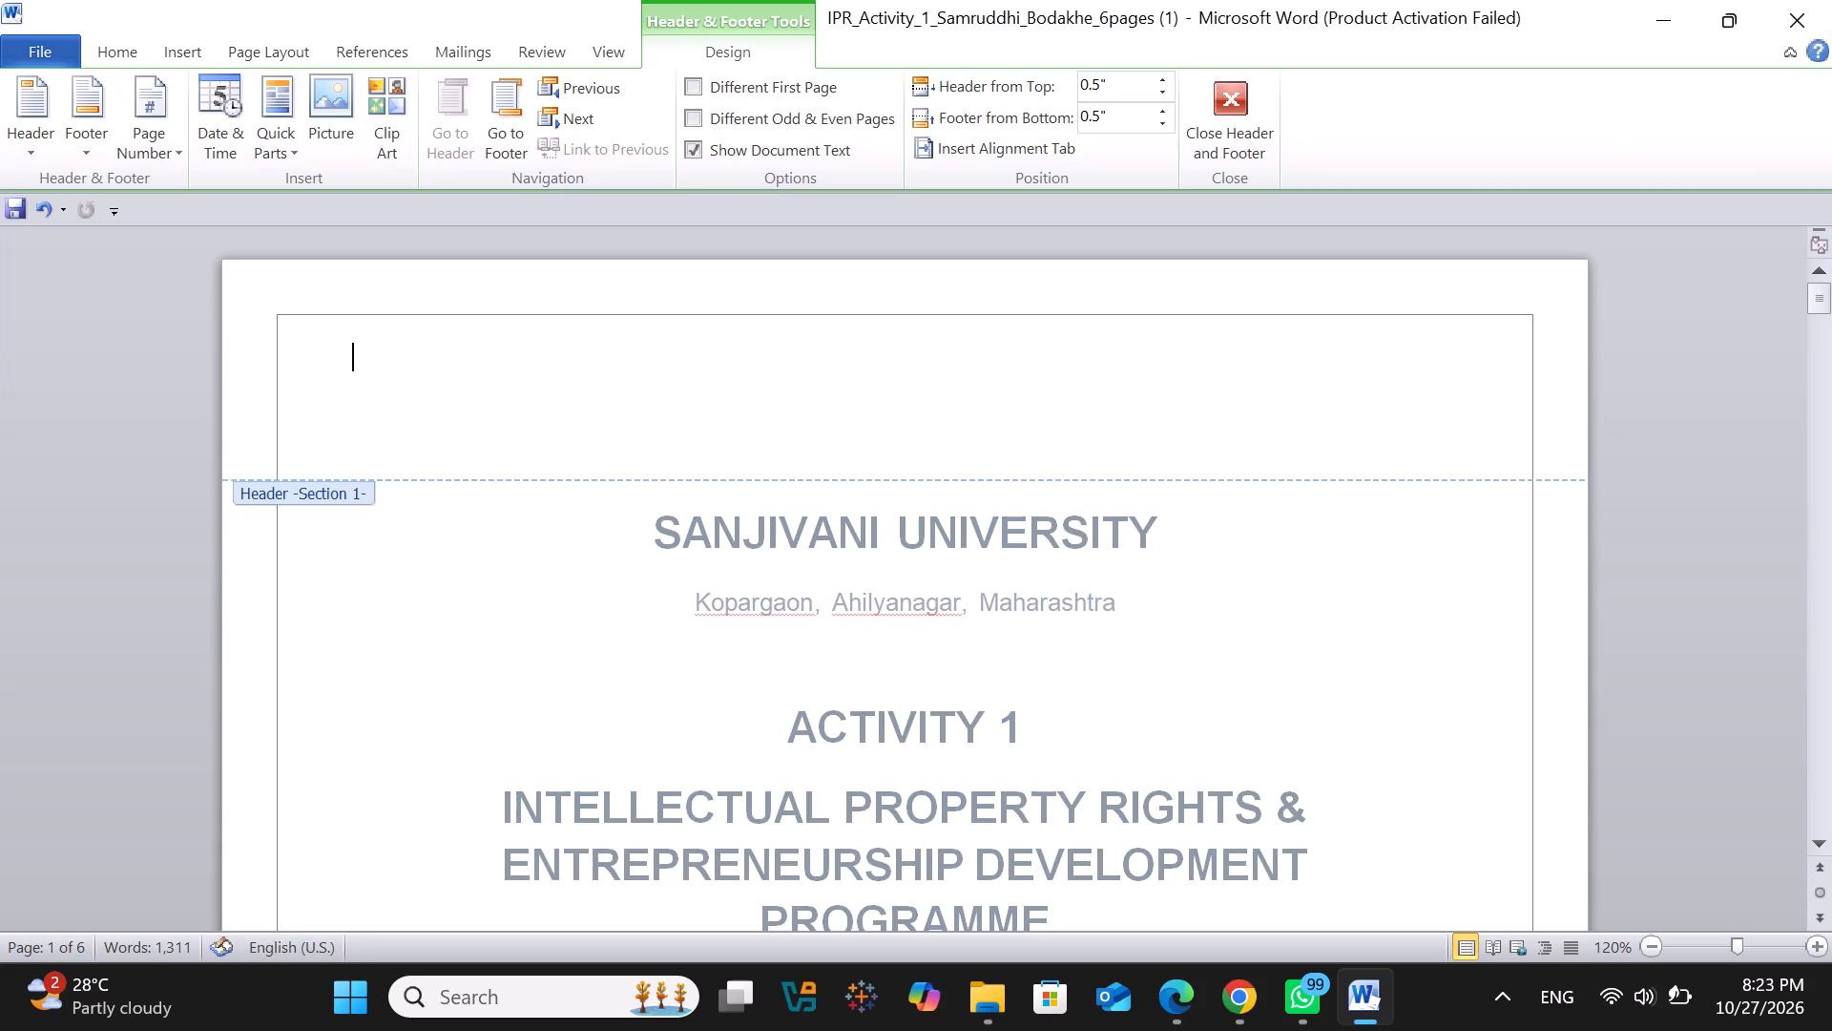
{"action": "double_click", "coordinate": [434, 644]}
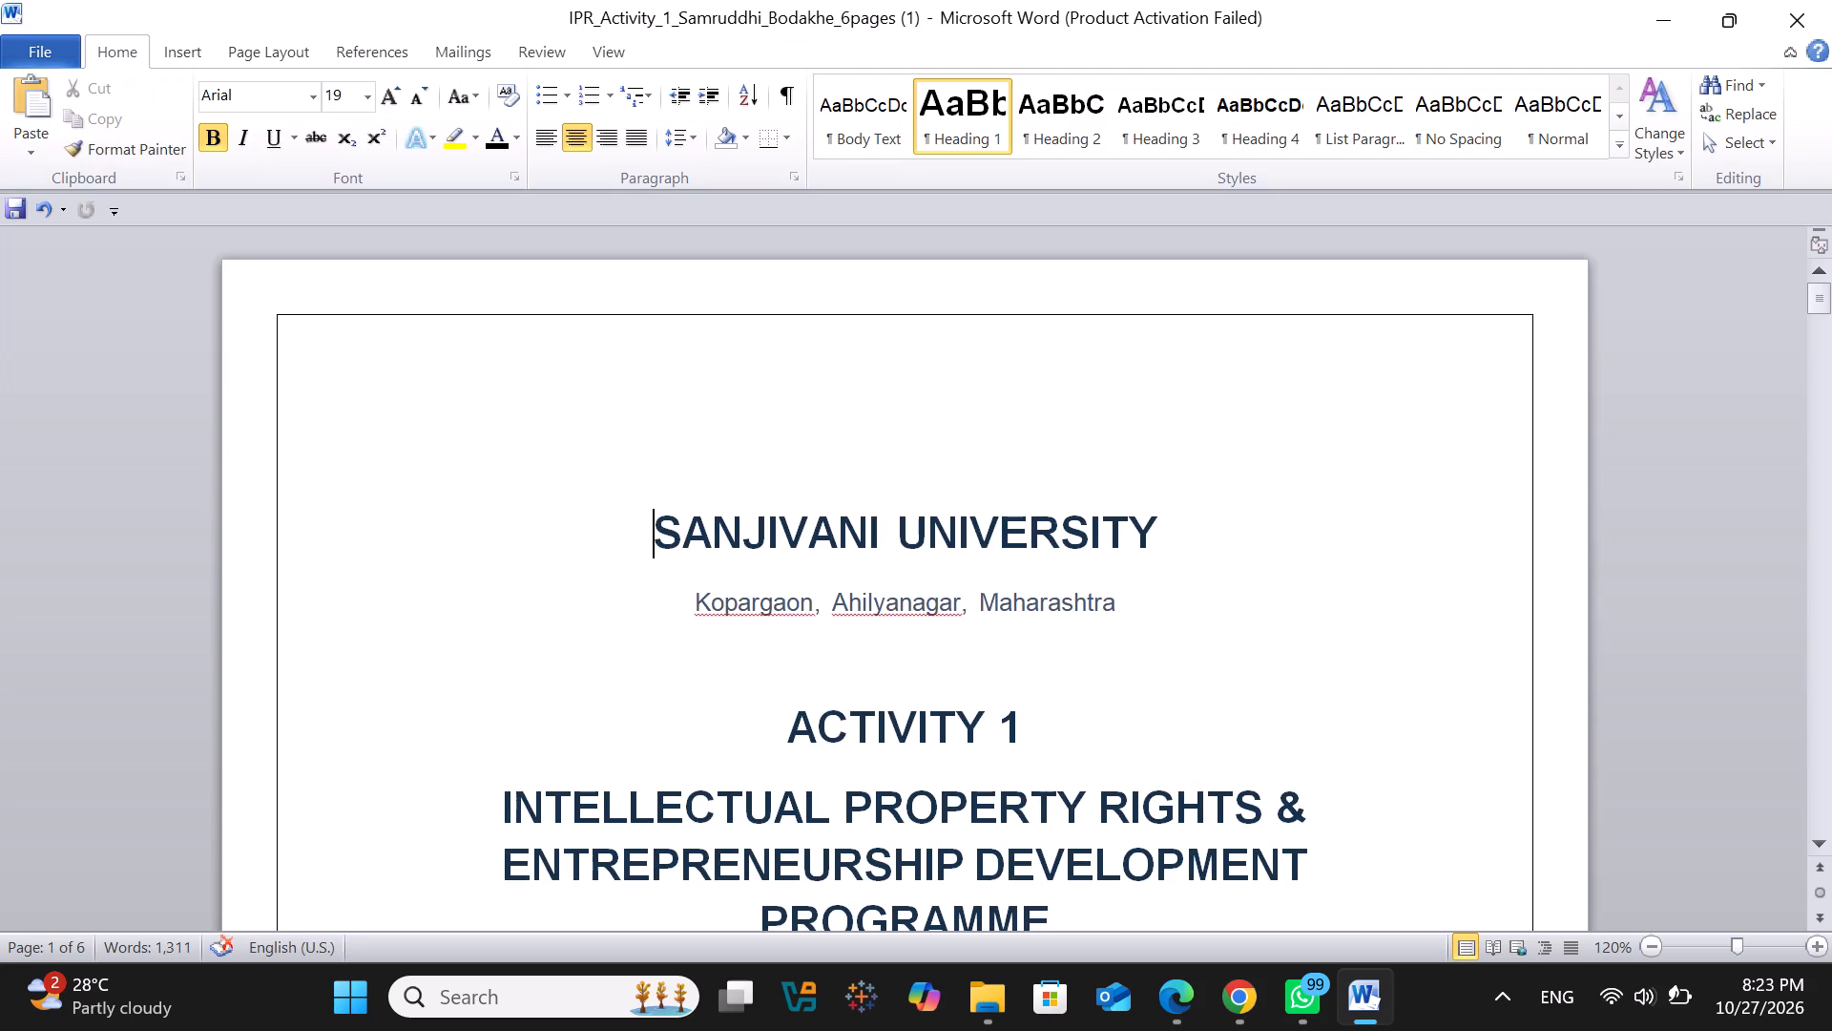
Check the first page from the SANJIVANI UNIVERSITY heading down to the Introduction and the start of the following page.
{"action": "scroll", "coordinate": [957, 645], "scroll_direction": "down", "scroll_amount": 6}
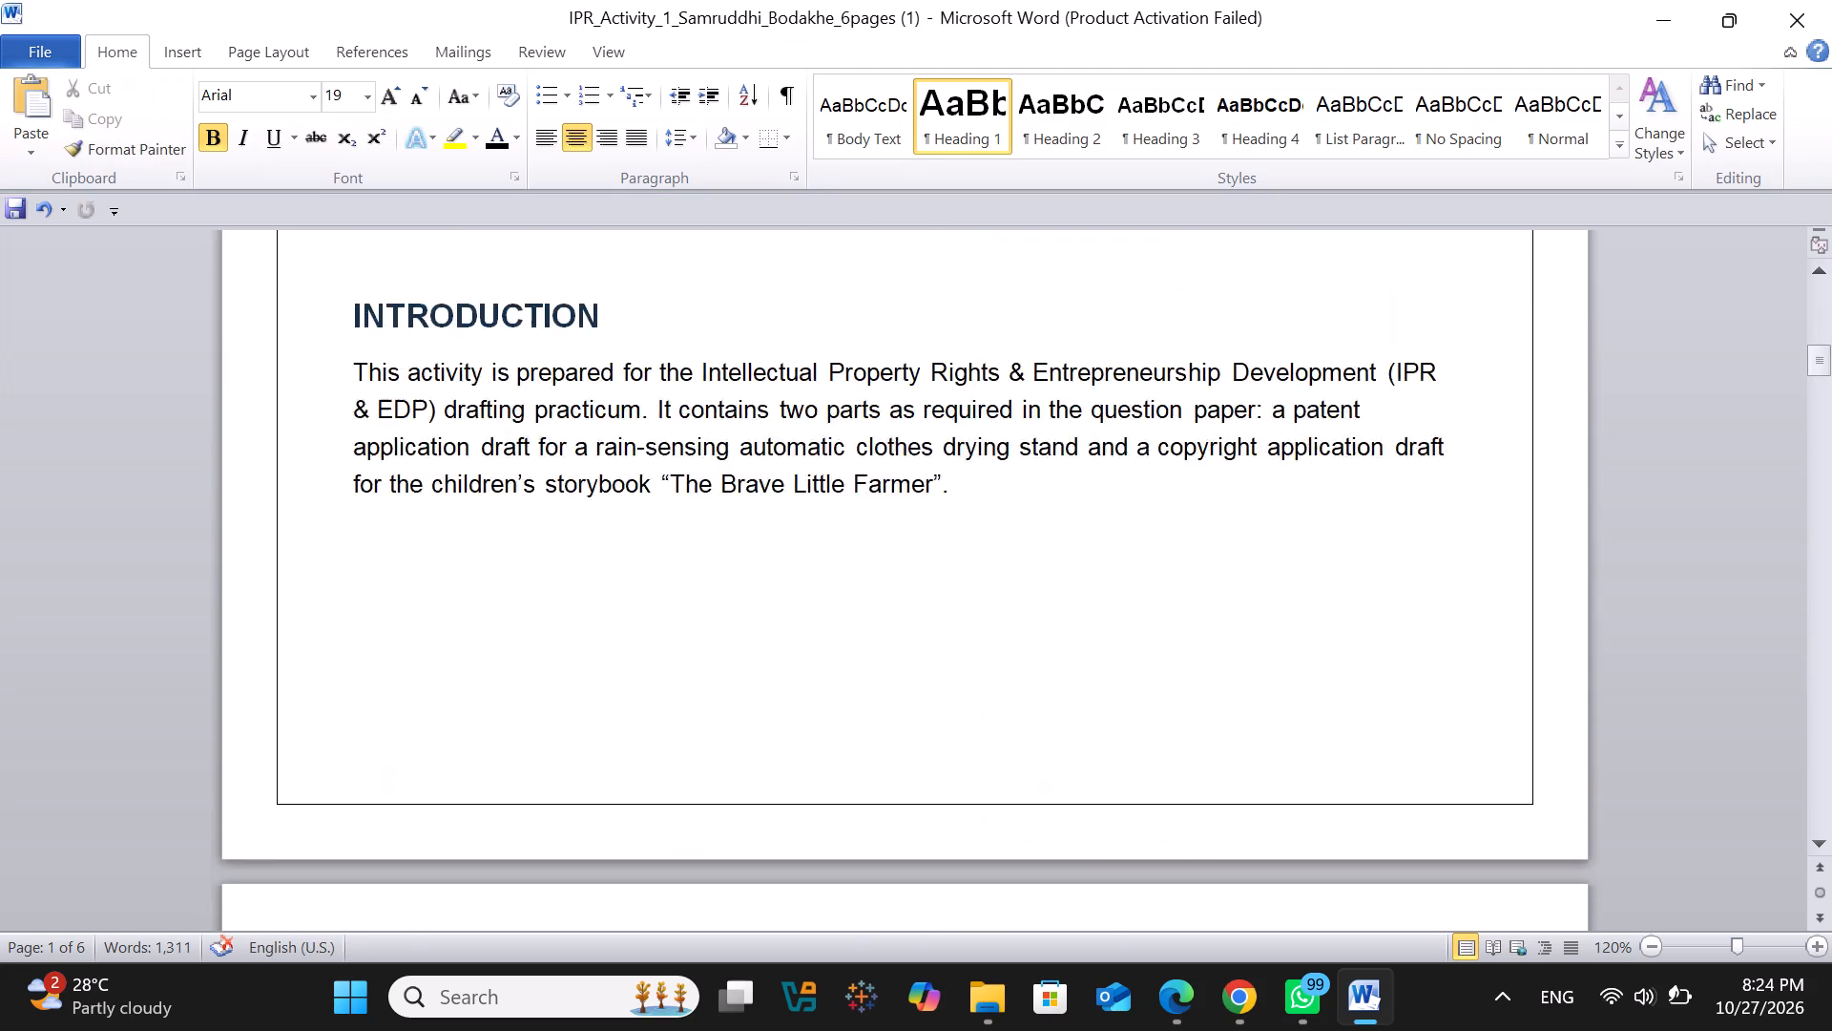
{"action": "scroll", "coordinate": [957, 645], "scroll_direction": "down", "scroll_amount": 3}
{"action": "scroll", "coordinate": [957, 645], "scroll_direction": "up", "scroll_amount": 10}
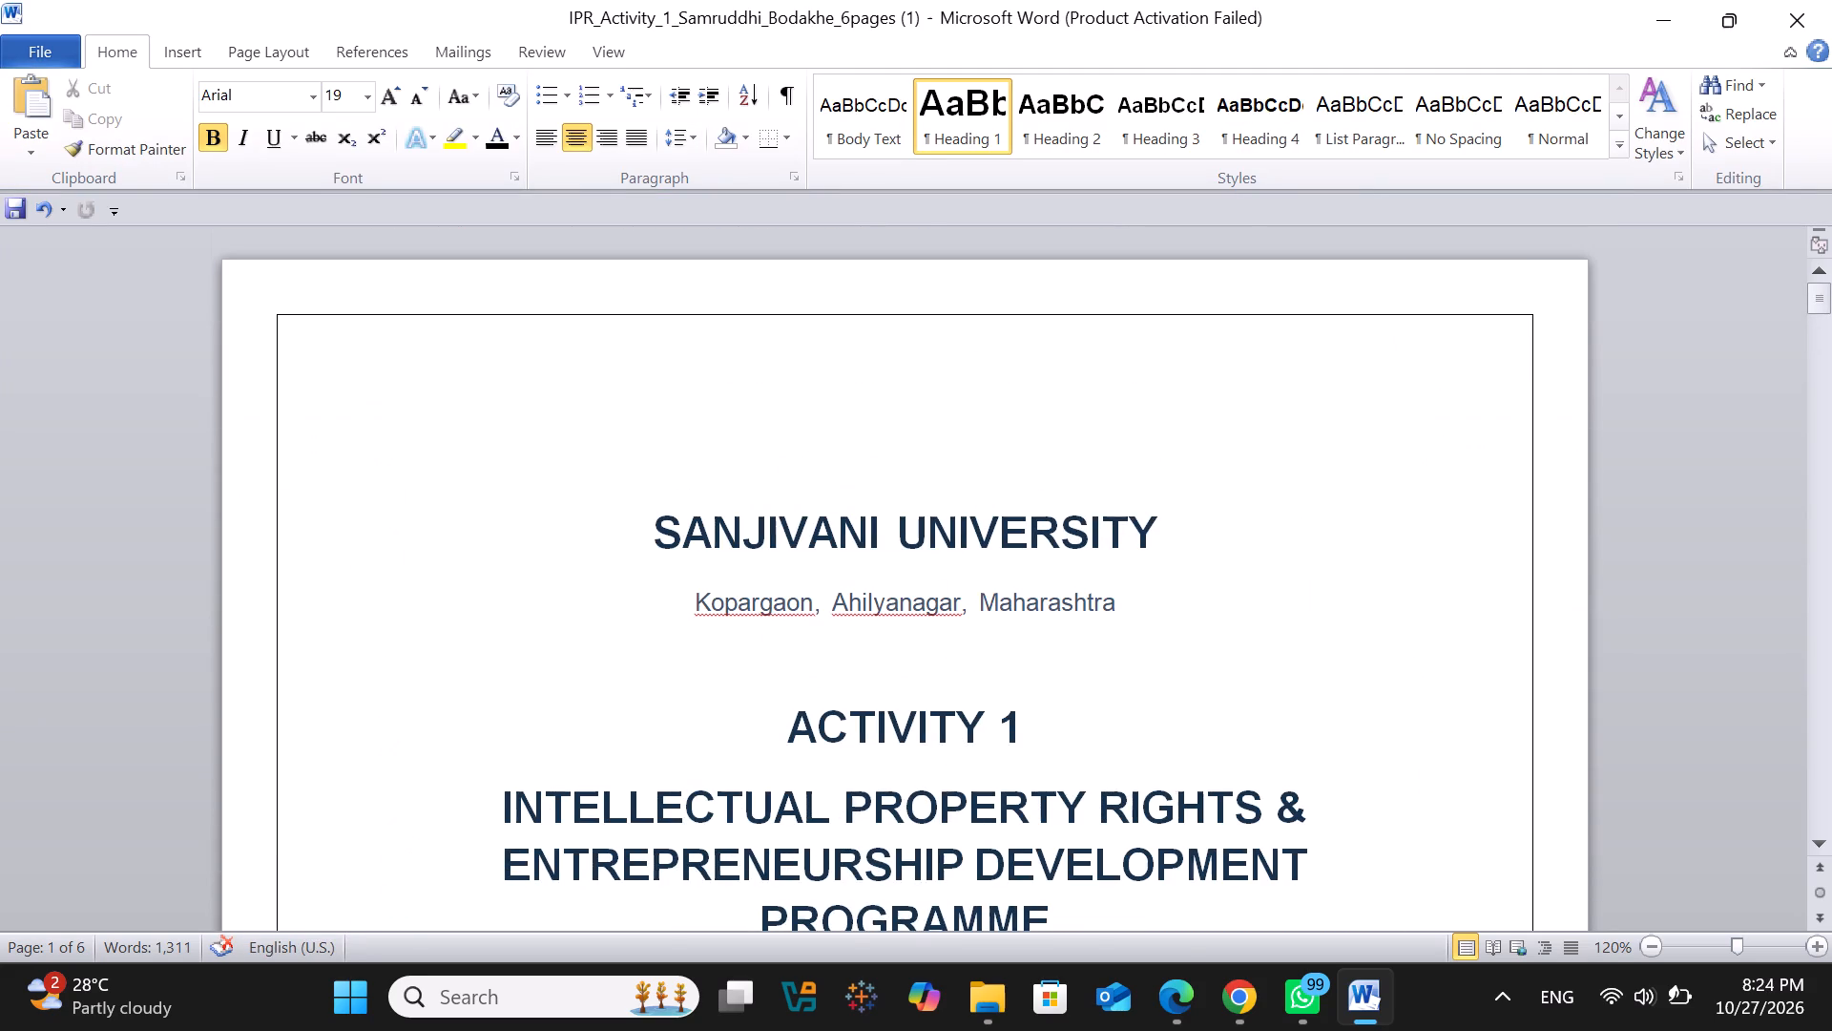
{"action": "left_click", "coordinate": [873, 402]}
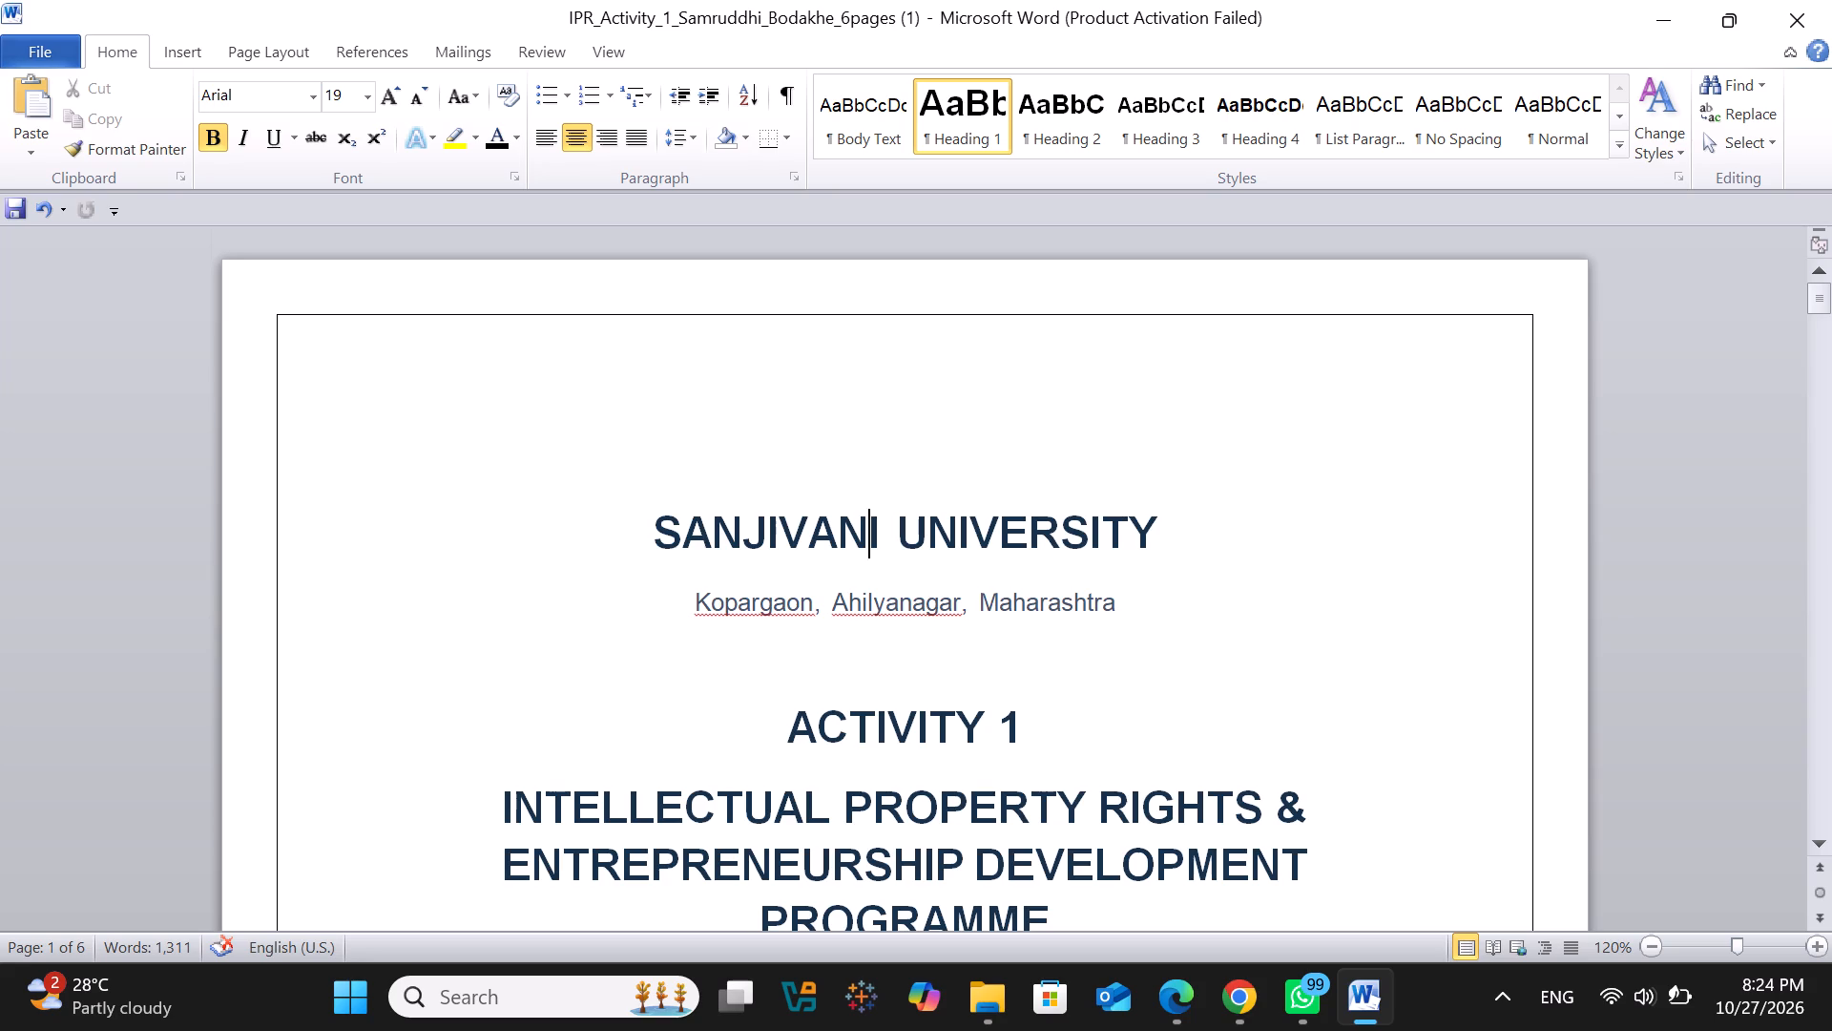
{"action": "scroll", "coordinate": [645, 521], "scroll_direction": "down", "scroll_amount": 5}
{"action": "scroll", "coordinate": [645, 521], "scroll_direction": "up", "scroll_amount": 5}
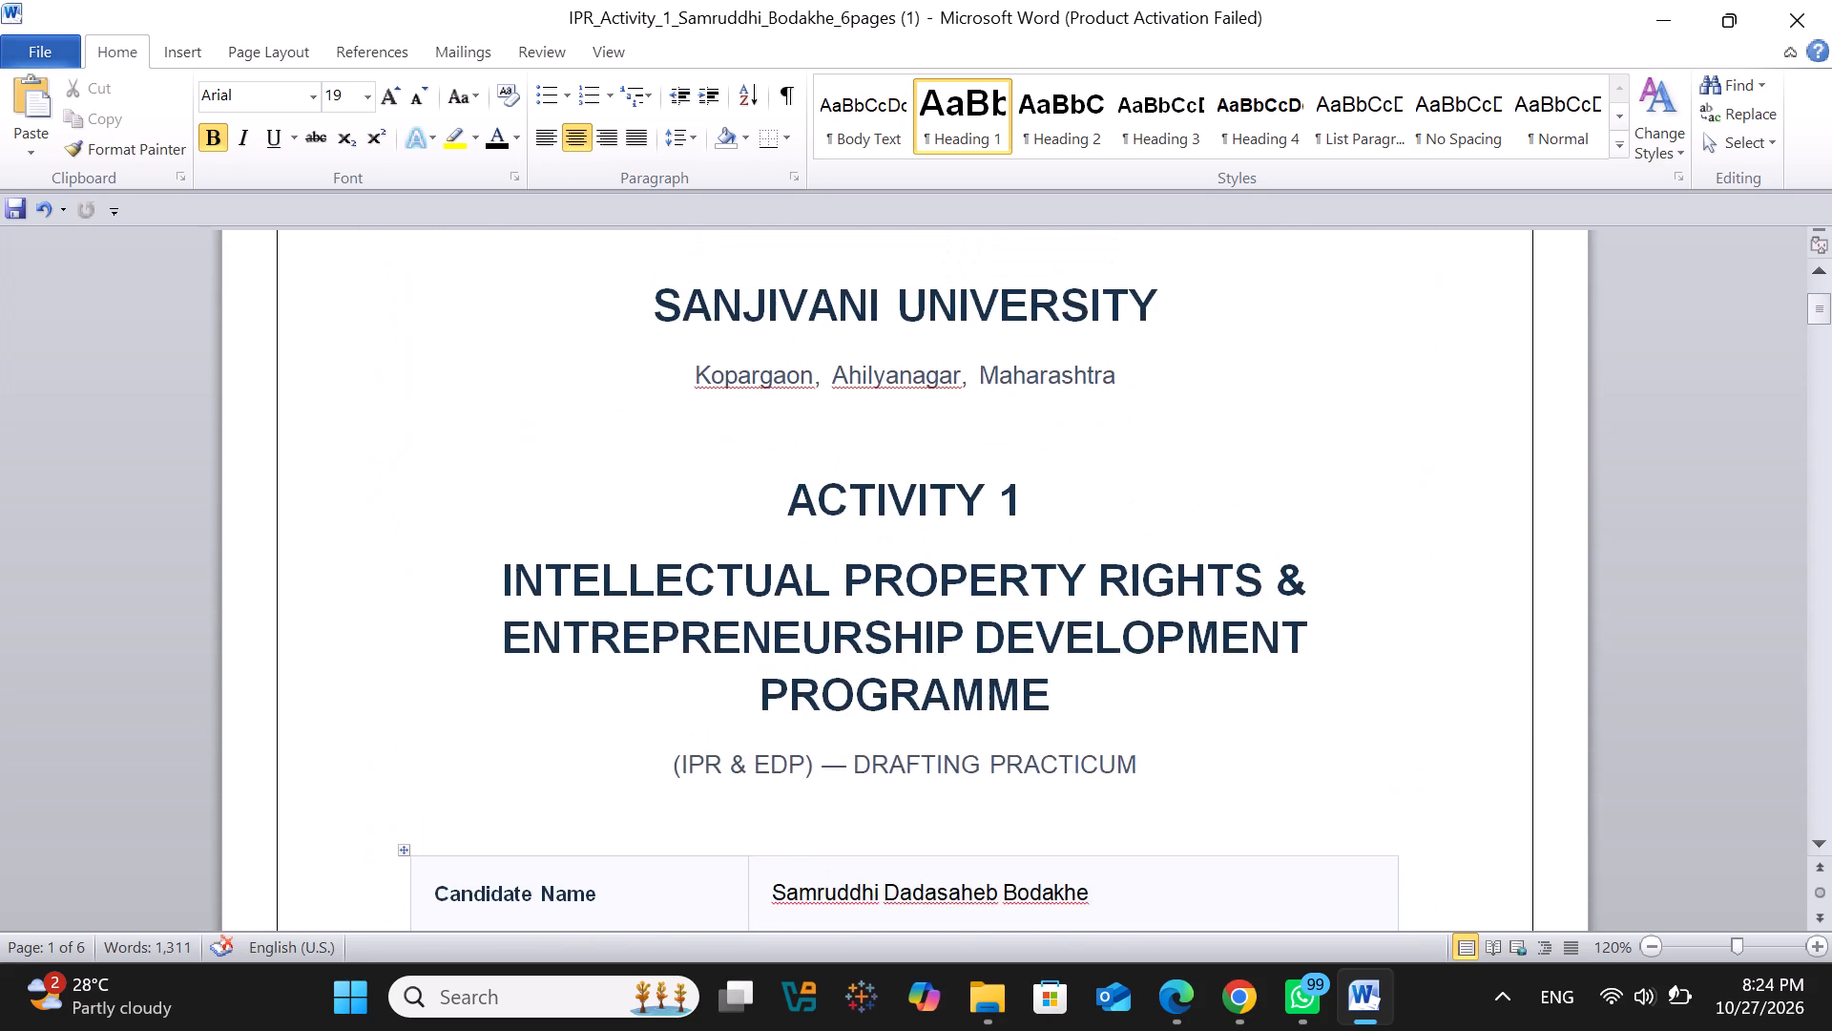
{"action": "scroll", "coordinate": [645, 521], "scroll_direction": "up", "scroll_amount": 1}
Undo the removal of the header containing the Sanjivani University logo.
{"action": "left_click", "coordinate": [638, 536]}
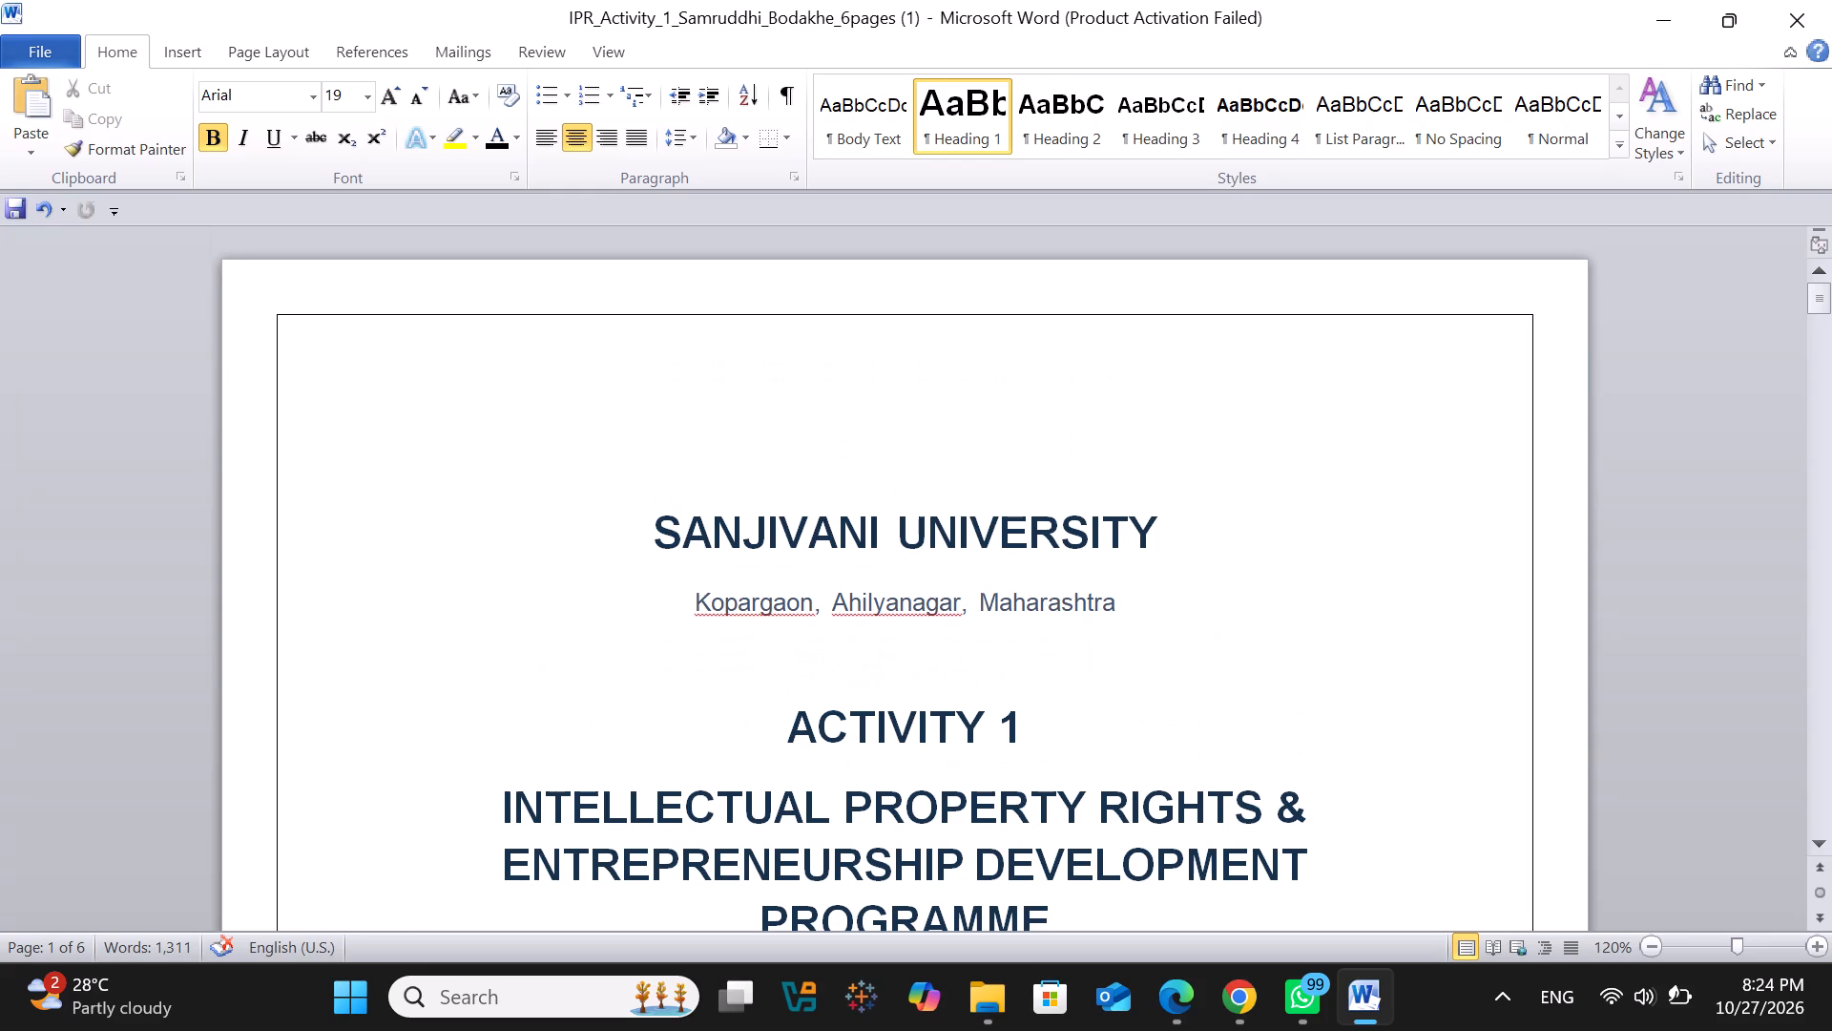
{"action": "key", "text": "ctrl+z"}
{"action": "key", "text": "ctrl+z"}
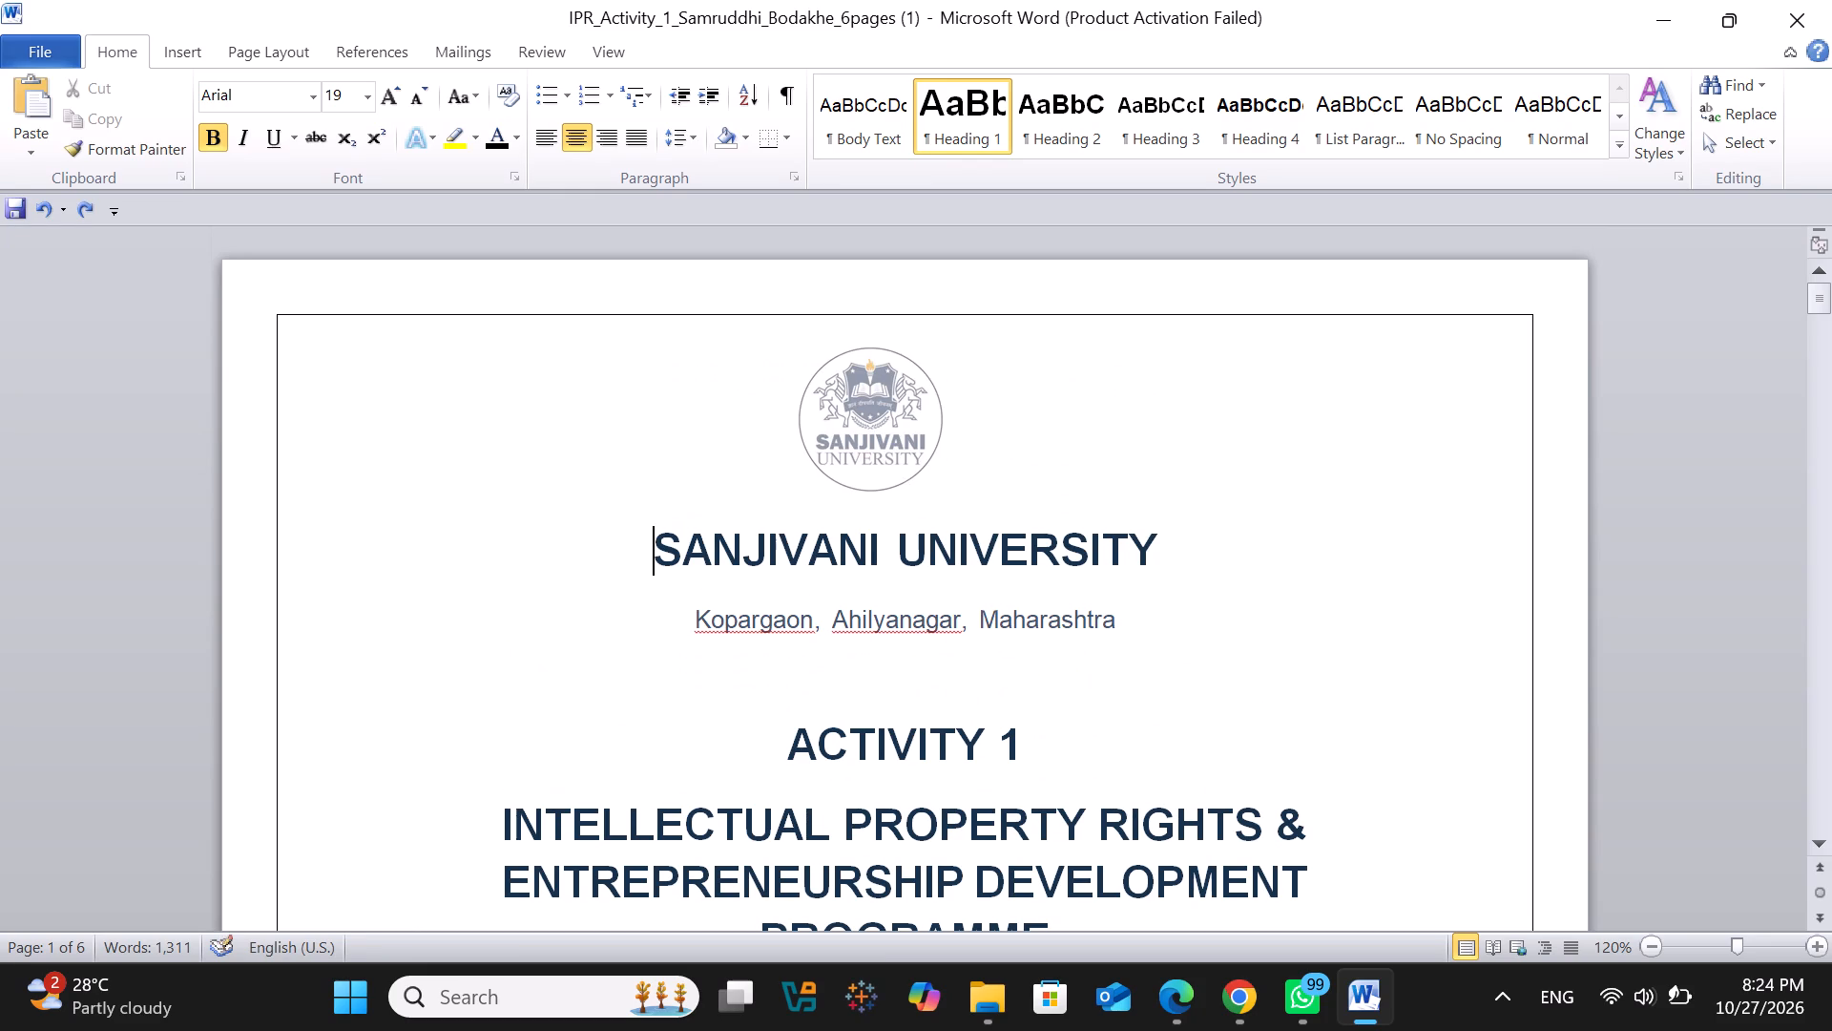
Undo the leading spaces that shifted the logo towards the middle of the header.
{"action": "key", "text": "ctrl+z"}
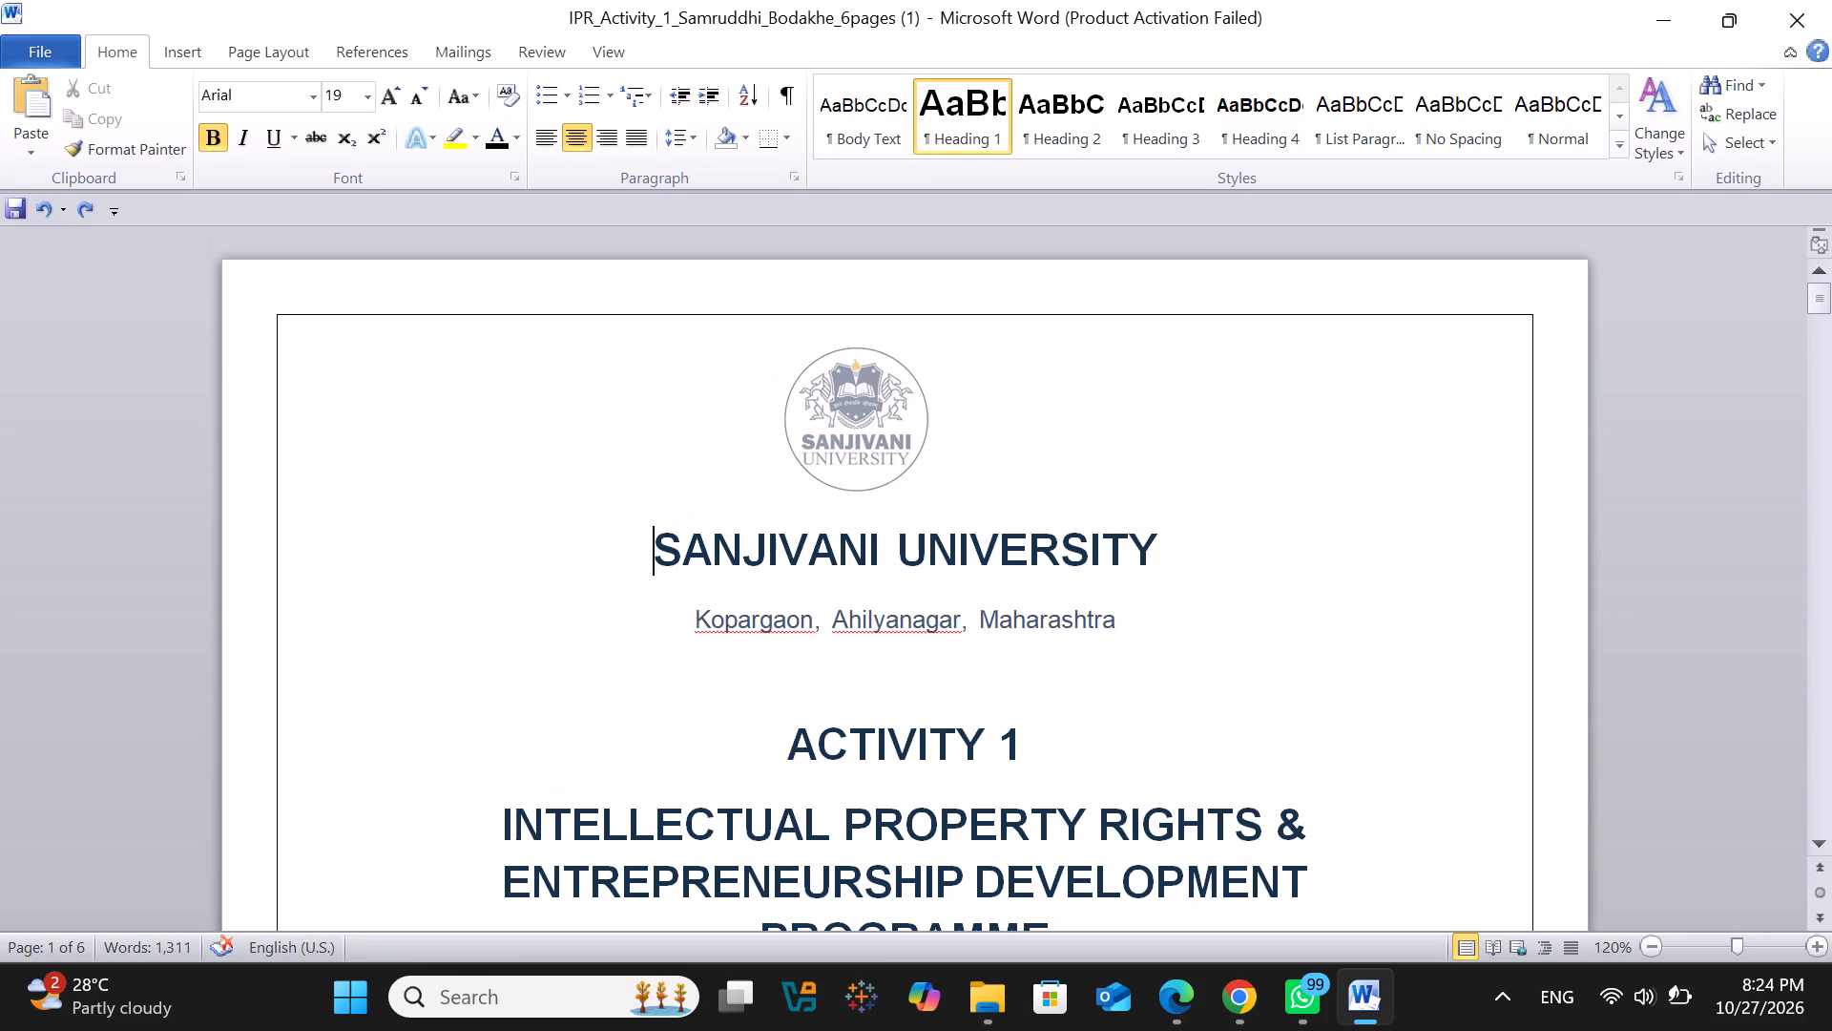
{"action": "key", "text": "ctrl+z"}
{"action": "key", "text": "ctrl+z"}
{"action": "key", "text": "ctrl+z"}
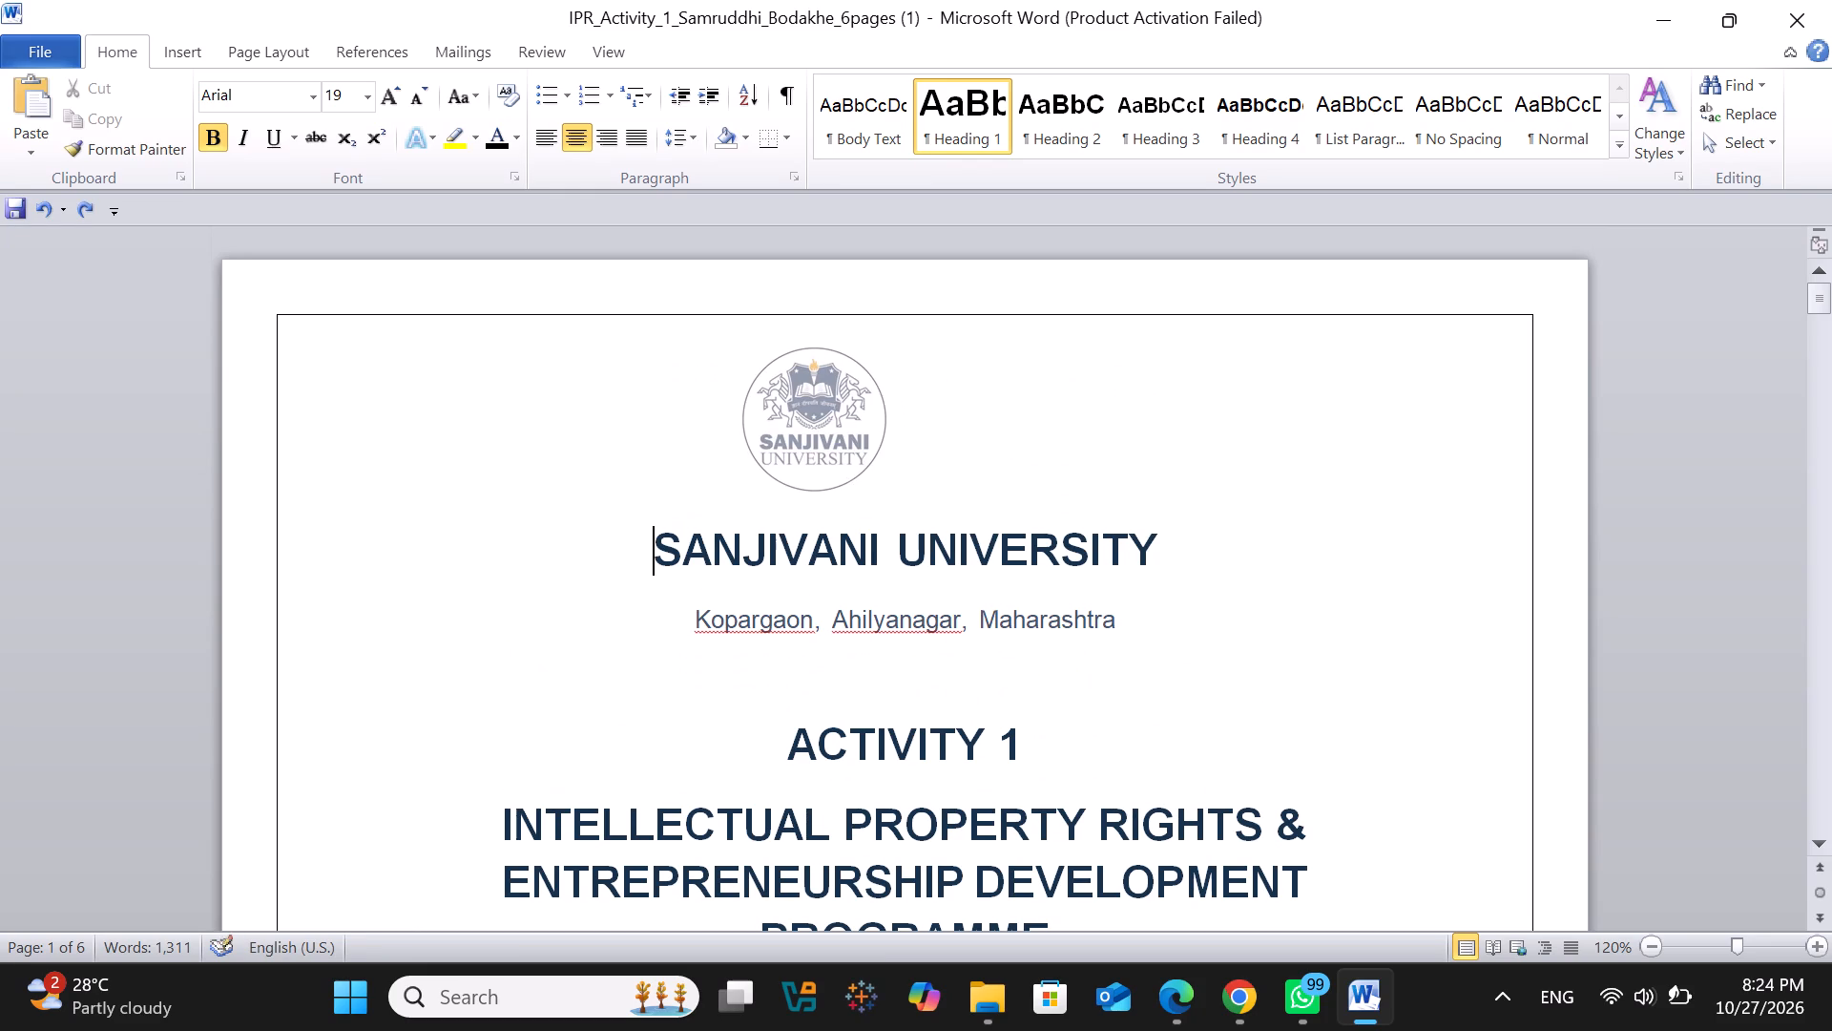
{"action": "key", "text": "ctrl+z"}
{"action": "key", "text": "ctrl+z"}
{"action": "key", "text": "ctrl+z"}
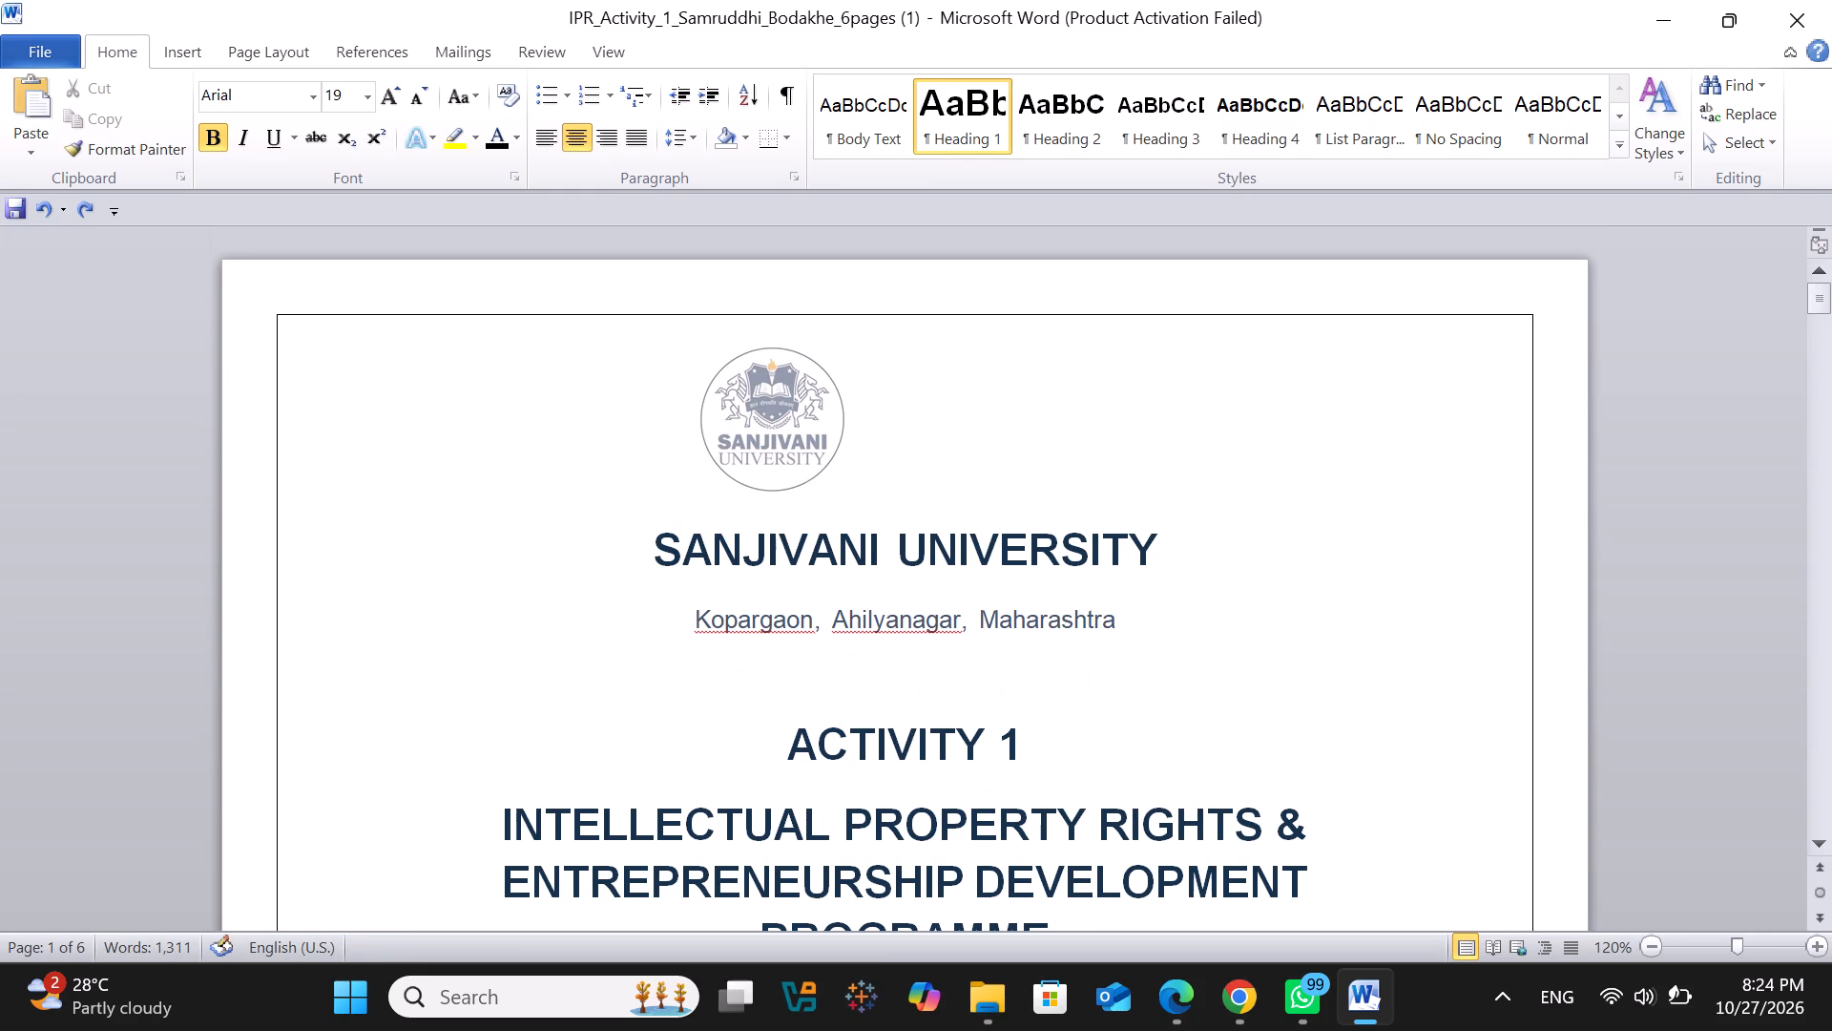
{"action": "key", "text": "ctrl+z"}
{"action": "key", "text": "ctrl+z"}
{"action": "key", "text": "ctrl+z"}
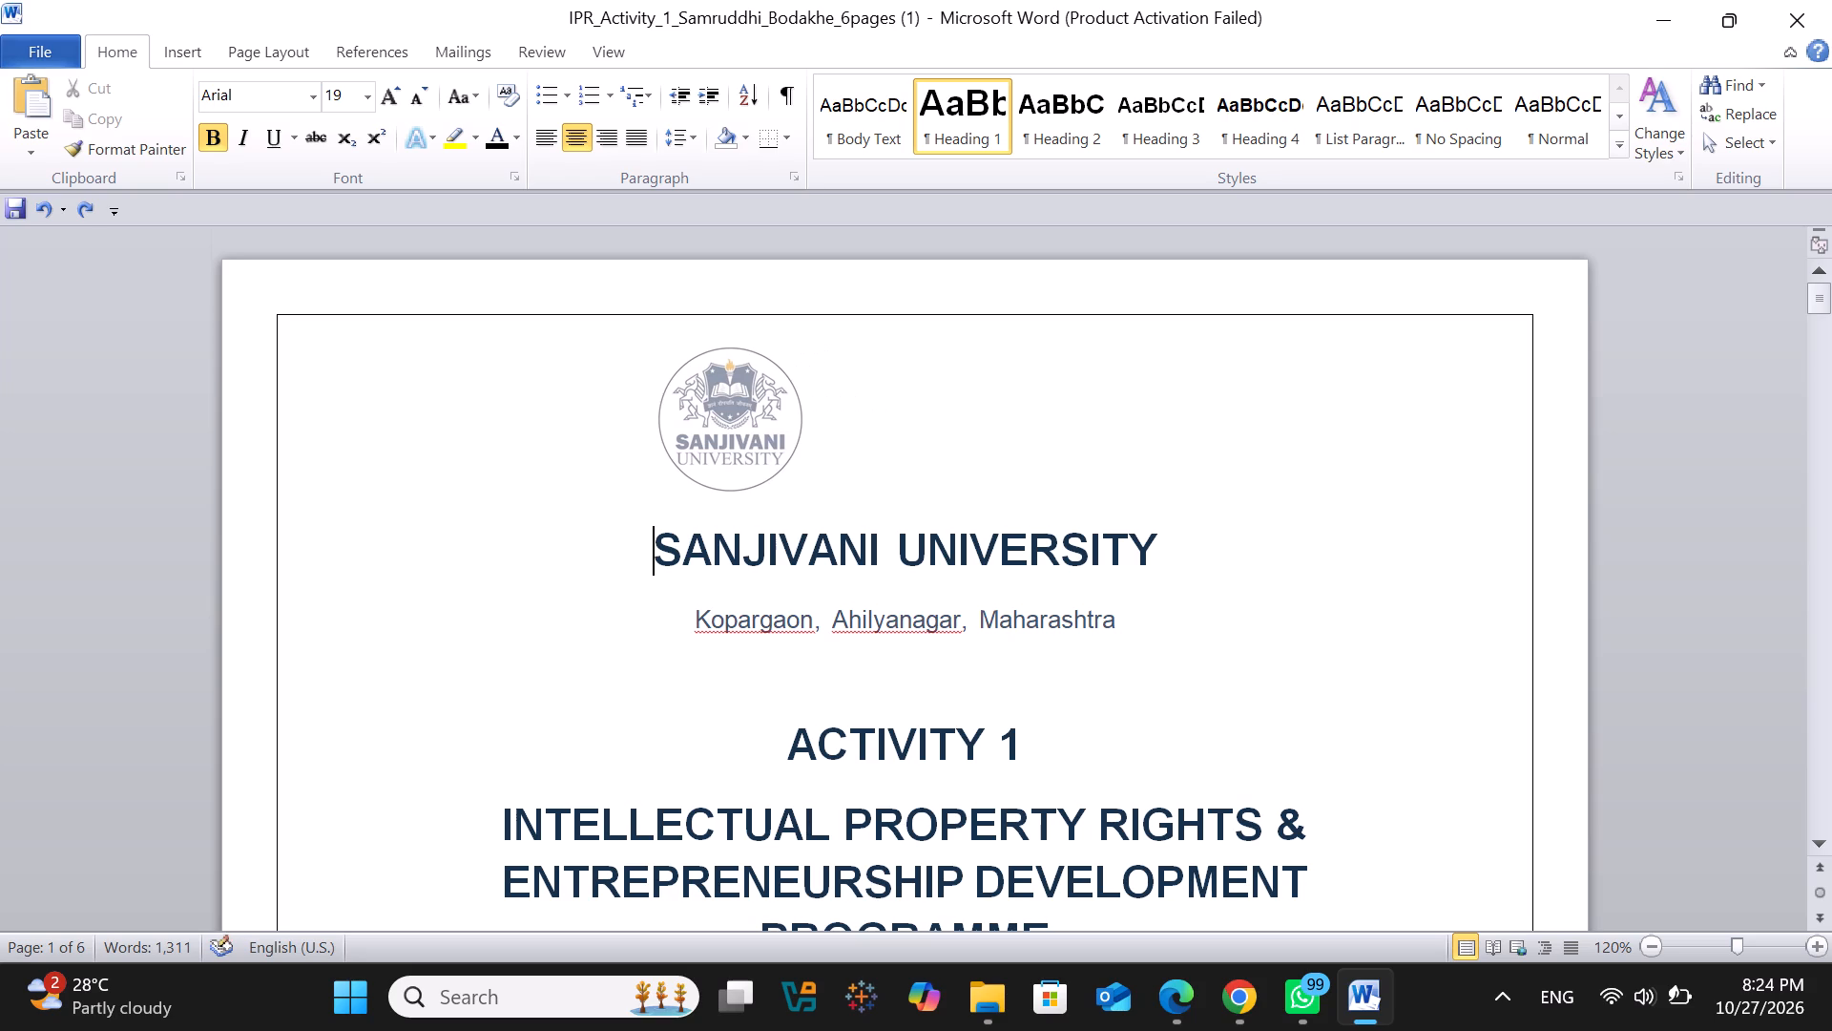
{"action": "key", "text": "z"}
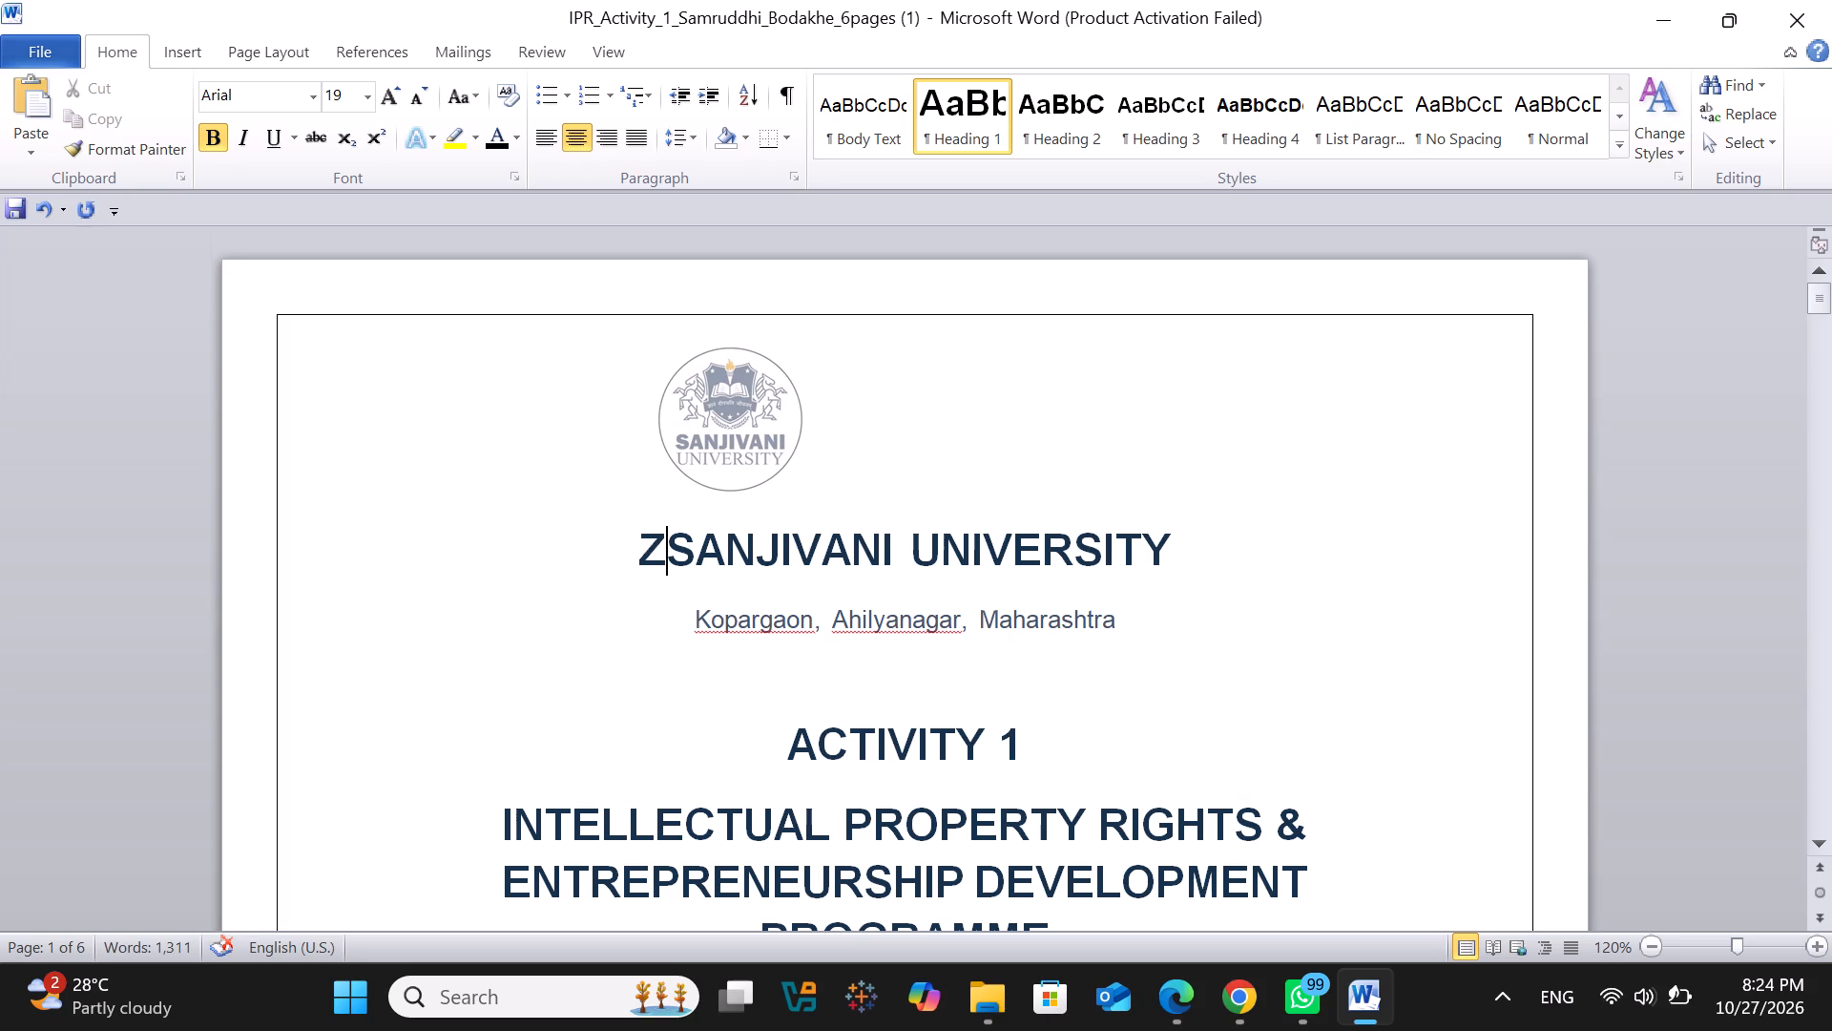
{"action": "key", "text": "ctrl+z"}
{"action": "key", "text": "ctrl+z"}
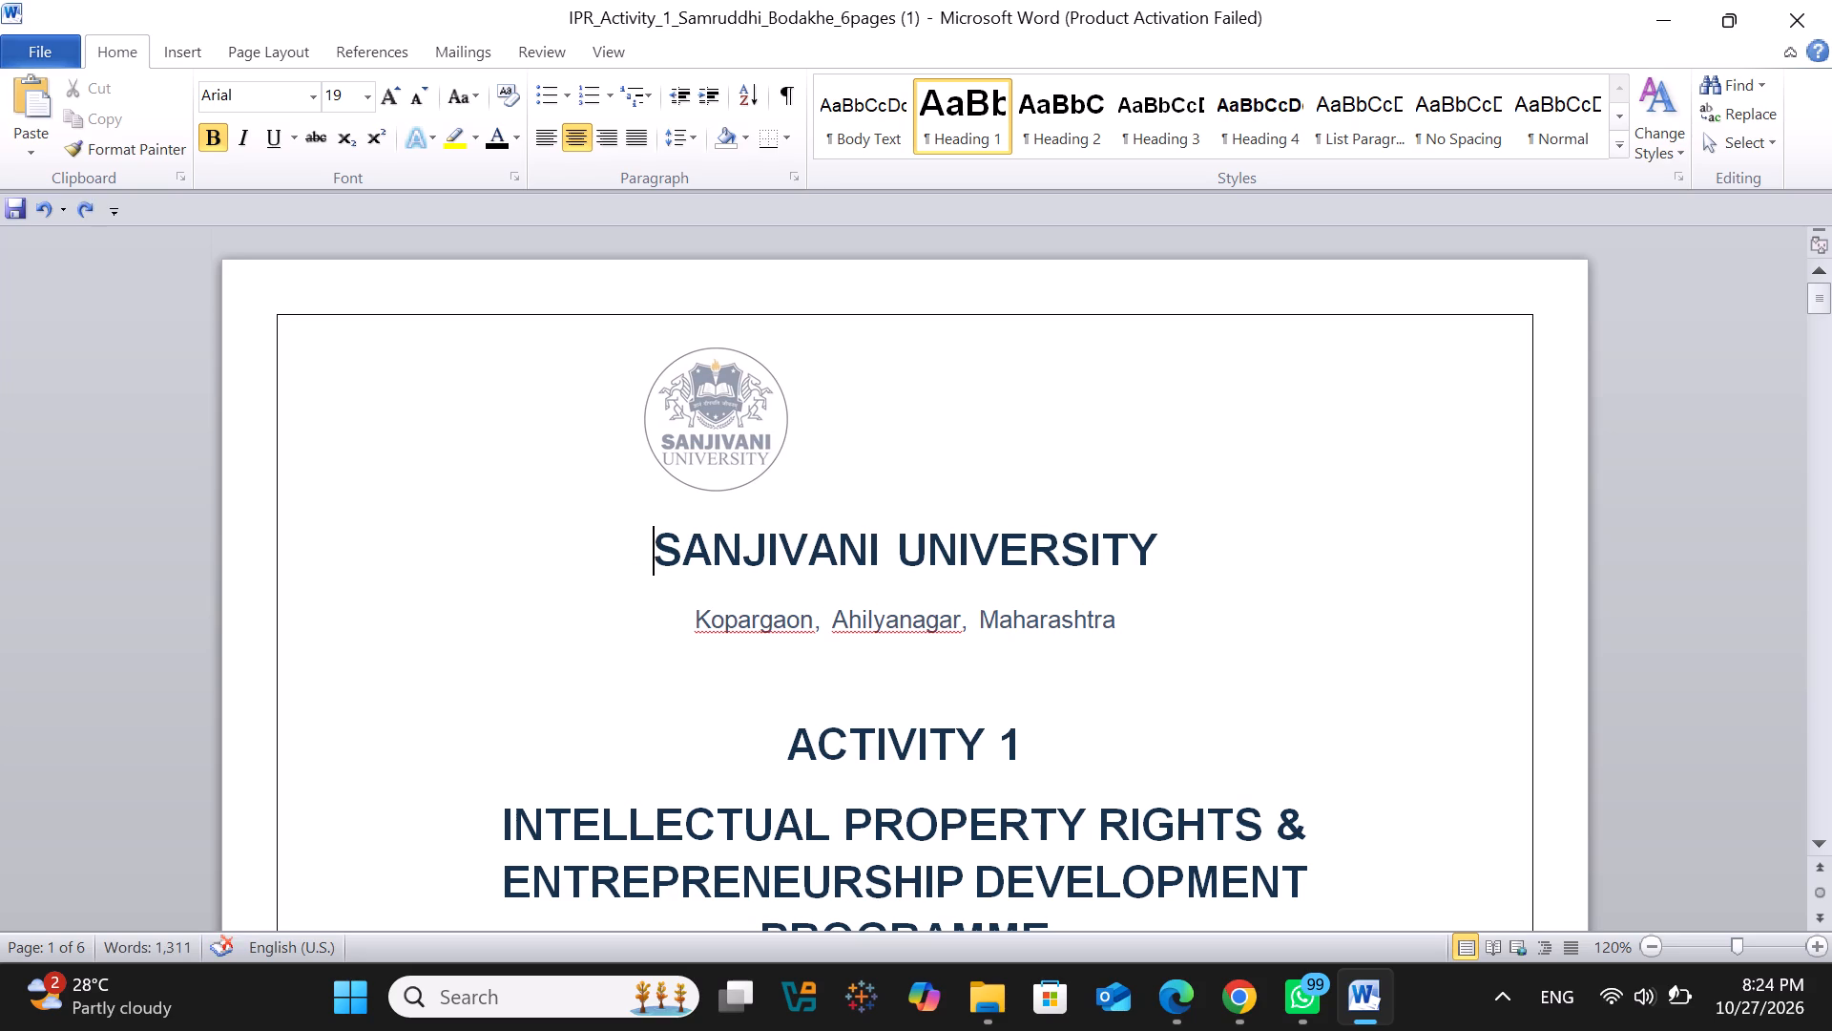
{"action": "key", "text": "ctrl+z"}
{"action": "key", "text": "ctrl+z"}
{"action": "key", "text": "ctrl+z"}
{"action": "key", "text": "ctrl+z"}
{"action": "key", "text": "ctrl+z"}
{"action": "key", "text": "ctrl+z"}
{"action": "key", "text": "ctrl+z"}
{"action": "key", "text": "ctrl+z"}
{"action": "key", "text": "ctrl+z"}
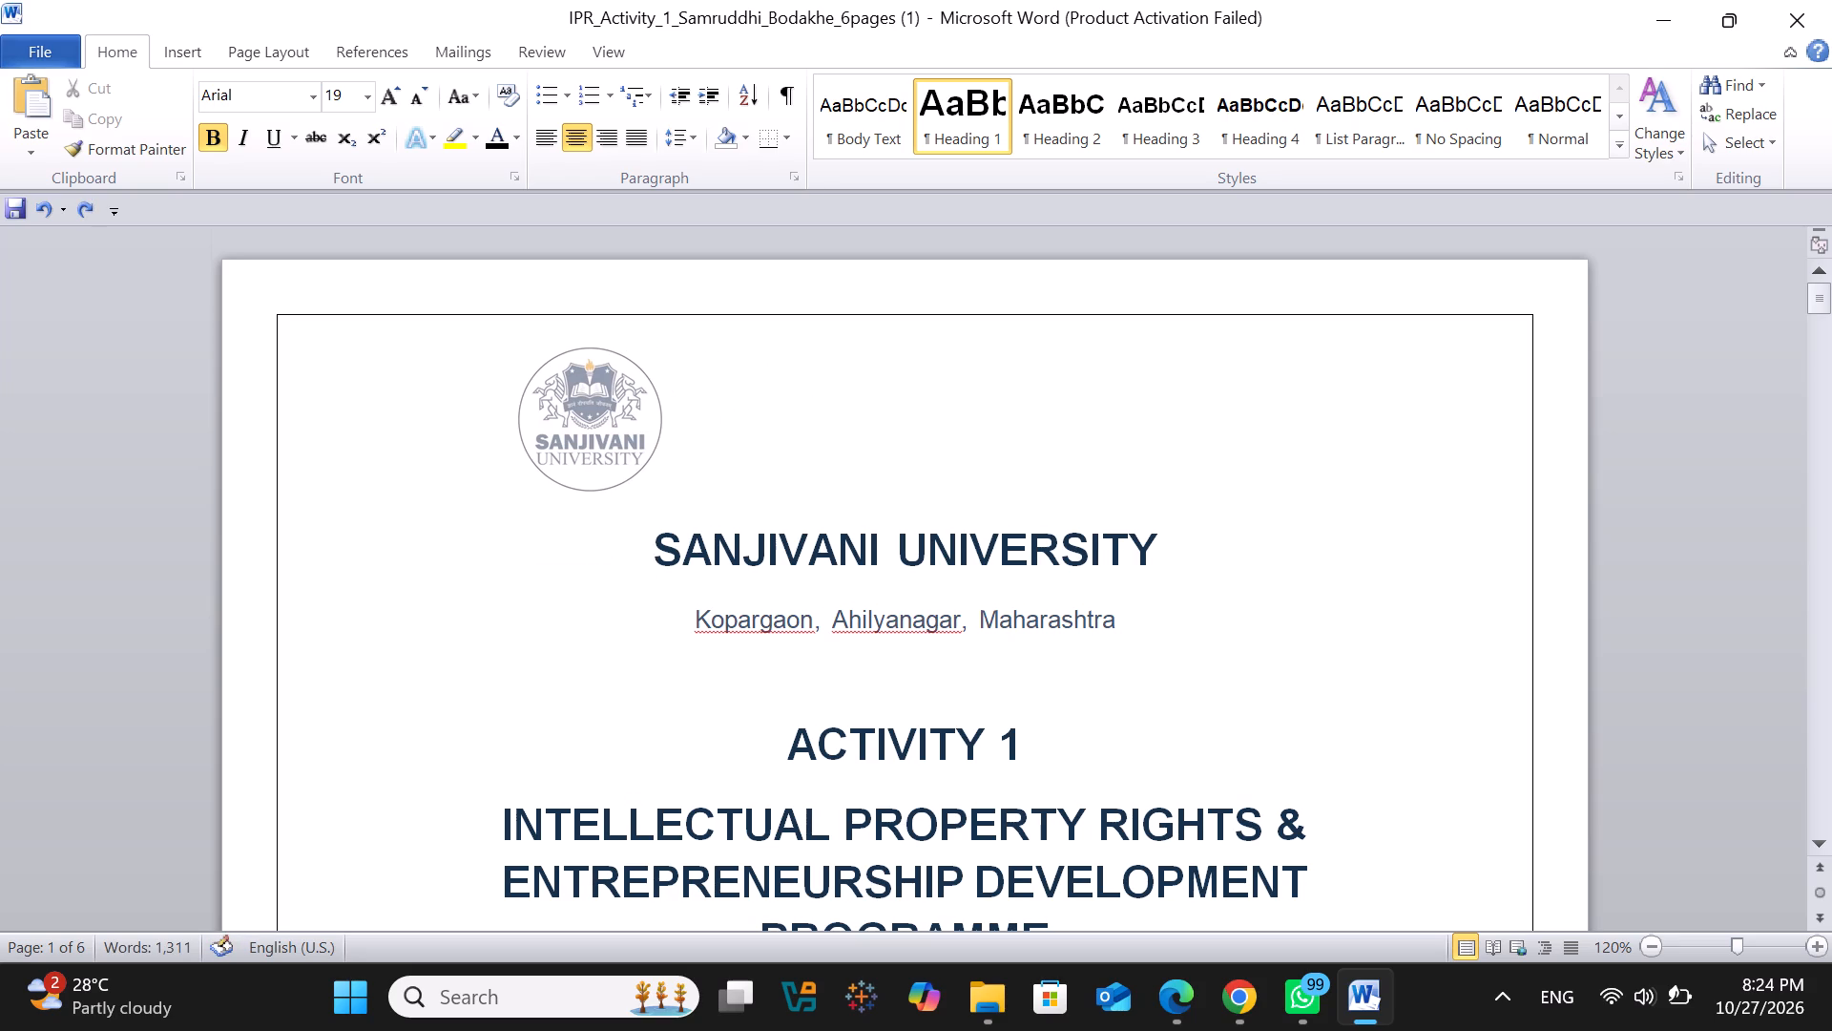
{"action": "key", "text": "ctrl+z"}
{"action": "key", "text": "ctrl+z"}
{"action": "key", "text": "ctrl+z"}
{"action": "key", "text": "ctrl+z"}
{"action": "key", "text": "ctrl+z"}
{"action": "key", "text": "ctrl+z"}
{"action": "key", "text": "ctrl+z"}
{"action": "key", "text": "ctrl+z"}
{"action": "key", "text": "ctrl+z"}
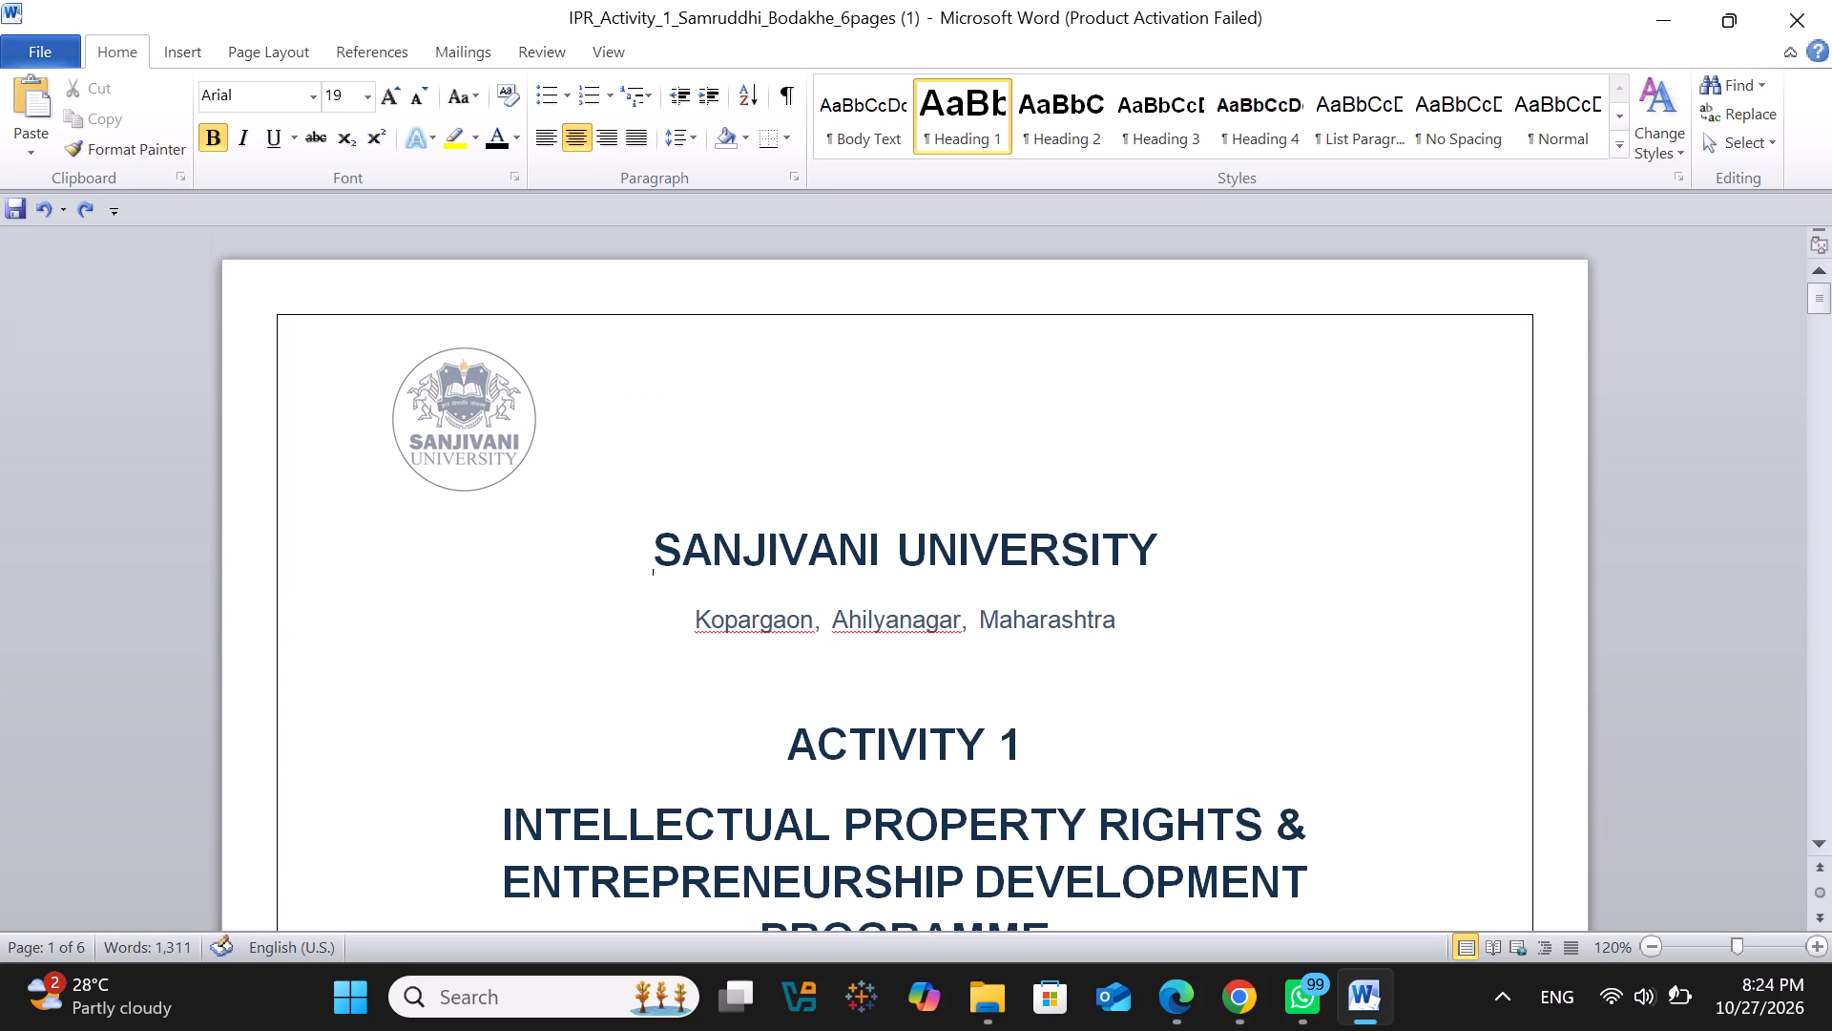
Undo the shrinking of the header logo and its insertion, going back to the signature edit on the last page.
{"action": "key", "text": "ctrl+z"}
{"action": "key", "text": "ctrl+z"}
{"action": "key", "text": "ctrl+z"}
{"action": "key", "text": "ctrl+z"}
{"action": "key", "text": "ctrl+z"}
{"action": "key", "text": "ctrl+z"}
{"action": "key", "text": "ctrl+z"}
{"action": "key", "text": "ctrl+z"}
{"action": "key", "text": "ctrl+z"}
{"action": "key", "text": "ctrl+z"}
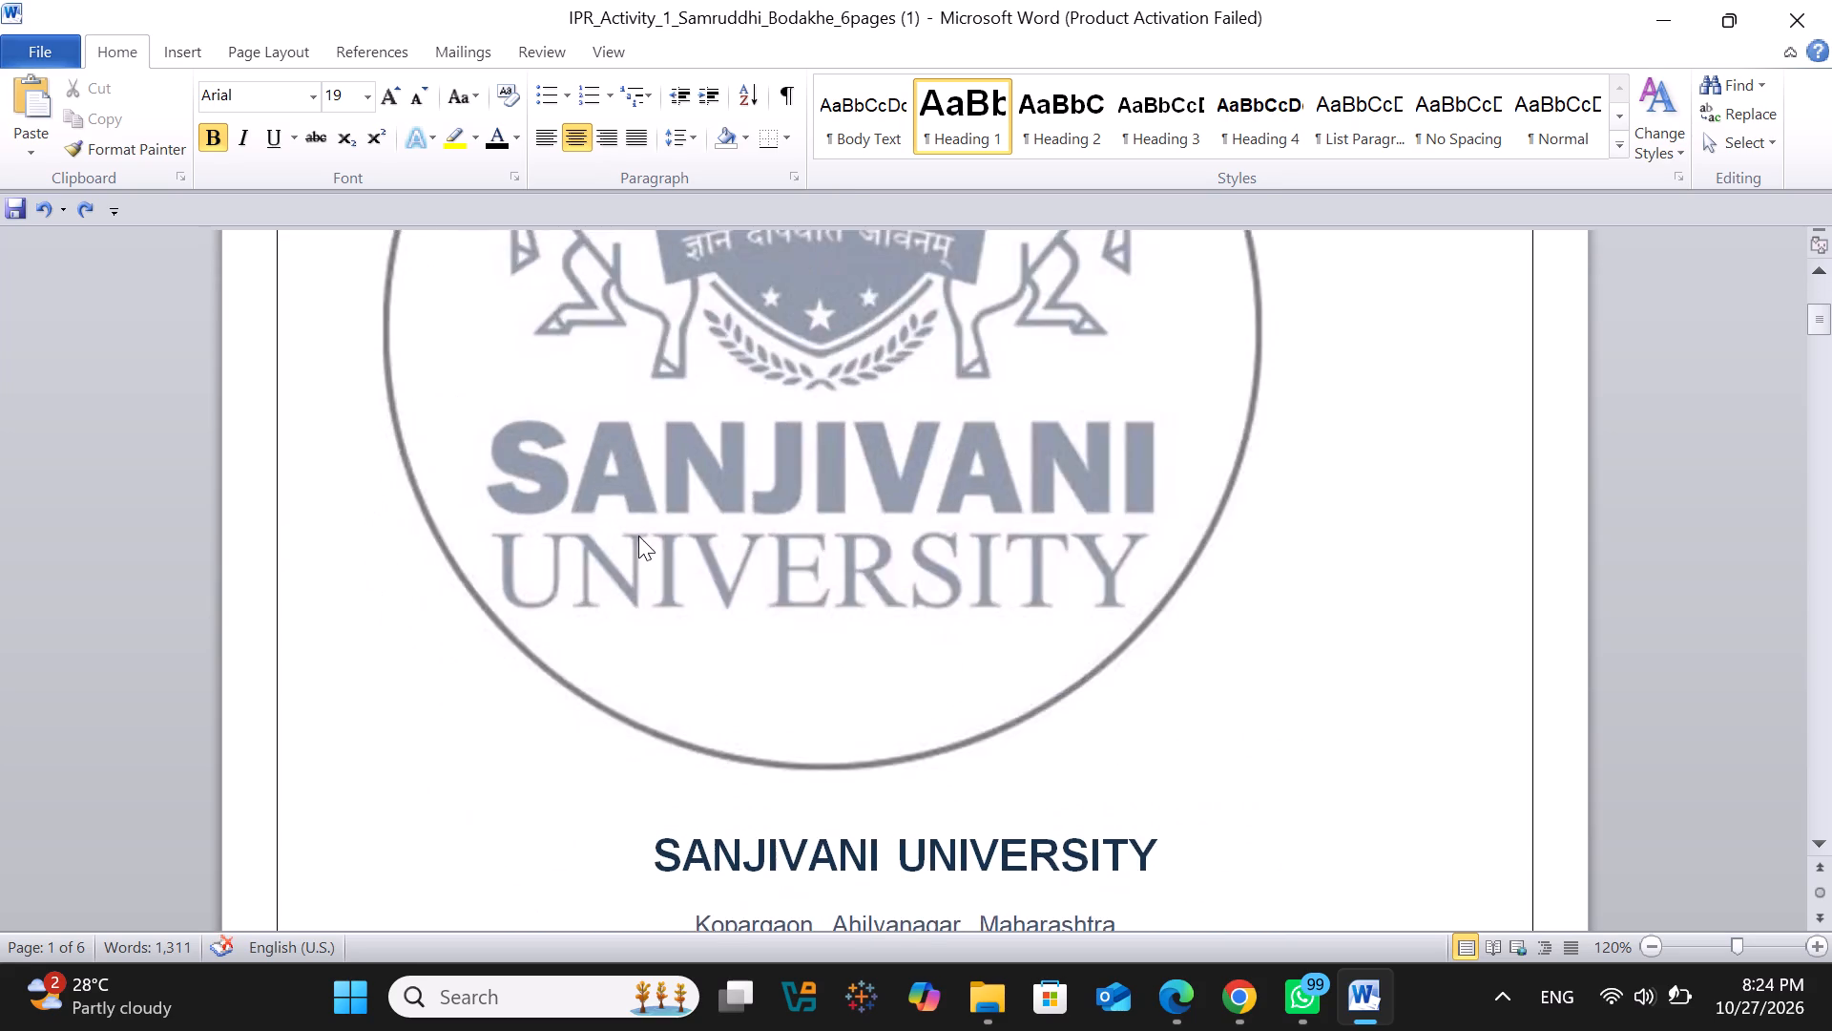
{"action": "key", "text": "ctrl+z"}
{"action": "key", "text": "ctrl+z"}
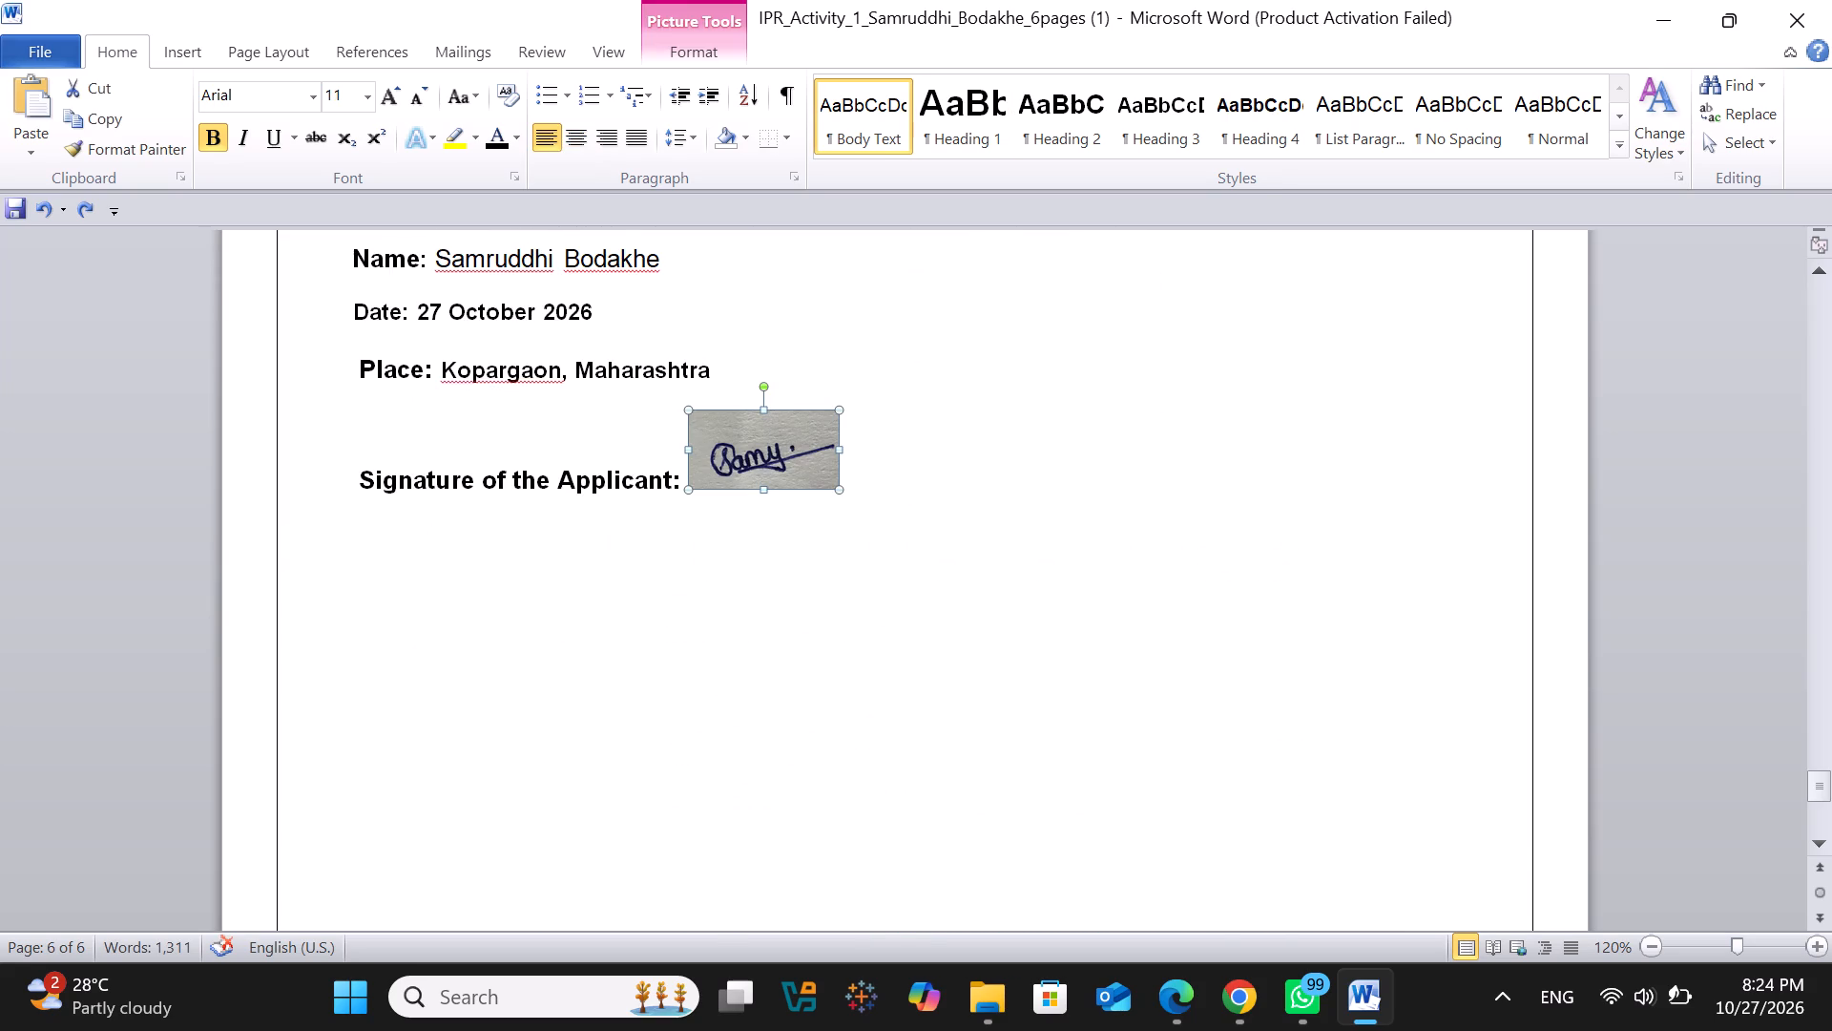
Return to the cover page and check it from the SANJIVANI UNIVERSITY heading down to the candidate details table.
{"action": "scroll", "coordinate": [833, 514], "scroll_direction": "up", "scroll_amount": 20}
{"action": "scroll", "coordinate": [833, 514], "scroll_direction": "up", "scroll_amount": 2}
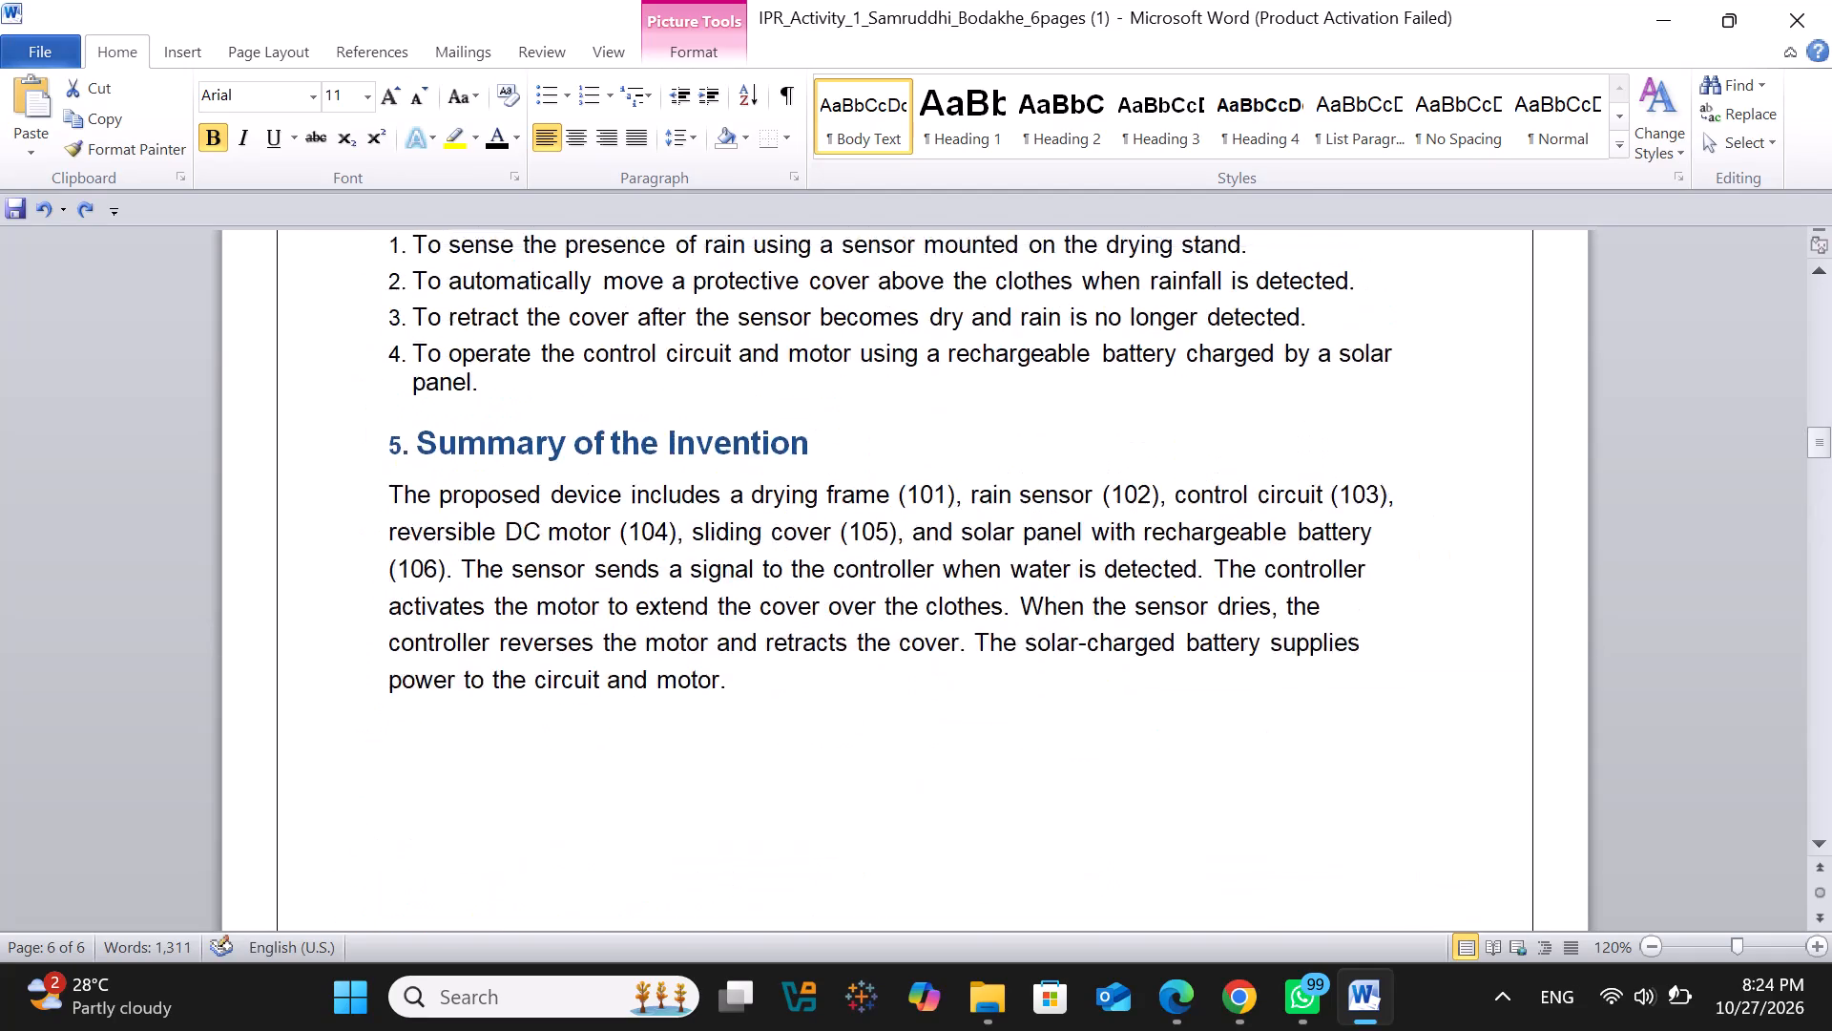
{"action": "scroll", "coordinate": [833, 514], "scroll_direction": "up", "scroll_amount": 11}
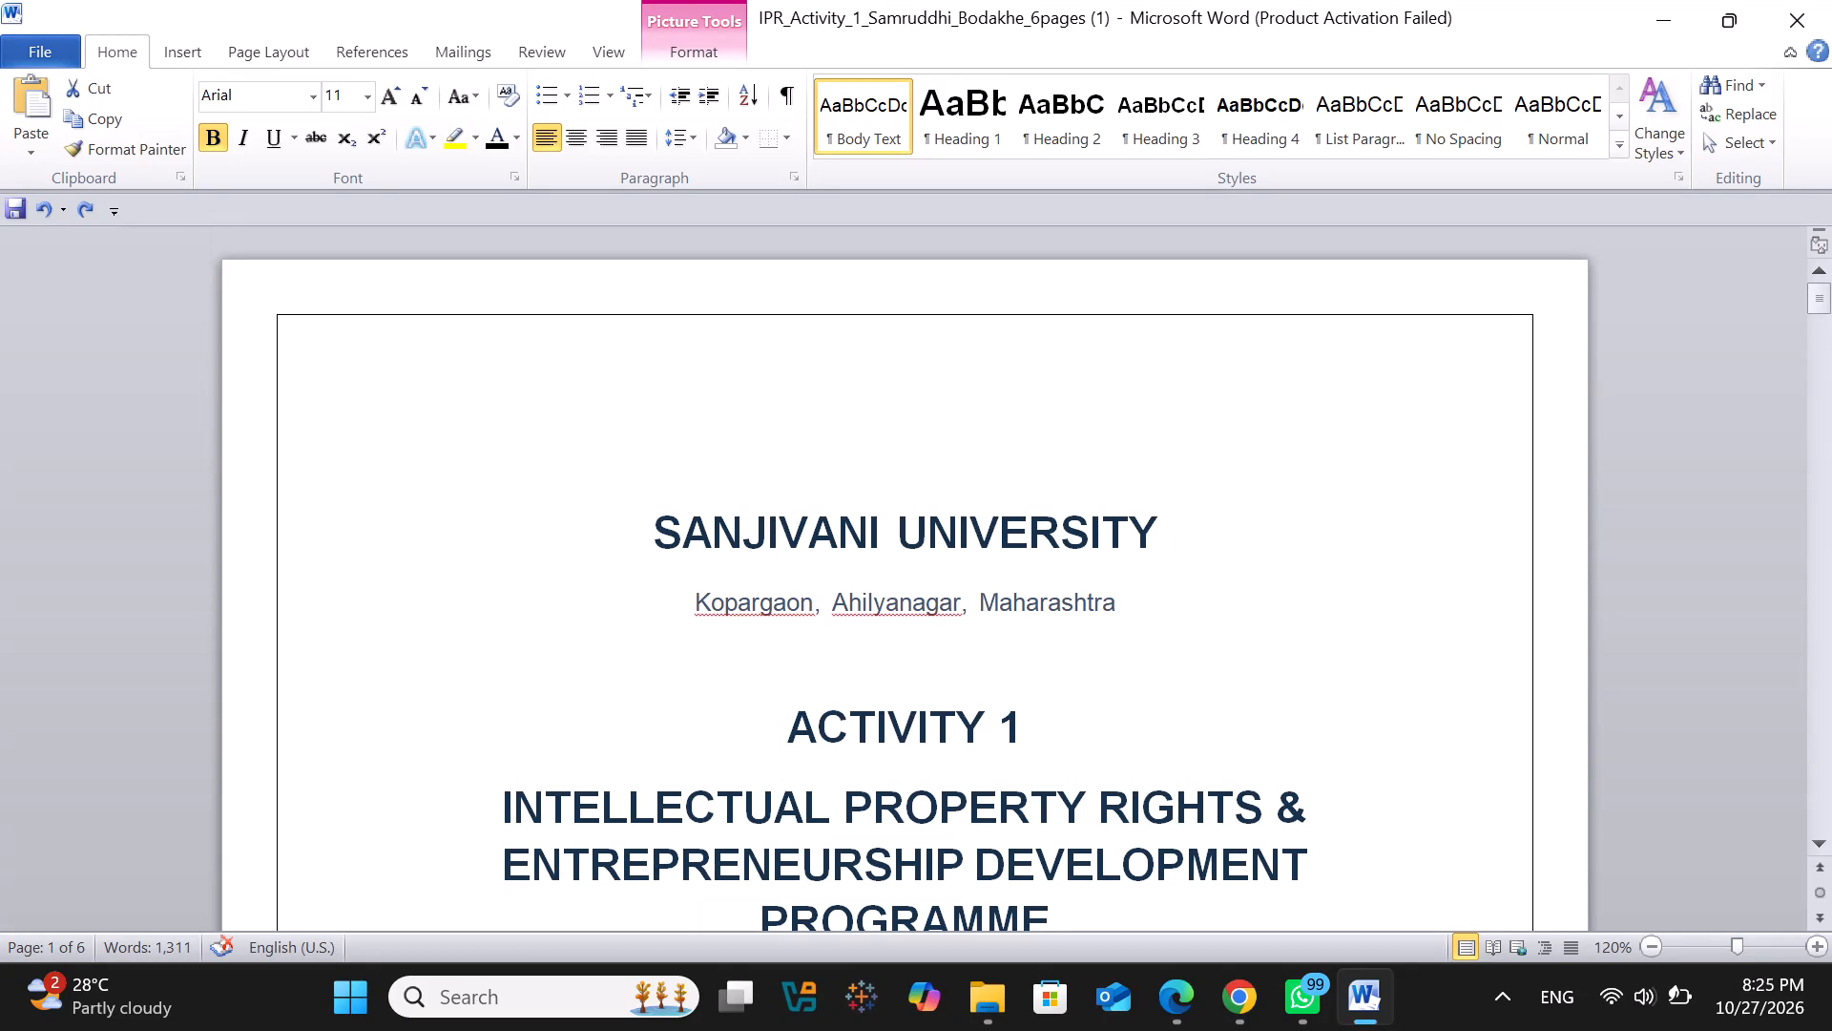
{"action": "scroll", "coordinate": [657, 531], "scroll_direction": "right", "scroll_amount": 1}
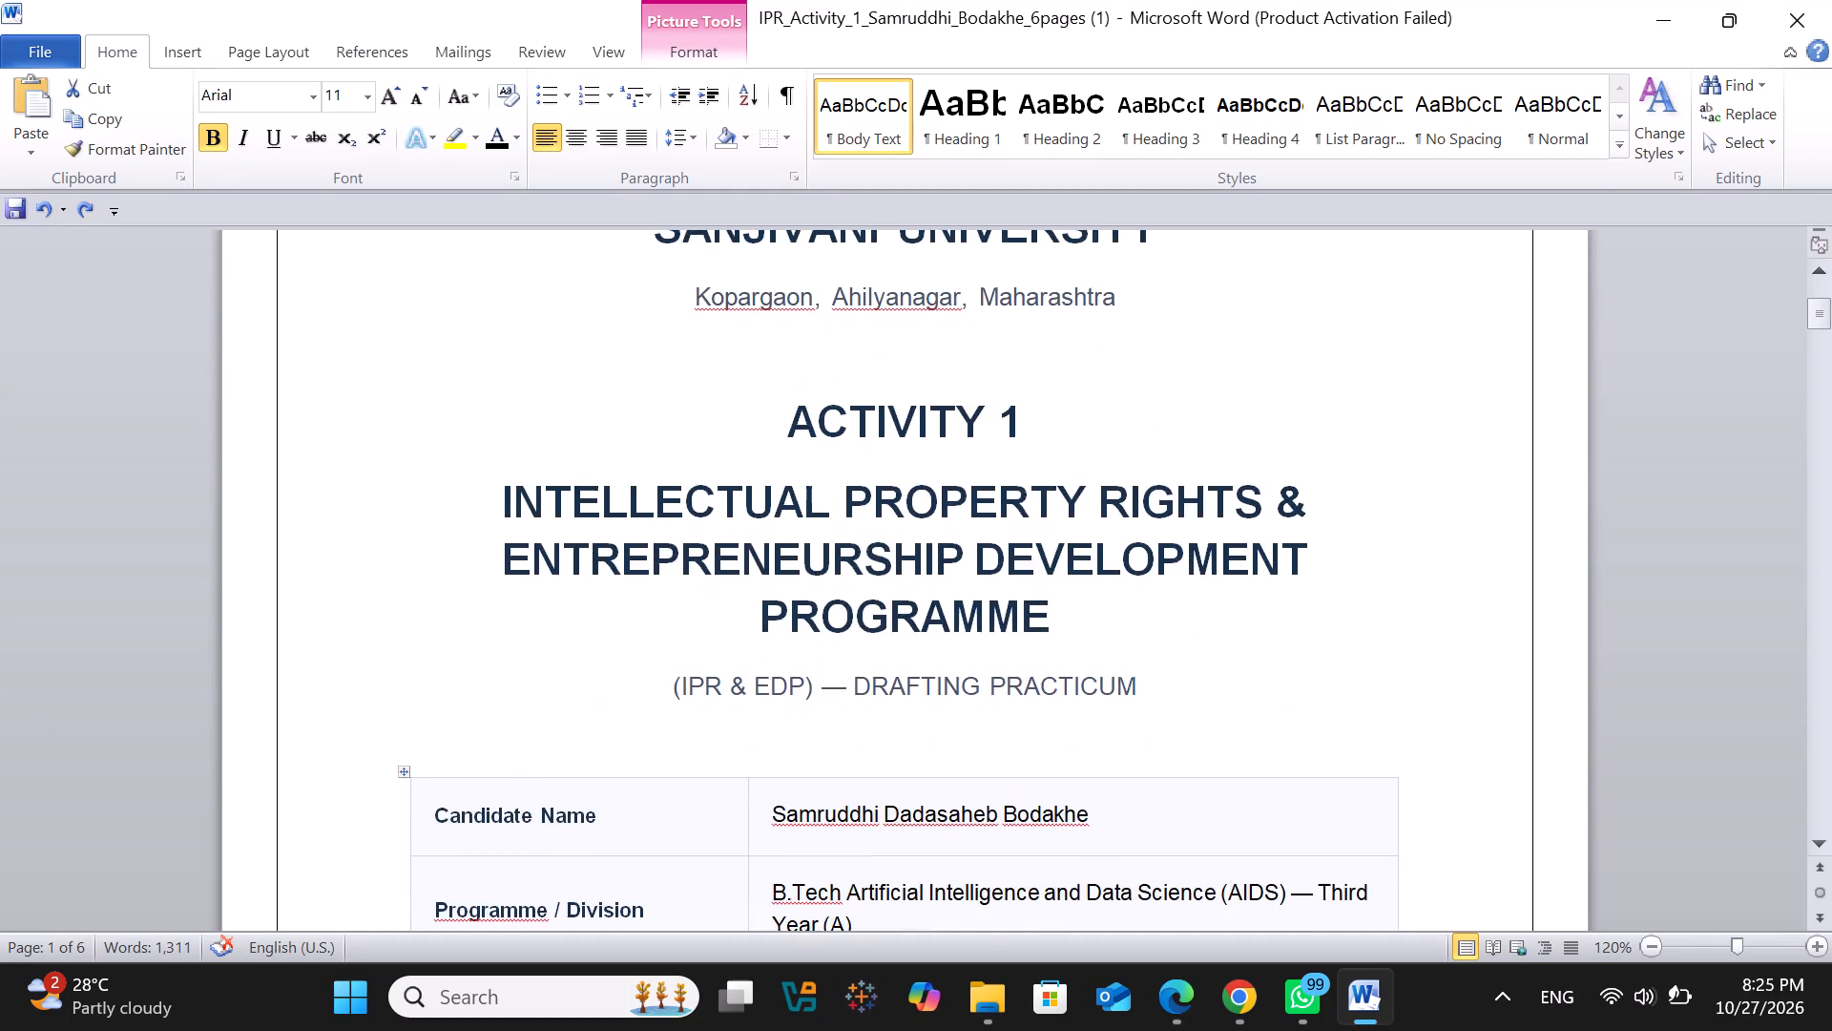
Backspace from the start of the SANJIVANI UNIVERSITY heading on the cover page, clearing its centring so it sits at the left margin.
{"action": "scroll", "coordinate": [657, 531], "scroll_direction": "right", "scroll_amount": 1}
{"action": "scroll", "coordinate": [657, 531], "scroll_direction": "up", "scroll_amount": 1}
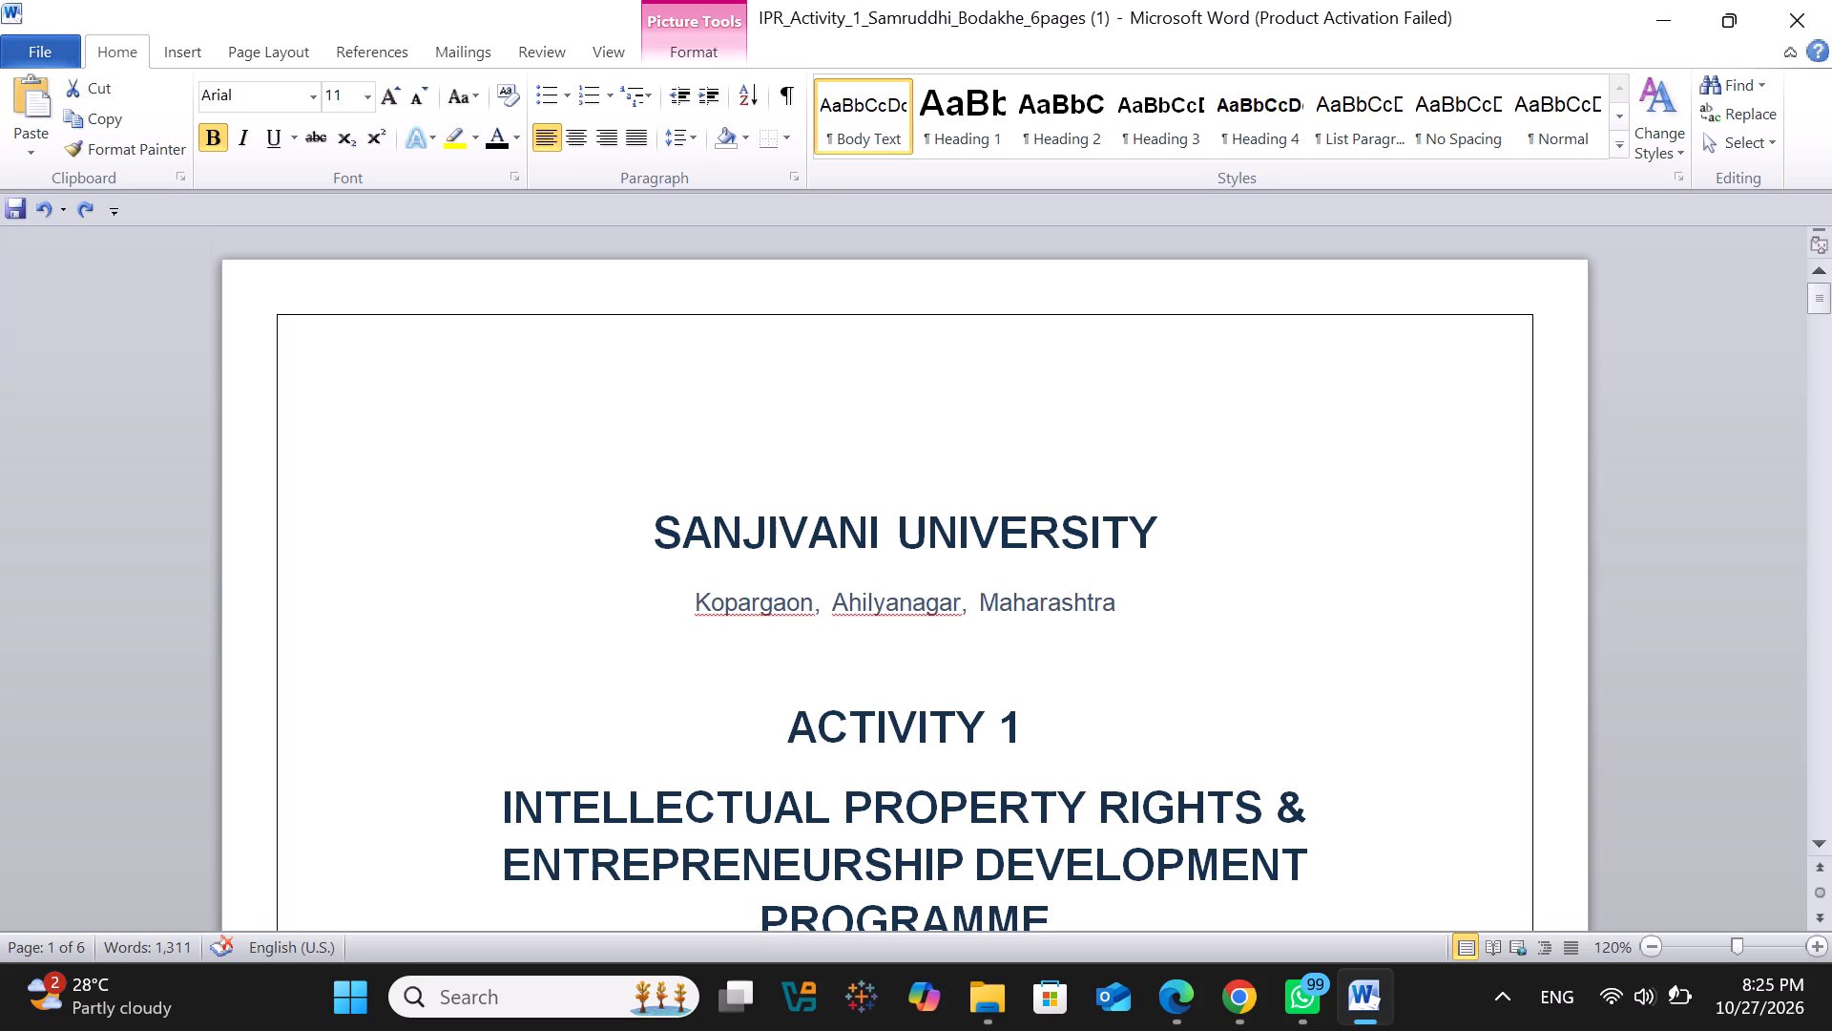
{"action": "left_click", "coordinate": [826, 480]}
{"action": "left_click", "coordinate": [650, 546]}
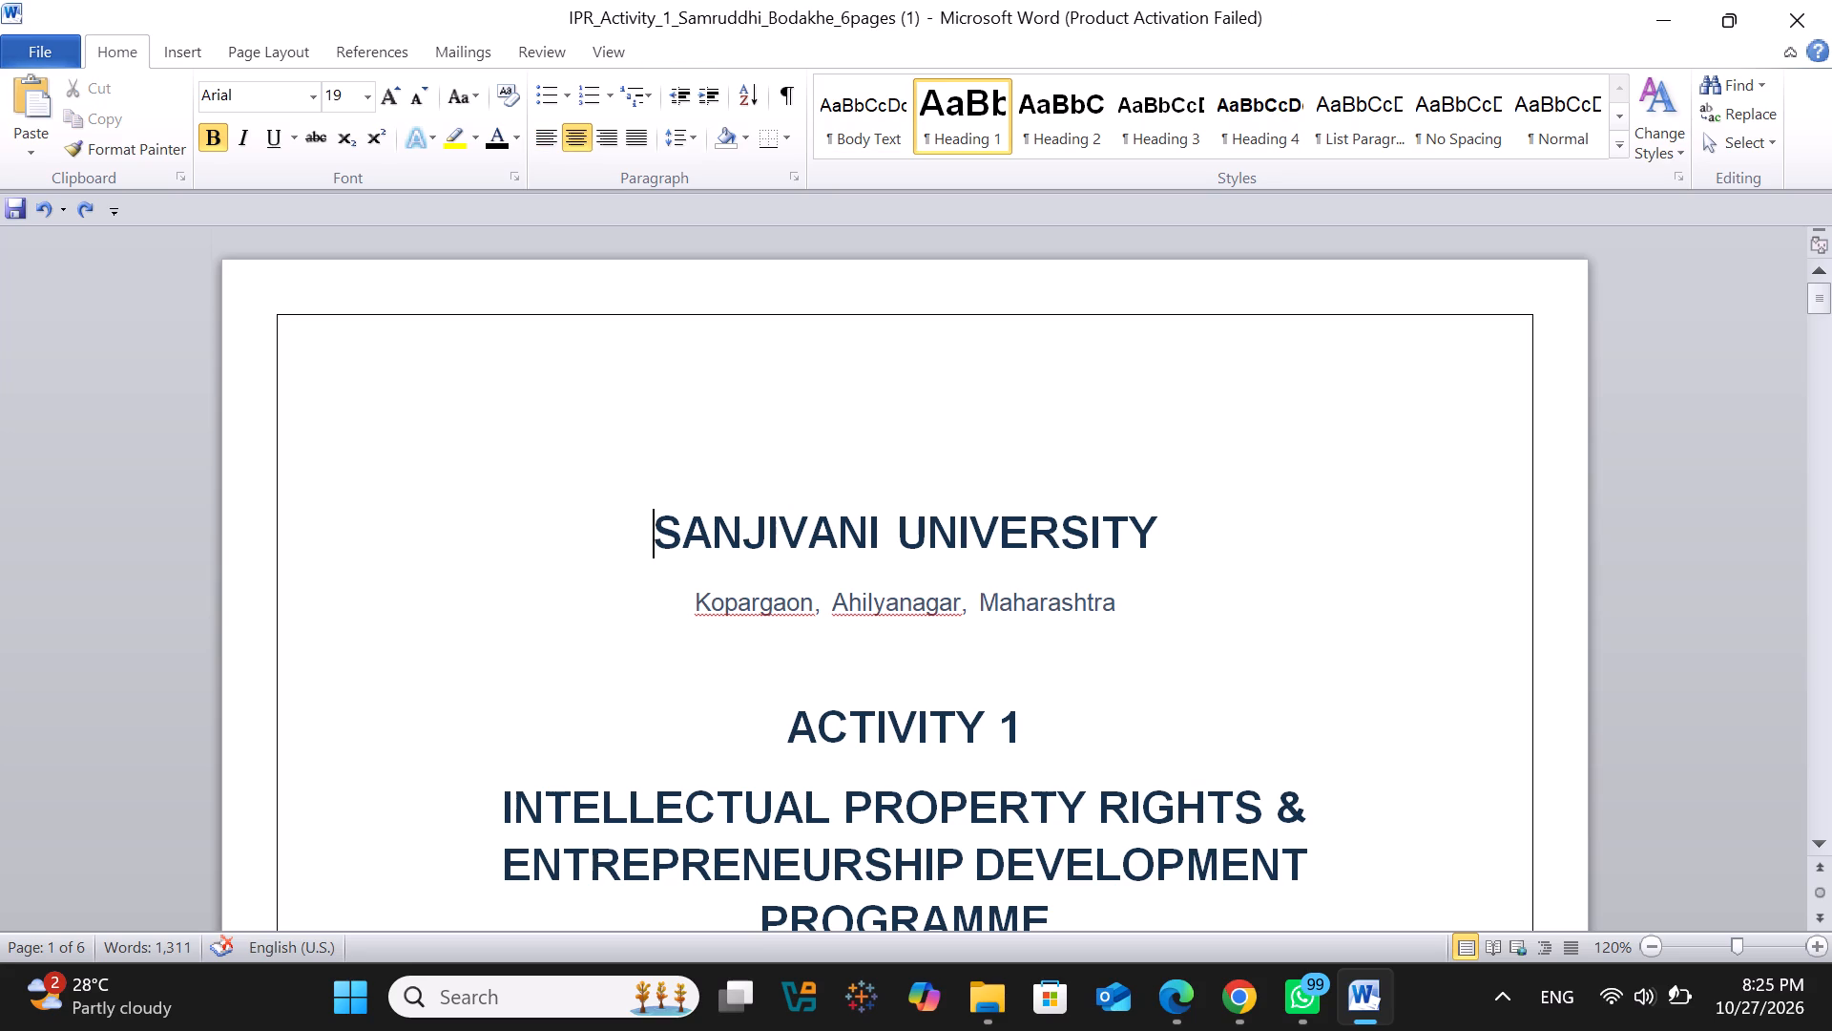
{"action": "key", "text": "BackSpace"}
{"action": "key", "text": "BackSpace"}
{"action": "key", "text": "BackSpace"}
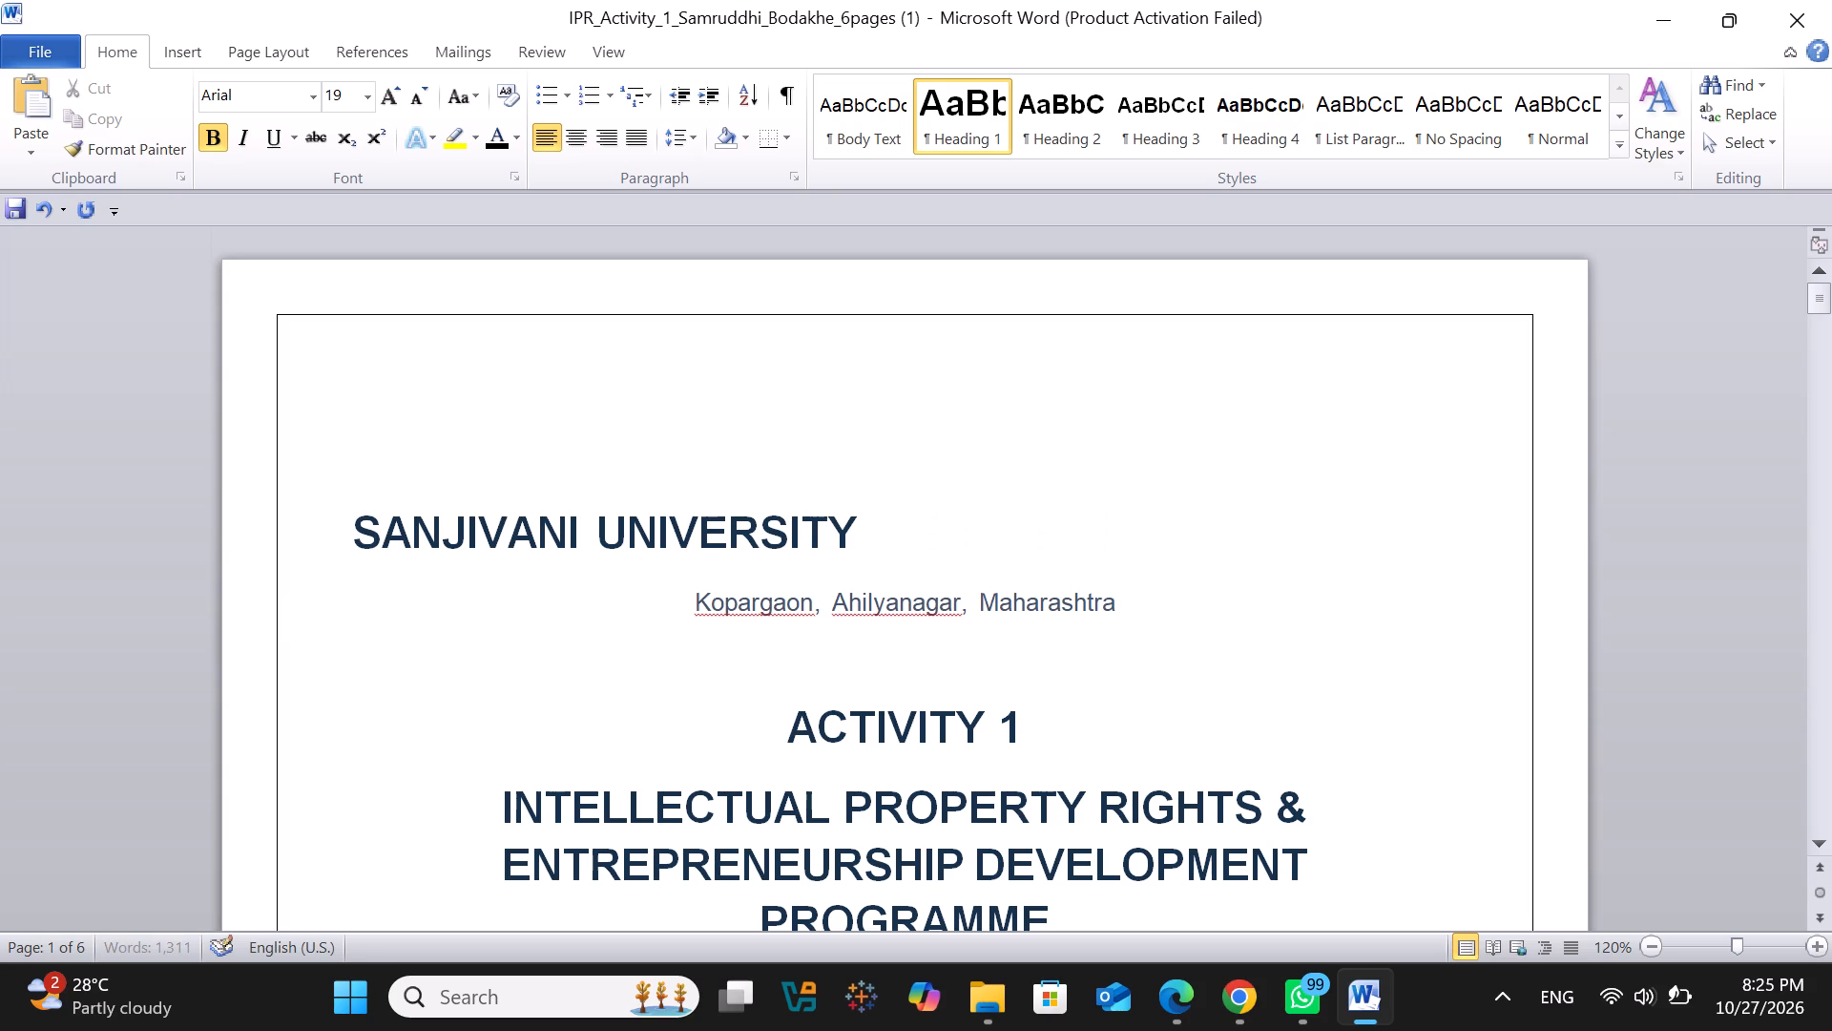
Insert leading spaces before the SANJIVANI UNIVERSITY heading to shift it back towards the middle of the cover page.
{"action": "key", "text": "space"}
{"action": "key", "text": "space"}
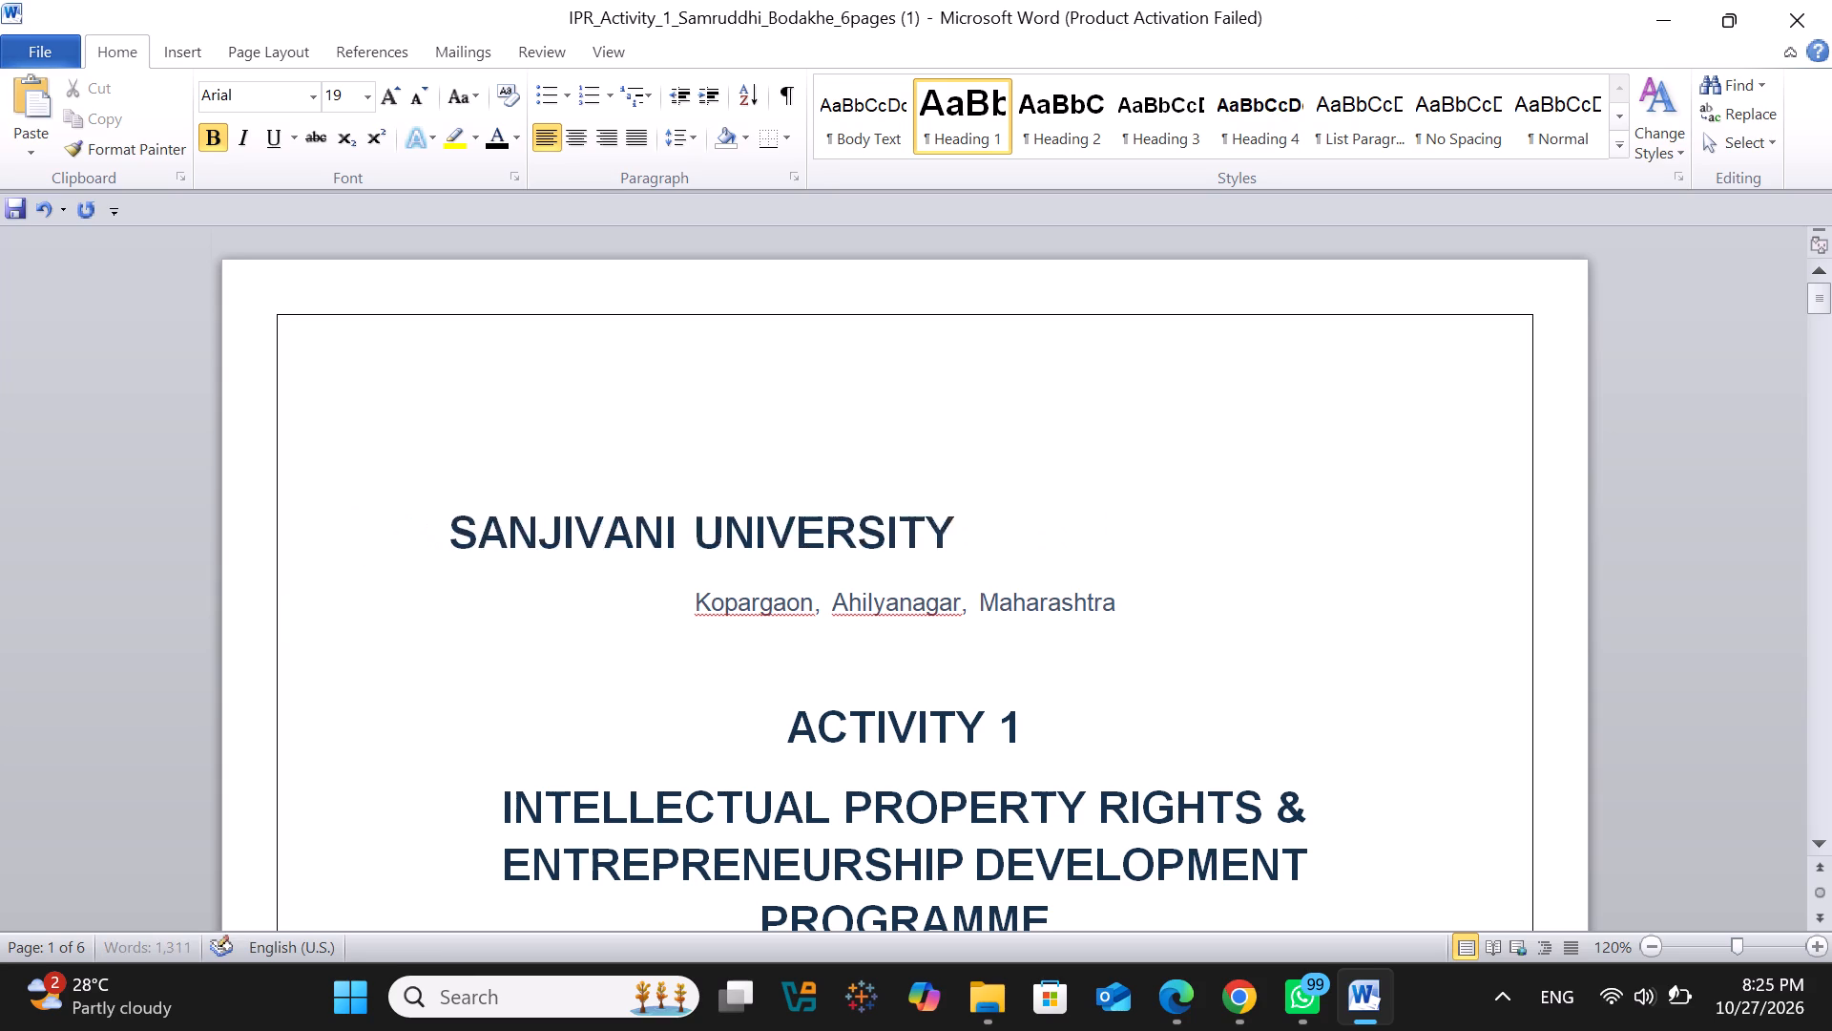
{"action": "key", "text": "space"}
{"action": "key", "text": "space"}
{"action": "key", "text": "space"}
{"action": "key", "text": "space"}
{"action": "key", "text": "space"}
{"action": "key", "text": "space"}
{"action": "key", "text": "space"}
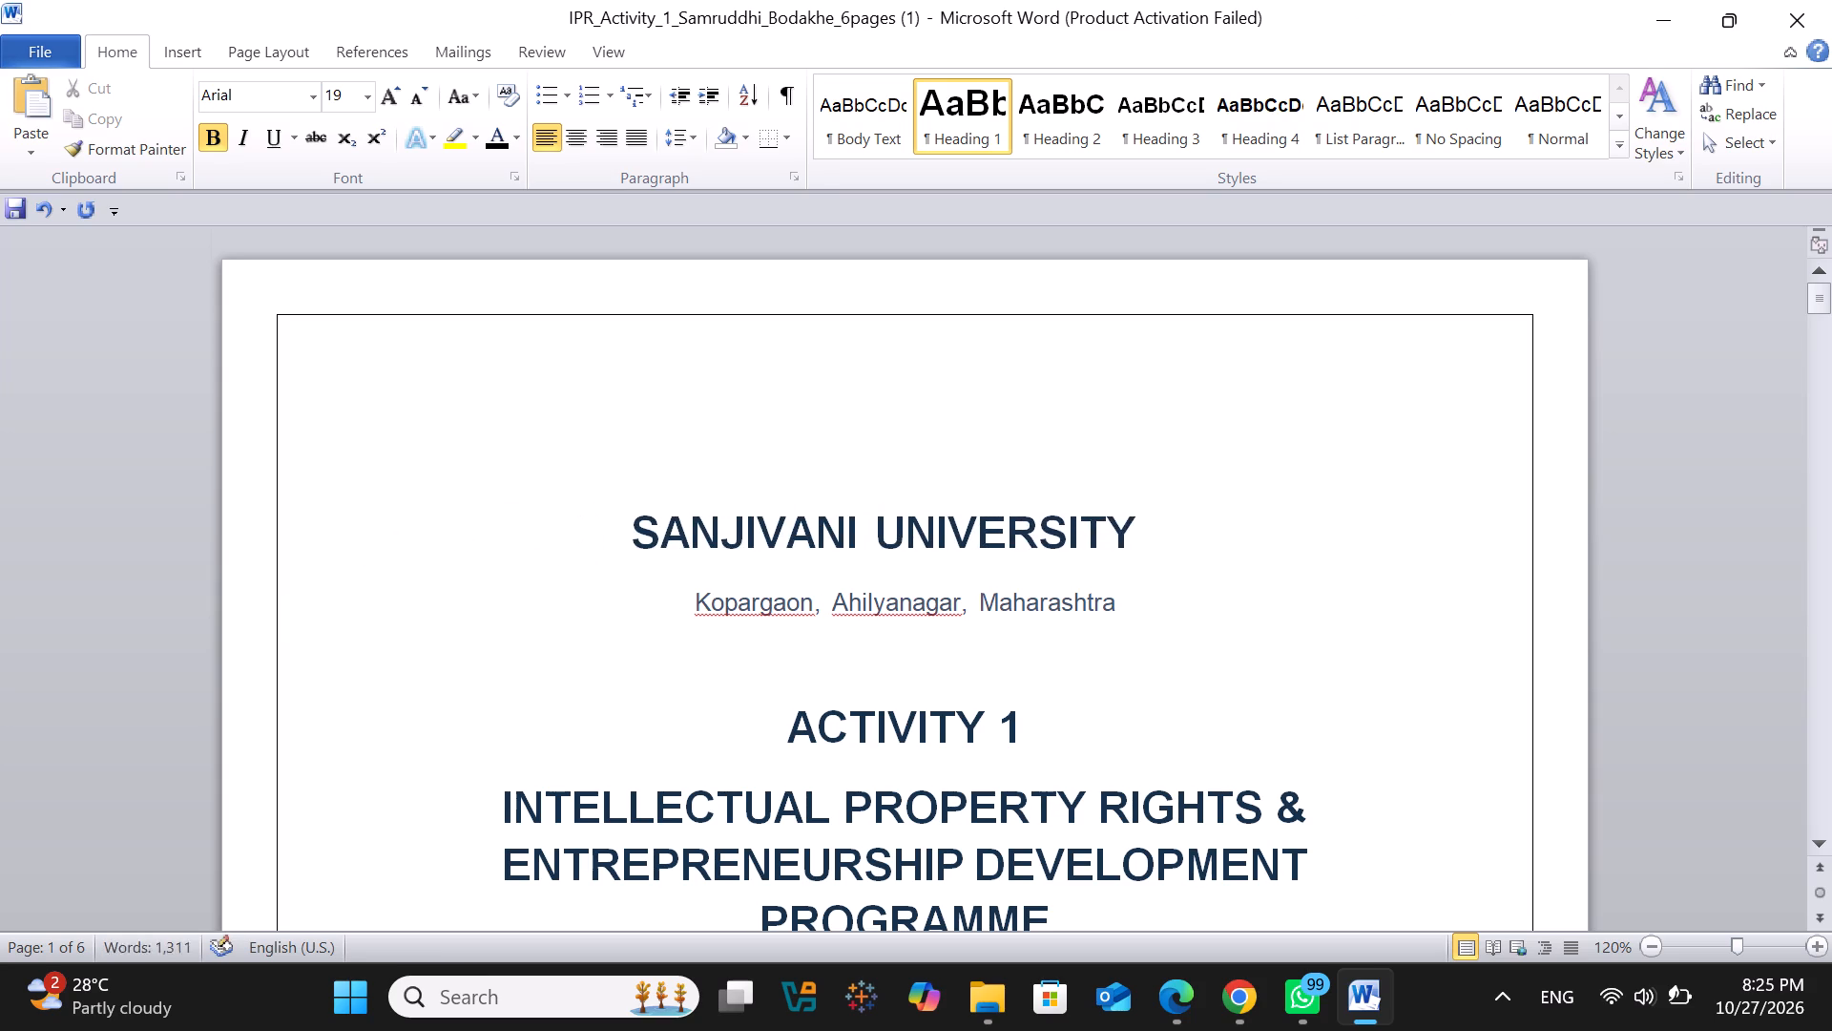
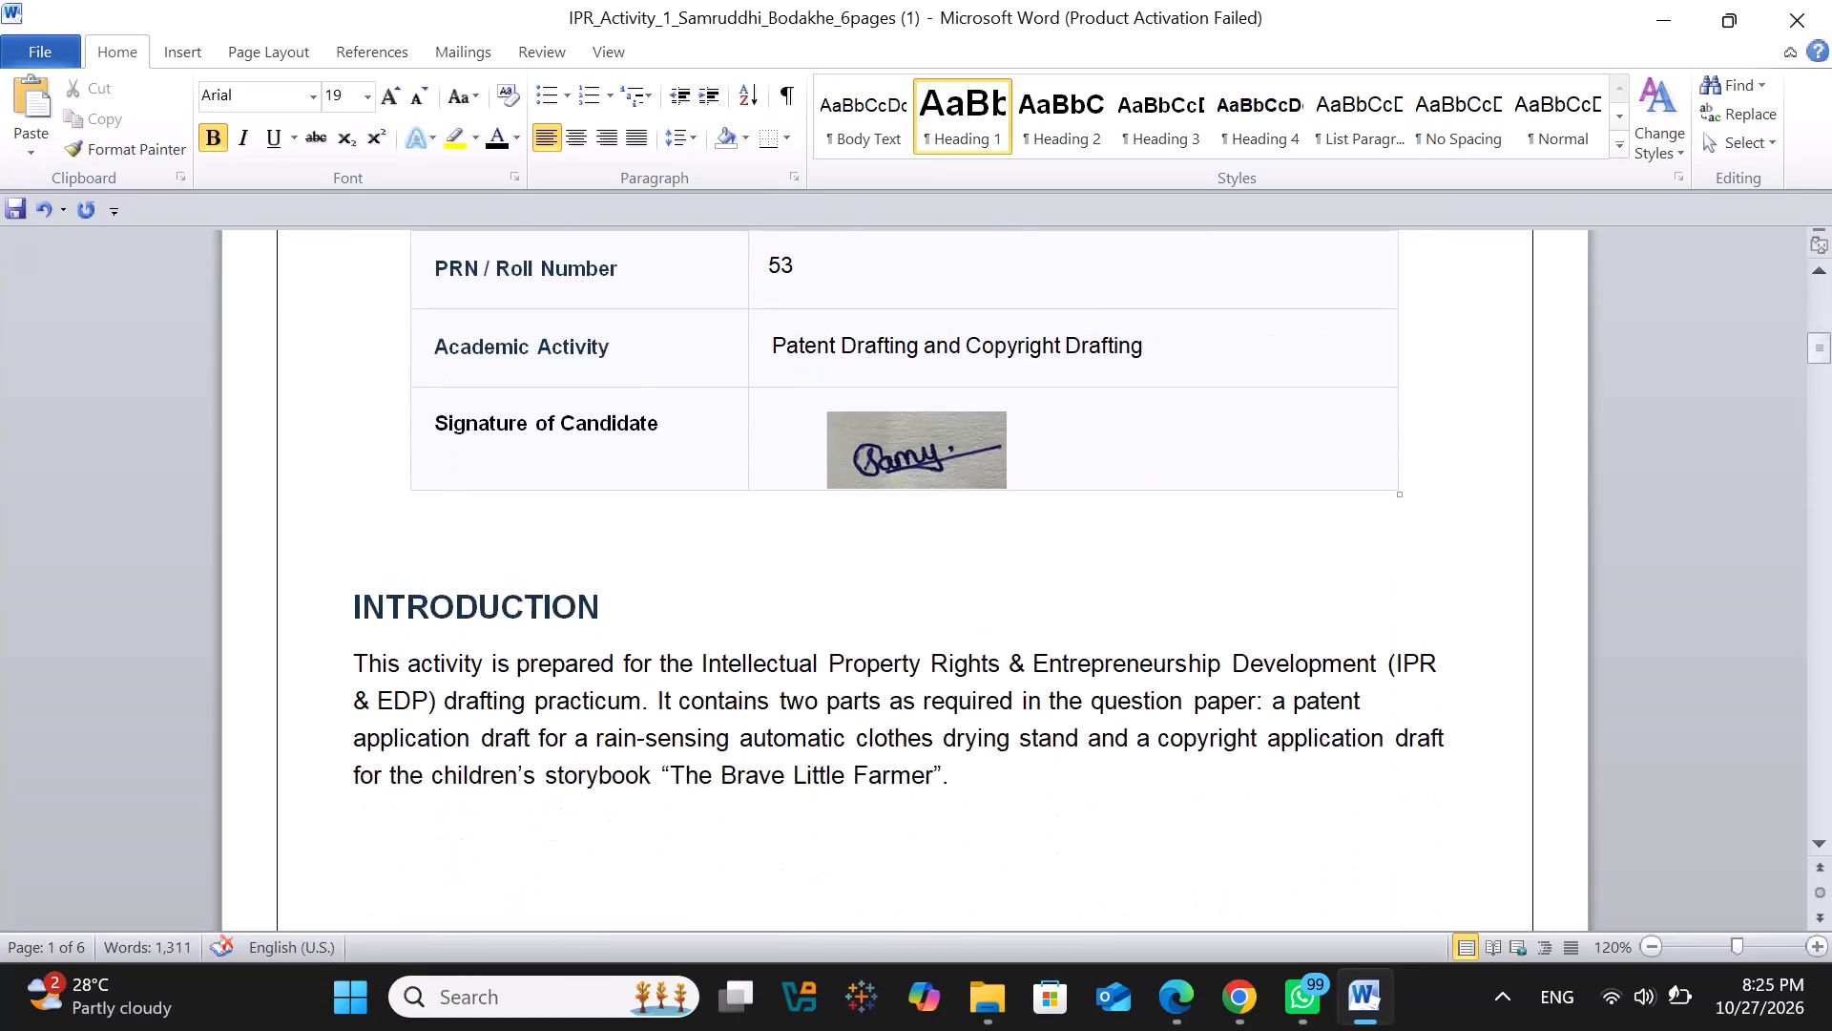
Return to the top of the cover page, then switch to Chrome and browse the Sanjivani University logo image results.
{"action": "scroll", "coordinate": [930, 774], "scroll_direction": "up", "scroll_amount": 6}
{"action": "scroll", "coordinate": [930, 774], "scroll_direction": "down", "scroll_amount": 1}
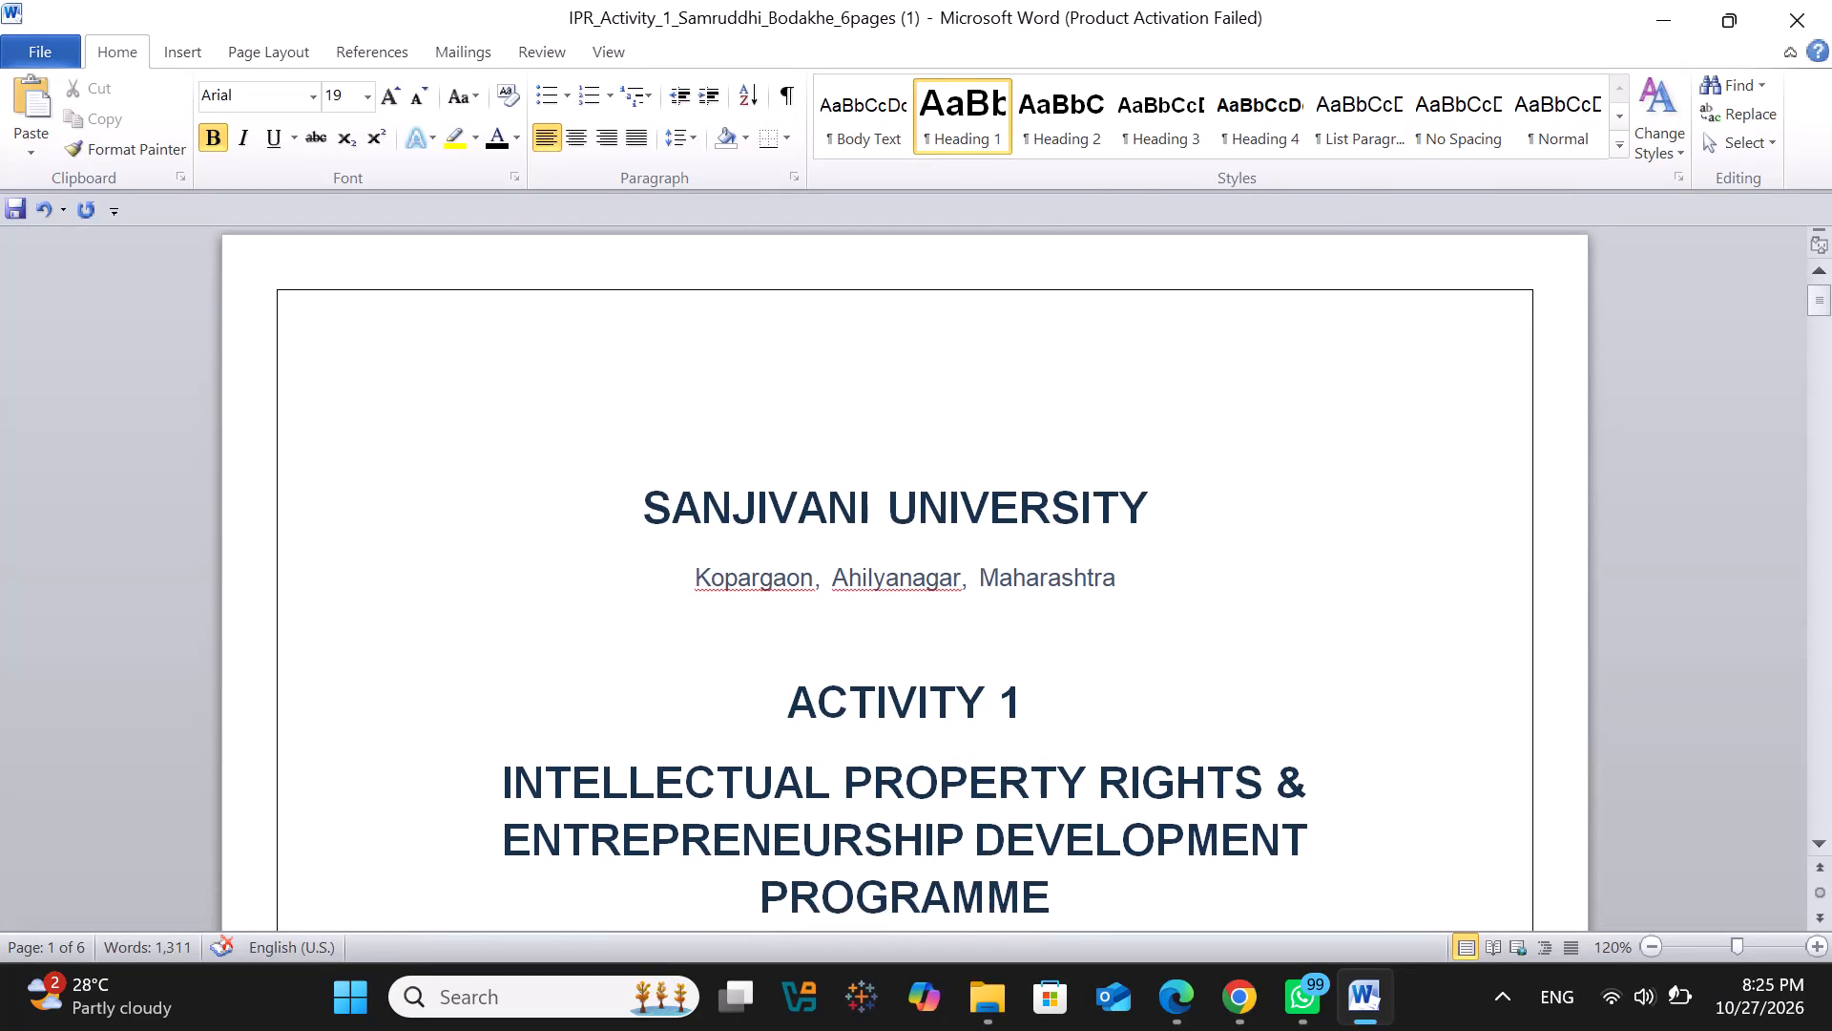
{"action": "left_click", "coordinate": [838, 368]}
{"action": "left_click", "coordinate": [1239, 987]}
{"action": "scroll", "coordinate": [532, 613], "scroll_direction": "down", "scroll_amount": 3}
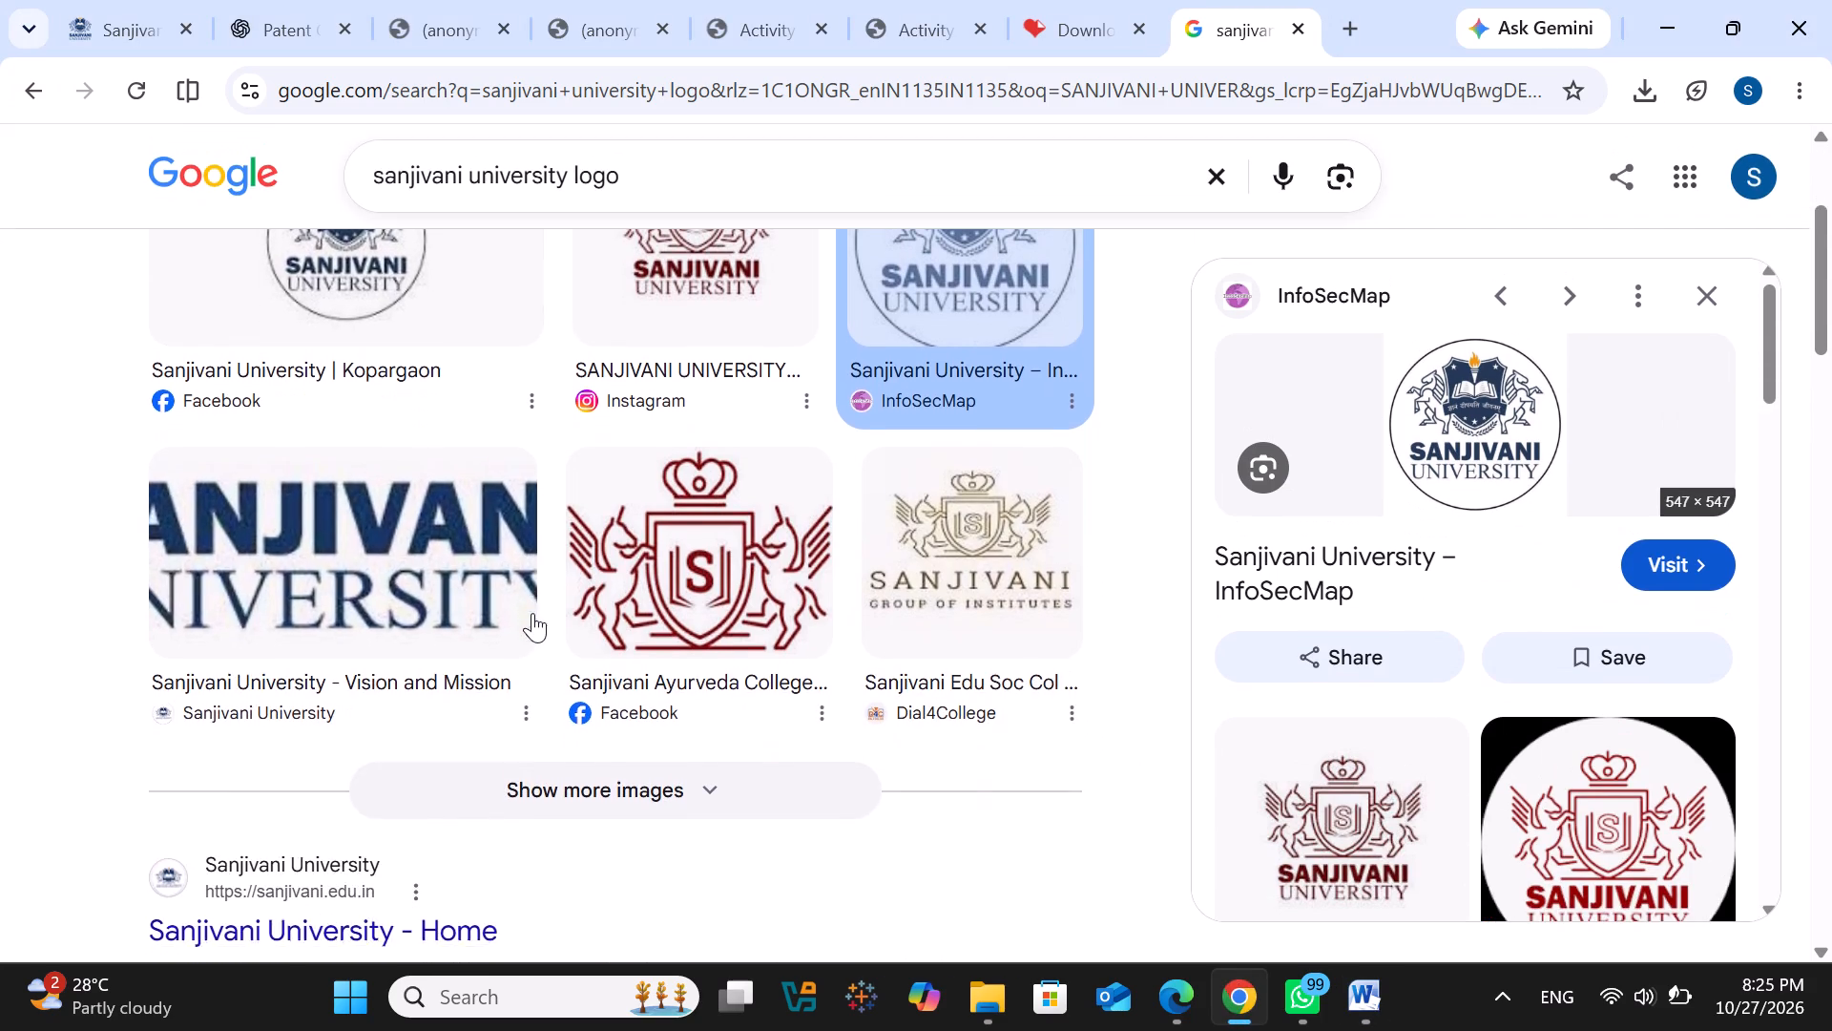
Browse the image results for the Sanjivani University logo to find a suitable version.
{"action": "scroll", "coordinate": [532, 613], "scroll_direction": "down", "scroll_amount": 2}
{"action": "scroll", "coordinate": [532, 613], "scroll_direction": "up", "scroll_amount": 5}
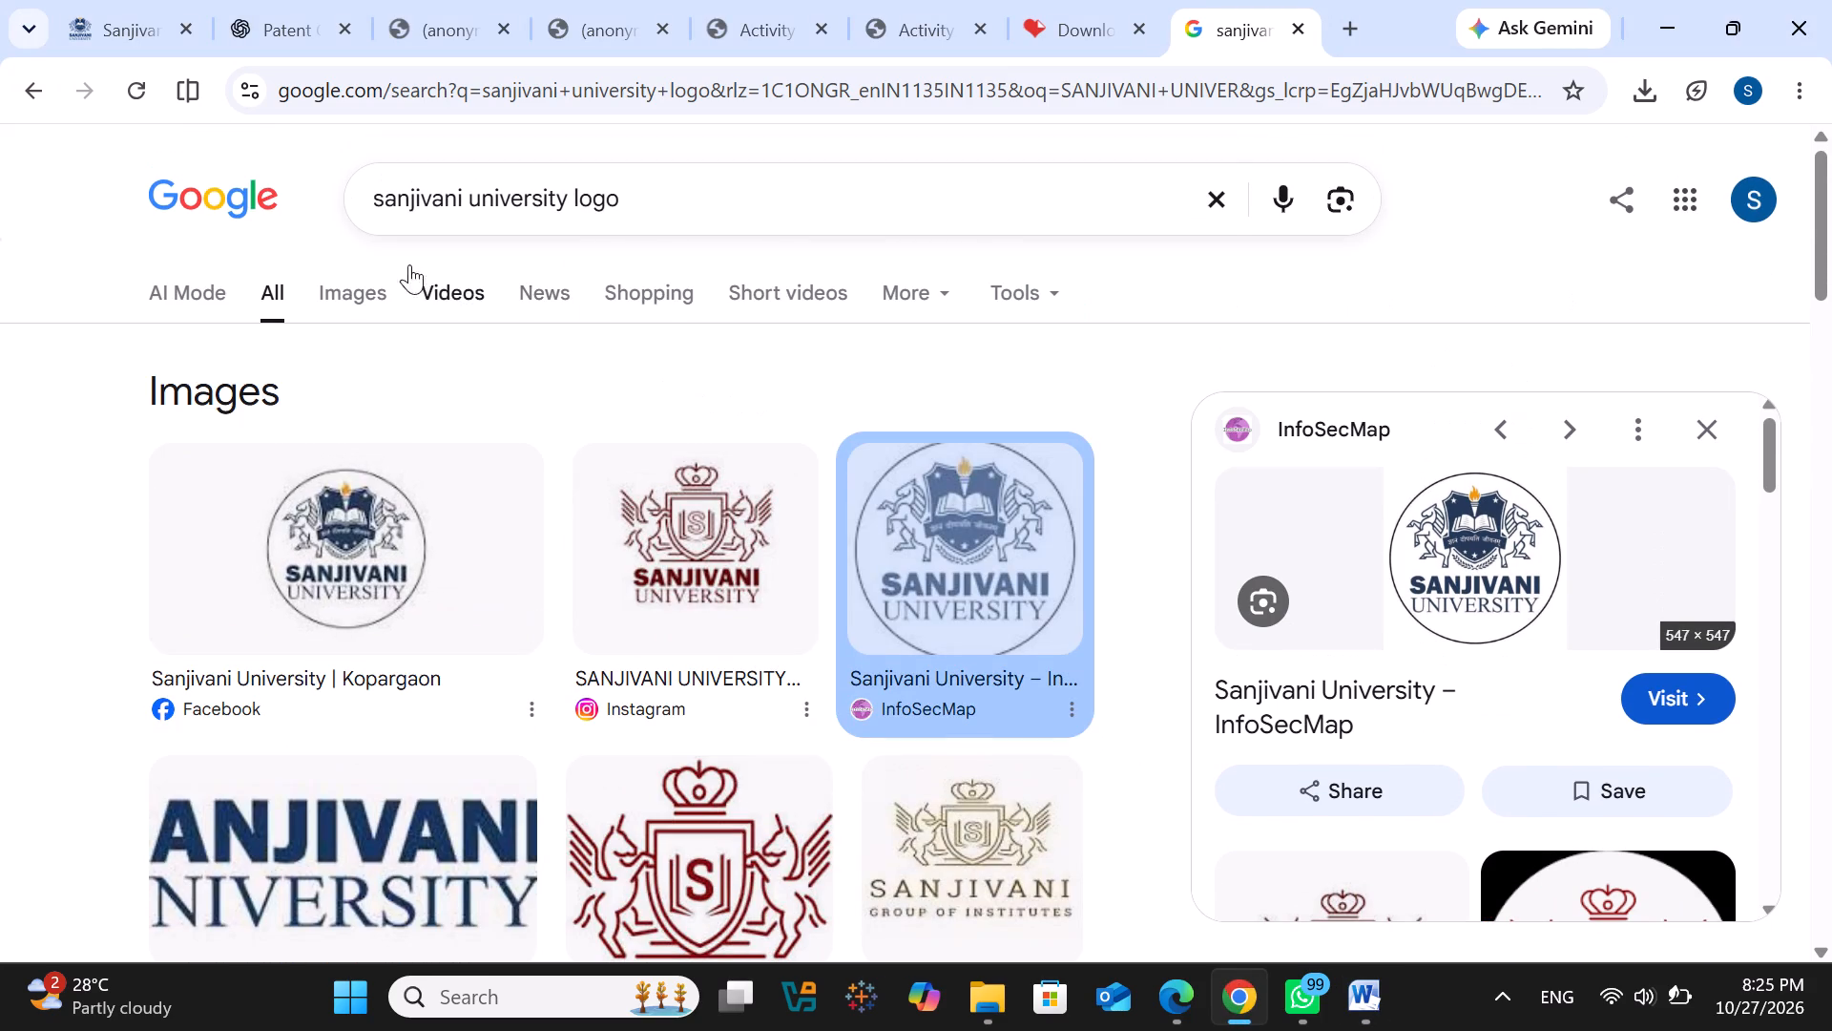
{"action": "left_click", "coordinate": [362, 281]}
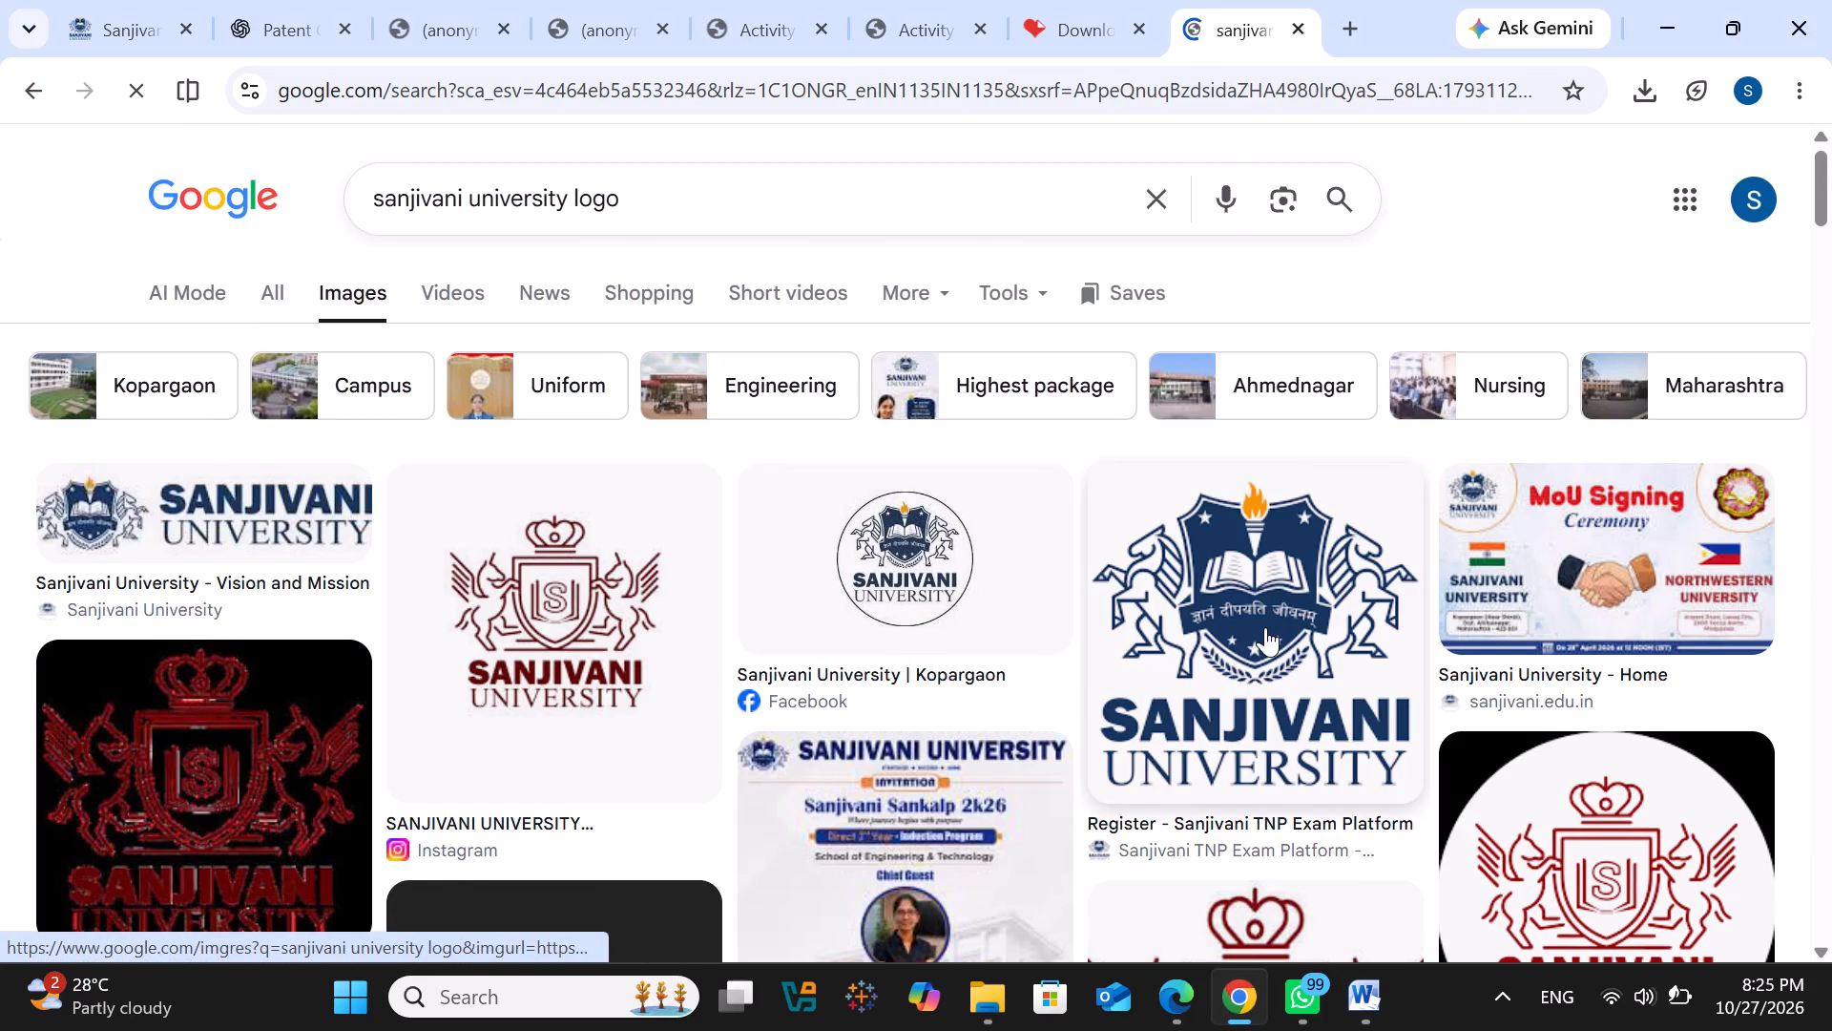
{"action": "scroll", "coordinate": [1265, 627], "scroll_direction": "down", "scroll_amount": 6}
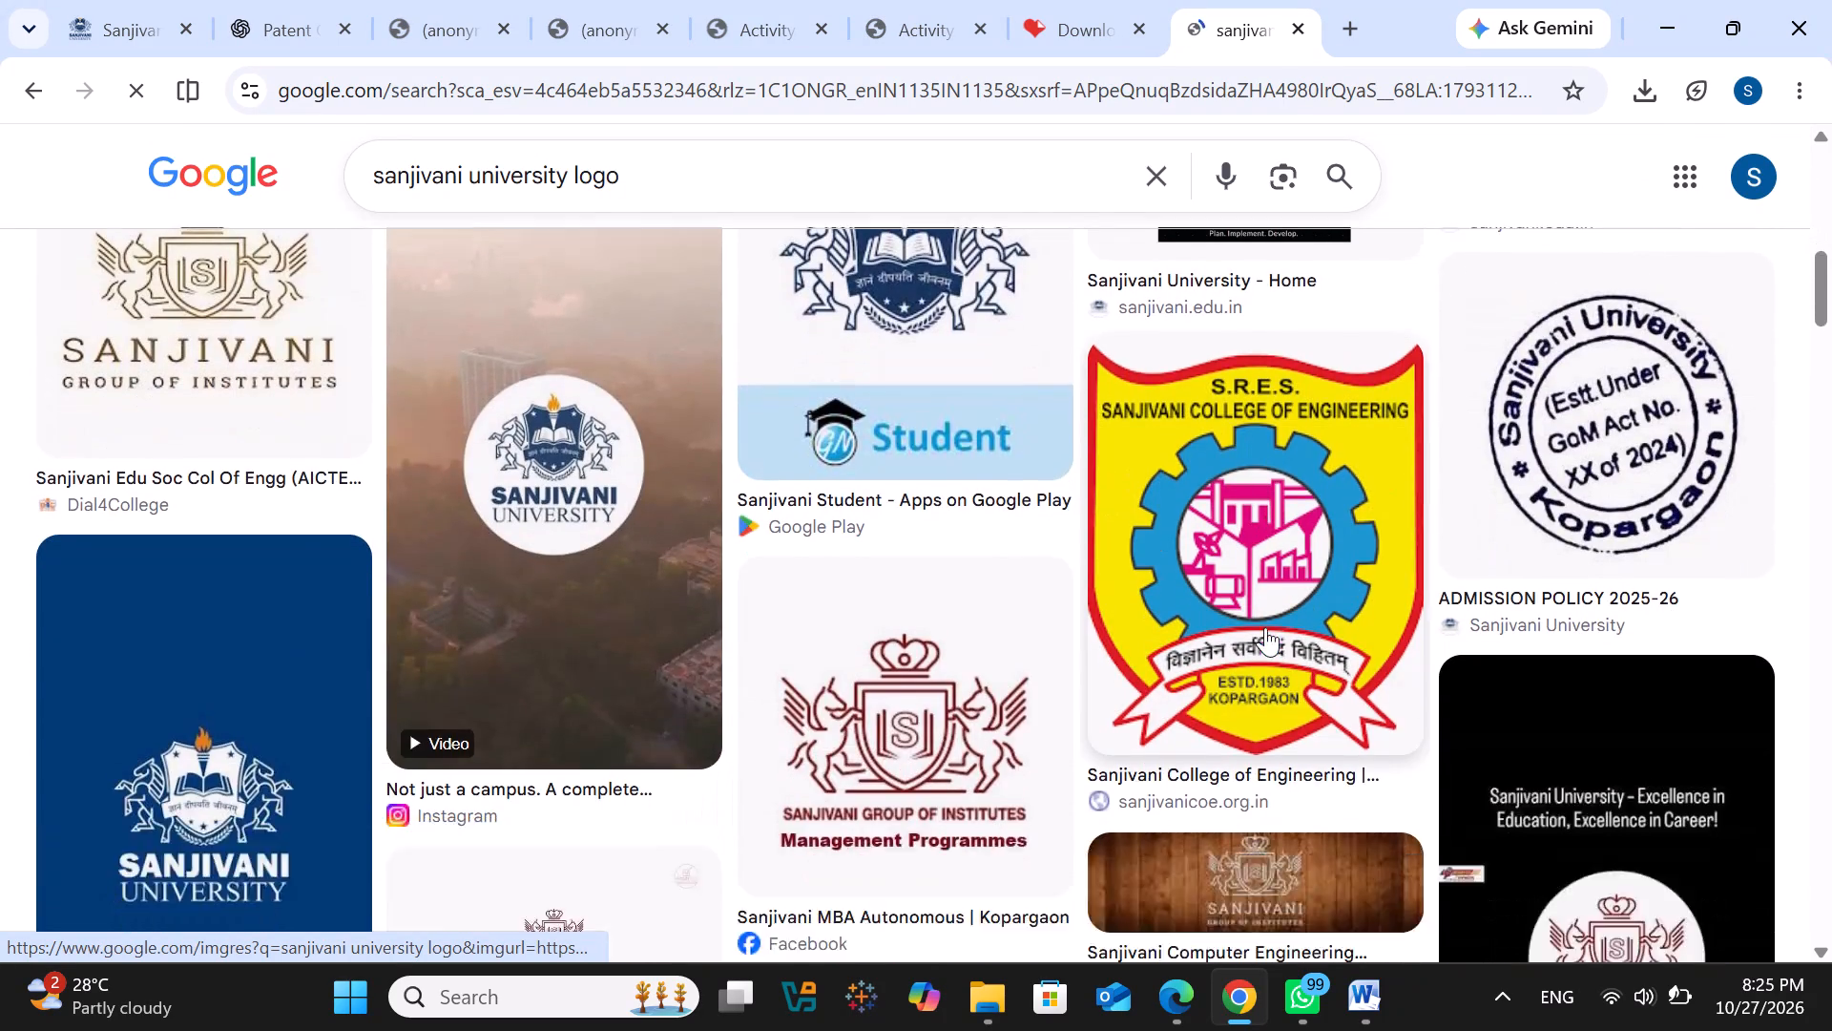
{"action": "scroll", "coordinate": [1265, 627], "scroll_direction": "down", "scroll_amount": 6}
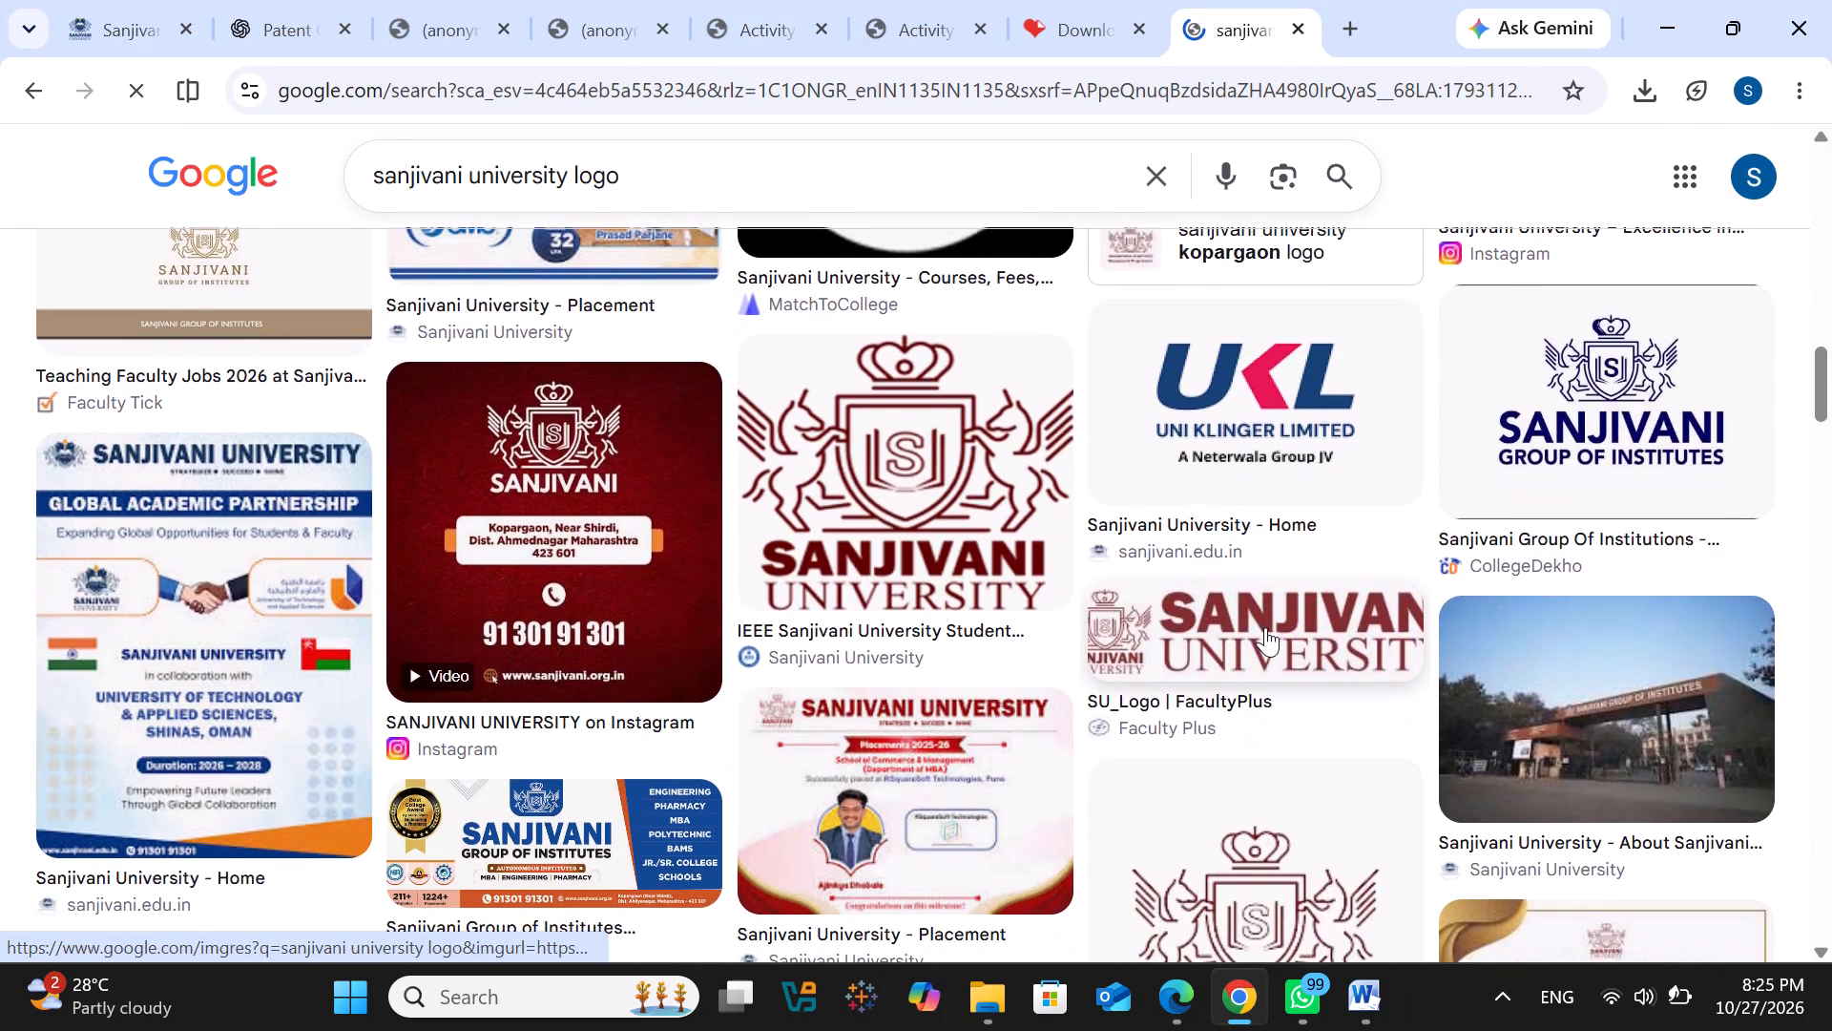
{"action": "scroll", "coordinate": [1265, 627], "scroll_direction": "down", "scroll_amount": 7}
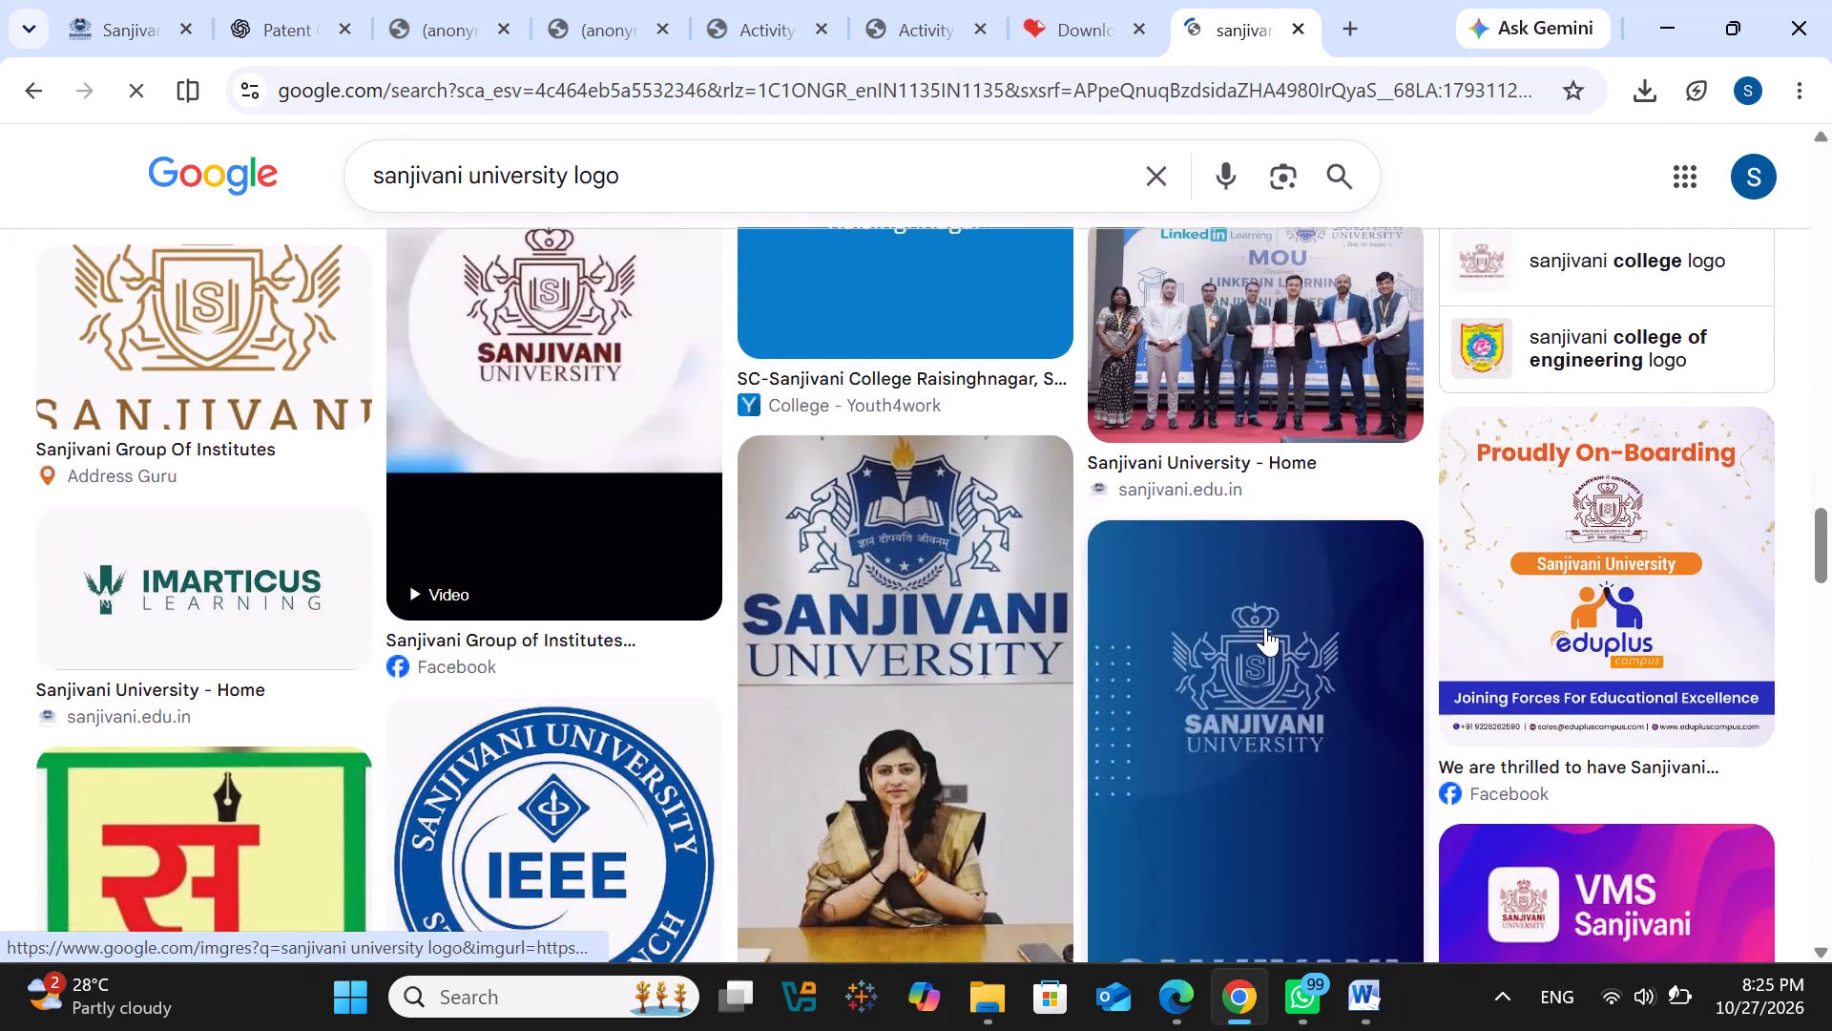
{"action": "scroll", "coordinate": [1265, 627], "scroll_direction": "down", "scroll_amount": 7}
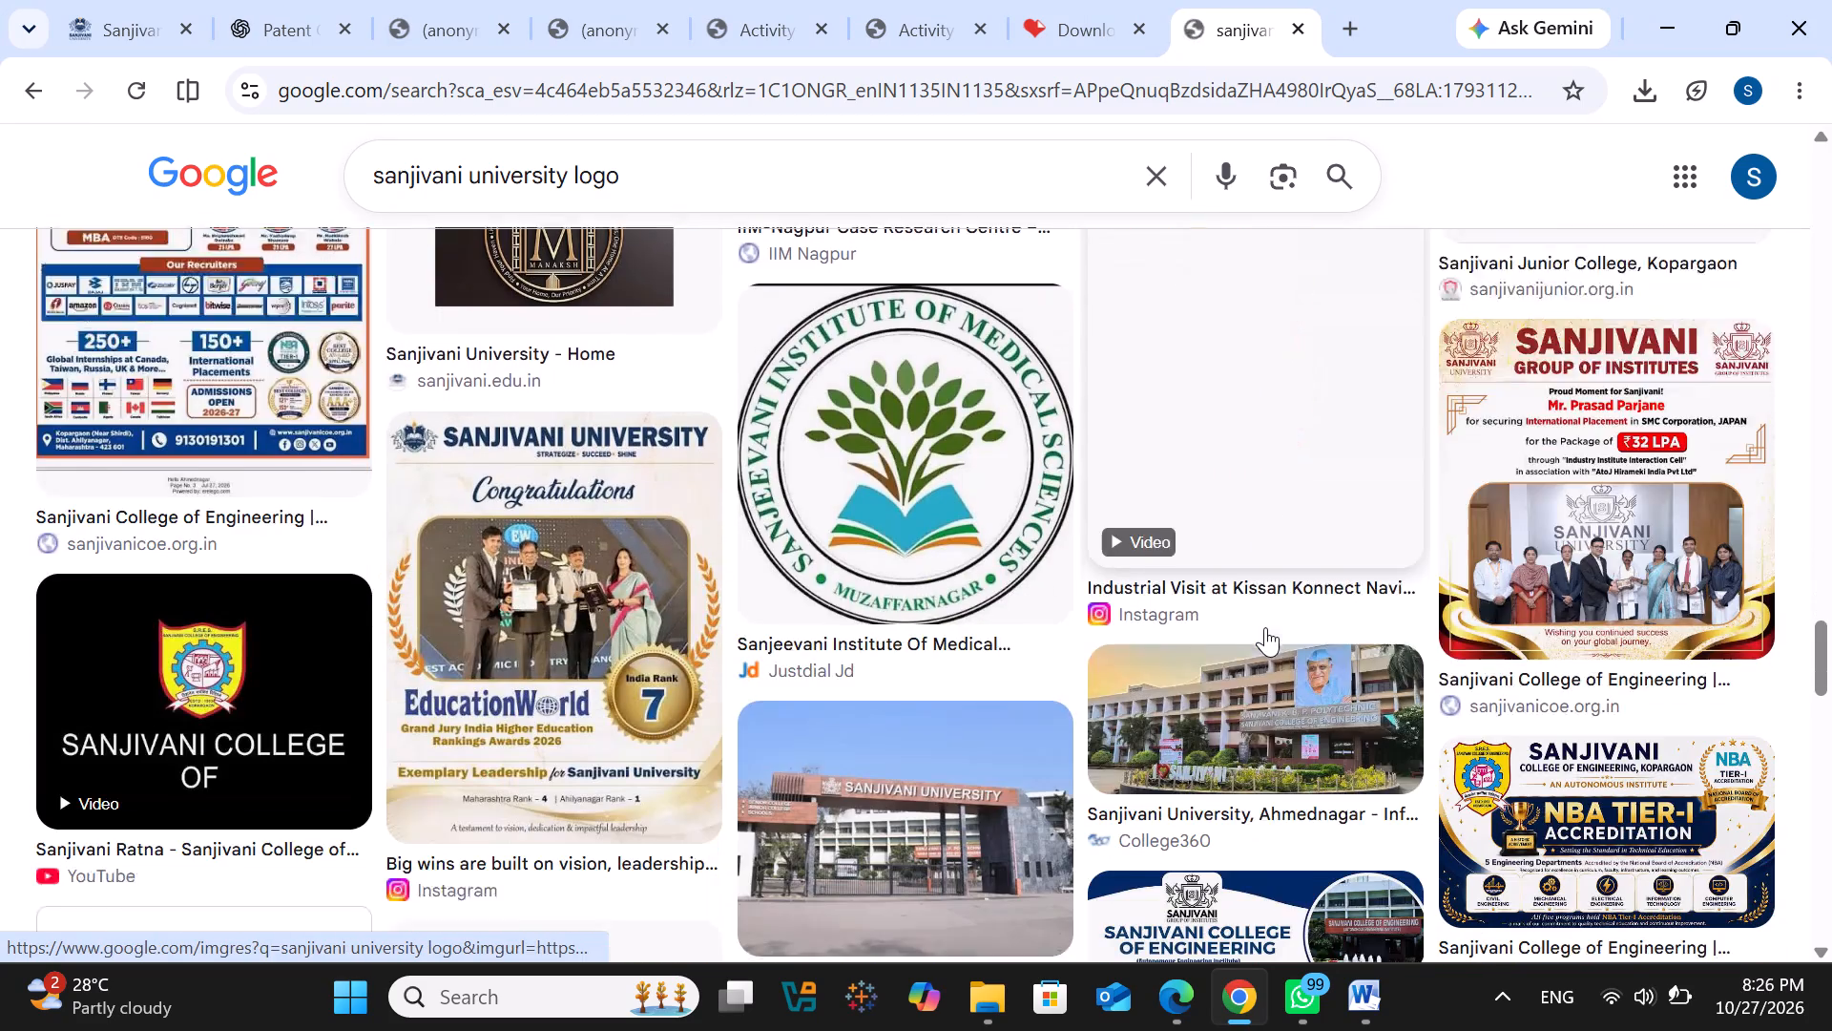
{"action": "scroll", "coordinate": [1265, 627], "scroll_direction": "down", "scroll_amount": 8}
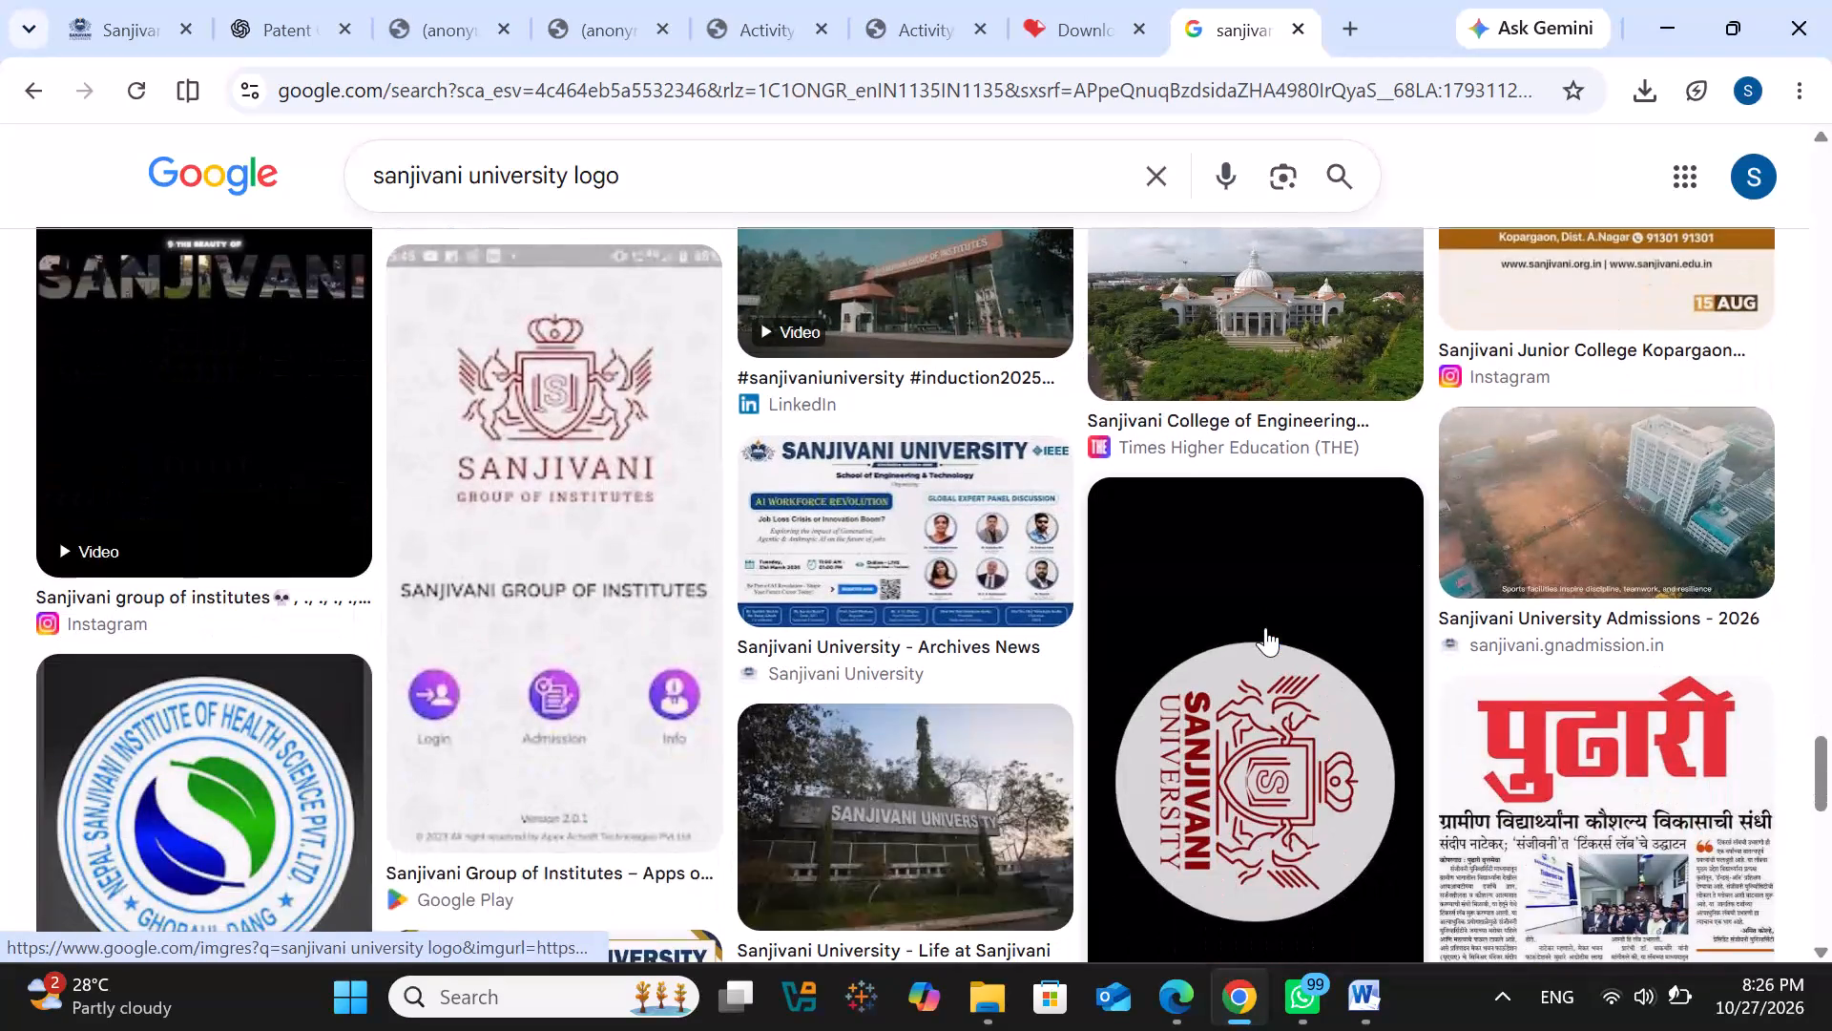
{"action": "scroll", "coordinate": [1265, 627], "scroll_direction": "down", "scroll_amount": 4}
{"action": "scroll", "coordinate": [1265, 627], "scroll_direction": "up", "scroll_amount": 13}
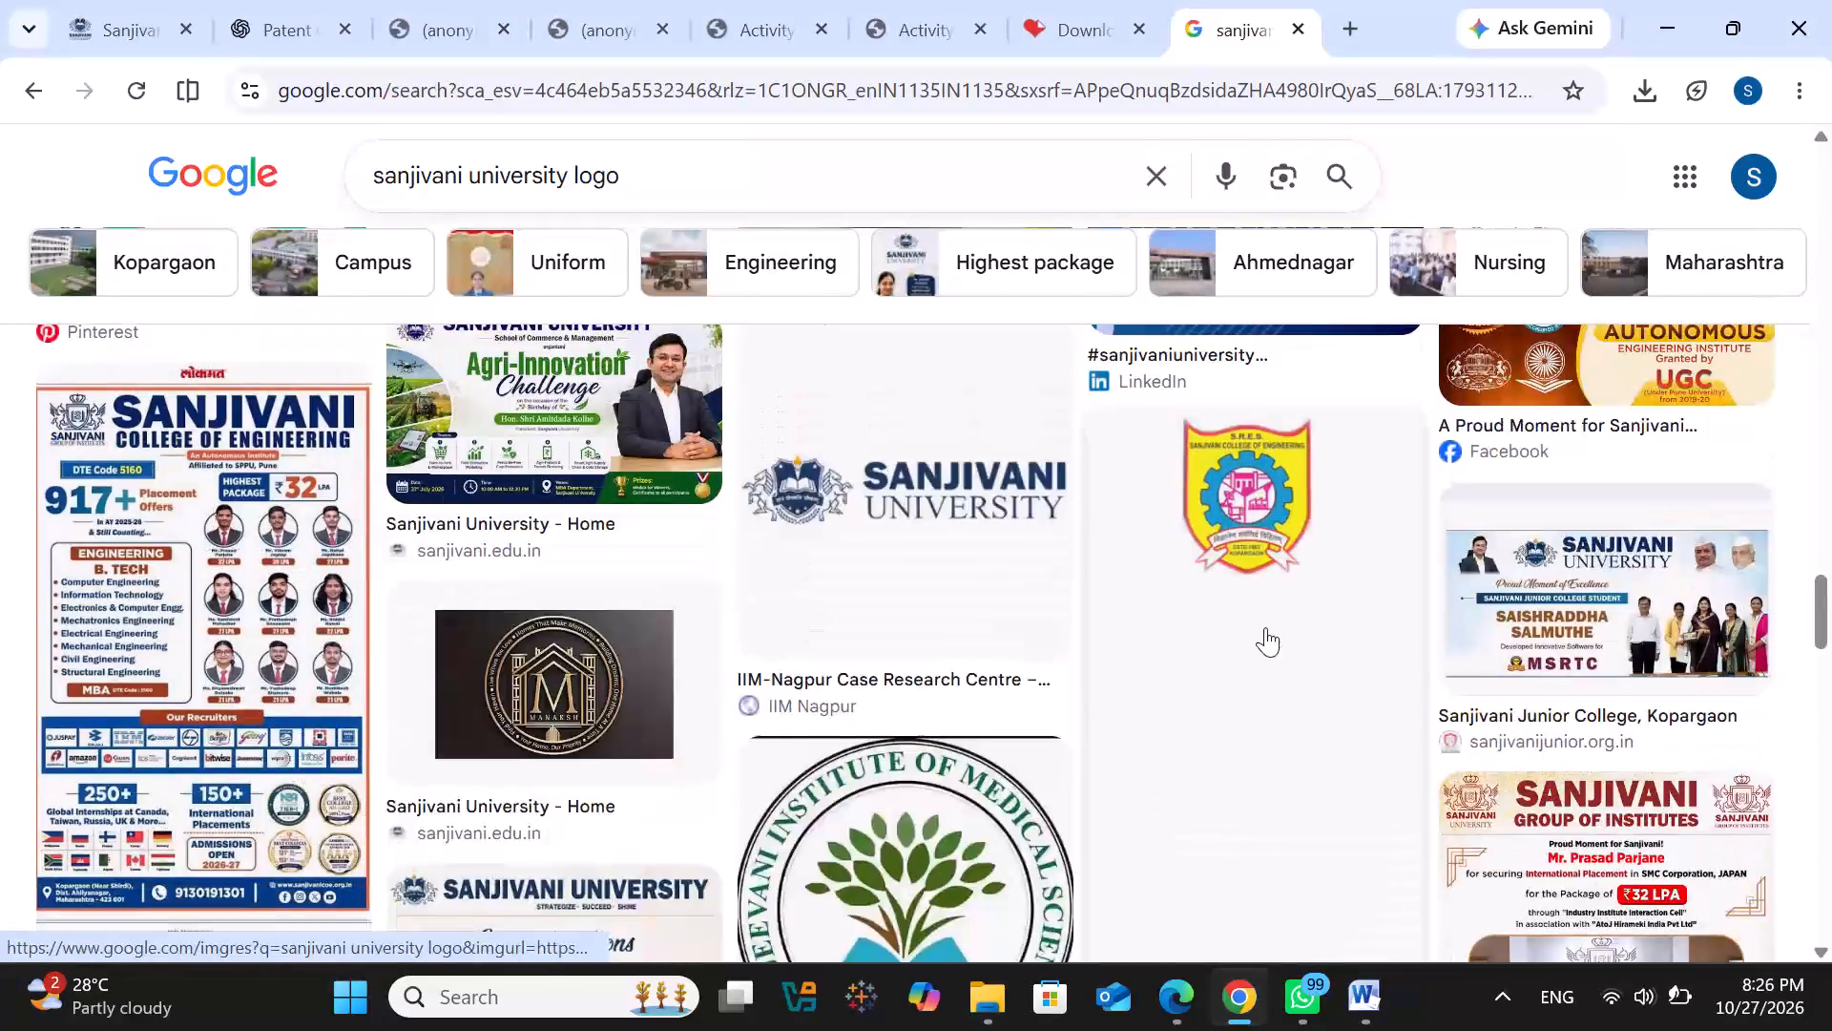
{"action": "scroll", "coordinate": [1265, 627], "scroll_direction": "up", "scroll_amount": 15}
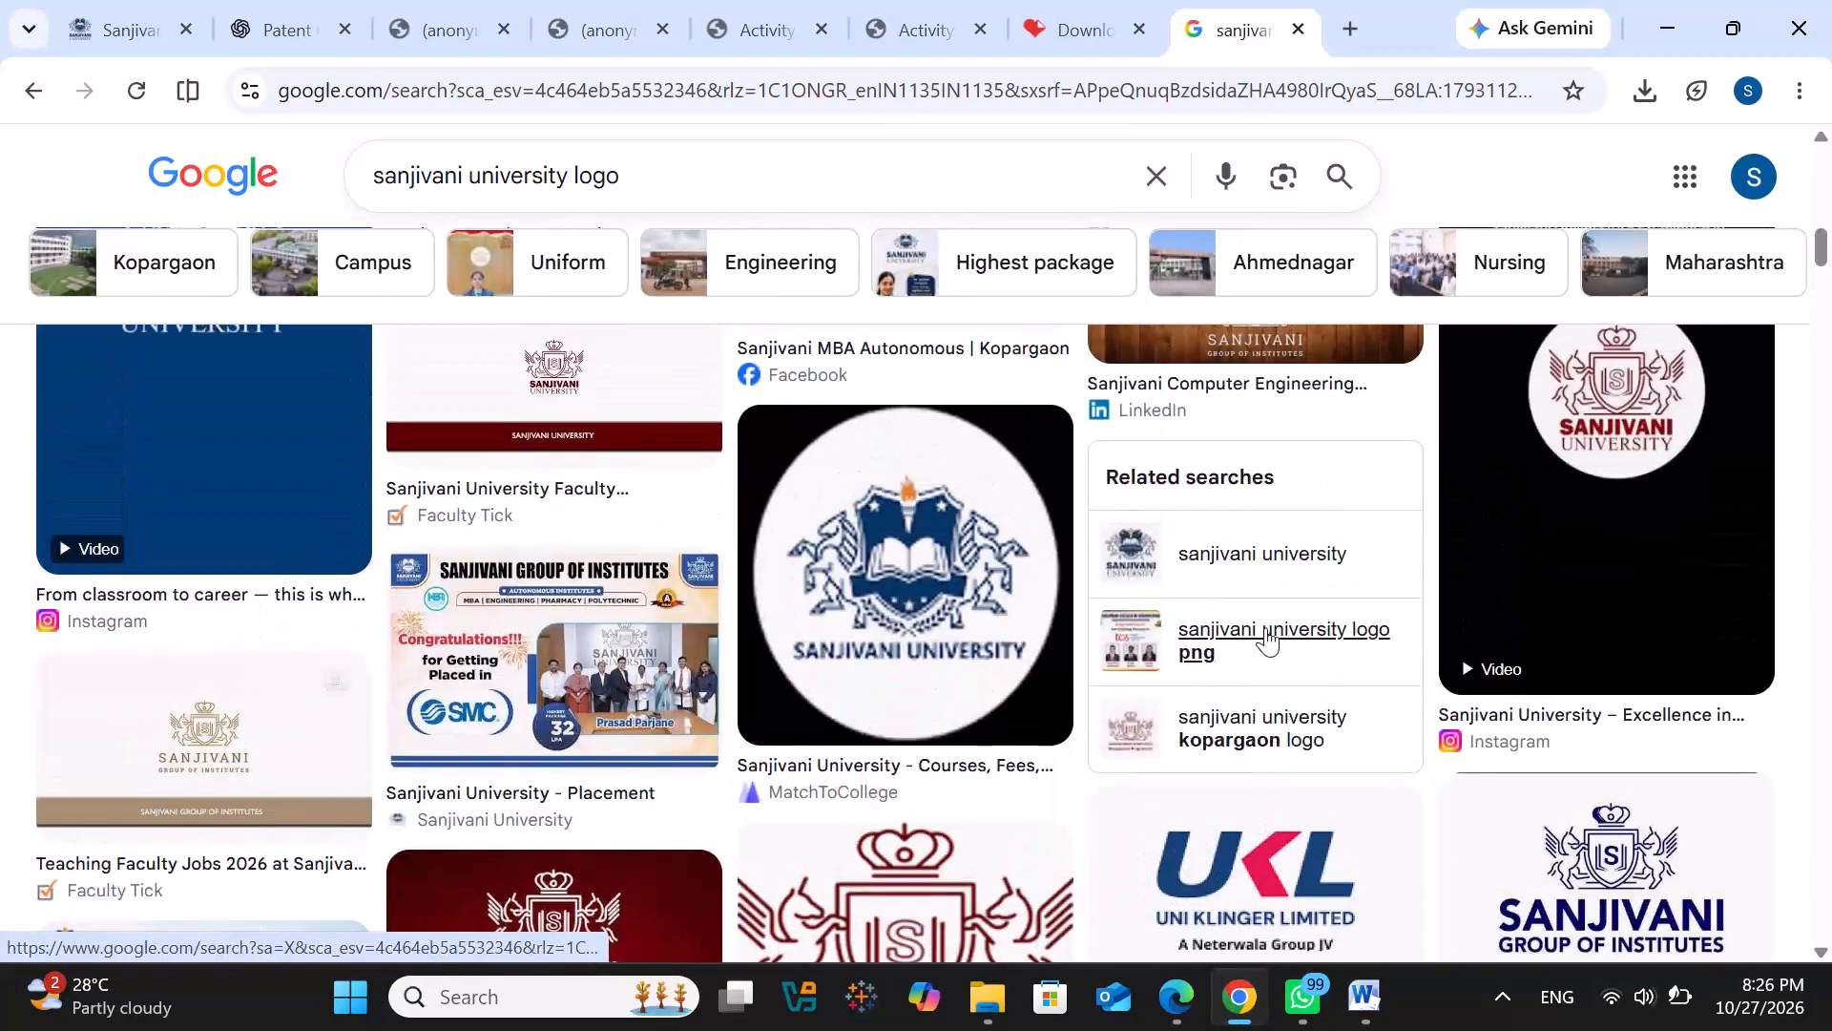
{"action": "scroll", "coordinate": [1265, 627], "scroll_direction": "up", "scroll_amount": 3}
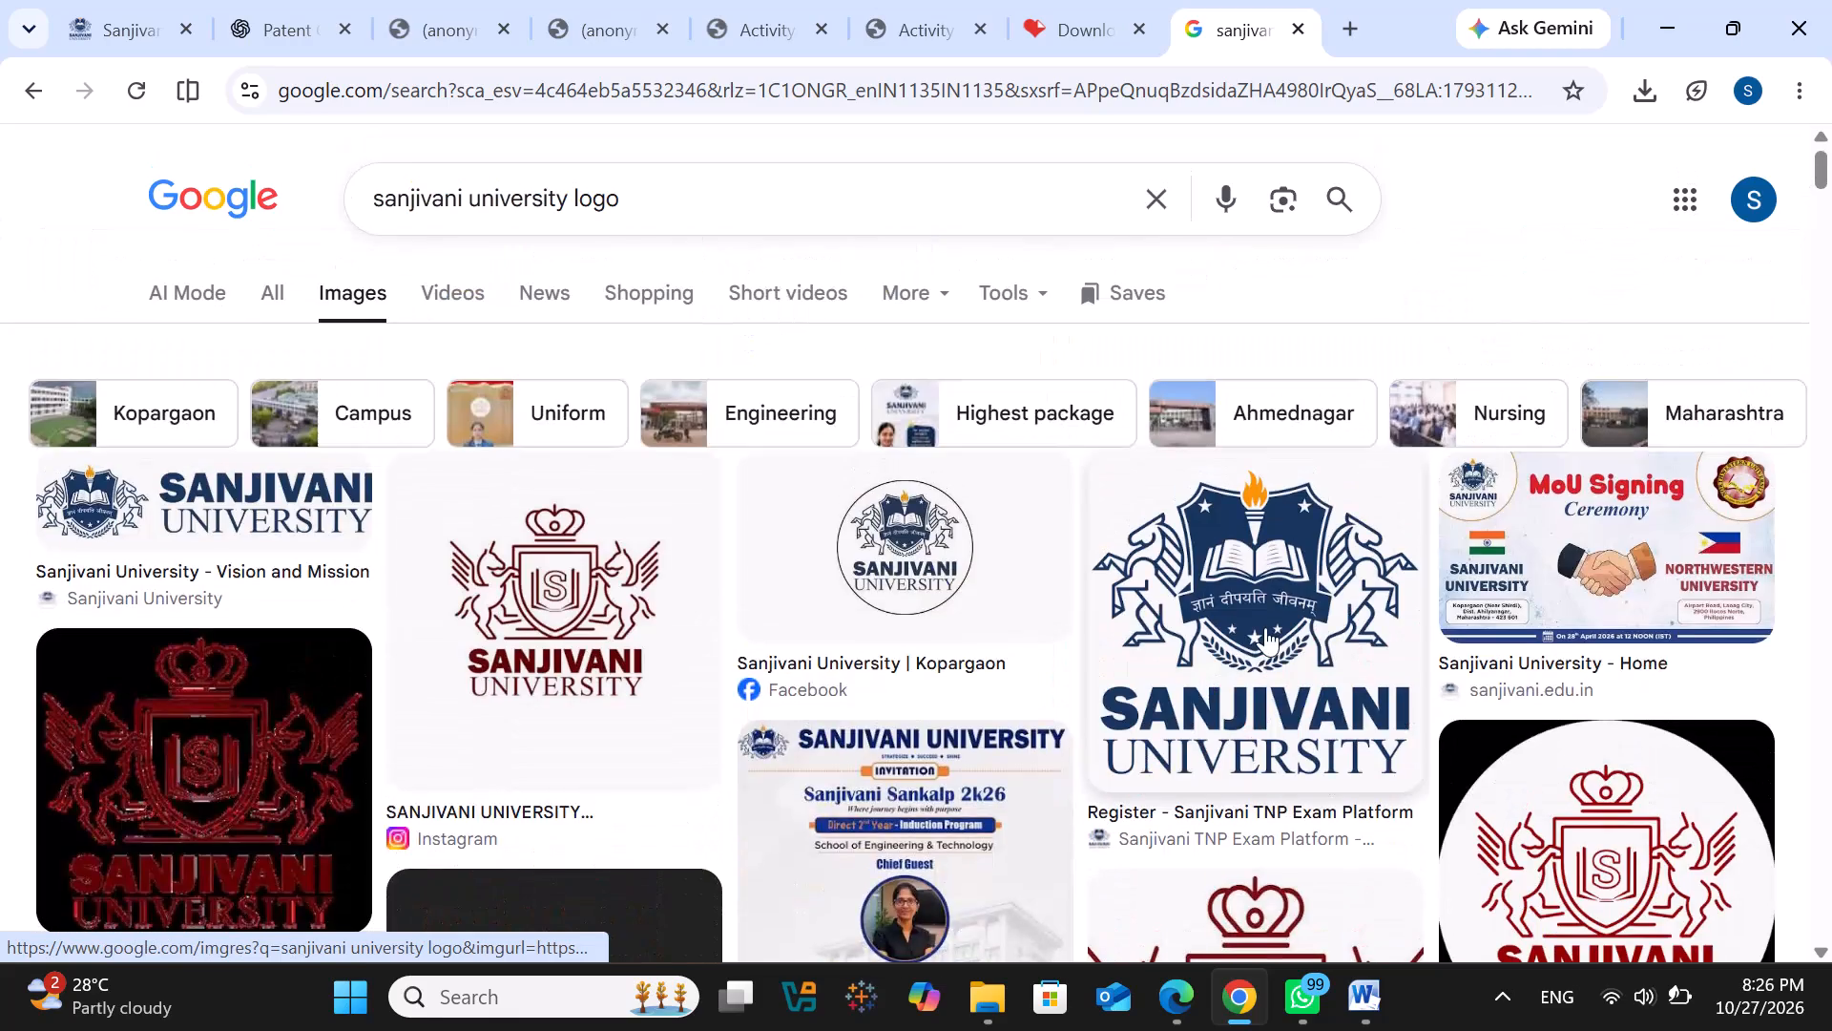
Copy the blue Sanjivani University crest image from the Sanjivani TNP Exam Platform search result.
{"action": "left_click", "coordinate": [1276, 632]}
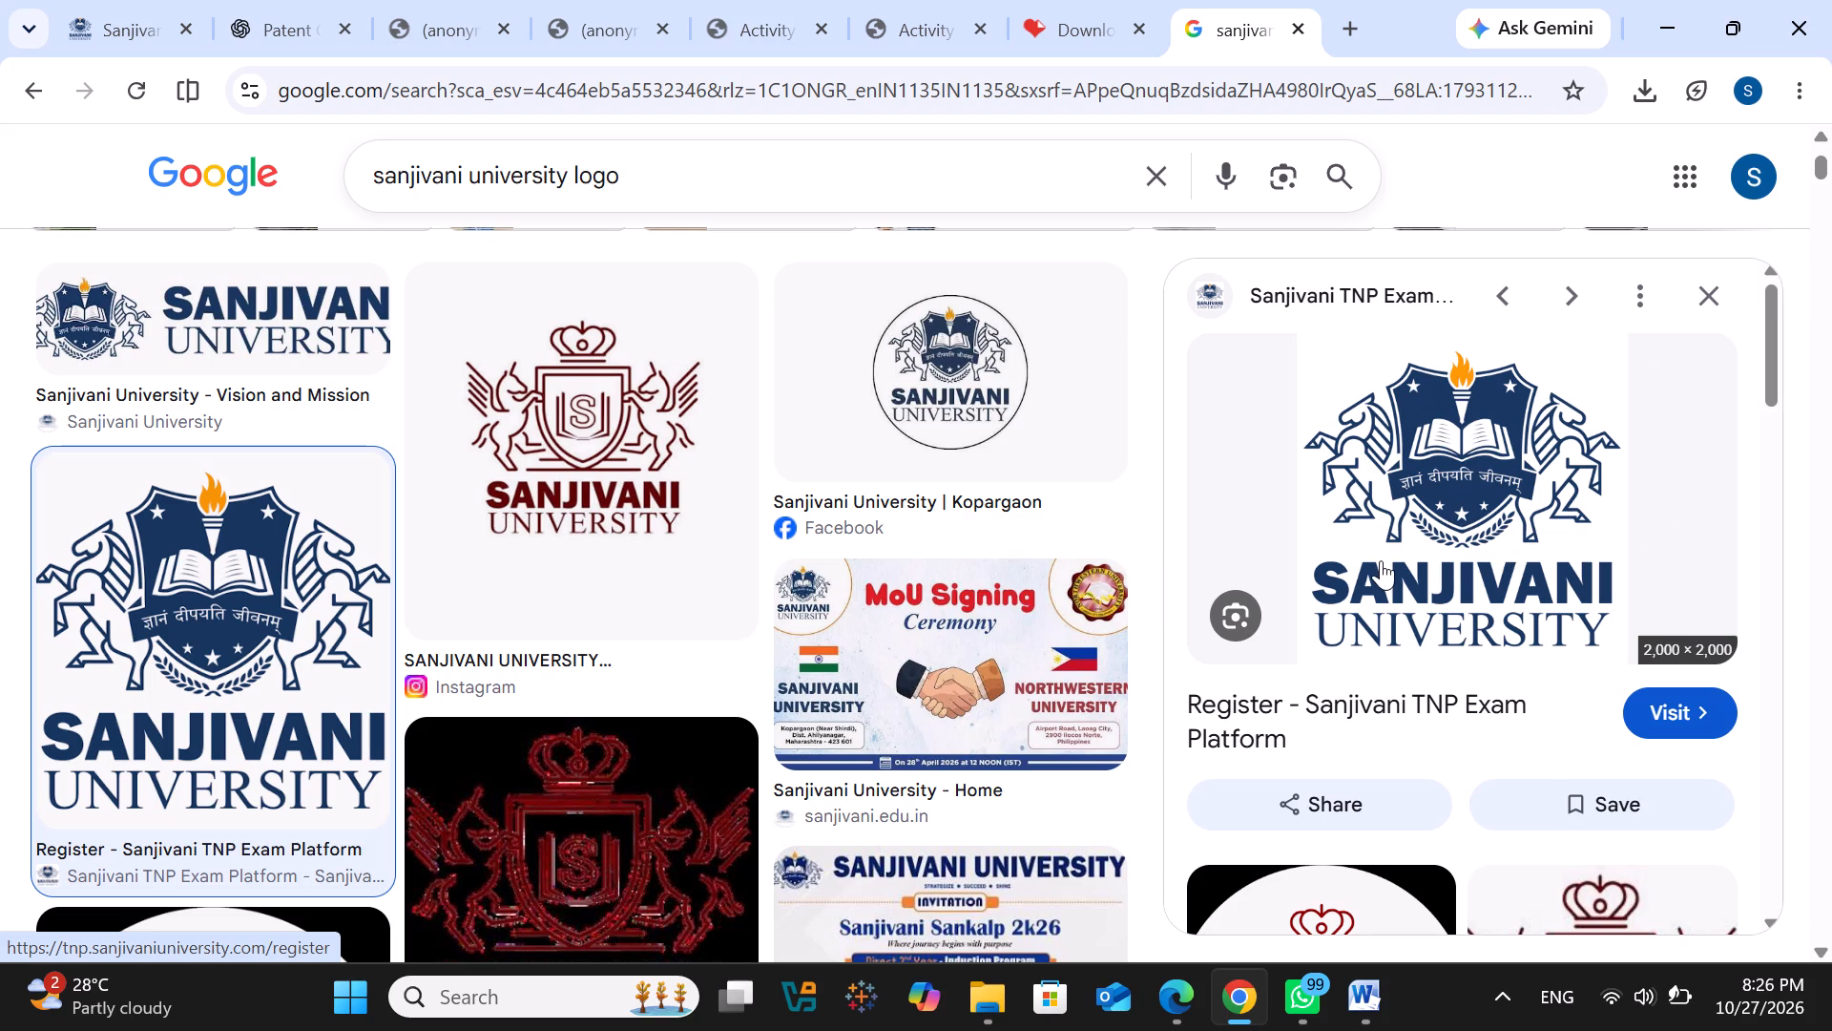
{"action": "left_click", "coordinate": [1455, 464]}
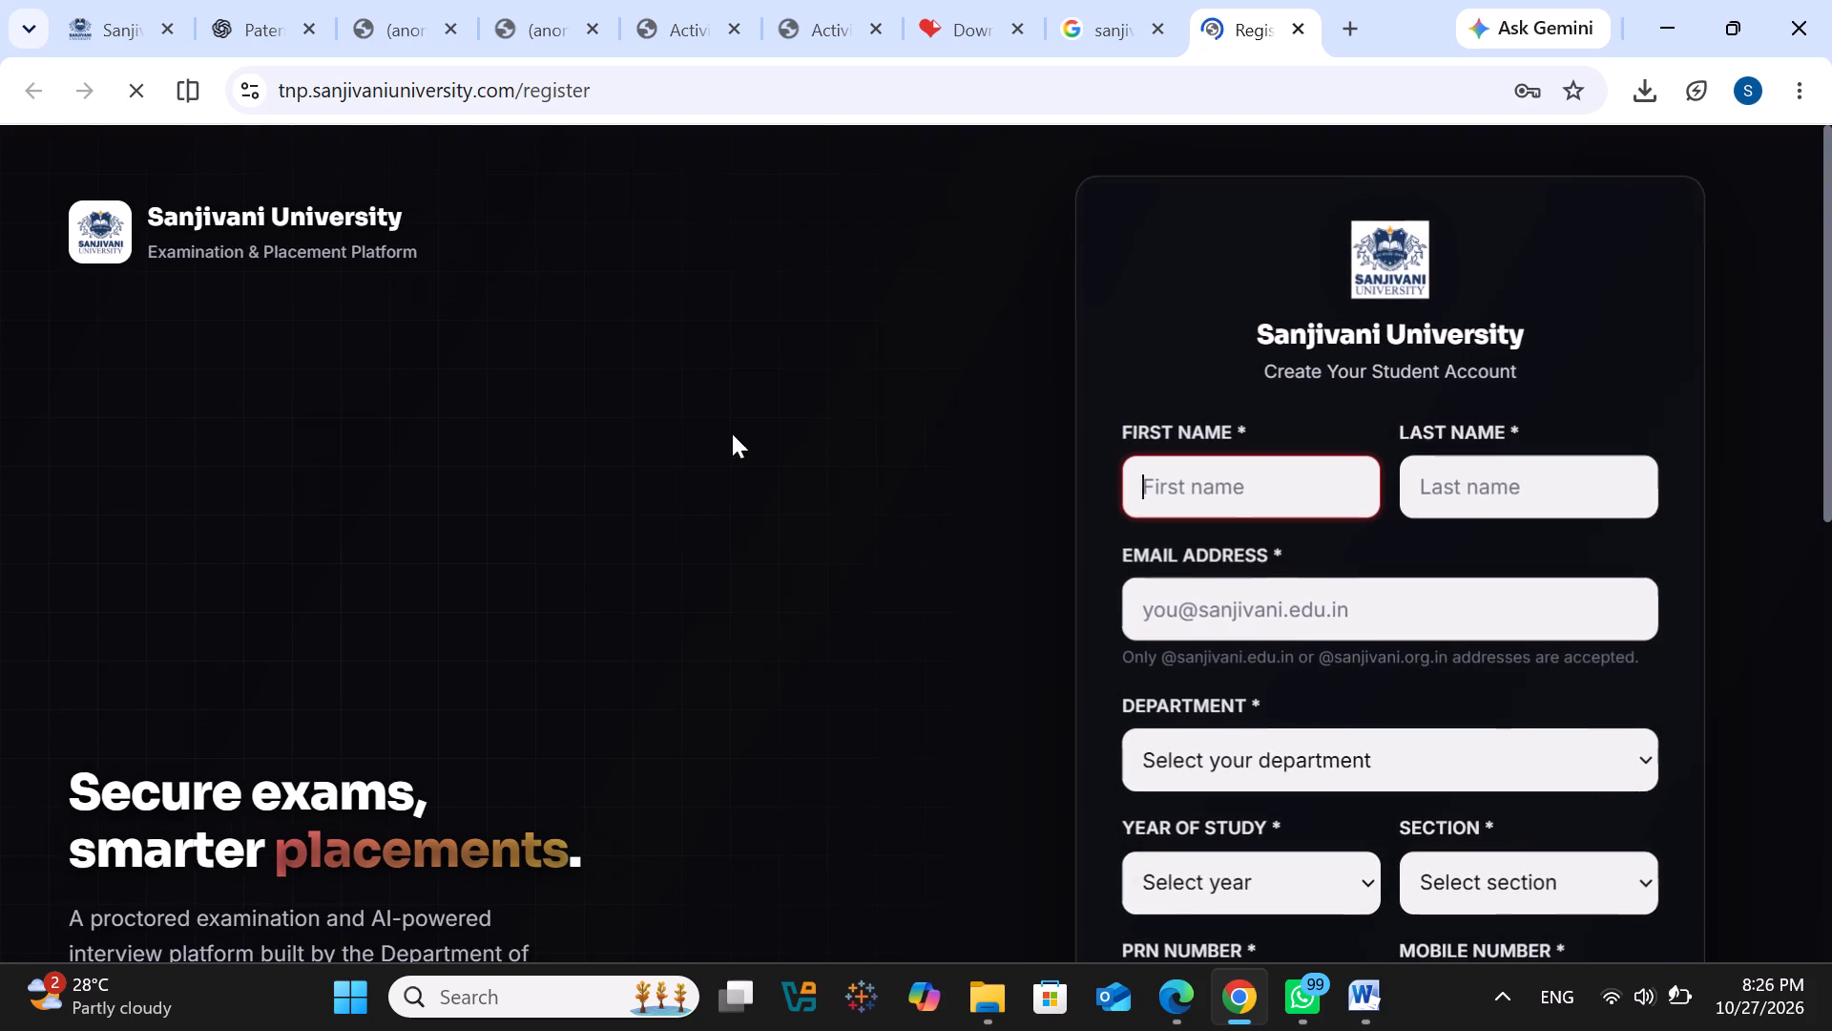
{"action": "left_click", "coordinate": [1128, 11]}
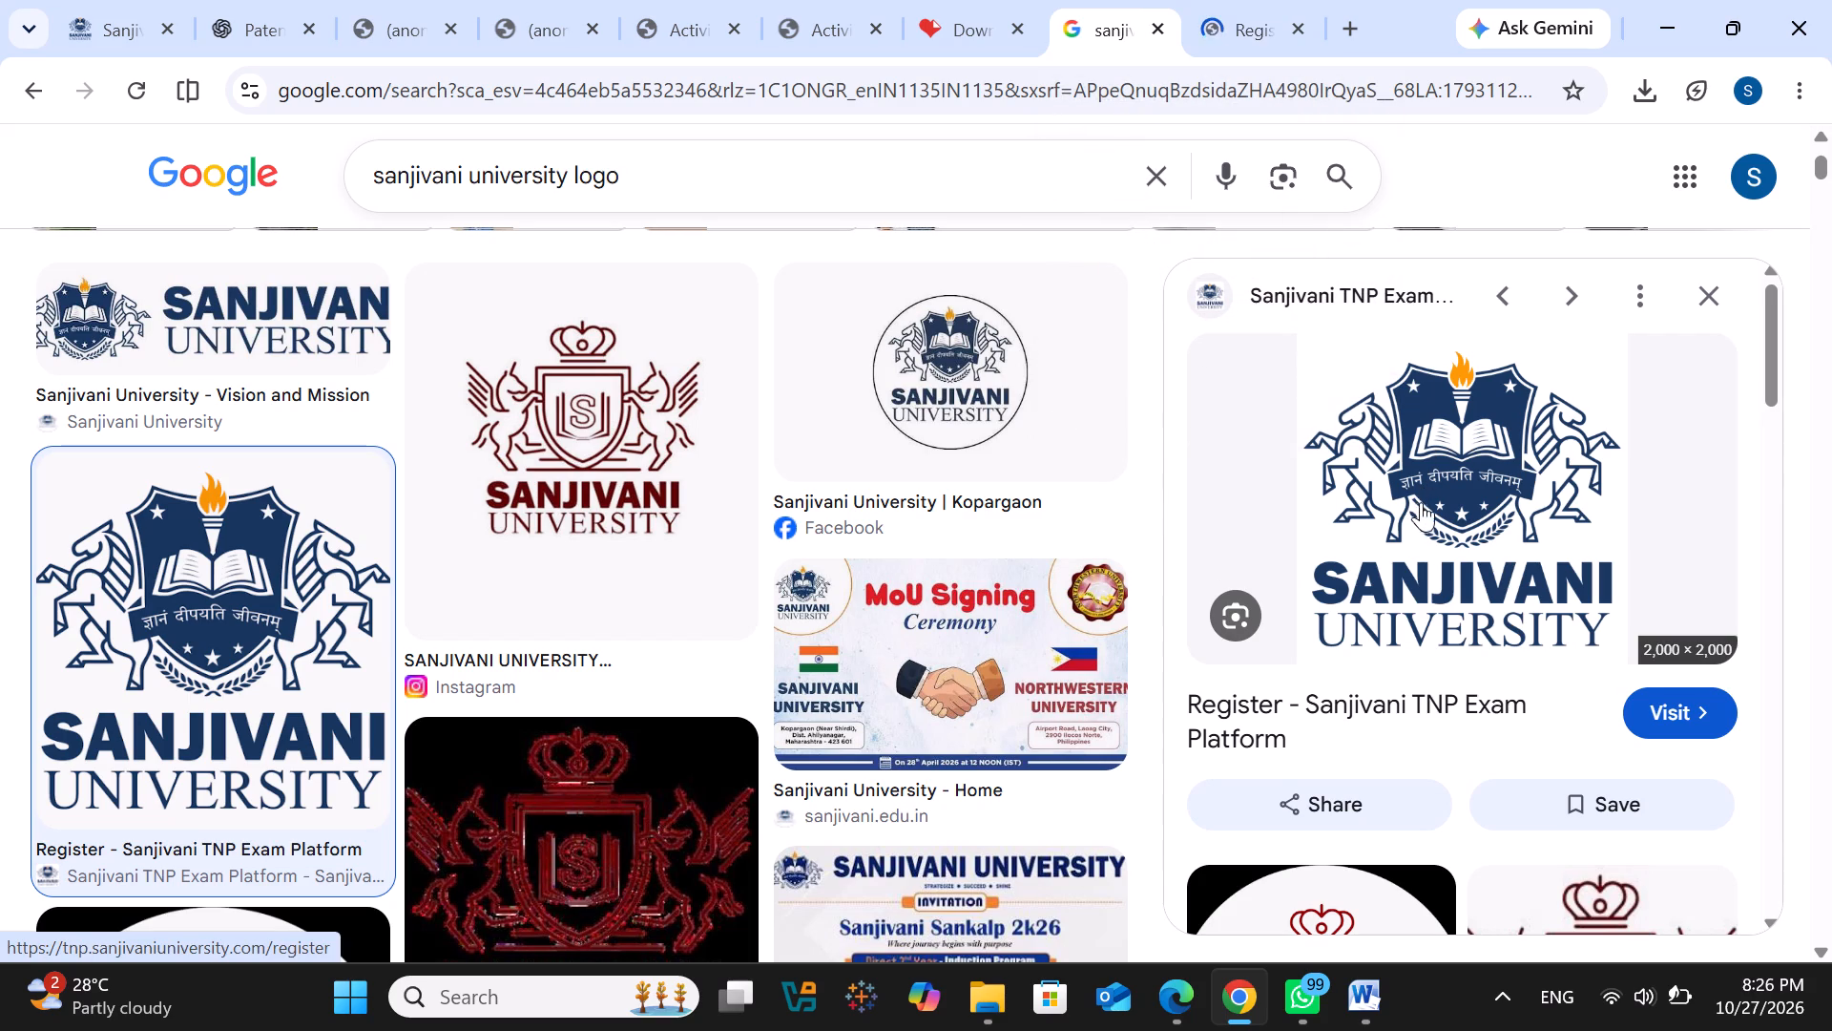
{"action": "right_click", "coordinate": [1425, 502]}
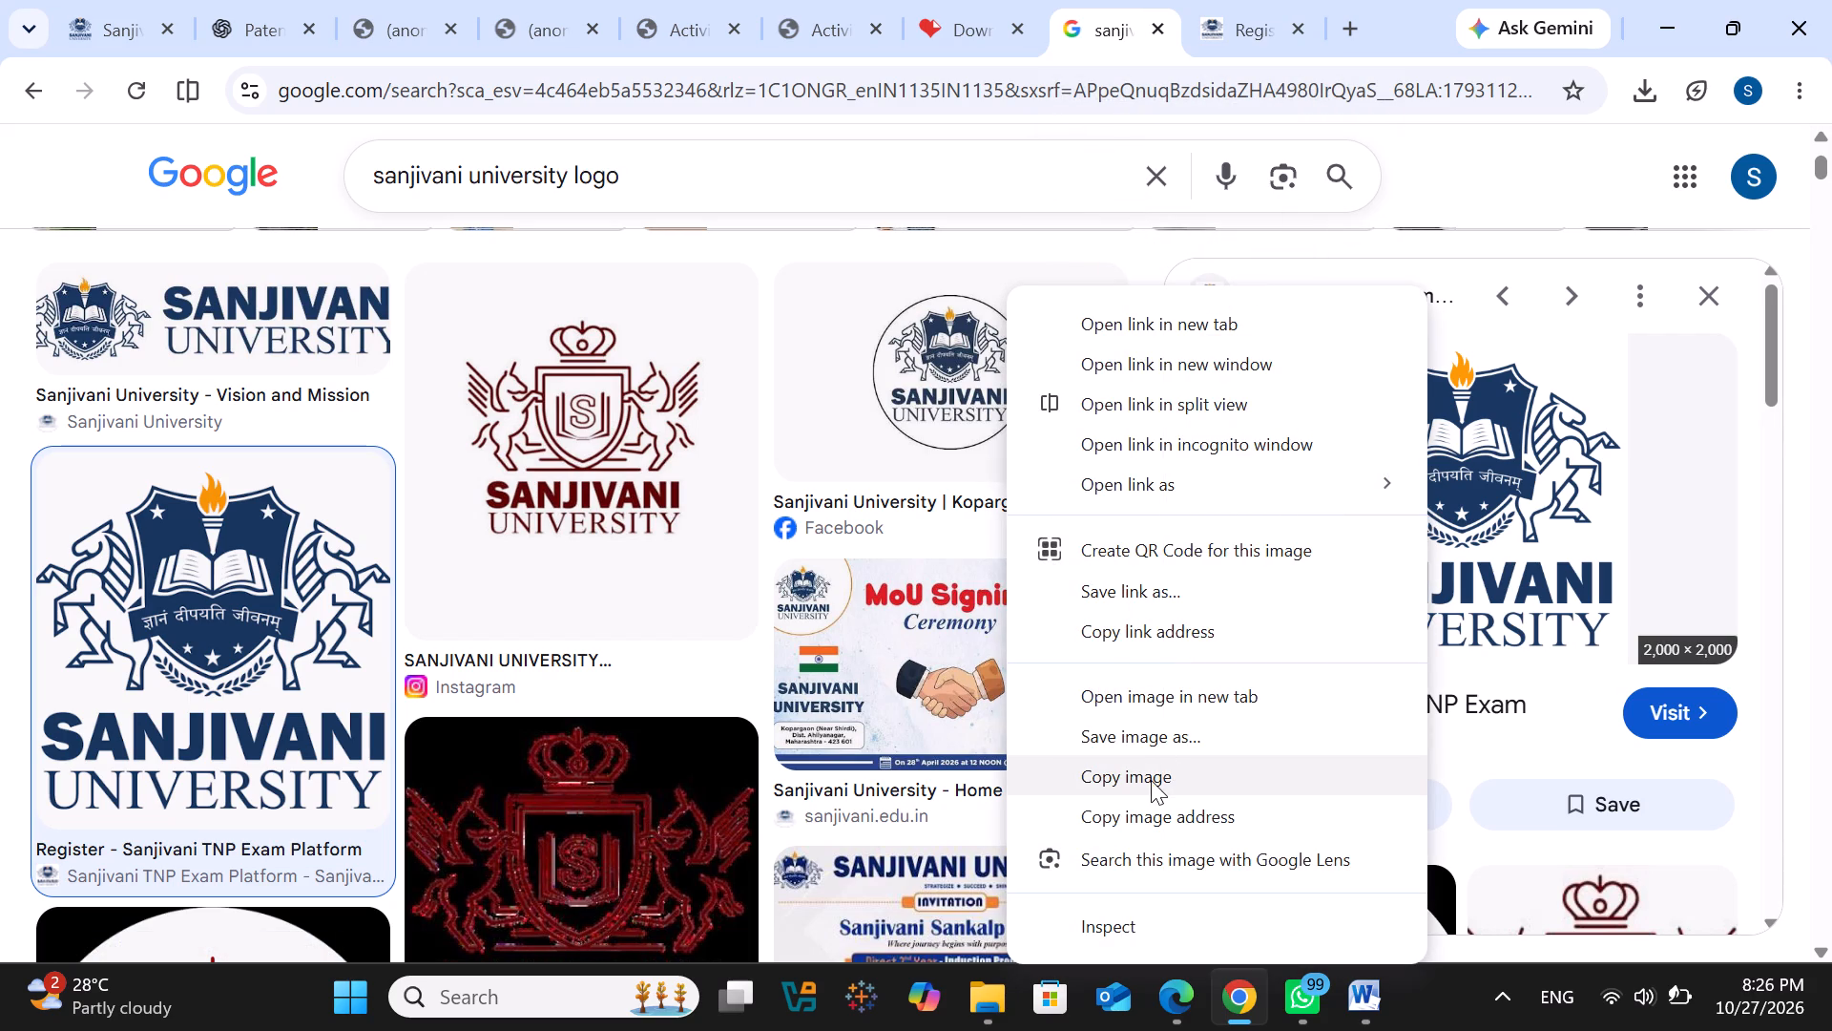
{"action": "left_click", "coordinate": [1151, 780]}
Switch to the Word report and paste the copied logo into the header of the cover page.
{"action": "left_click", "coordinate": [1351, 991]}
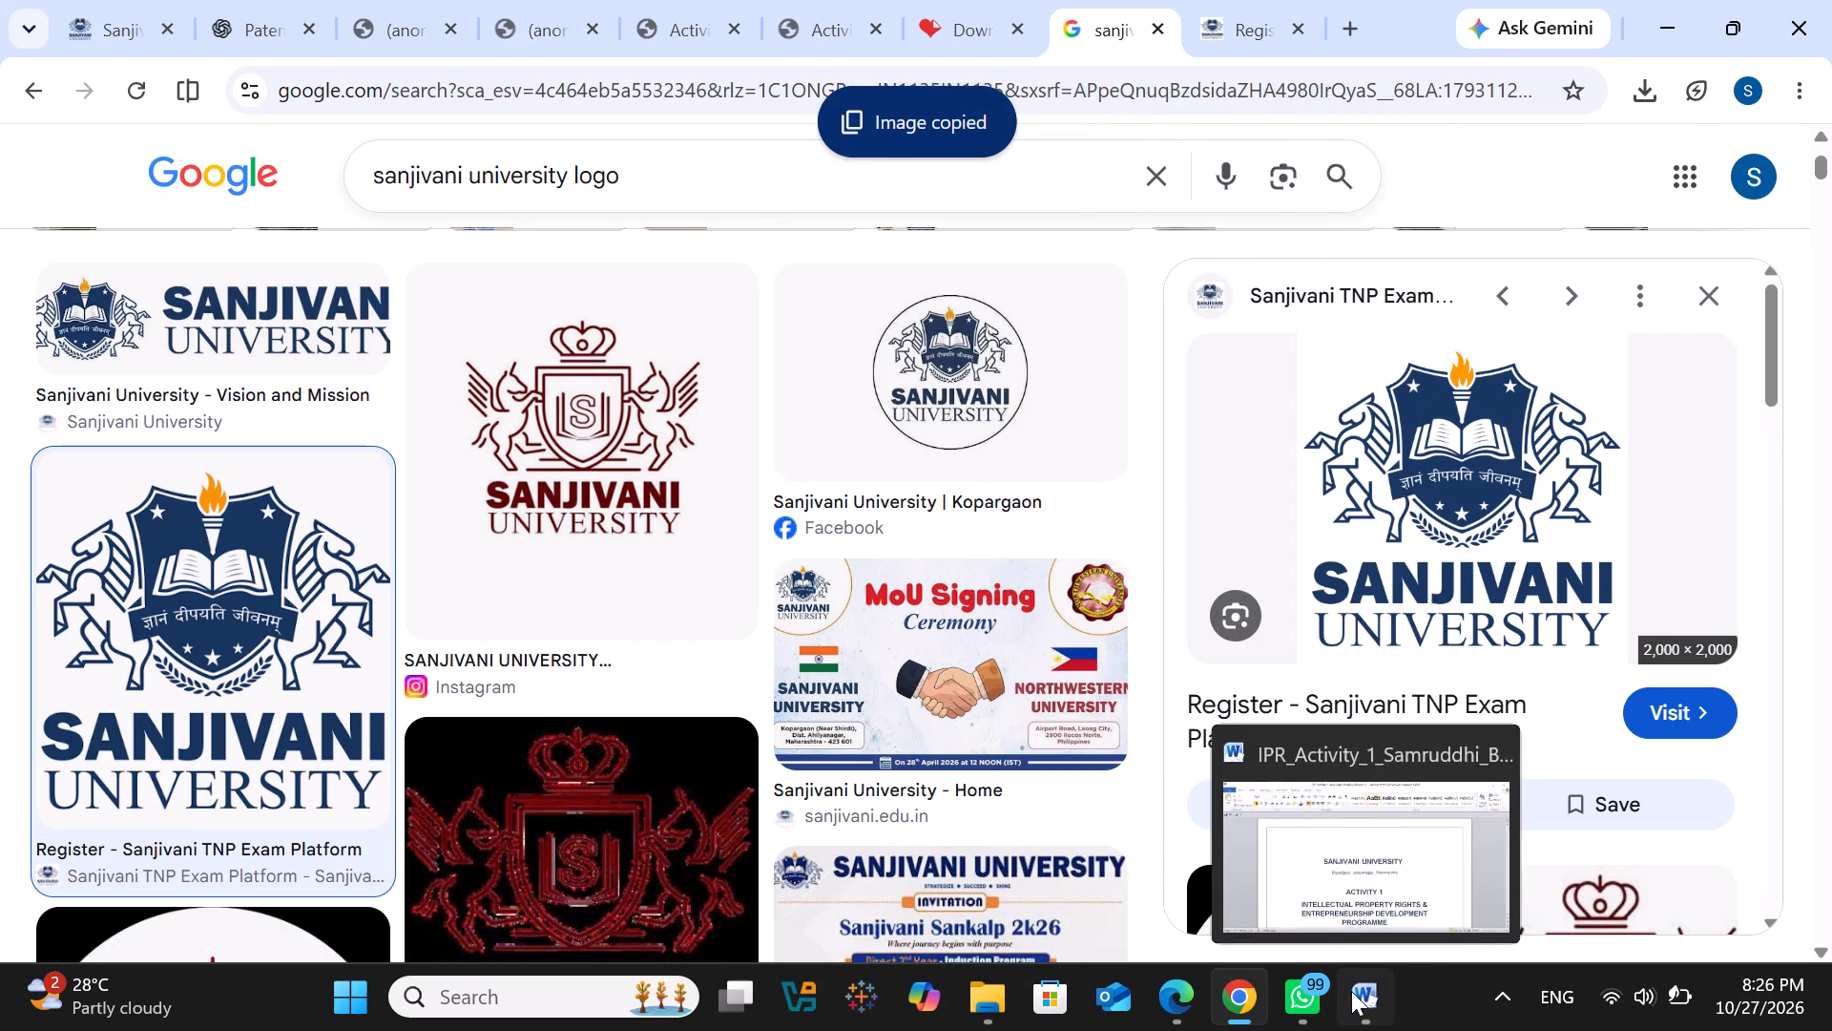
{"action": "left_click", "coordinate": [773, 367]}
{"action": "left_click", "coordinate": [773, 367]}
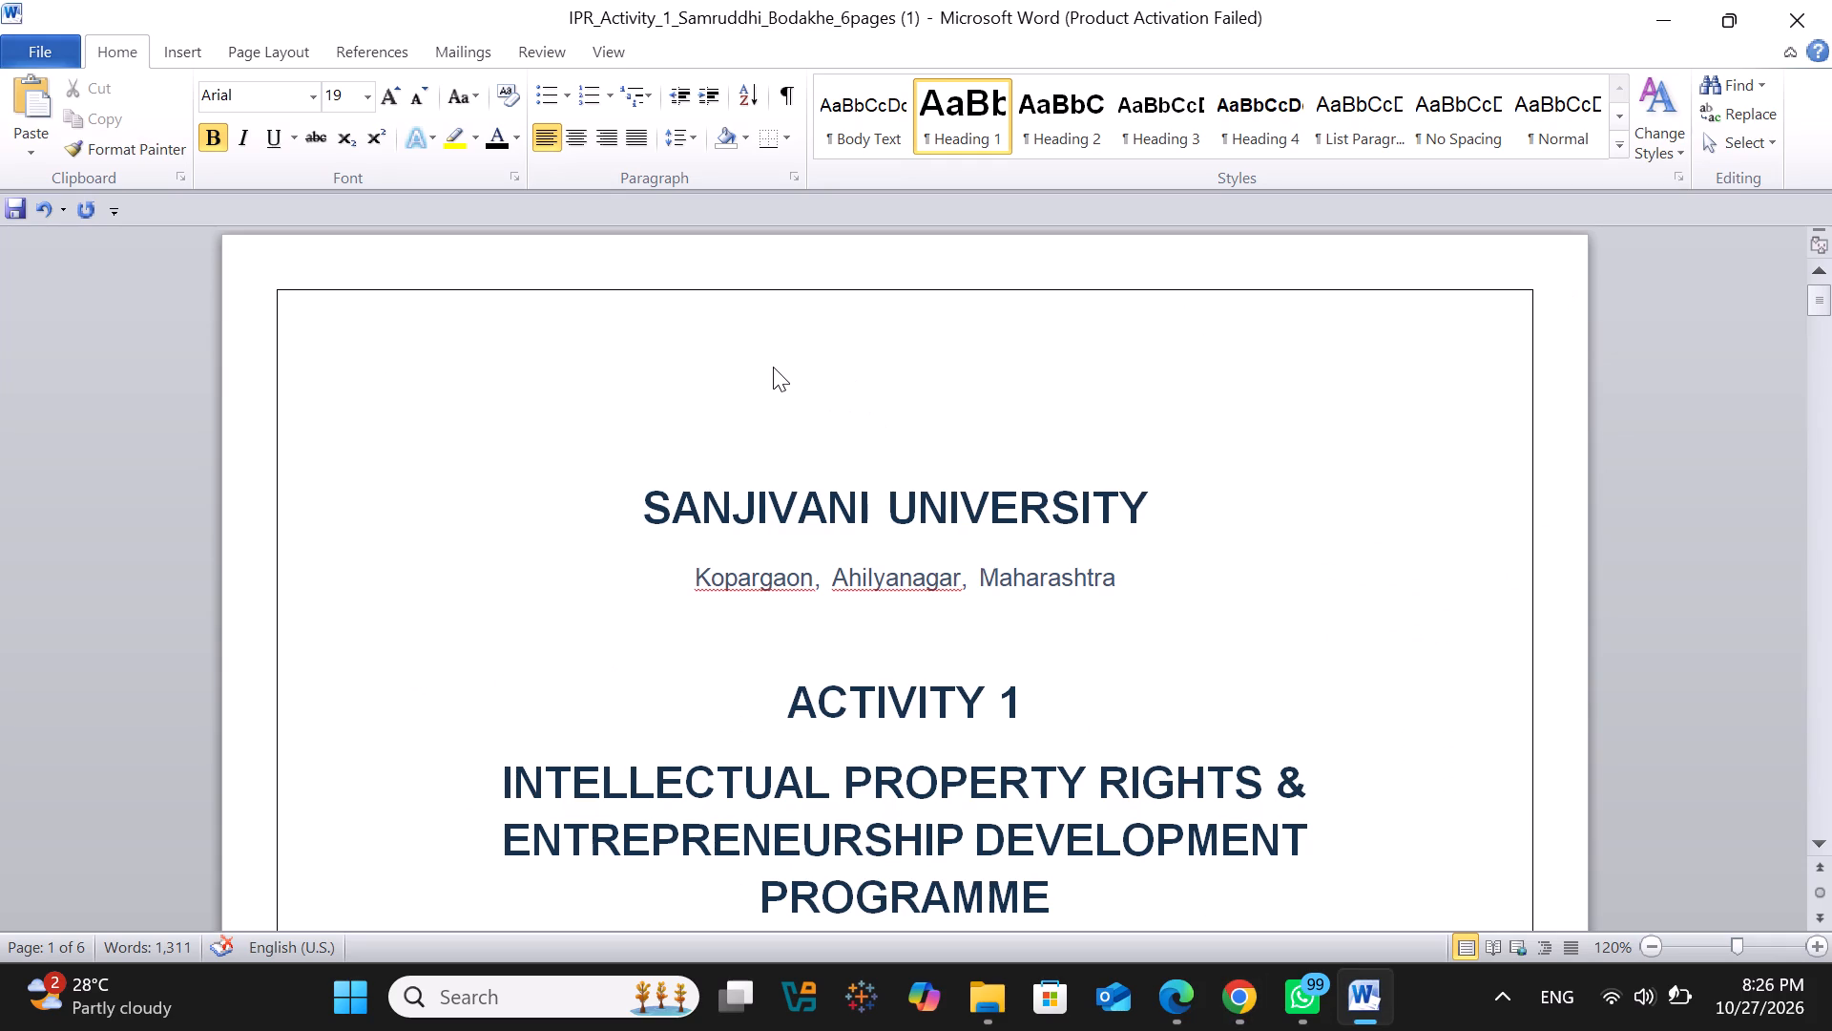
{"action": "double_click", "coordinate": [340, 347]}
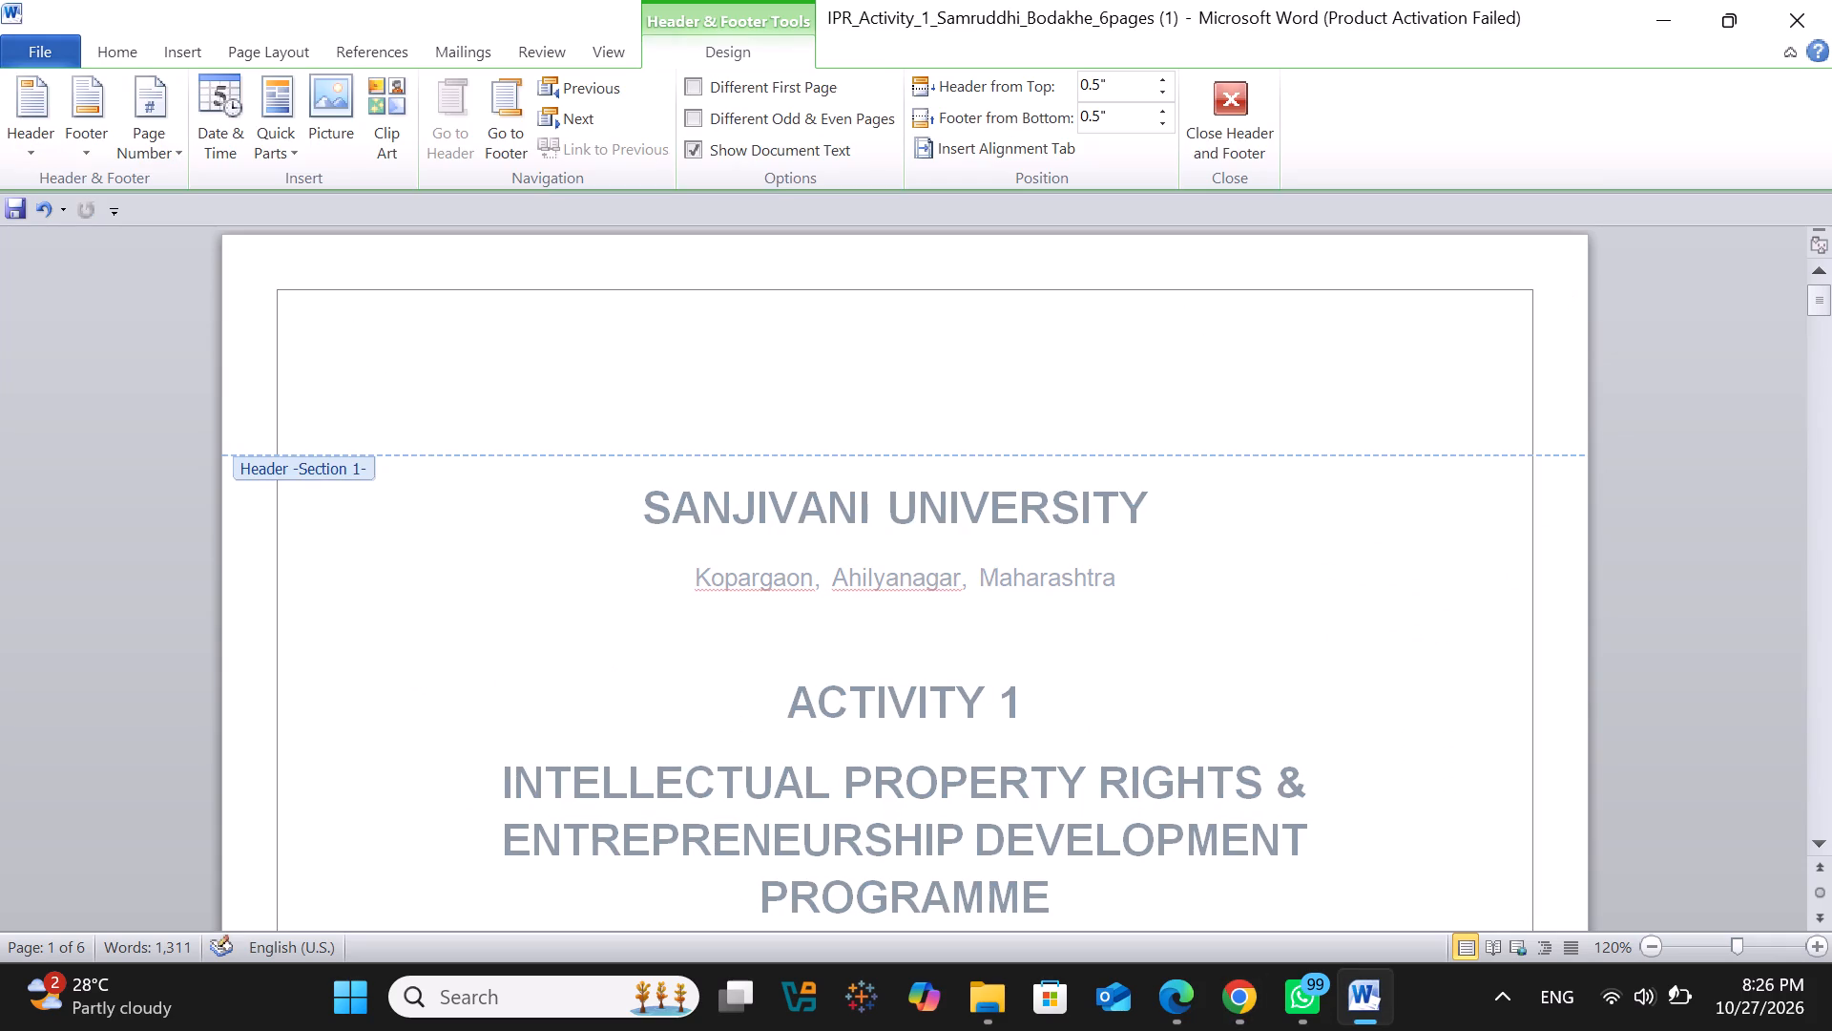
{"action": "key", "text": "ctrl+v"}
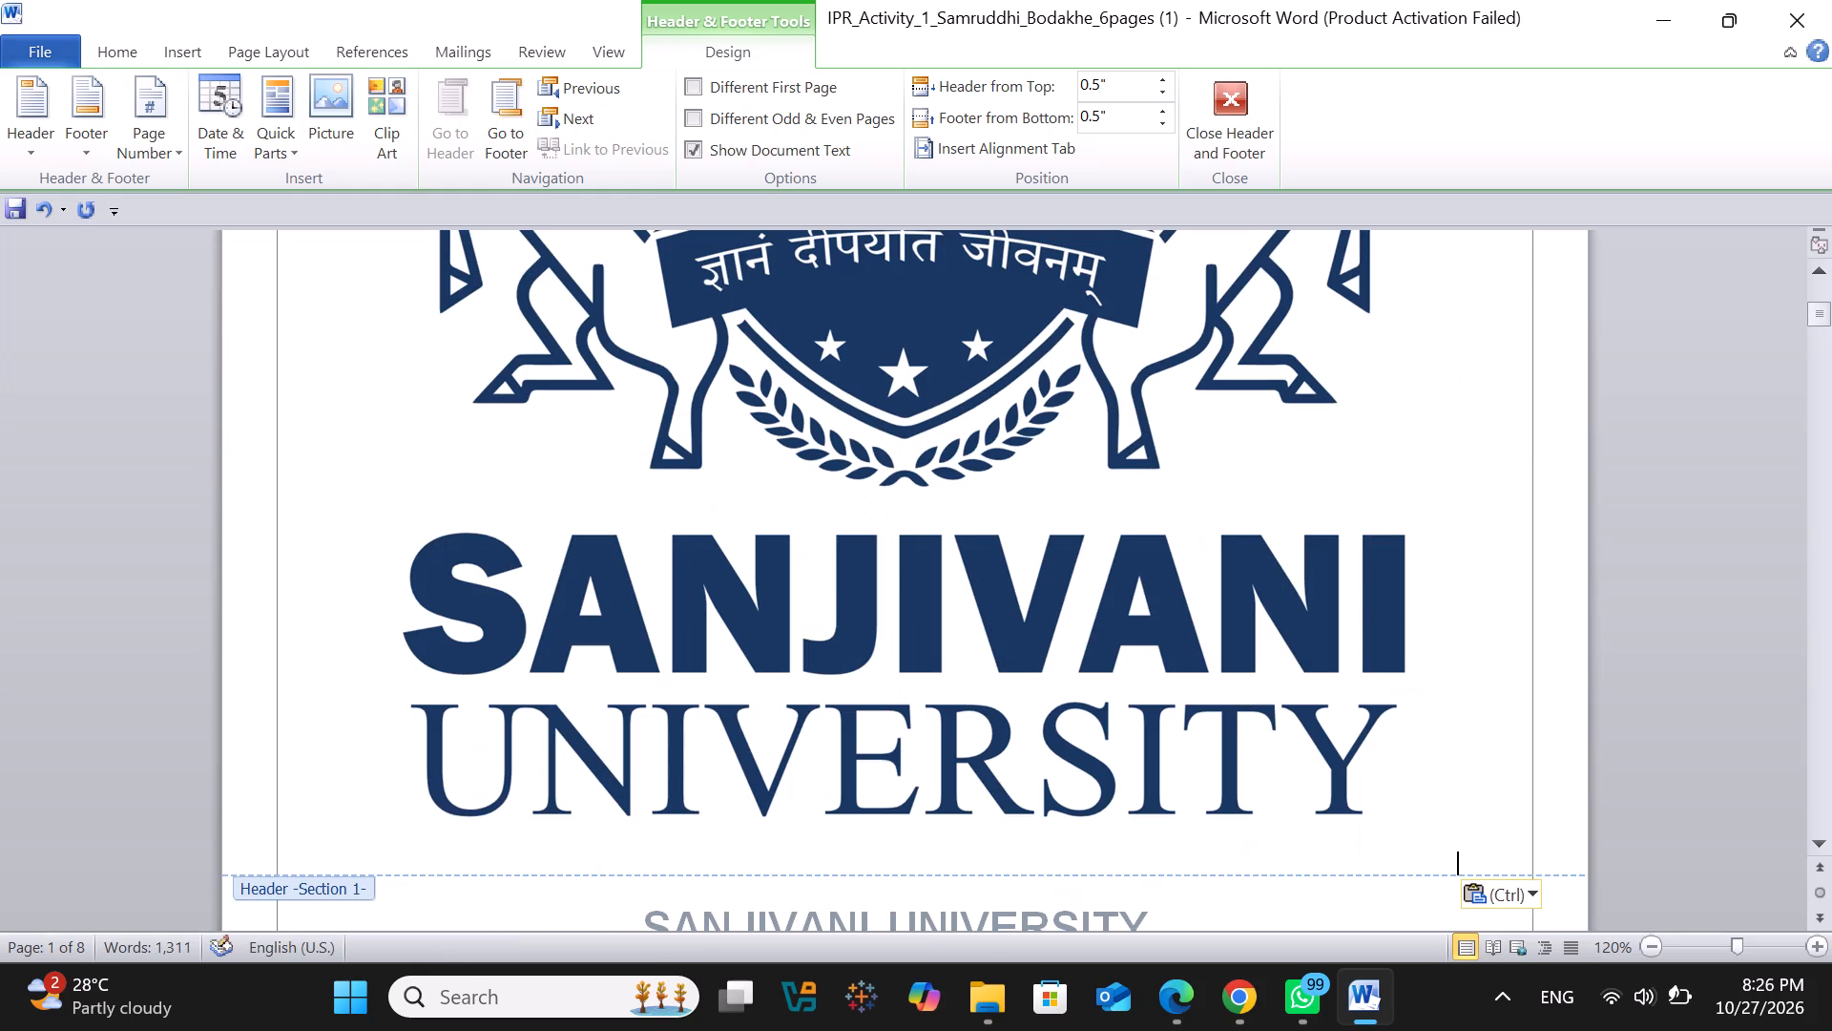
Shrink the pasted header logo proportionally until it is a small emblem above the SANJIVANI UNIVERSITY heading.
{"action": "left_click", "coordinate": [1199, 472]}
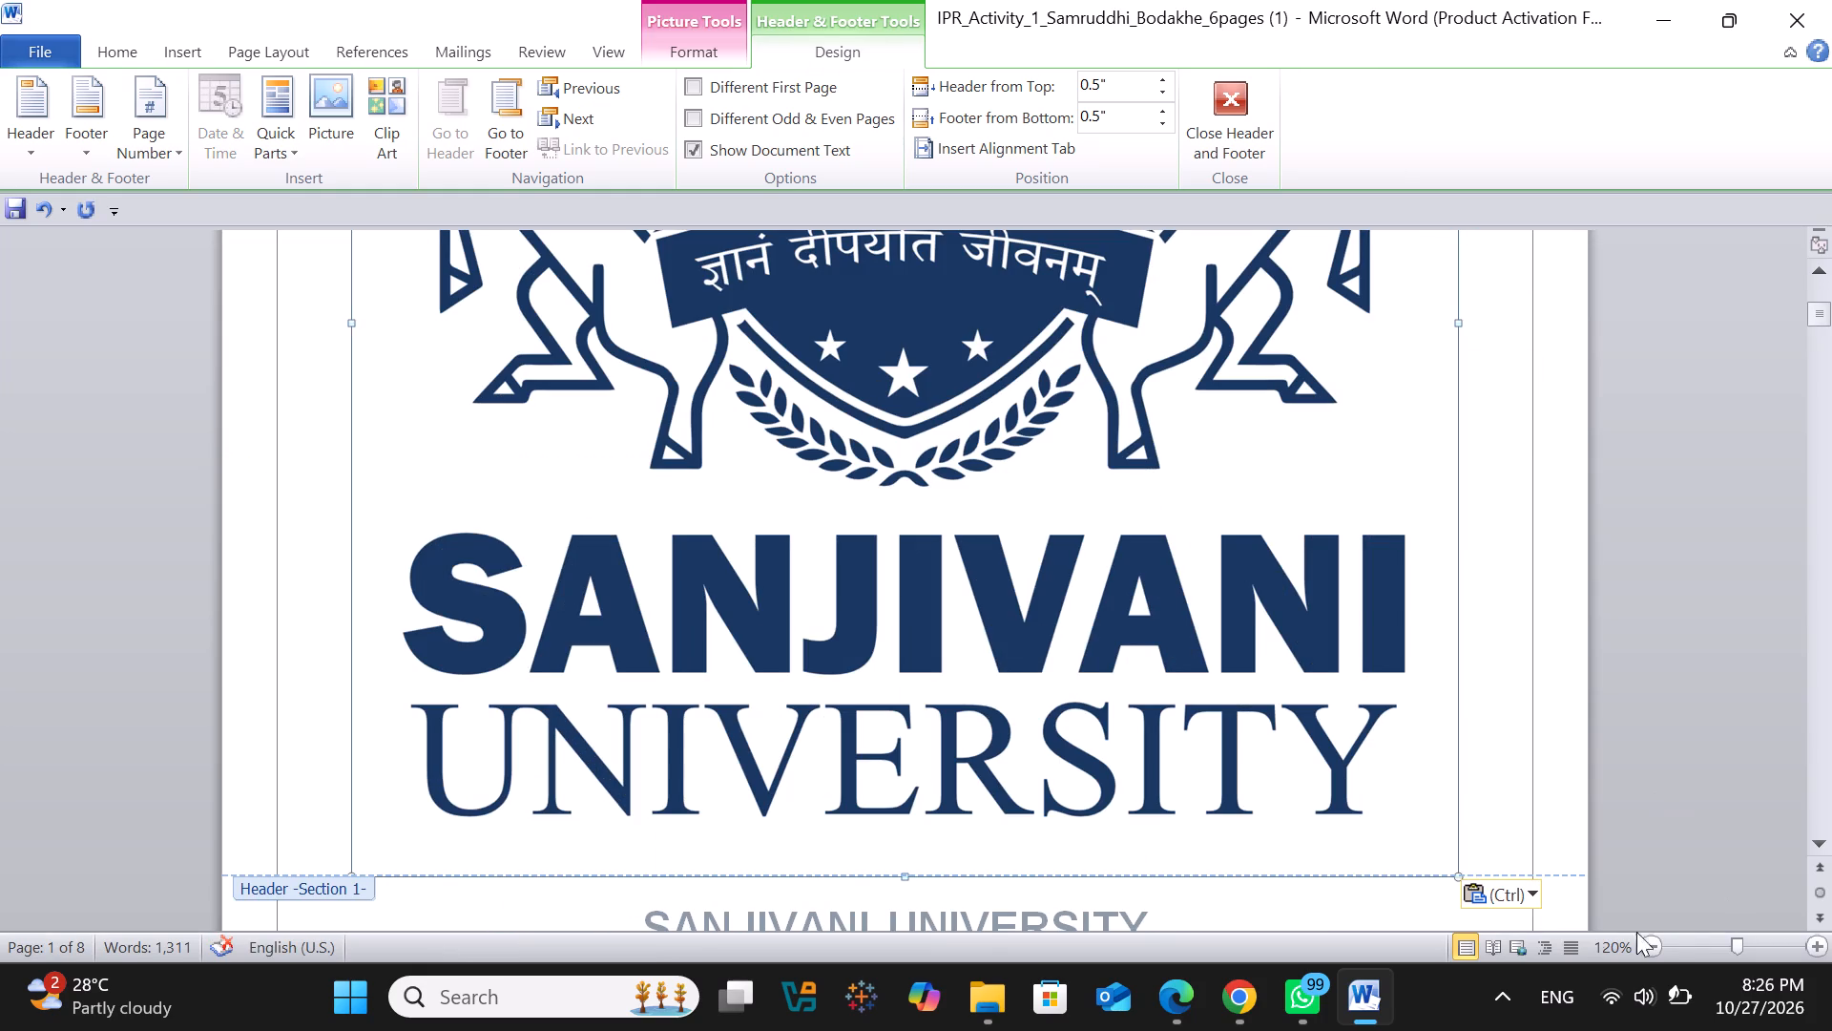
{"action": "left_click_drag", "start_coordinate": [1456, 877], "coordinate": [1425, 859]}
{"action": "left_click_drag", "start_coordinate": [1425, 859], "coordinate": [961, 512]}
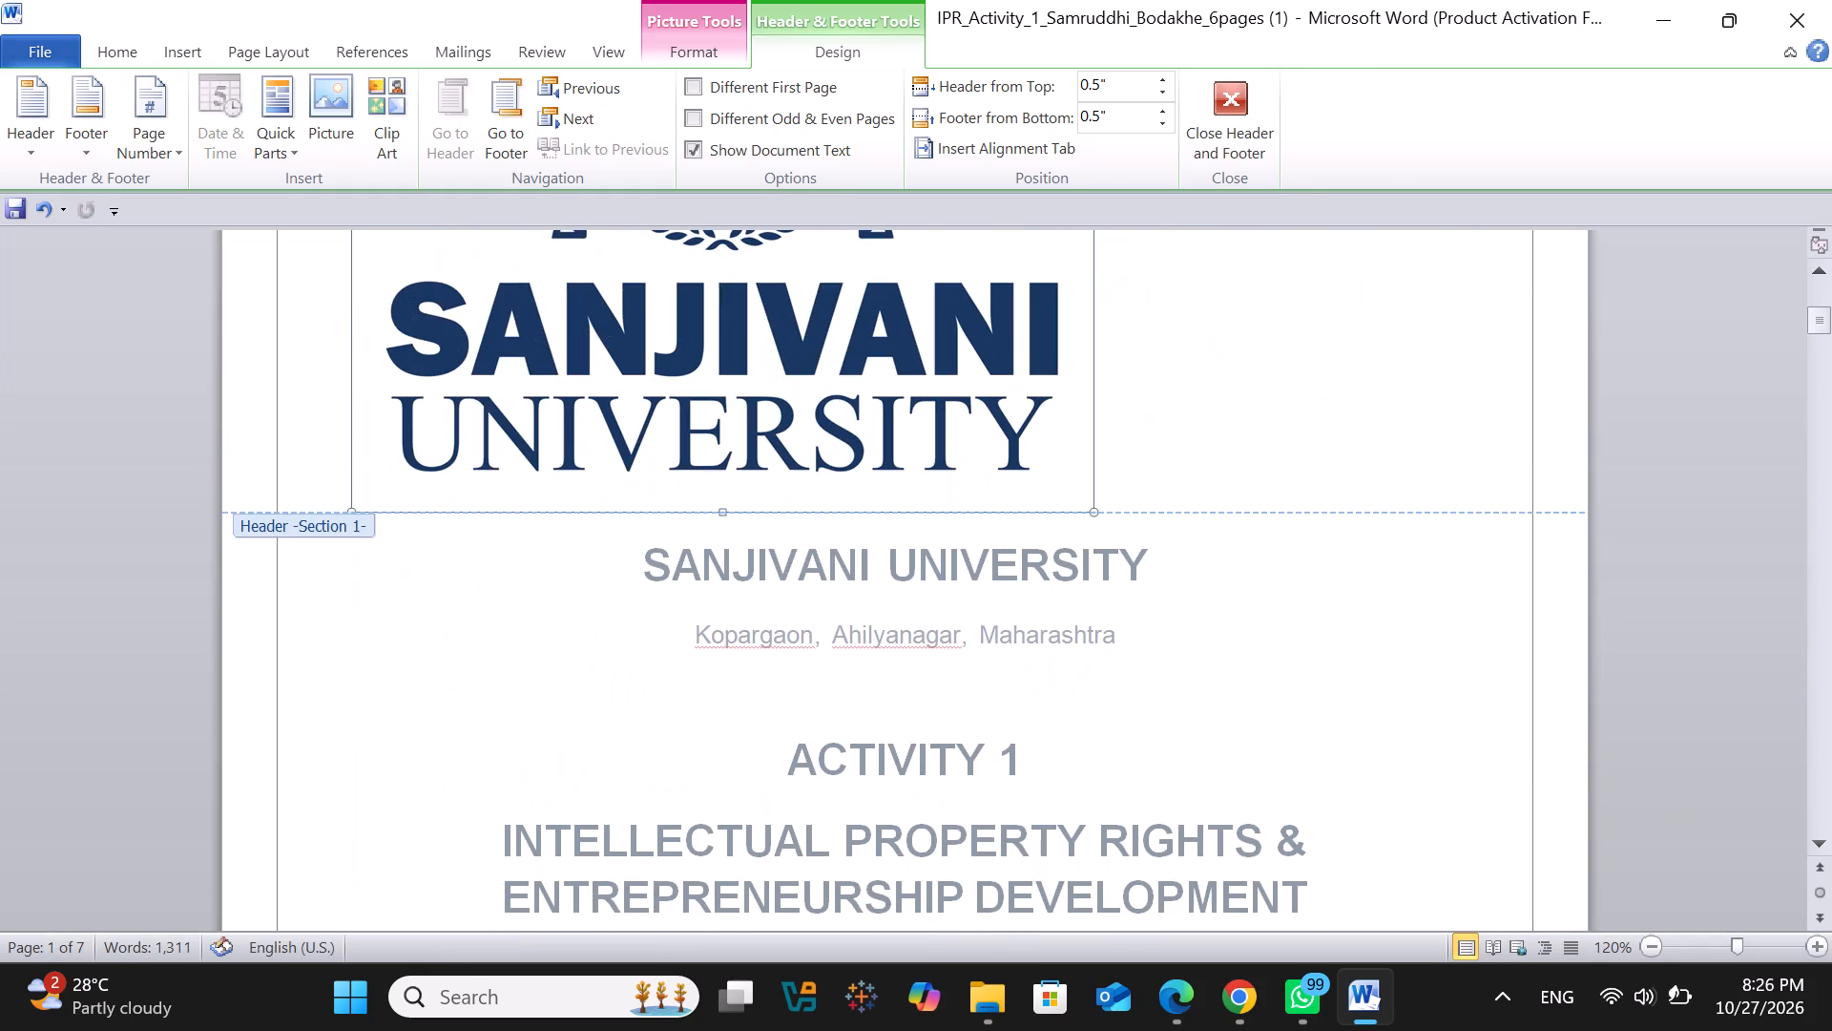
{"action": "scroll", "coordinate": [961, 512], "scroll_direction": "up", "scroll_amount": 2}
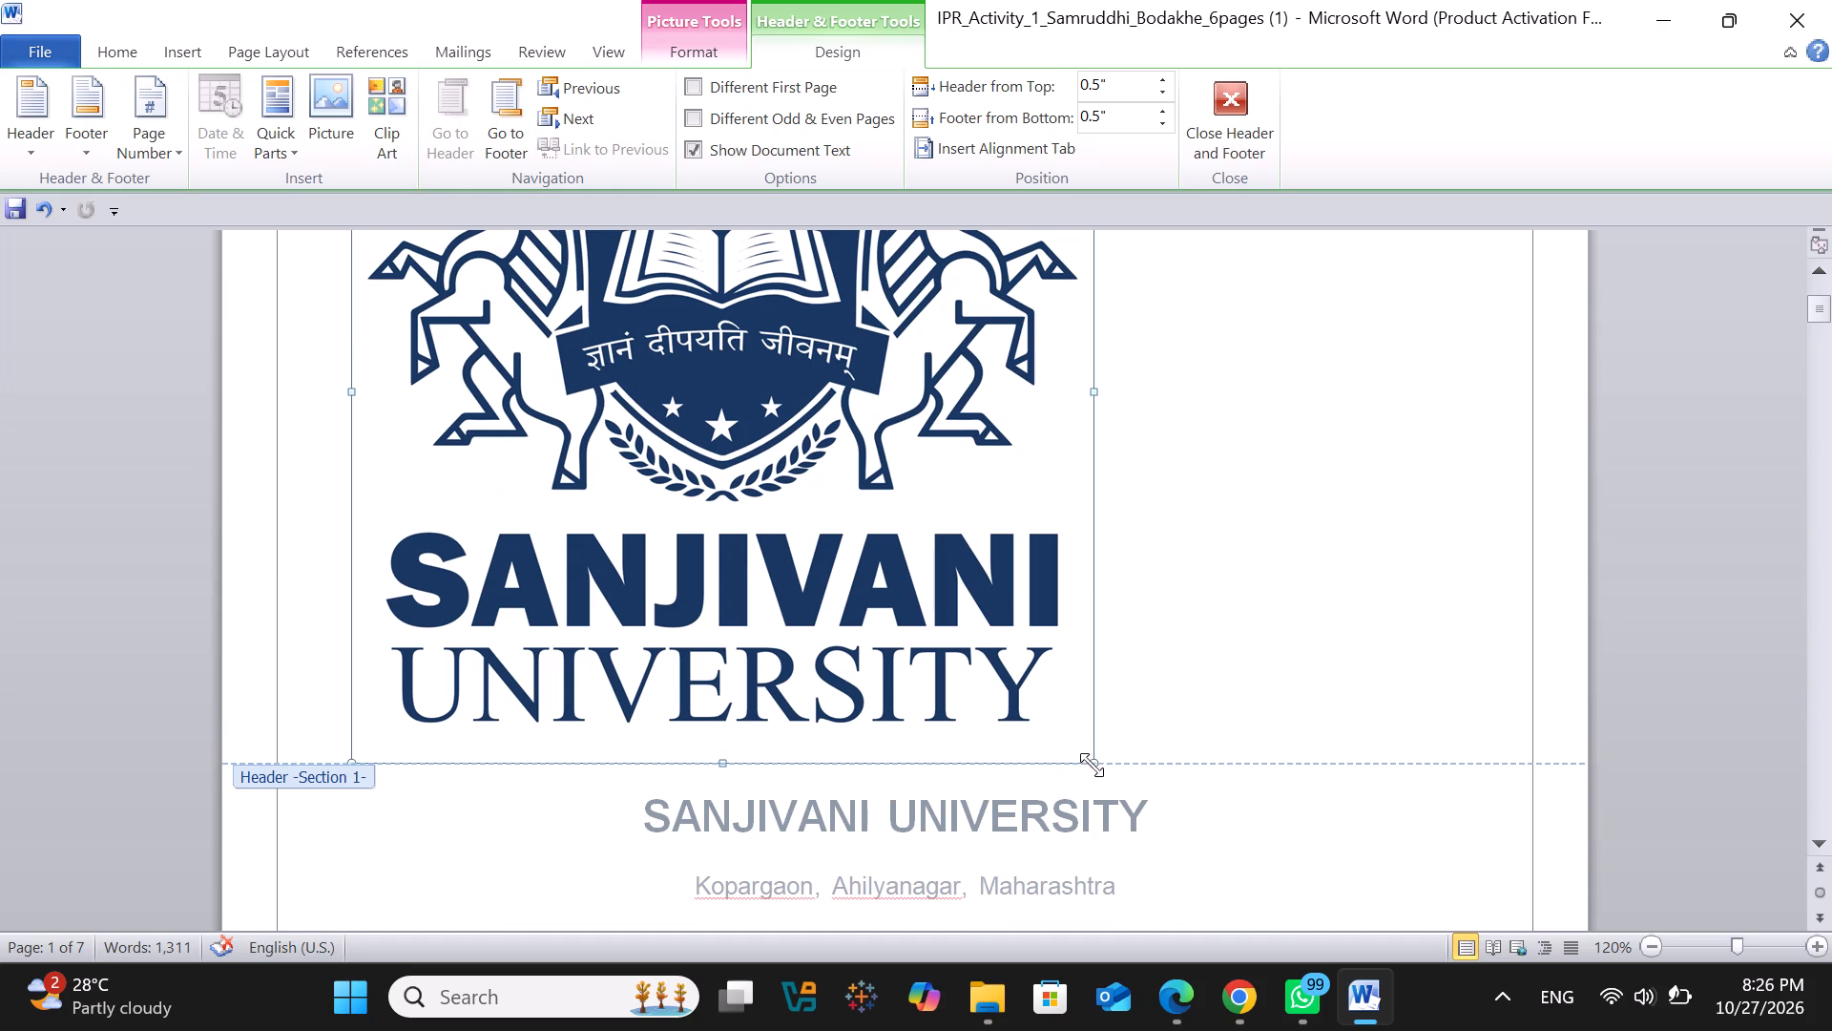
{"action": "left_click_drag", "start_coordinate": [1093, 762], "coordinate": [719, 457]}
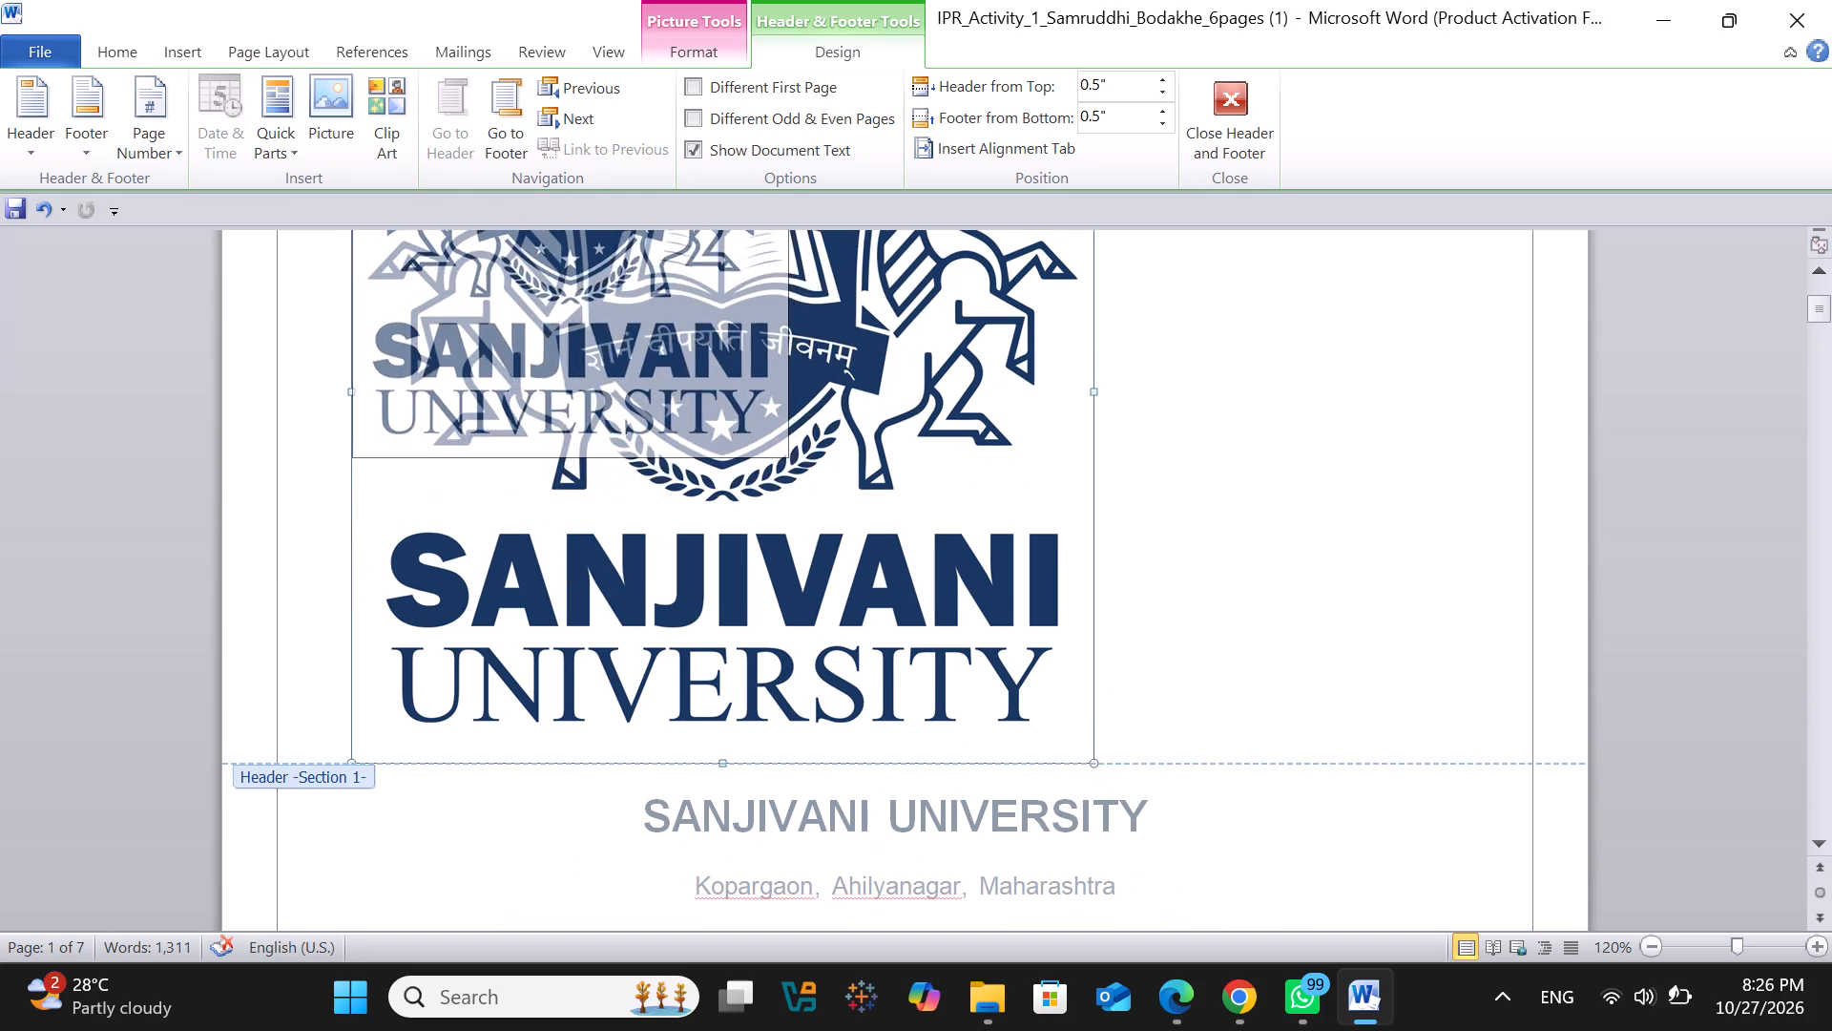
{"action": "scroll", "coordinate": [500, 304], "scroll_direction": "up", "scroll_amount": 1}
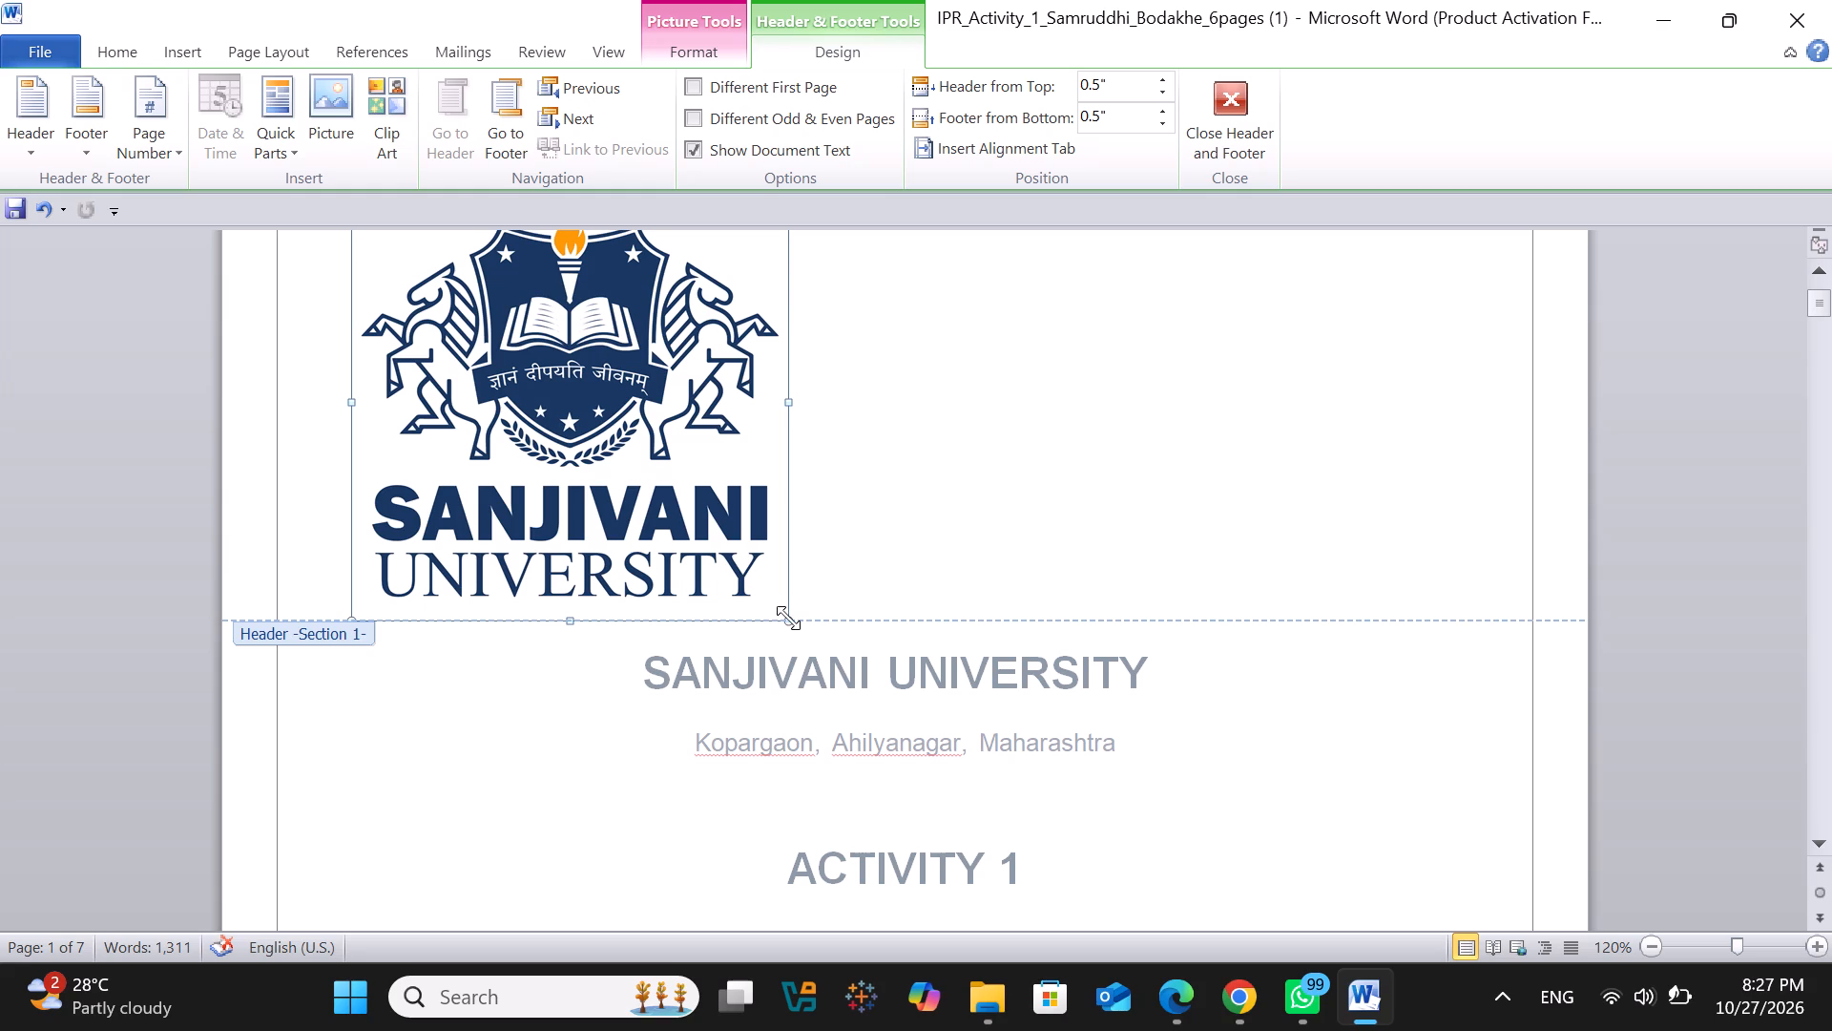
{"action": "left_click_drag", "start_coordinate": [788, 618], "coordinate": [548, 414]}
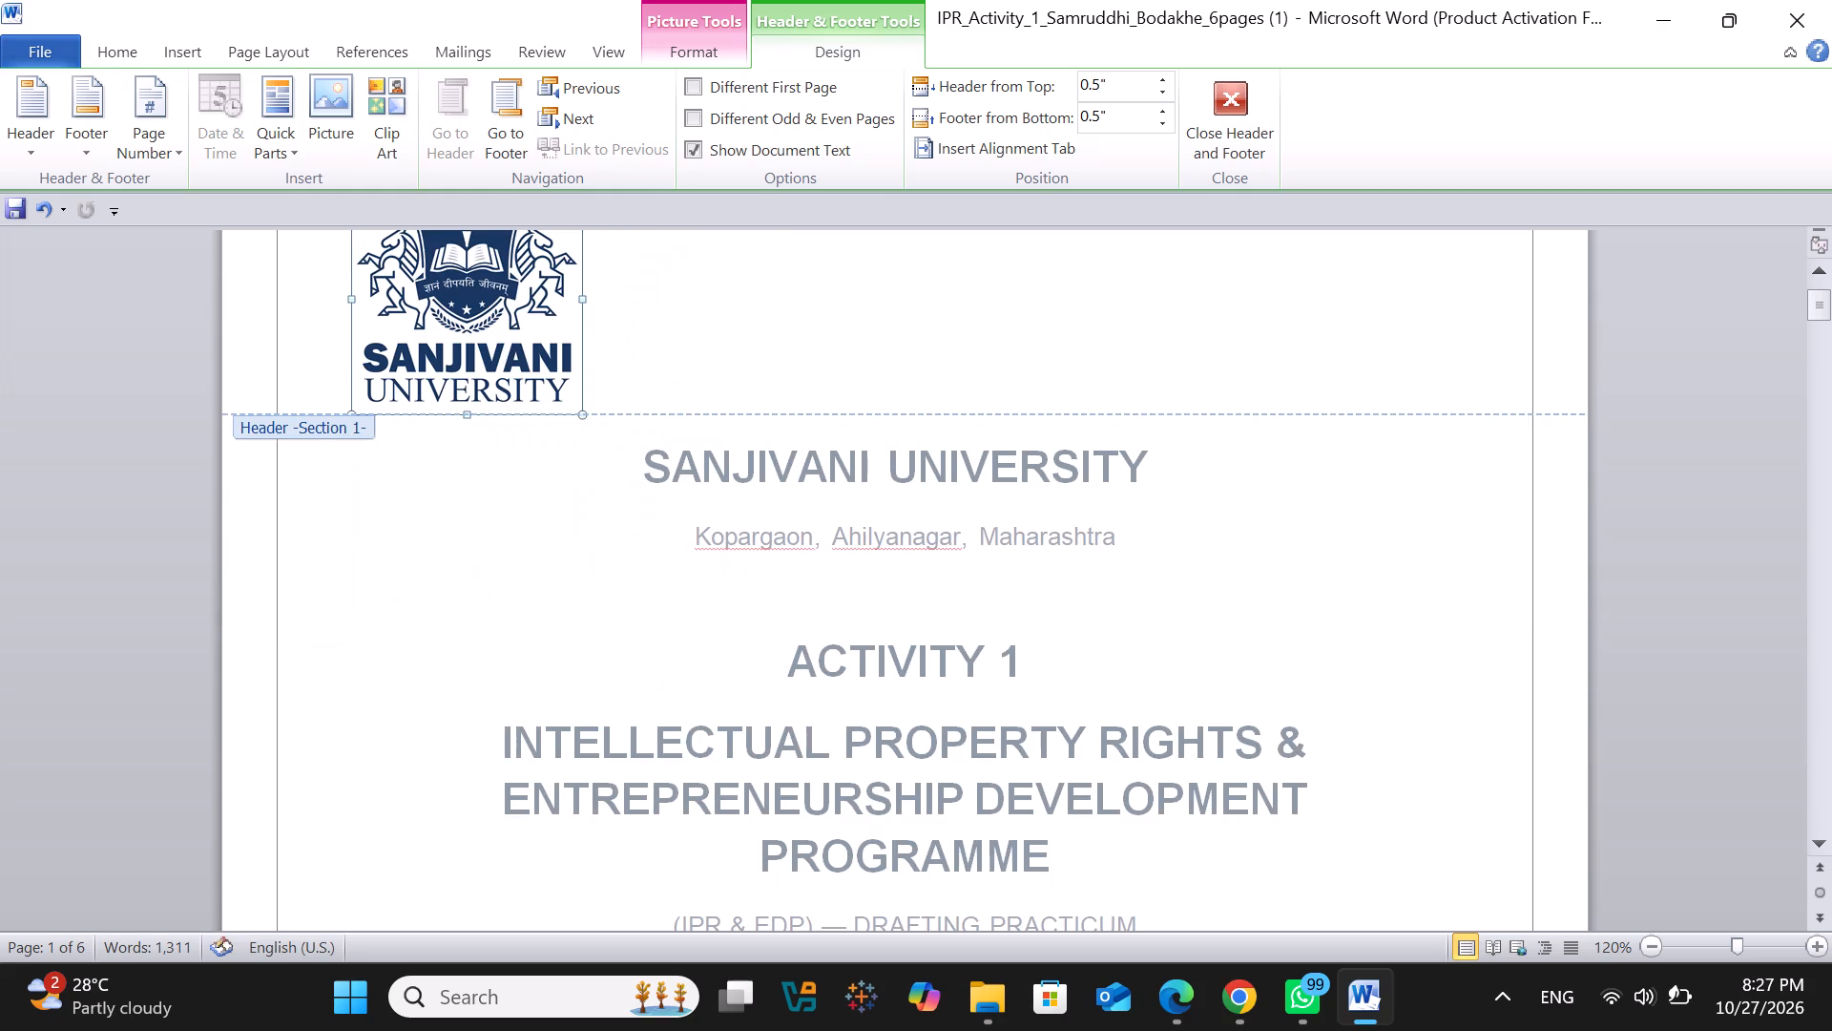
{"action": "scroll", "coordinate": [758, 346], "scroll_direction": "up", "scroll_amount": 1}
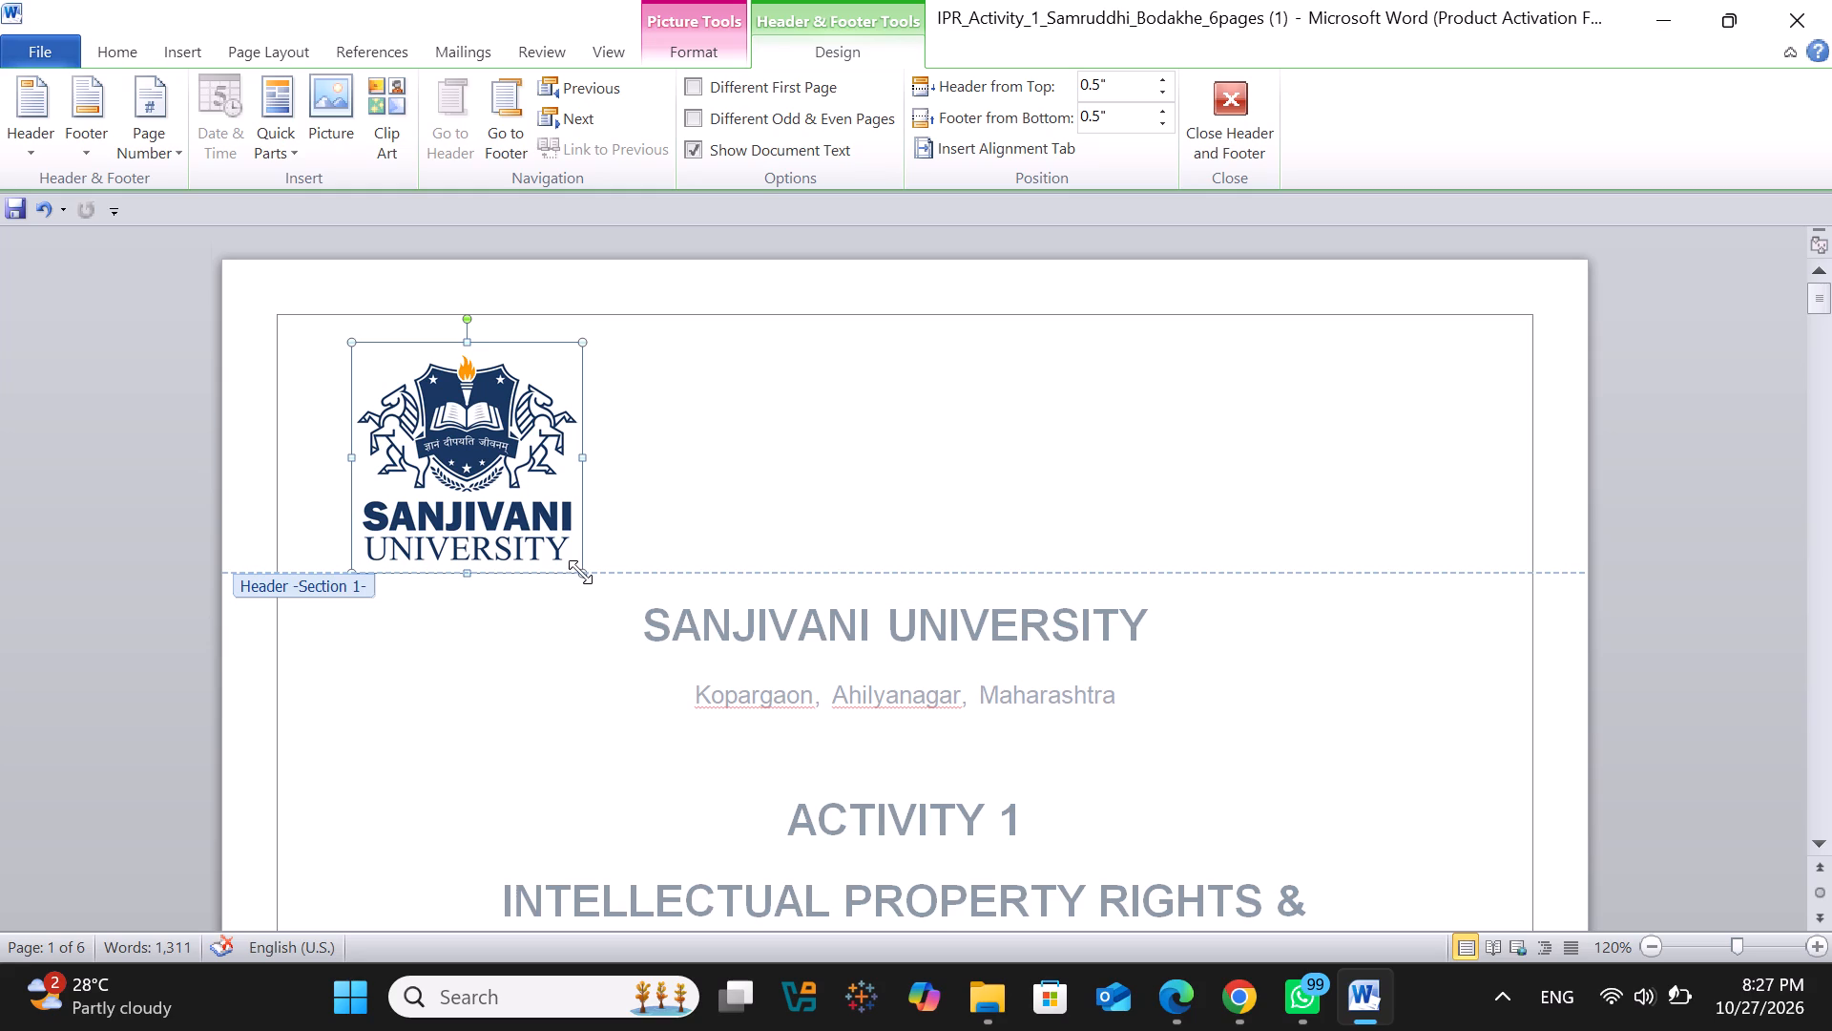
{"action": "left_click_drag", "start_coordinate": [580, 572], "coordinate": [497, 517]}
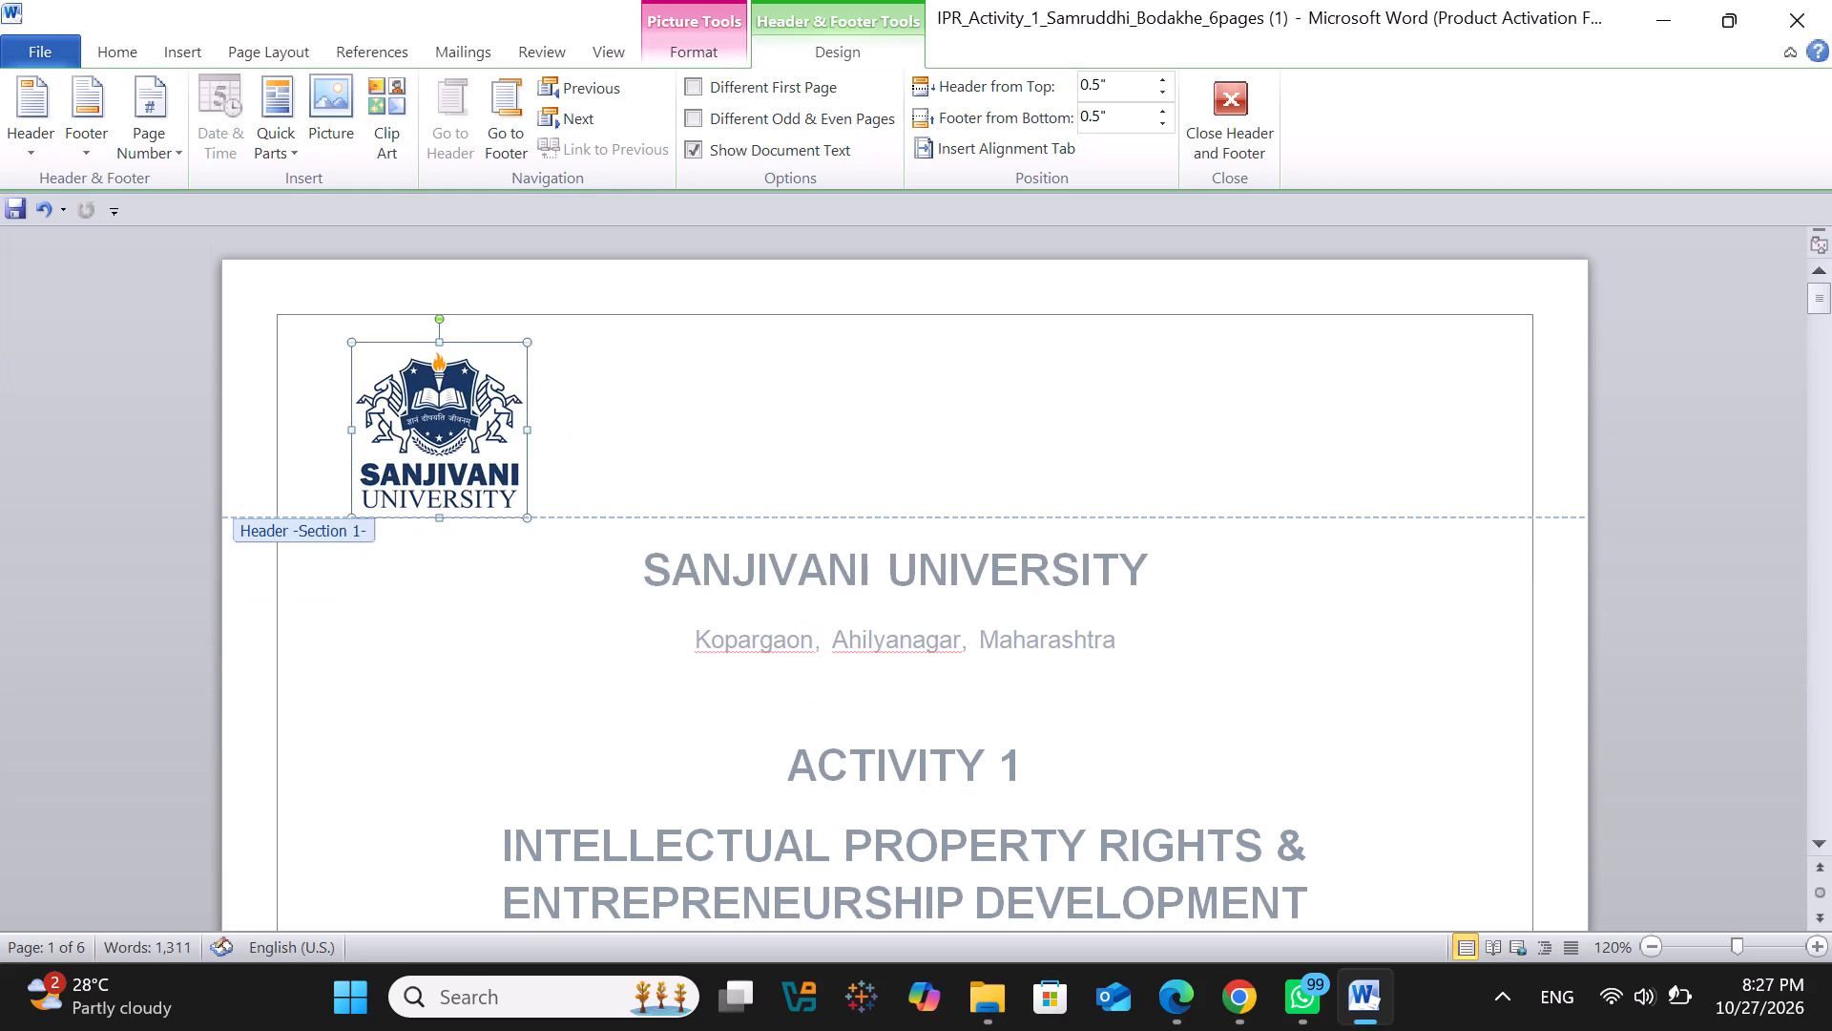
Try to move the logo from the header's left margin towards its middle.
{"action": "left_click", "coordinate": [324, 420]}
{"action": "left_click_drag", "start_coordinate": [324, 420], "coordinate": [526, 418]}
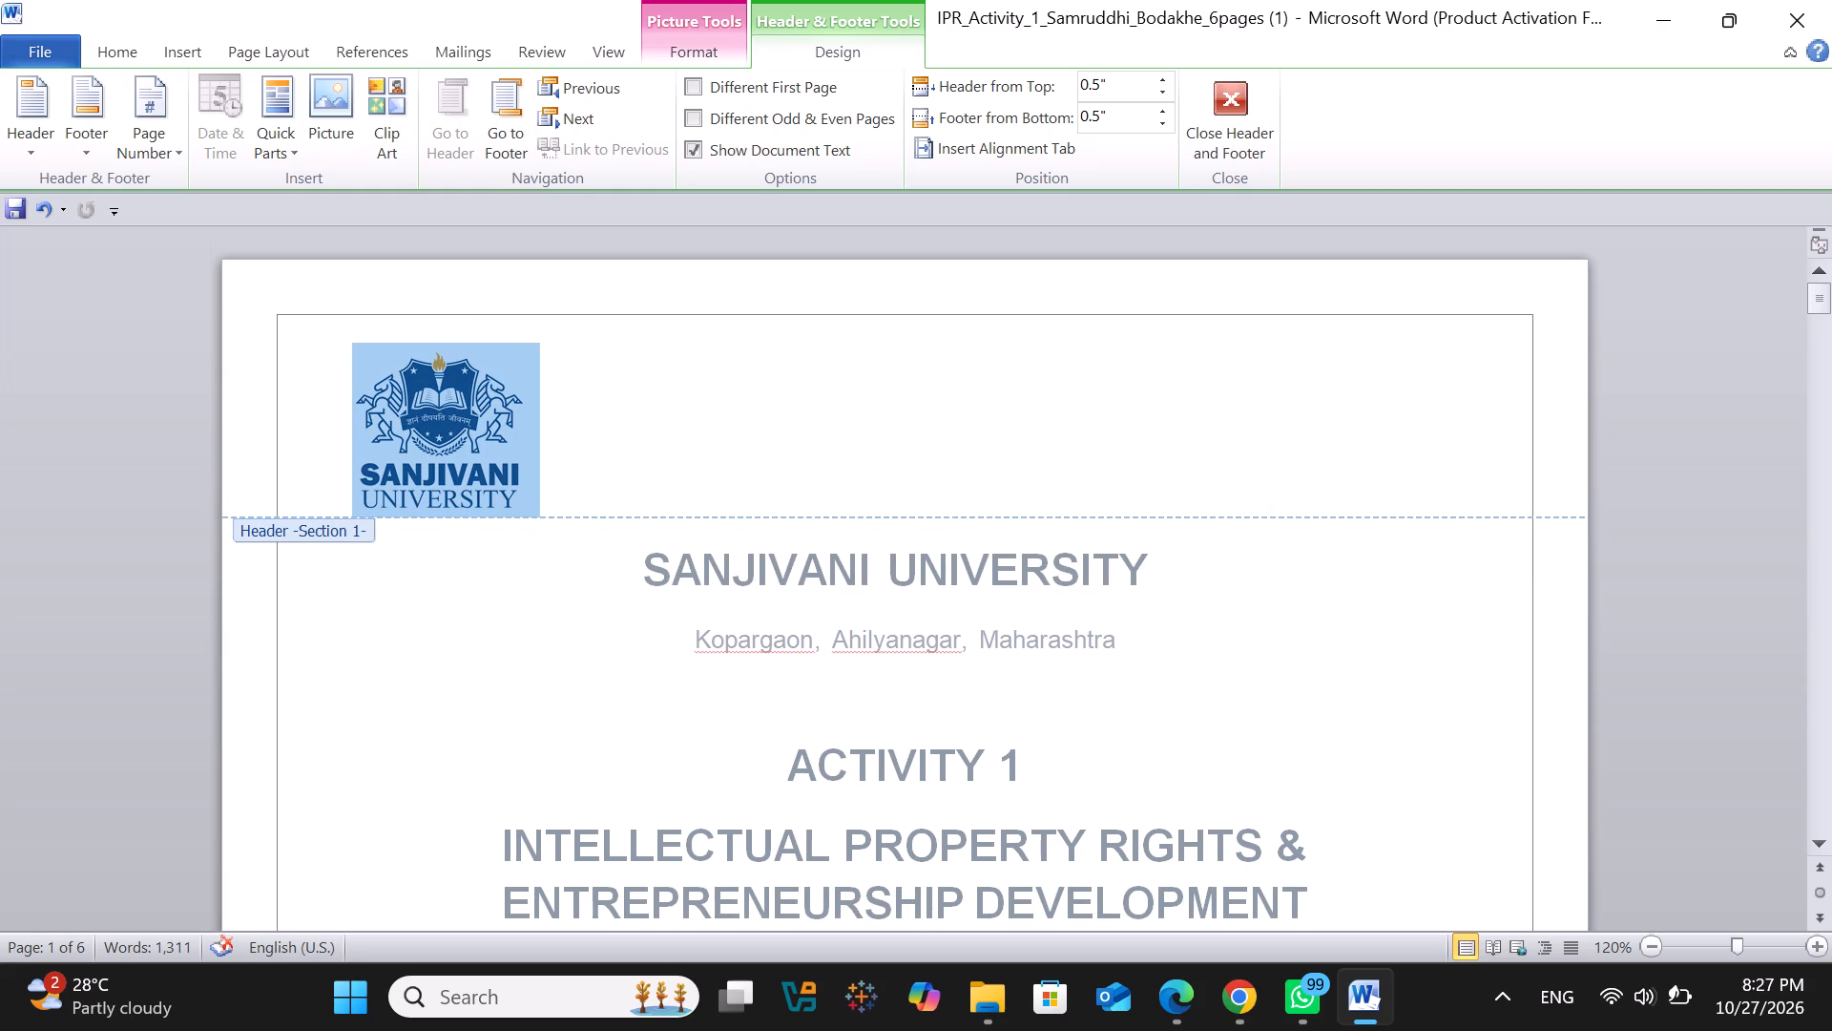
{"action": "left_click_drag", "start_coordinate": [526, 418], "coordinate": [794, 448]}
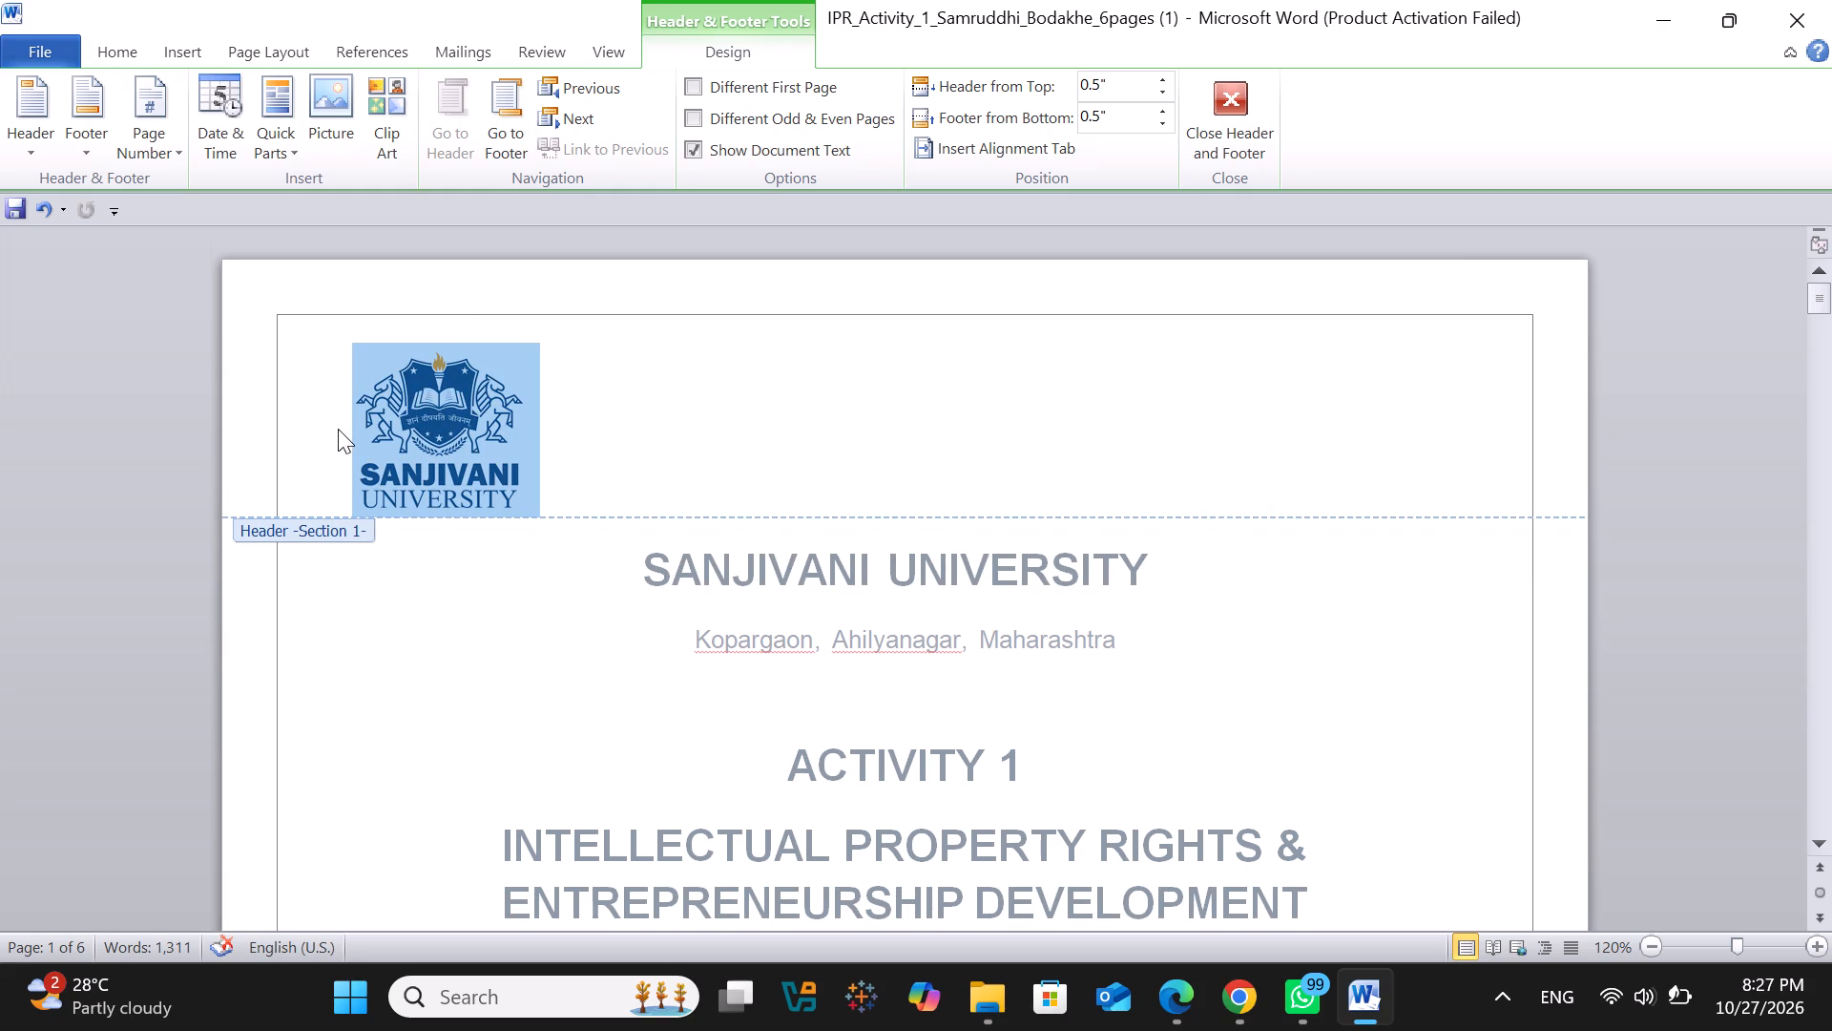
Reduce the header logo's size a little further, keeping its proportions.
{"action": "left_click", "coordinate": [498, 453]}
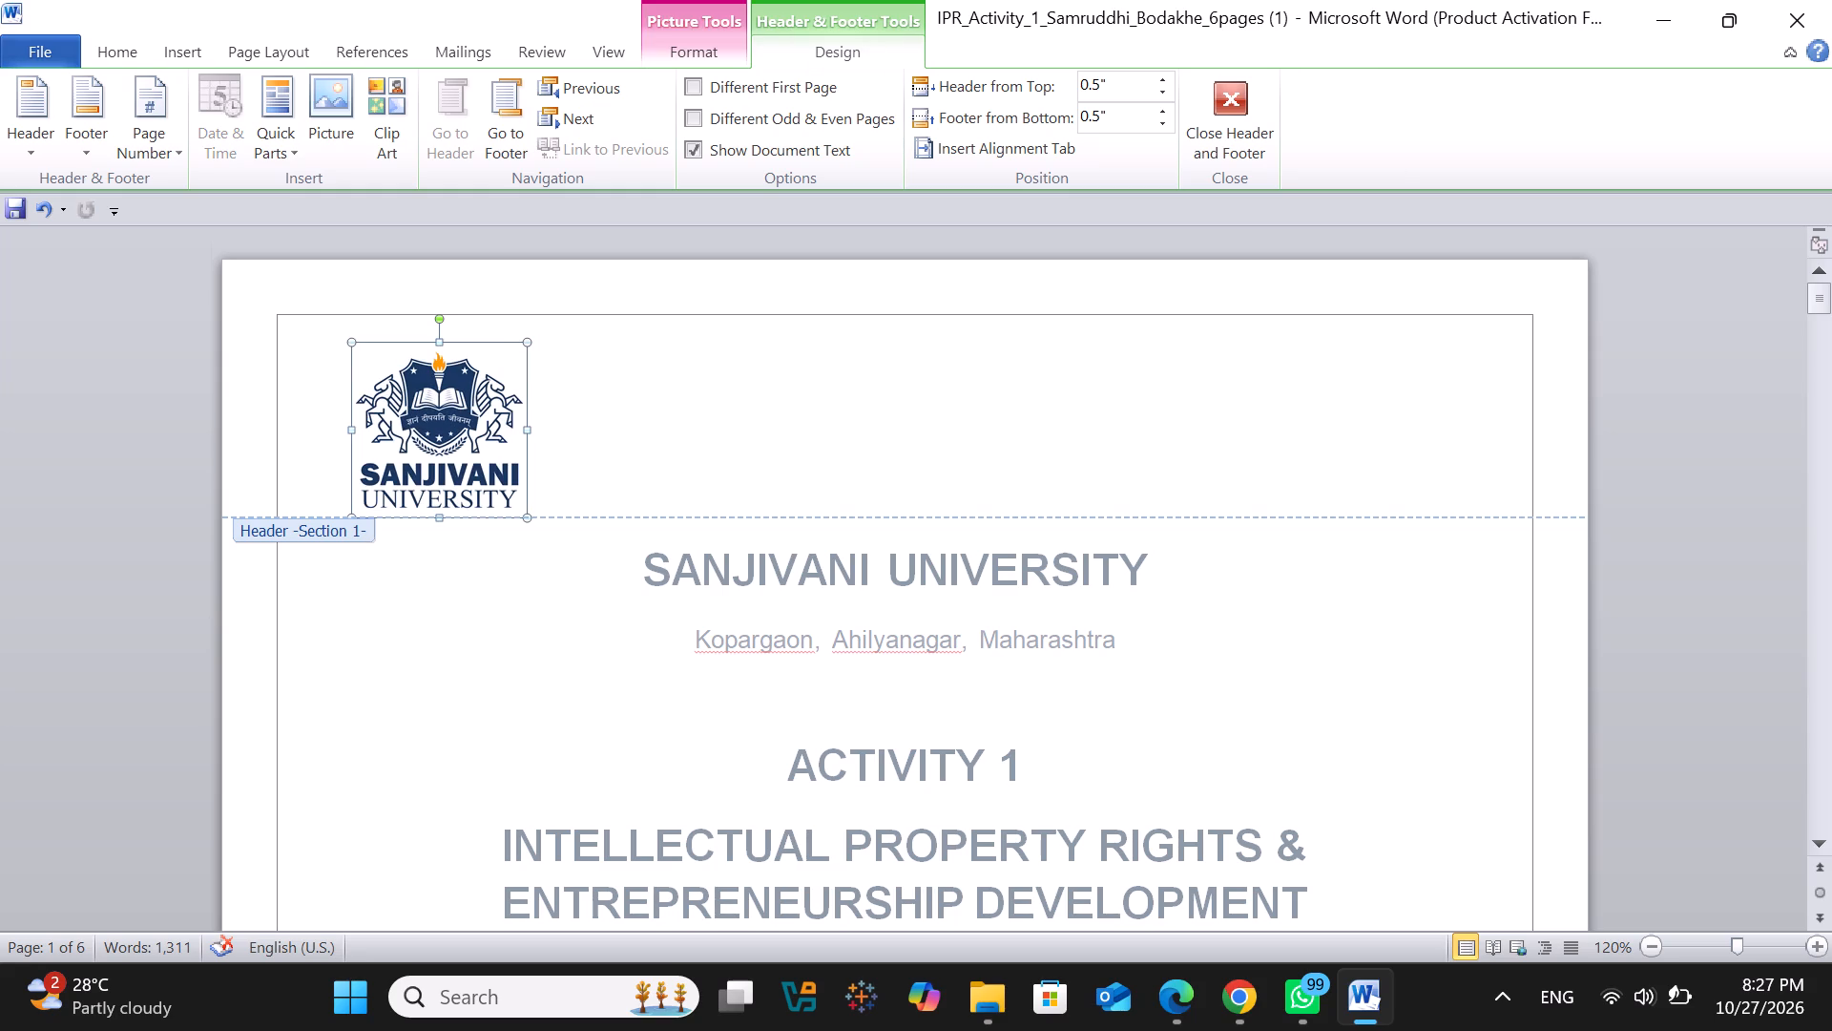
{"action": "left_click_drag", "start_coordinate": [528, 515], "coordinate": [475, 447]}
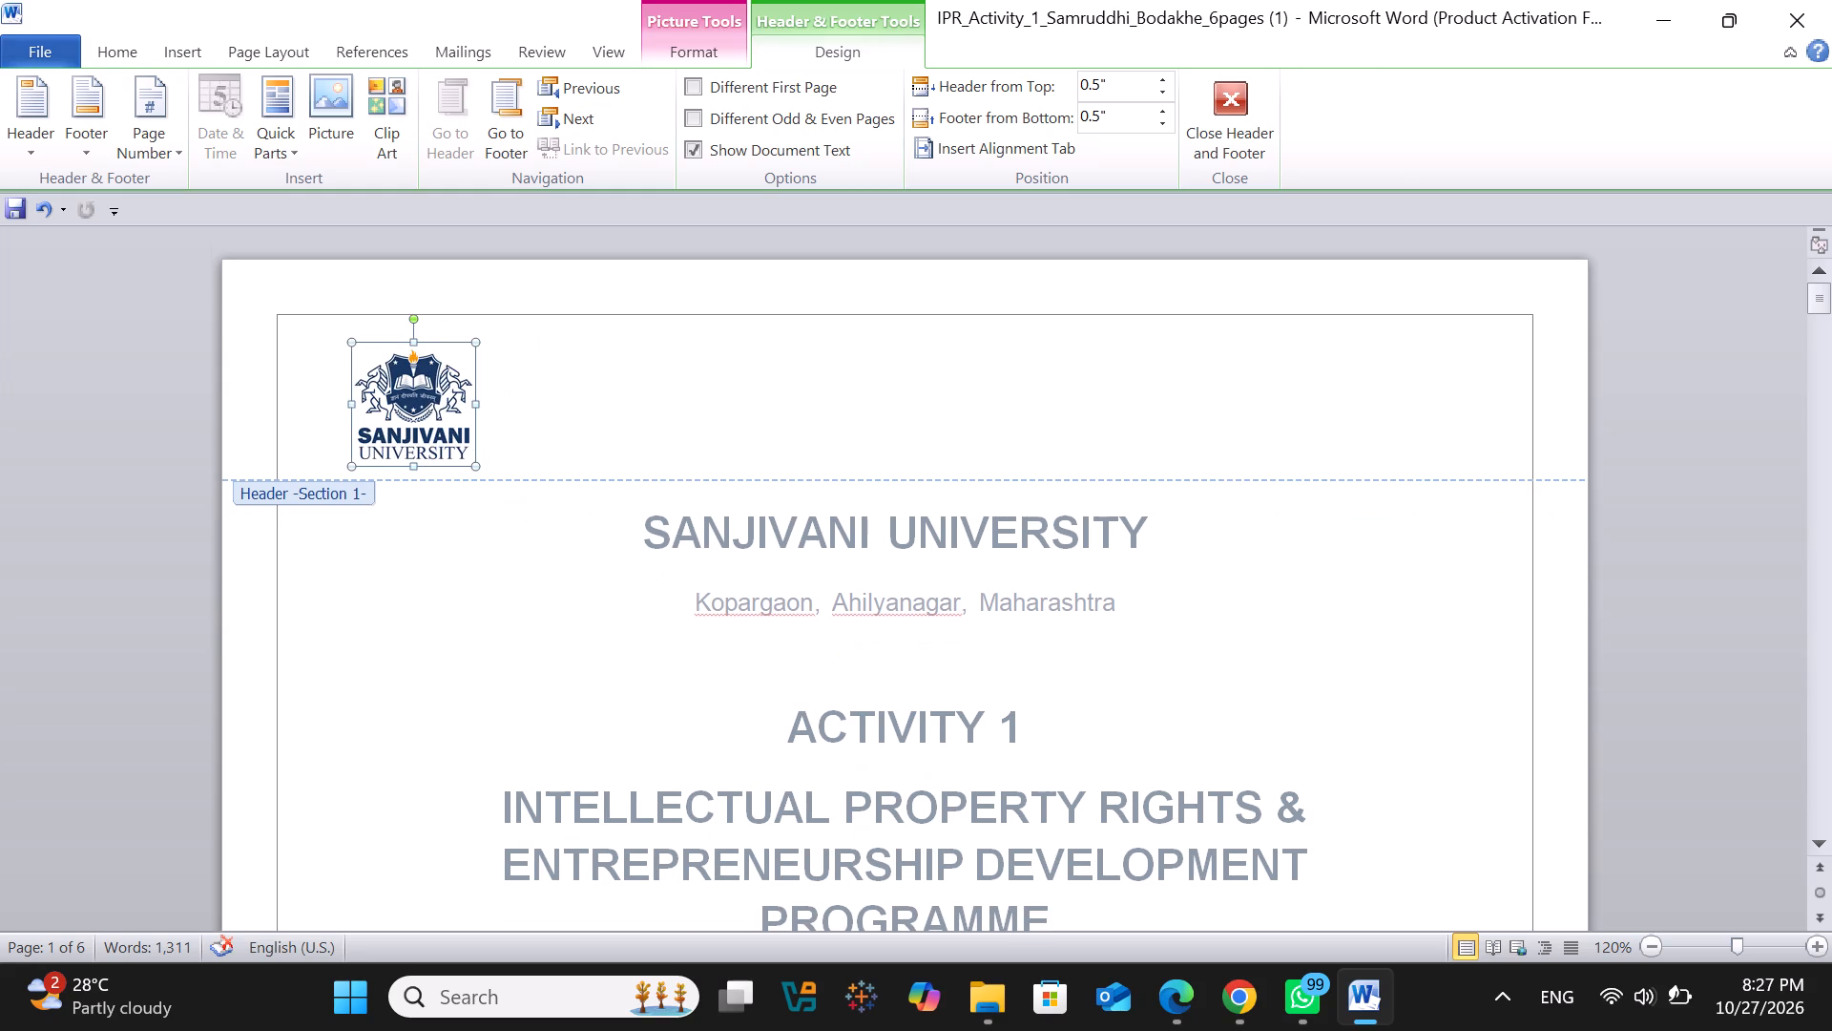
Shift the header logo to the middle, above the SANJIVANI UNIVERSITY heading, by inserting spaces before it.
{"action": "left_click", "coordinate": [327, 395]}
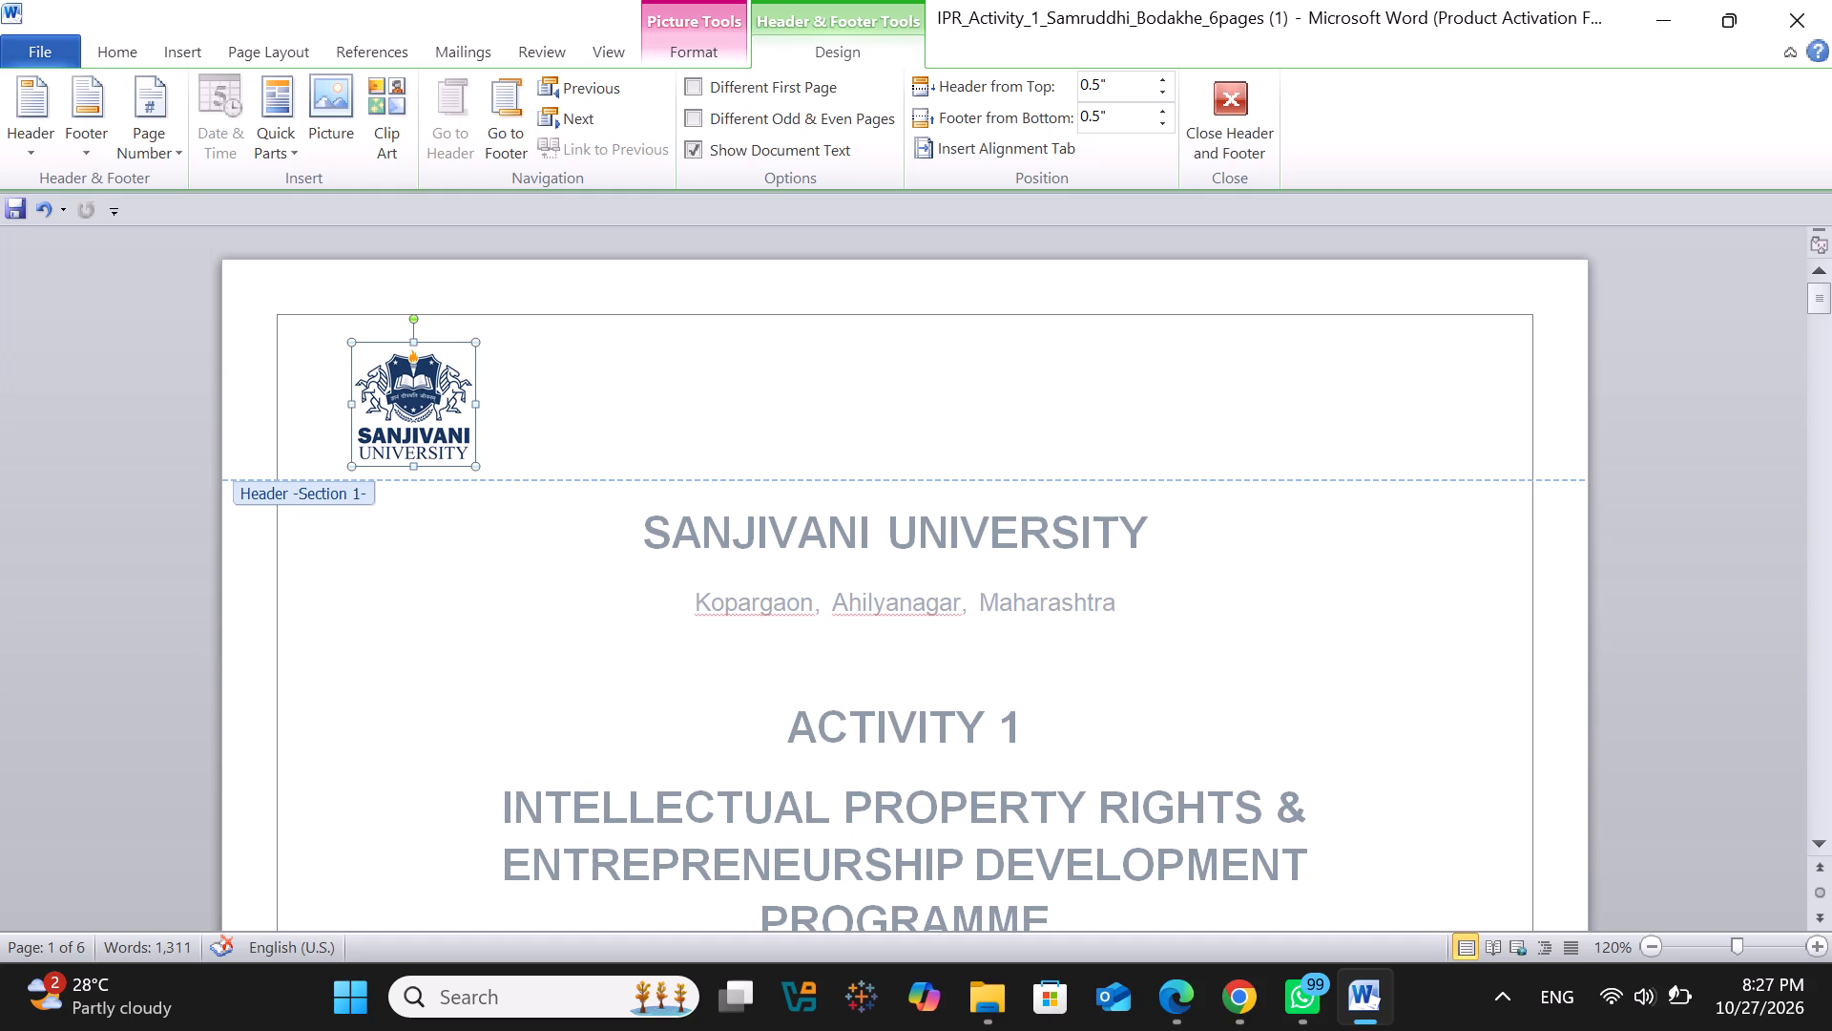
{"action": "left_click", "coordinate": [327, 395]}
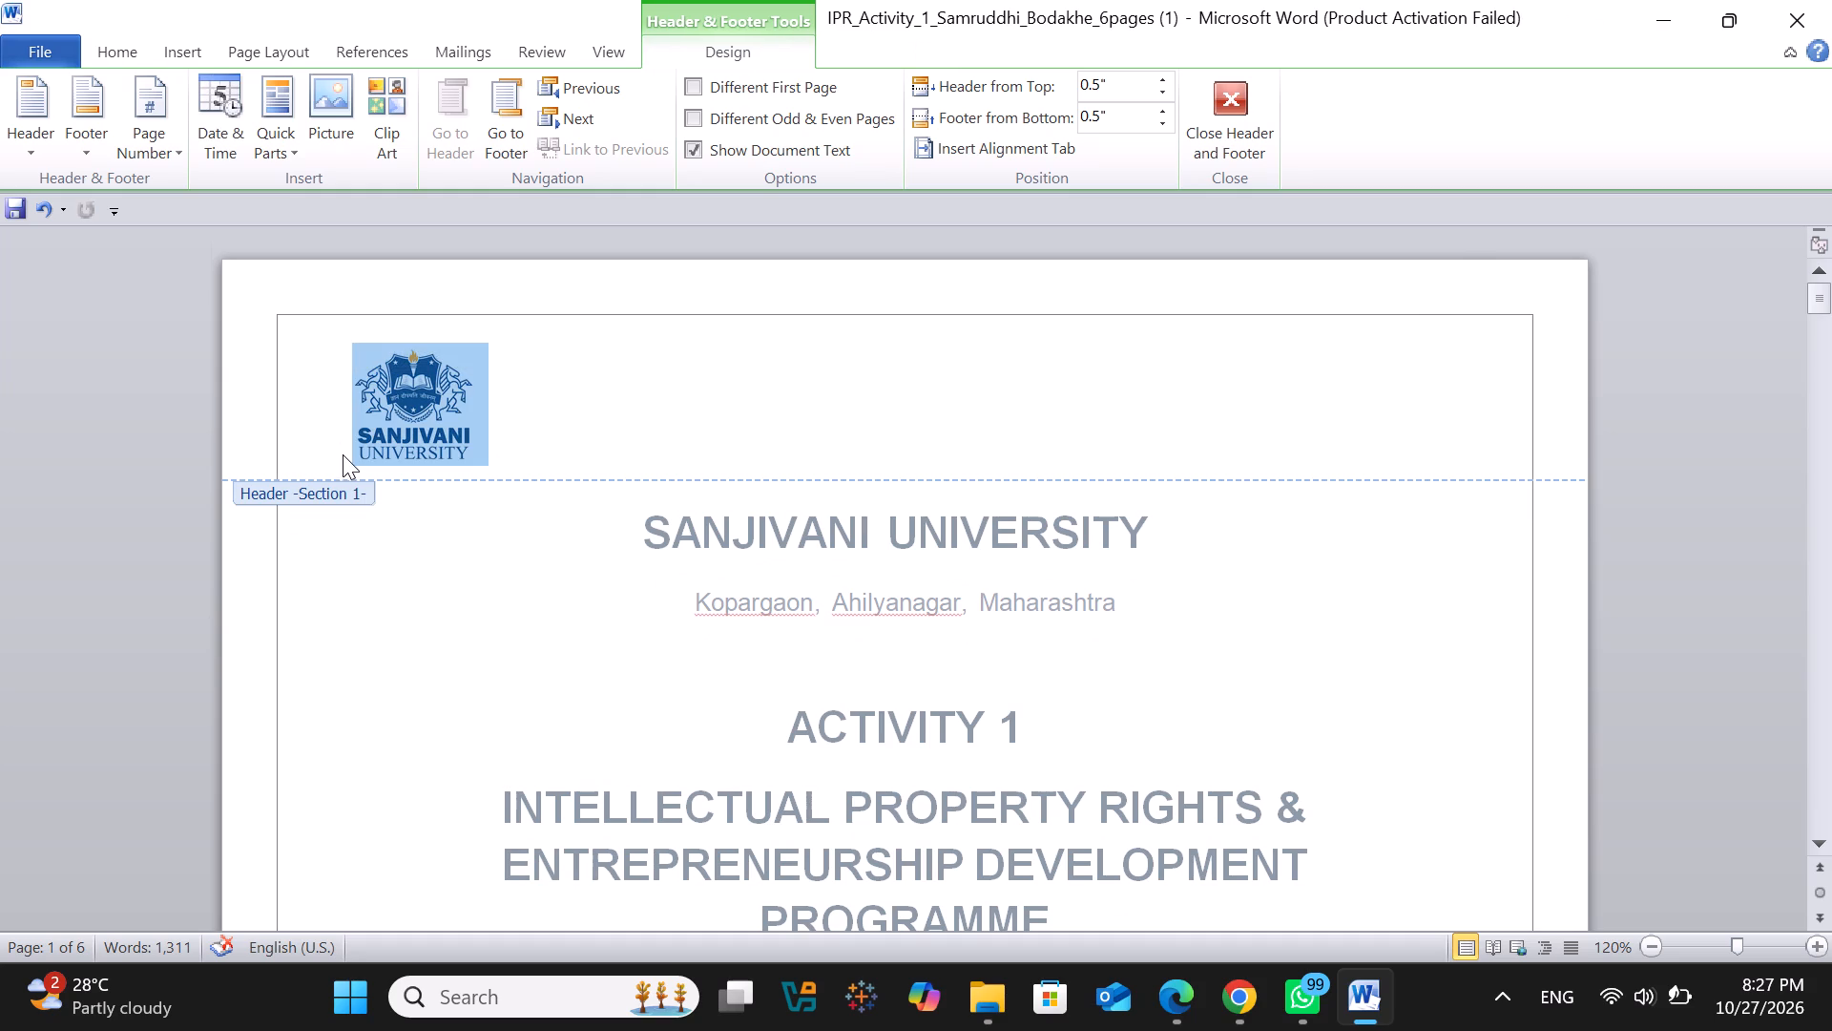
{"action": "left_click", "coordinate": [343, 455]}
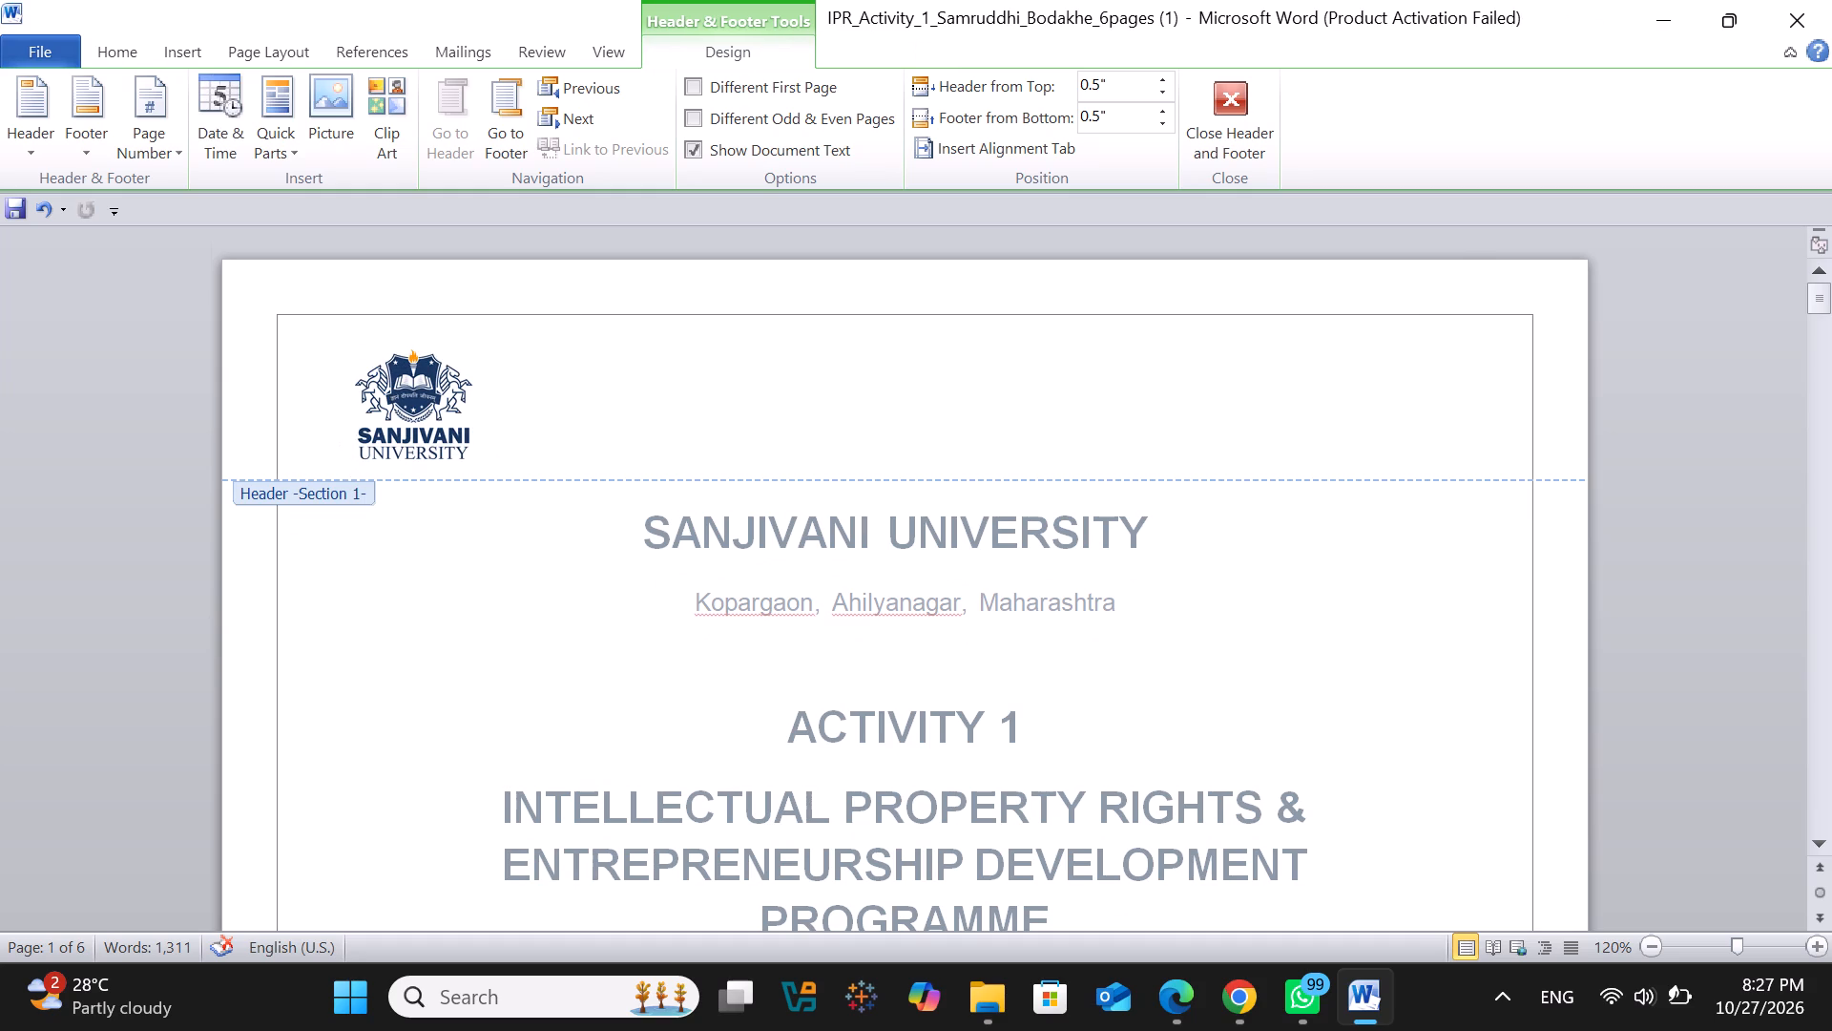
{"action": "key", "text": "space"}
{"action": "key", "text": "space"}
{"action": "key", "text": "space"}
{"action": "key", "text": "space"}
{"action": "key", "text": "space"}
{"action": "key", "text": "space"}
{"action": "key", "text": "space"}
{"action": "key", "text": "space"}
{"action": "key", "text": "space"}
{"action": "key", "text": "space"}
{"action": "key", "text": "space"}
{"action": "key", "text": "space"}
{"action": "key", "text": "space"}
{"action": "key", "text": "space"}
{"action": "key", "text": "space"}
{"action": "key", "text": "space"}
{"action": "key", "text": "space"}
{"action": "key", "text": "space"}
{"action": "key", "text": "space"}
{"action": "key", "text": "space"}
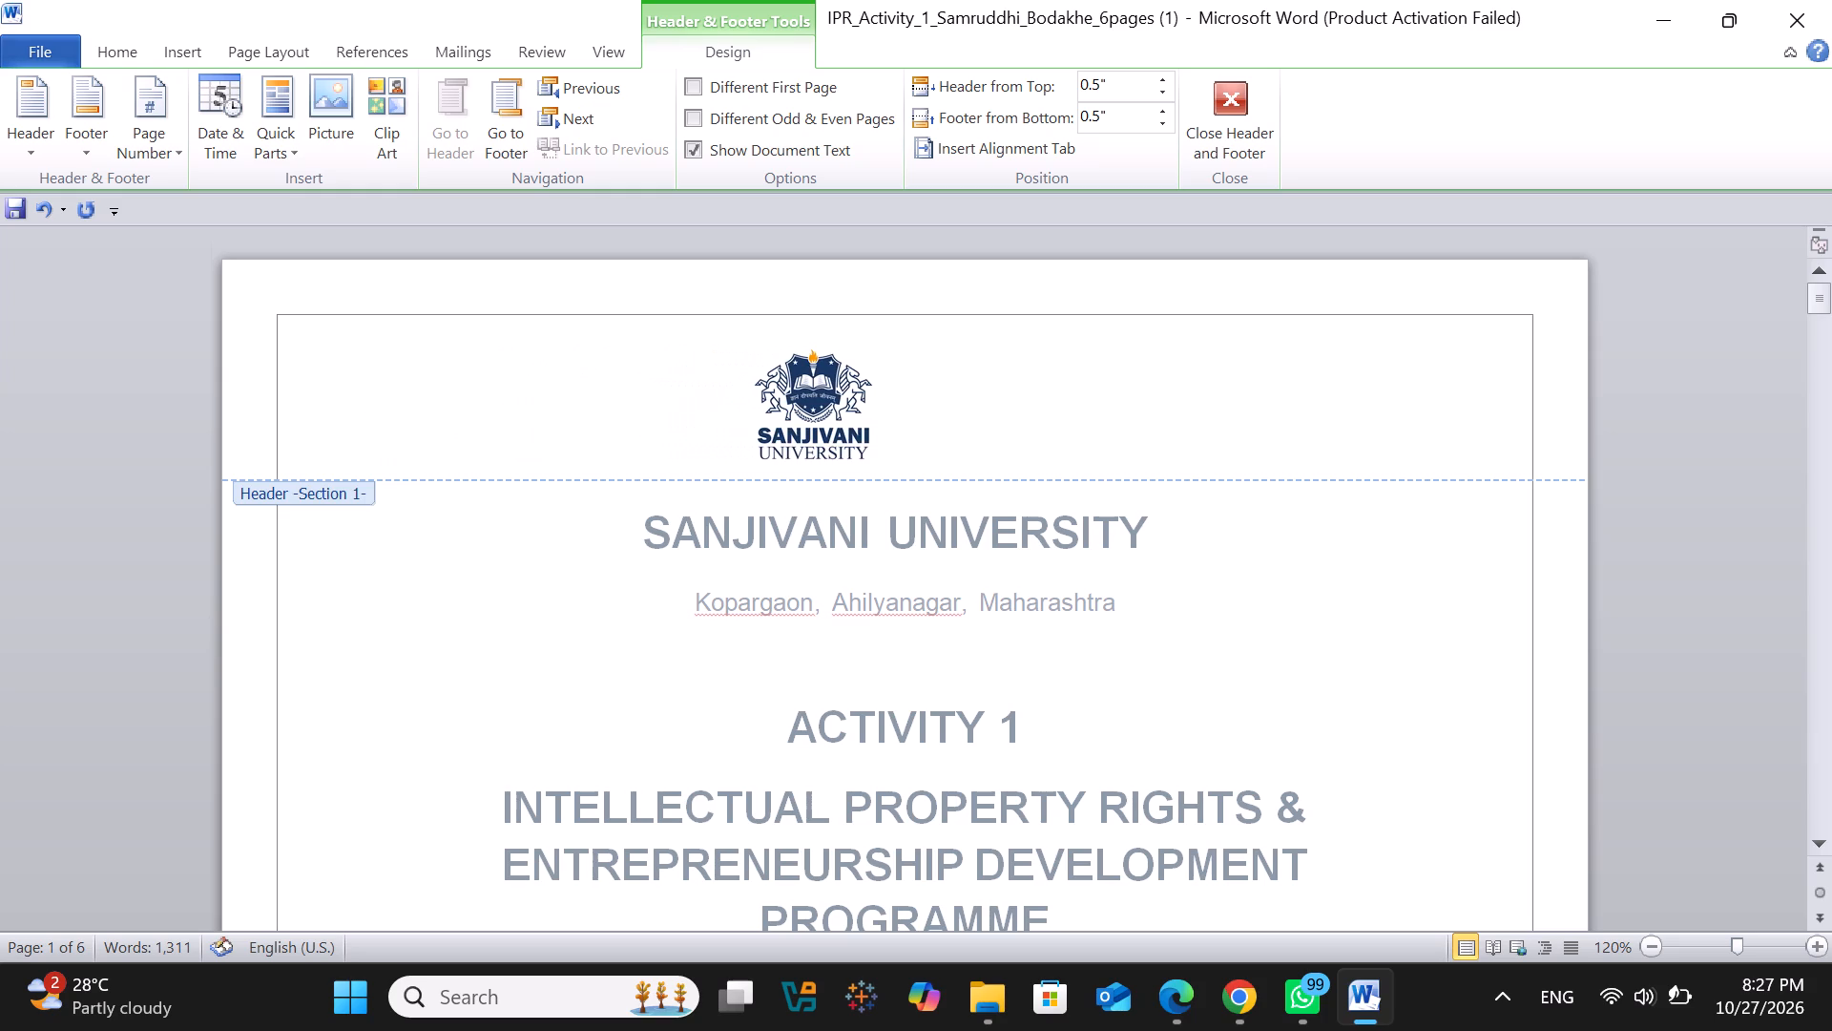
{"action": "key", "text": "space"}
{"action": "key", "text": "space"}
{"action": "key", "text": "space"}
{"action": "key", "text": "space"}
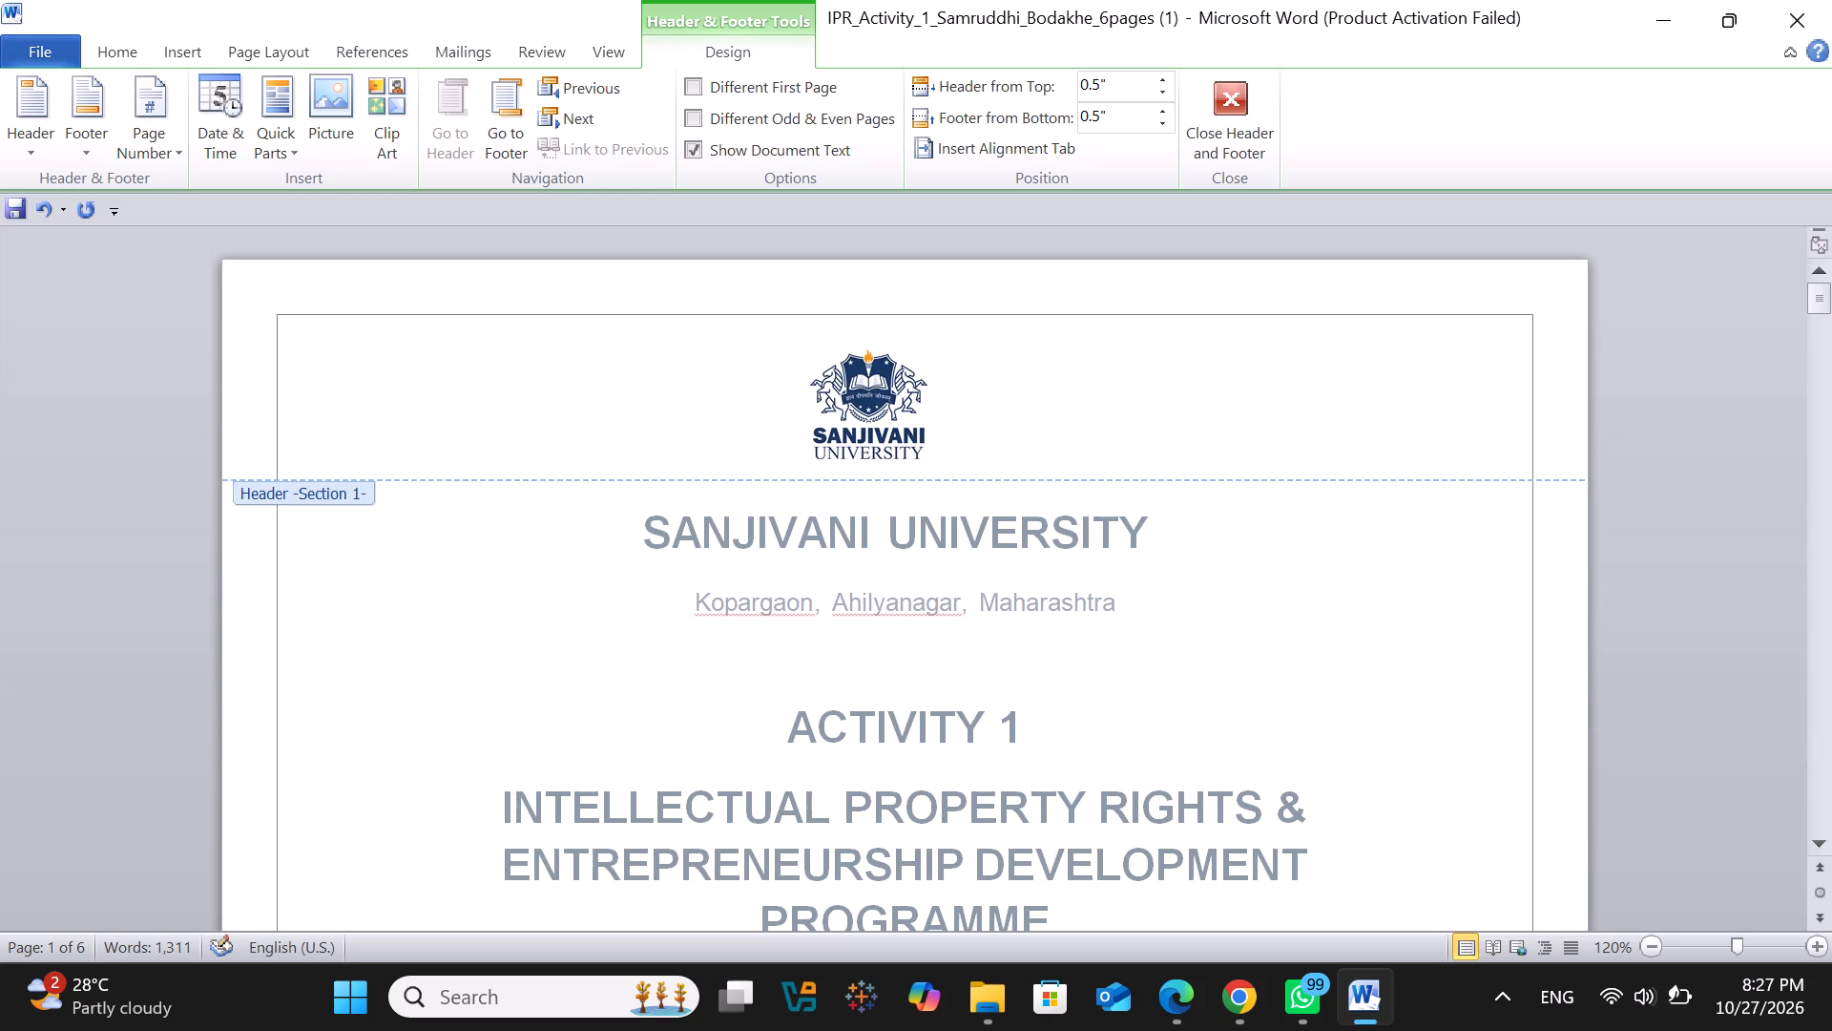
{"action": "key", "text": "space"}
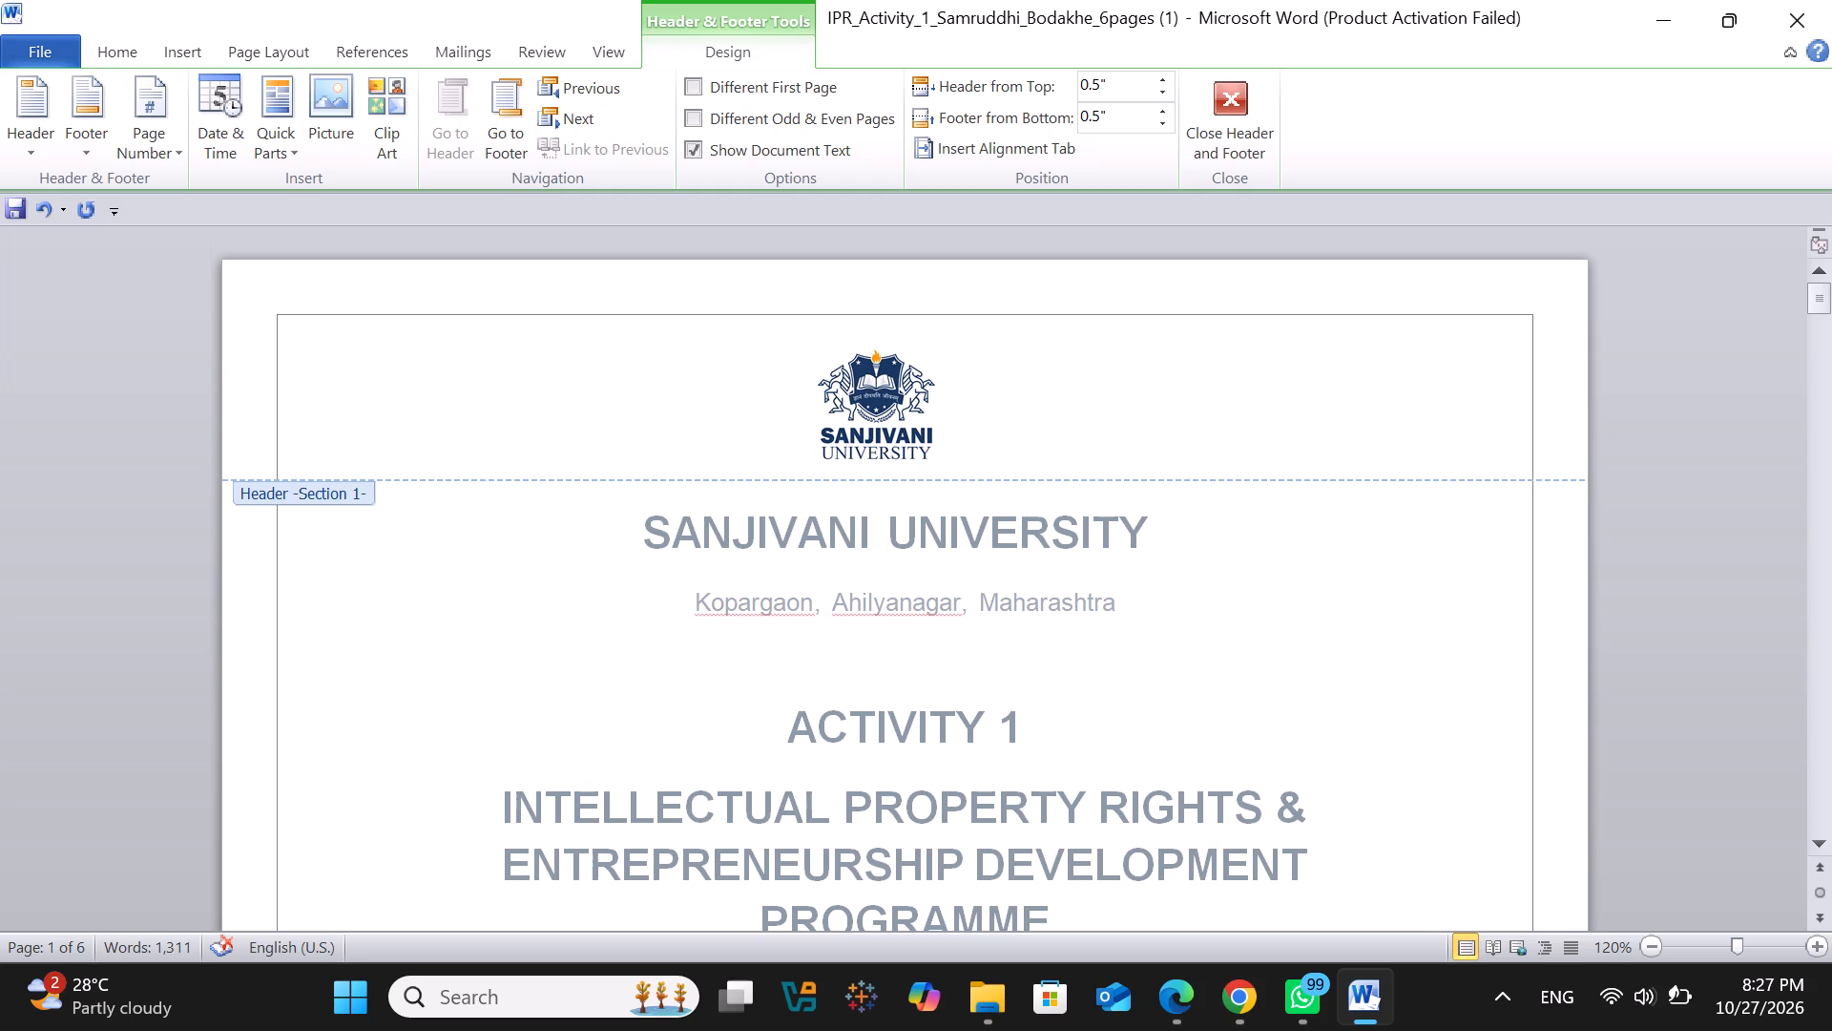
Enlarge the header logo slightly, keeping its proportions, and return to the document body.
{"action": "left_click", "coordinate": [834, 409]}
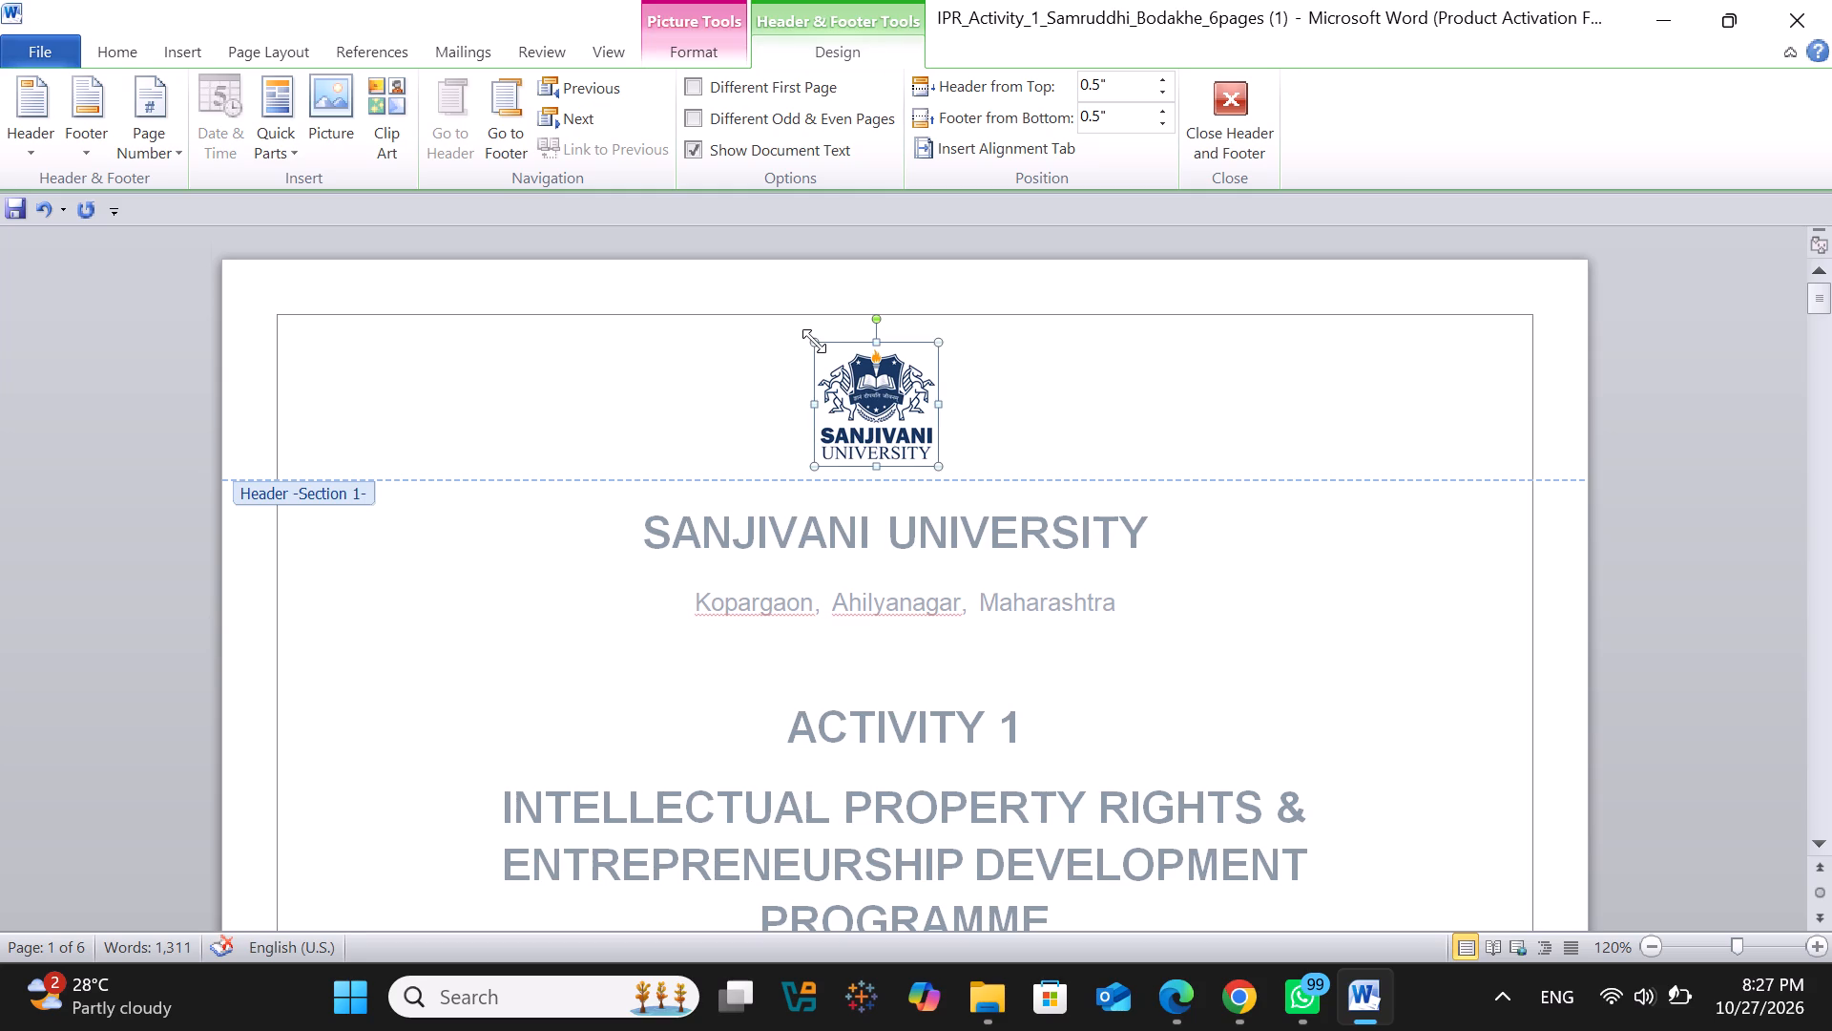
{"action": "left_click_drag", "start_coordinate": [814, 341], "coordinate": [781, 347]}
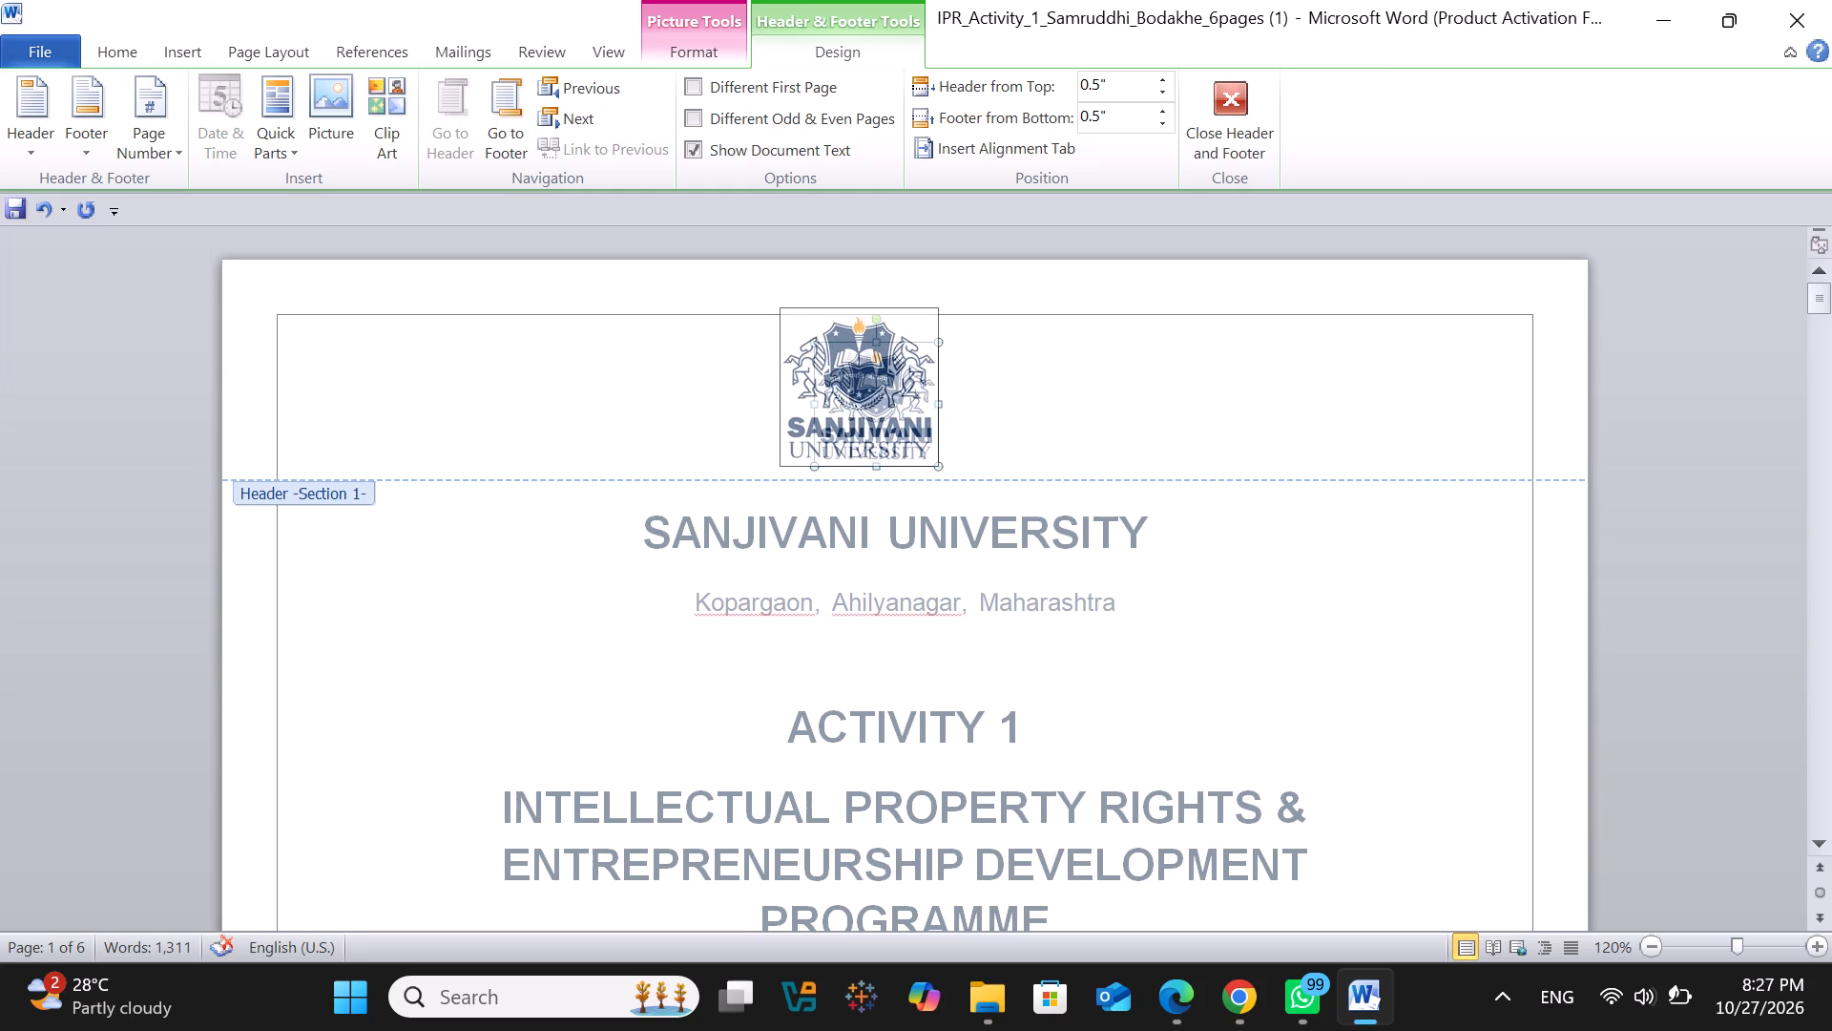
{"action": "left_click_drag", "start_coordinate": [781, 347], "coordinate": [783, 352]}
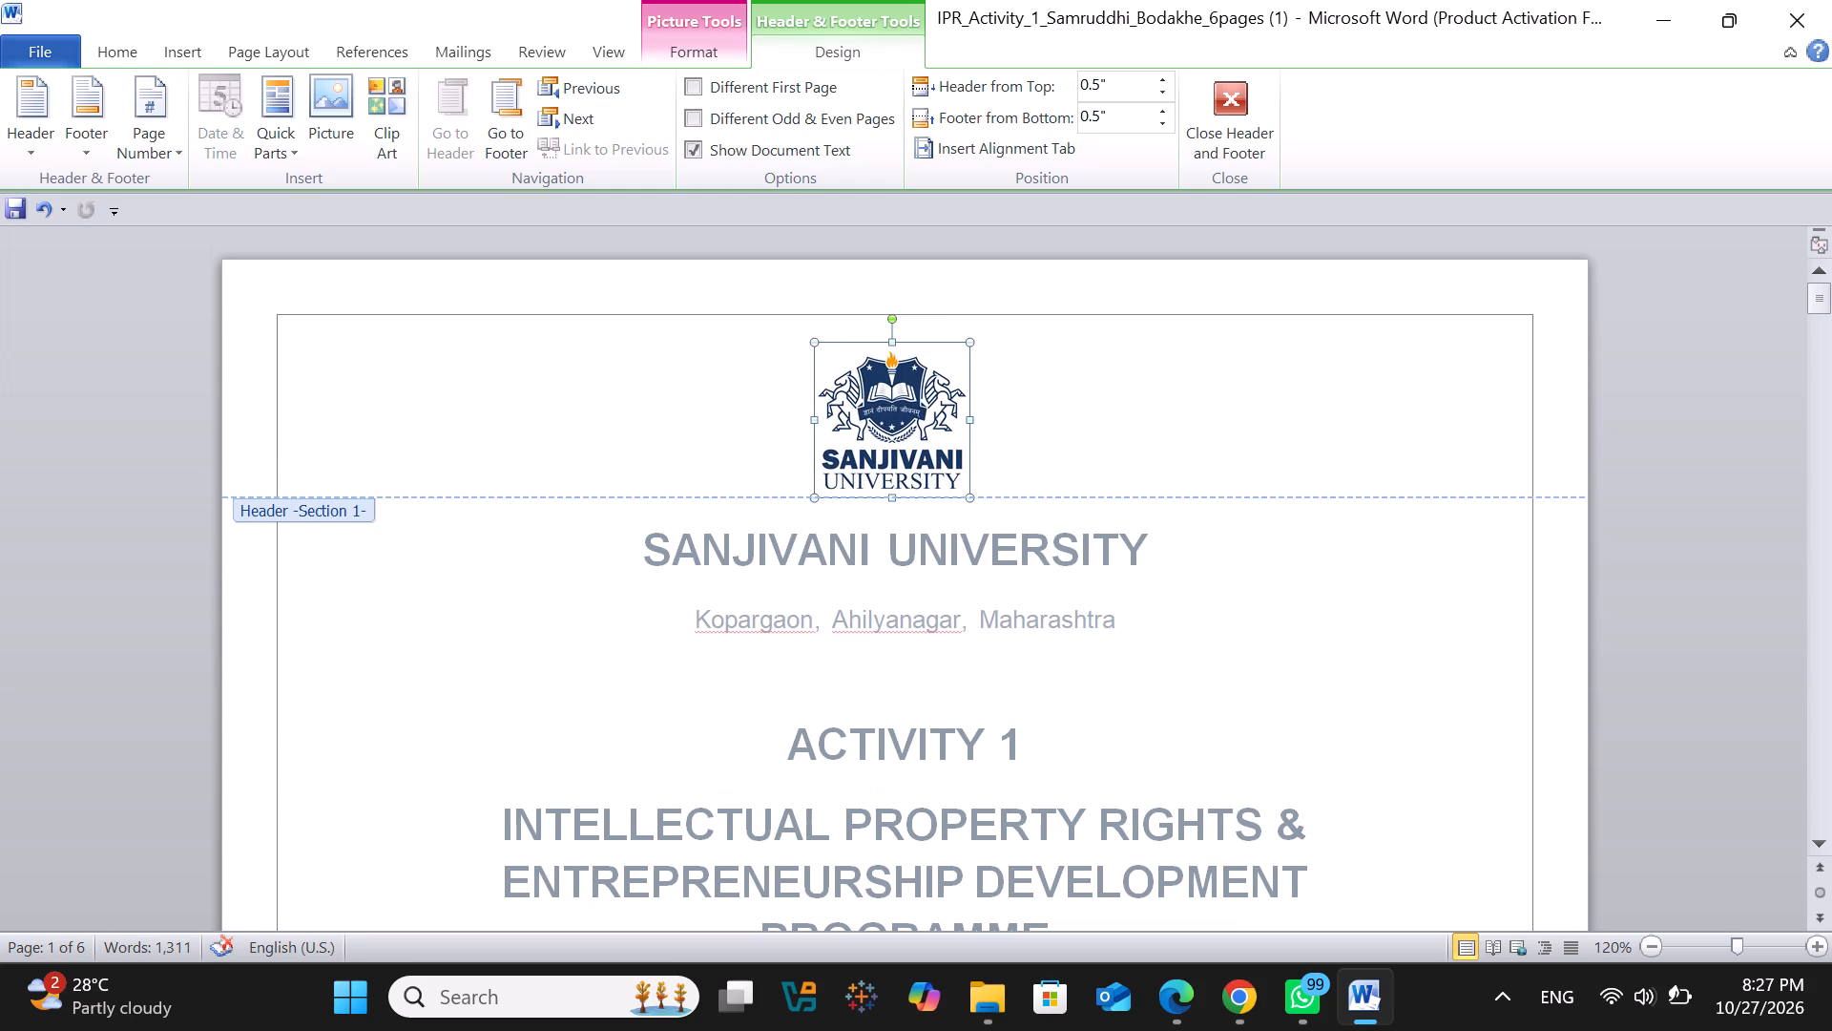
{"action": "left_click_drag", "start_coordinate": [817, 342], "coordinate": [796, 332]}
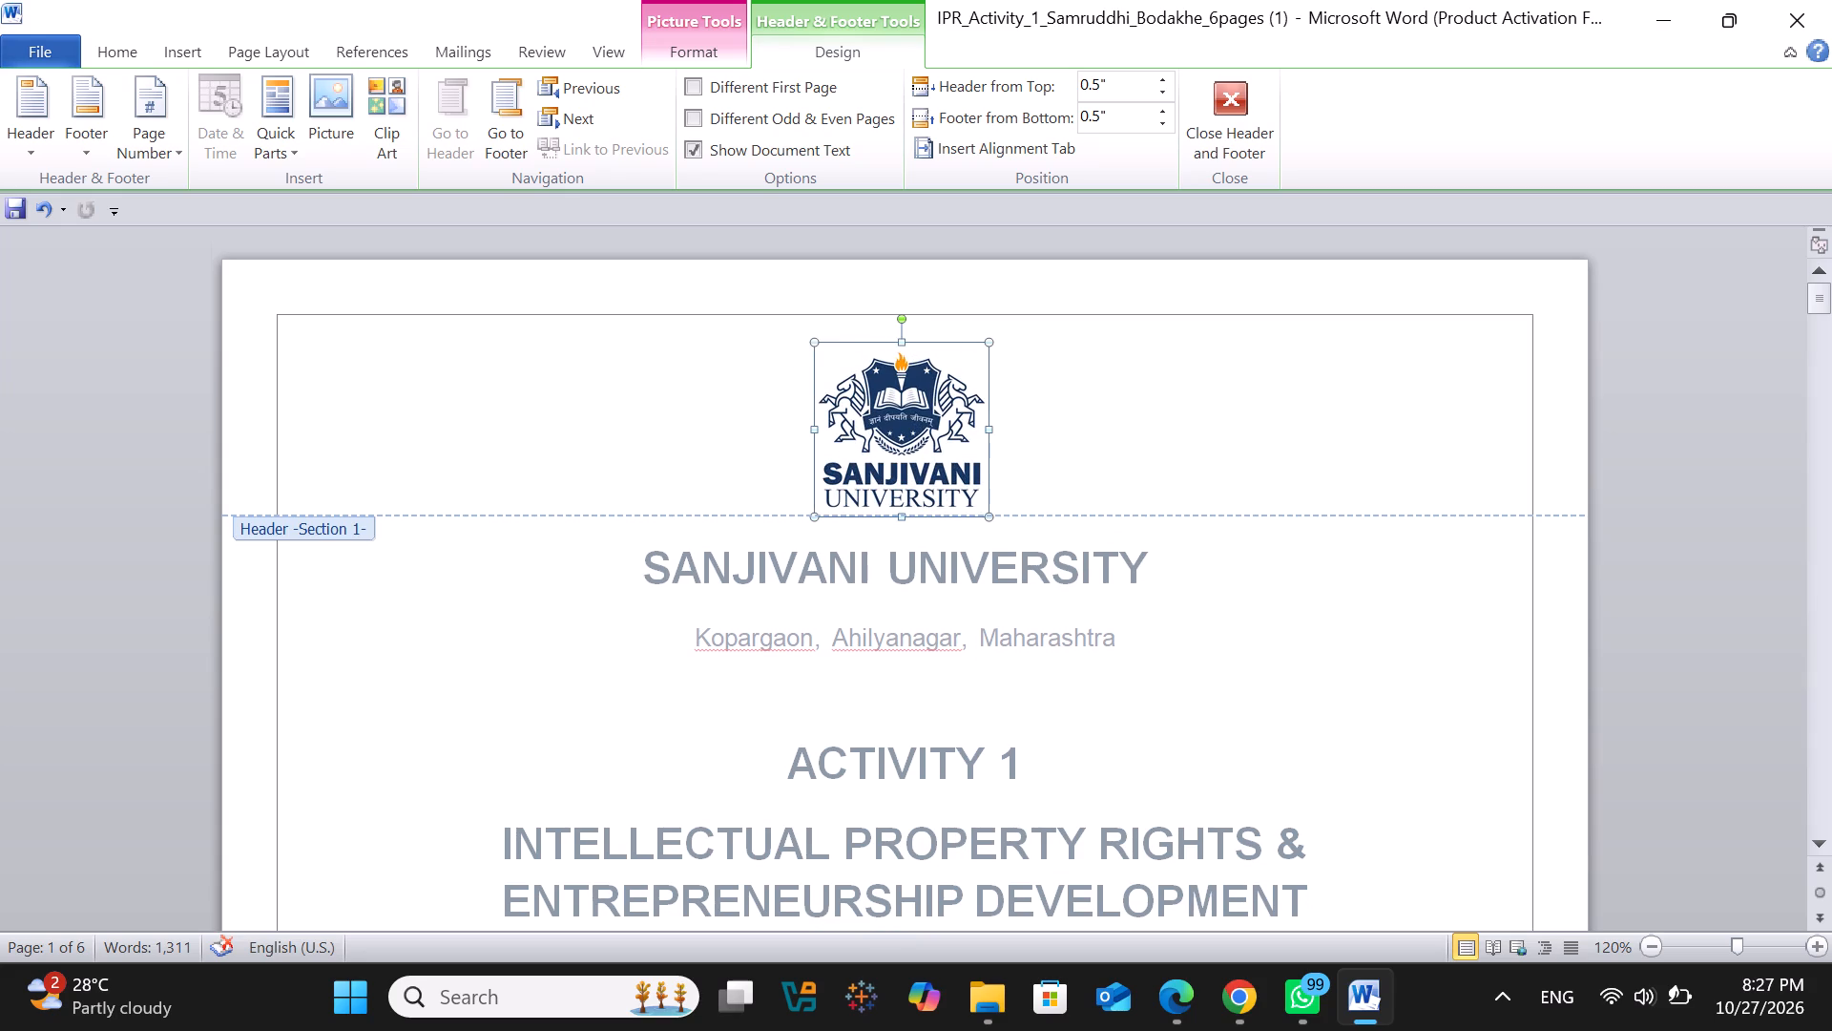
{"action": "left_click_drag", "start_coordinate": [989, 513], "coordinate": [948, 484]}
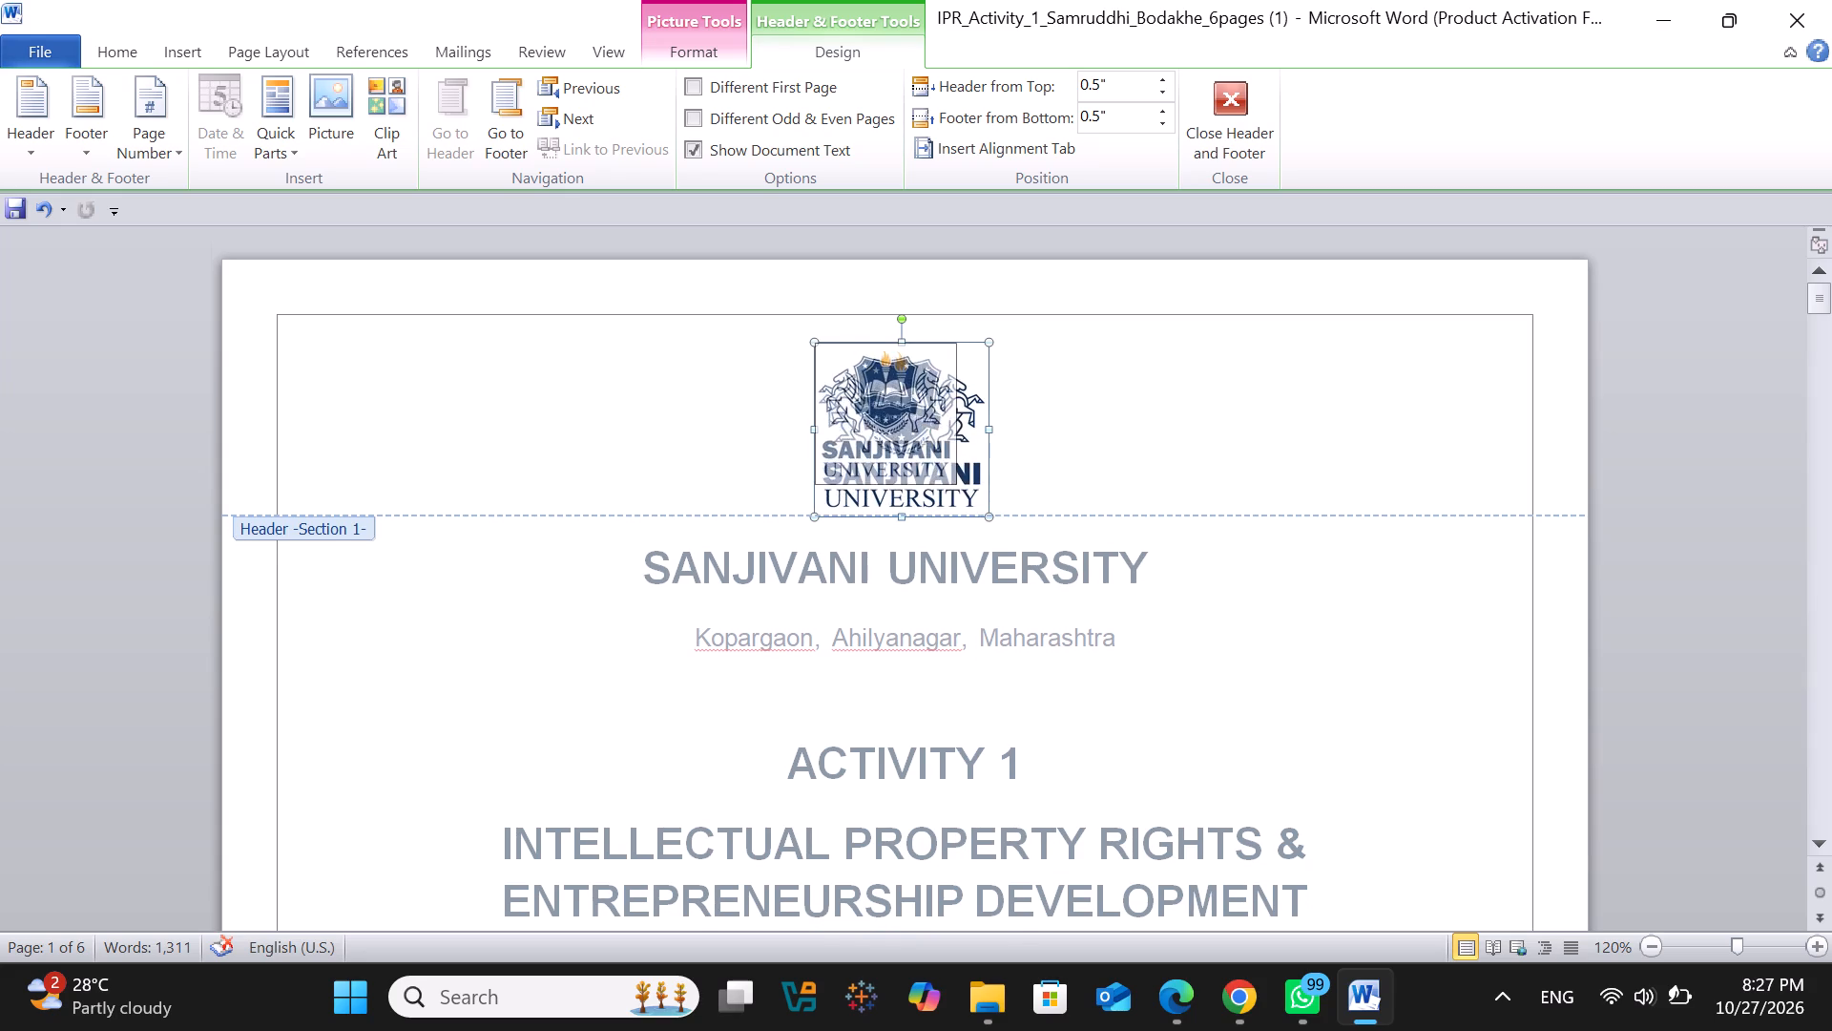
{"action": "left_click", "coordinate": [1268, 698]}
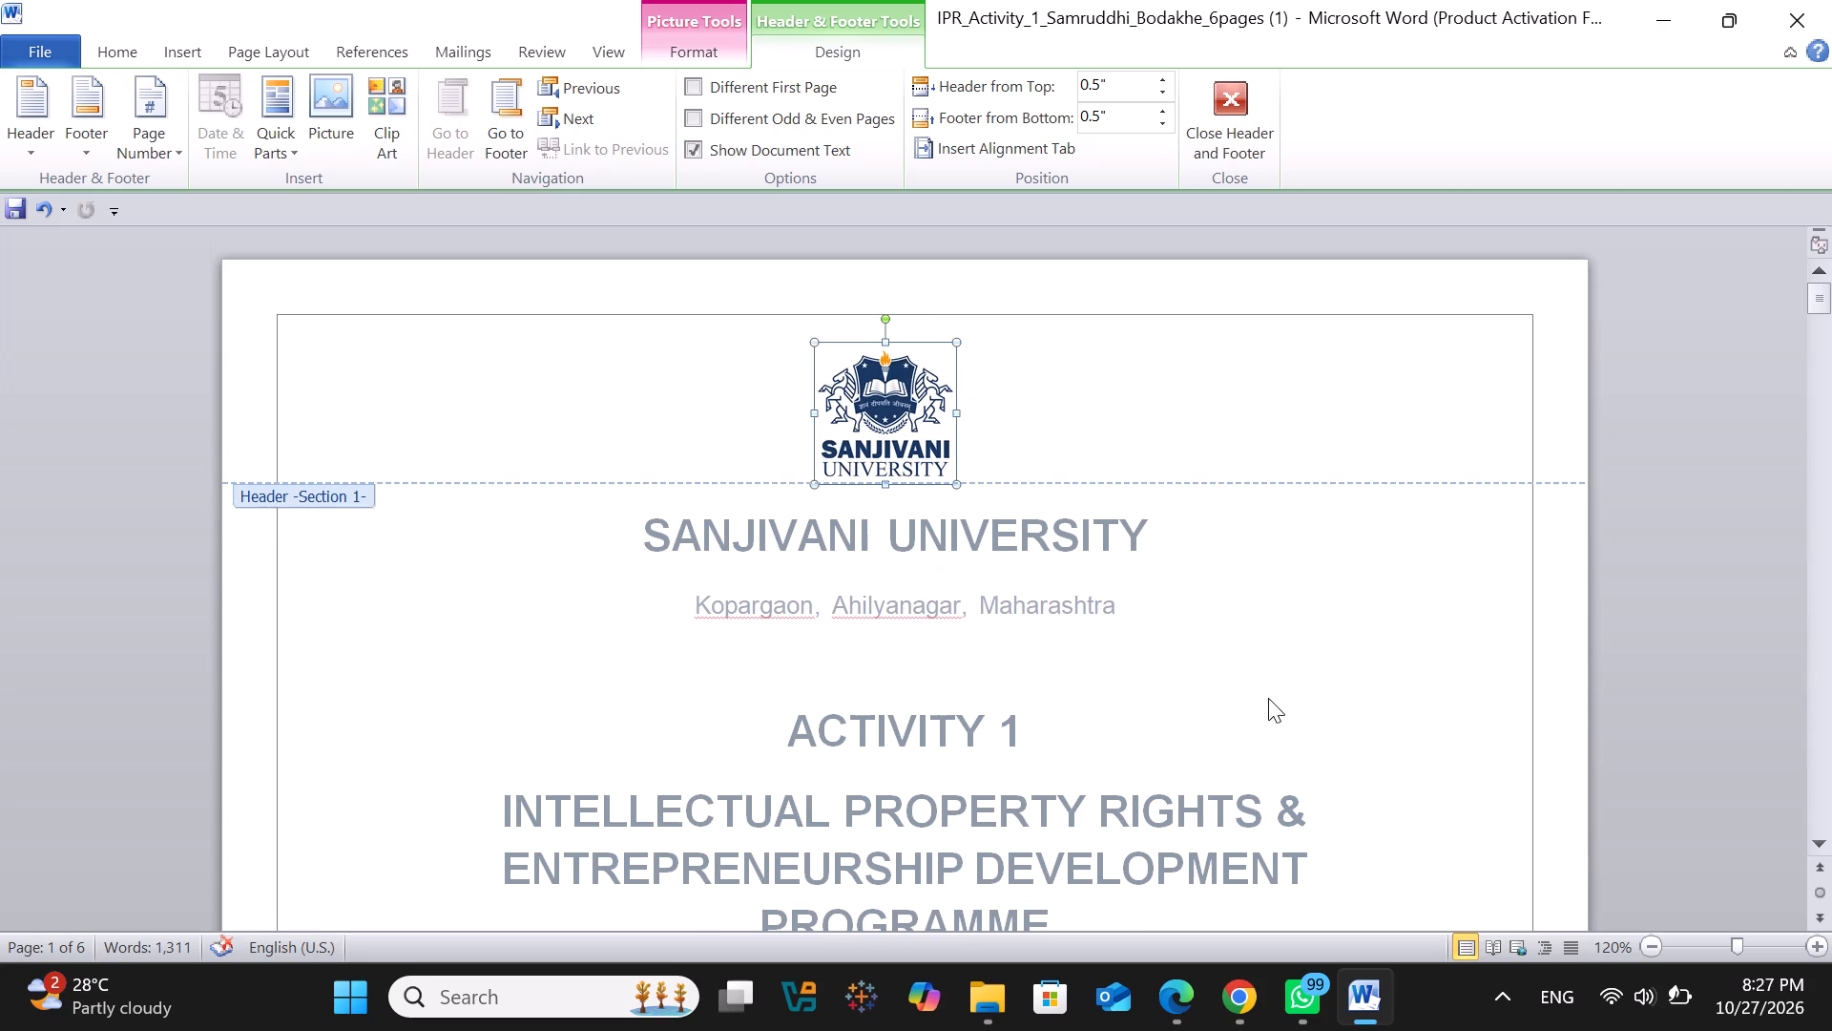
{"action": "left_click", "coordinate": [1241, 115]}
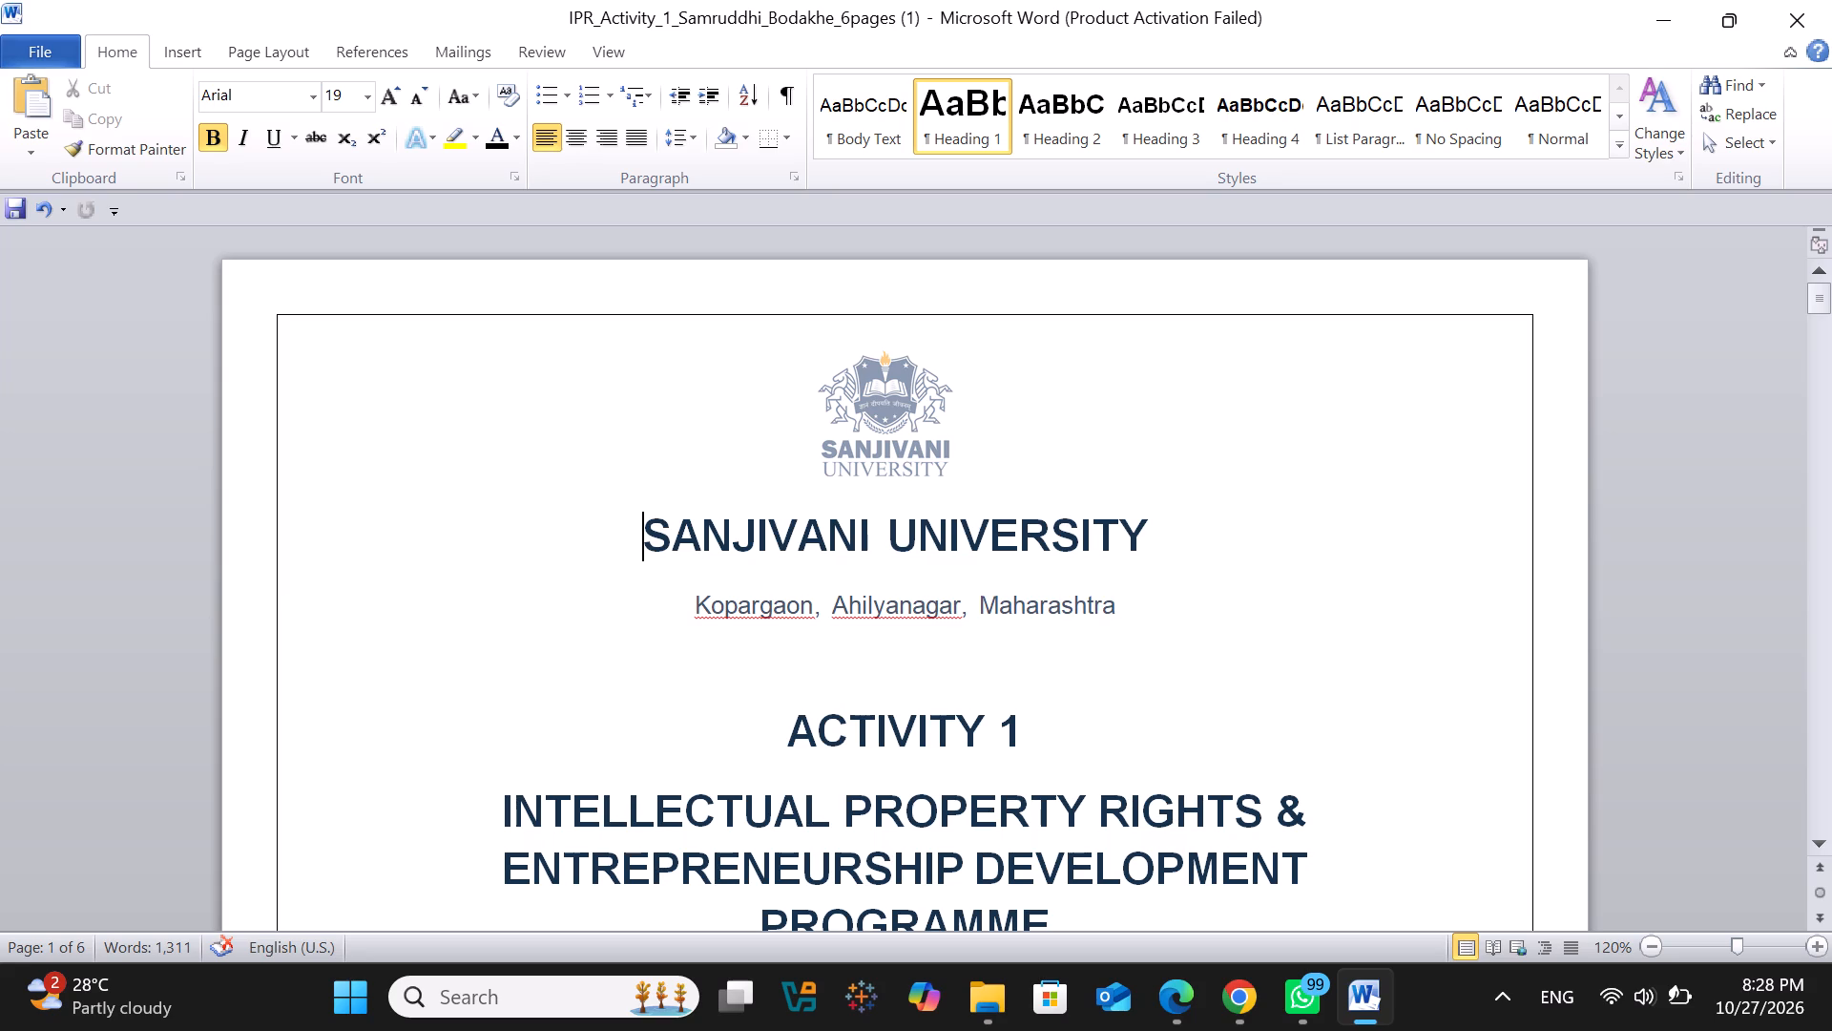
Reduce the font size of the INTELLECTUAL PROPERTY RIGHTS & ENTREPRENEURSHIP DEVELOPMENT PROGRAMME title on the cover page to 16.
{"action": "scroll", "coordinate": [1294, 609], "scroll_direction": "down", "scroll_amount": 2}
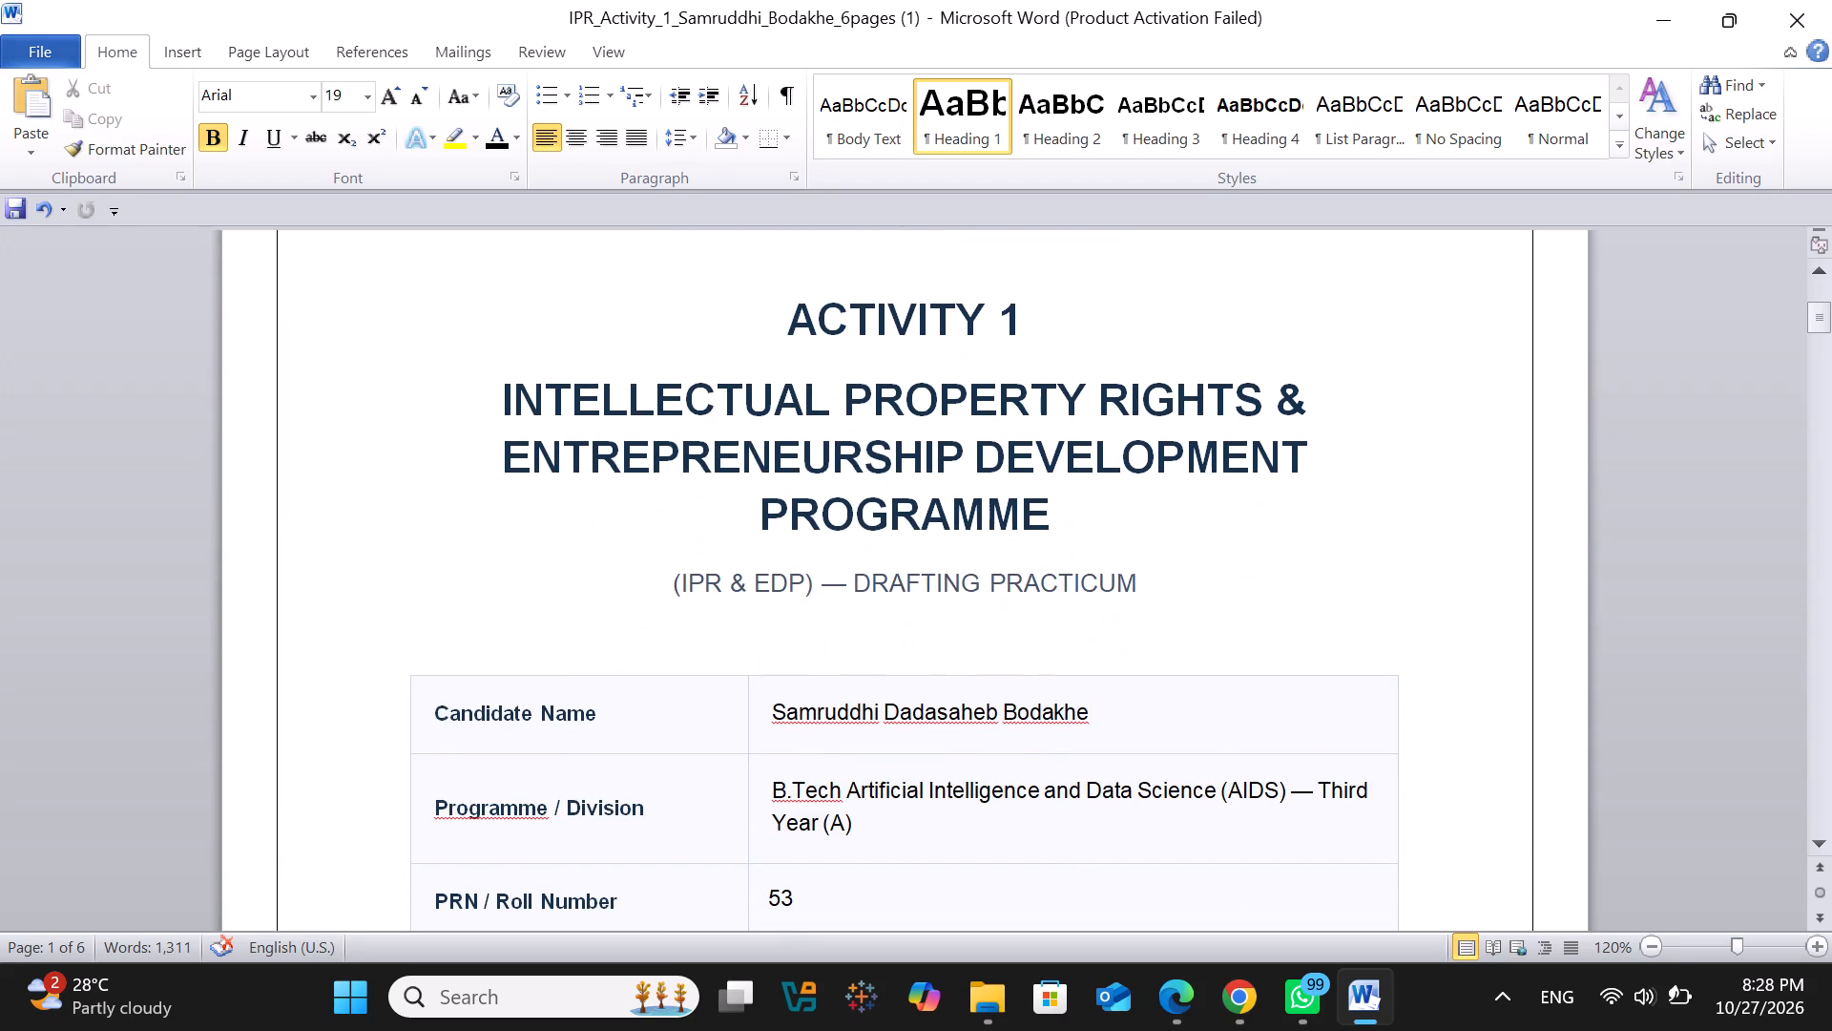
{"action": "left_click_drag", "start_coordinate": [1078, 526], "coordinate": [568, 383]}
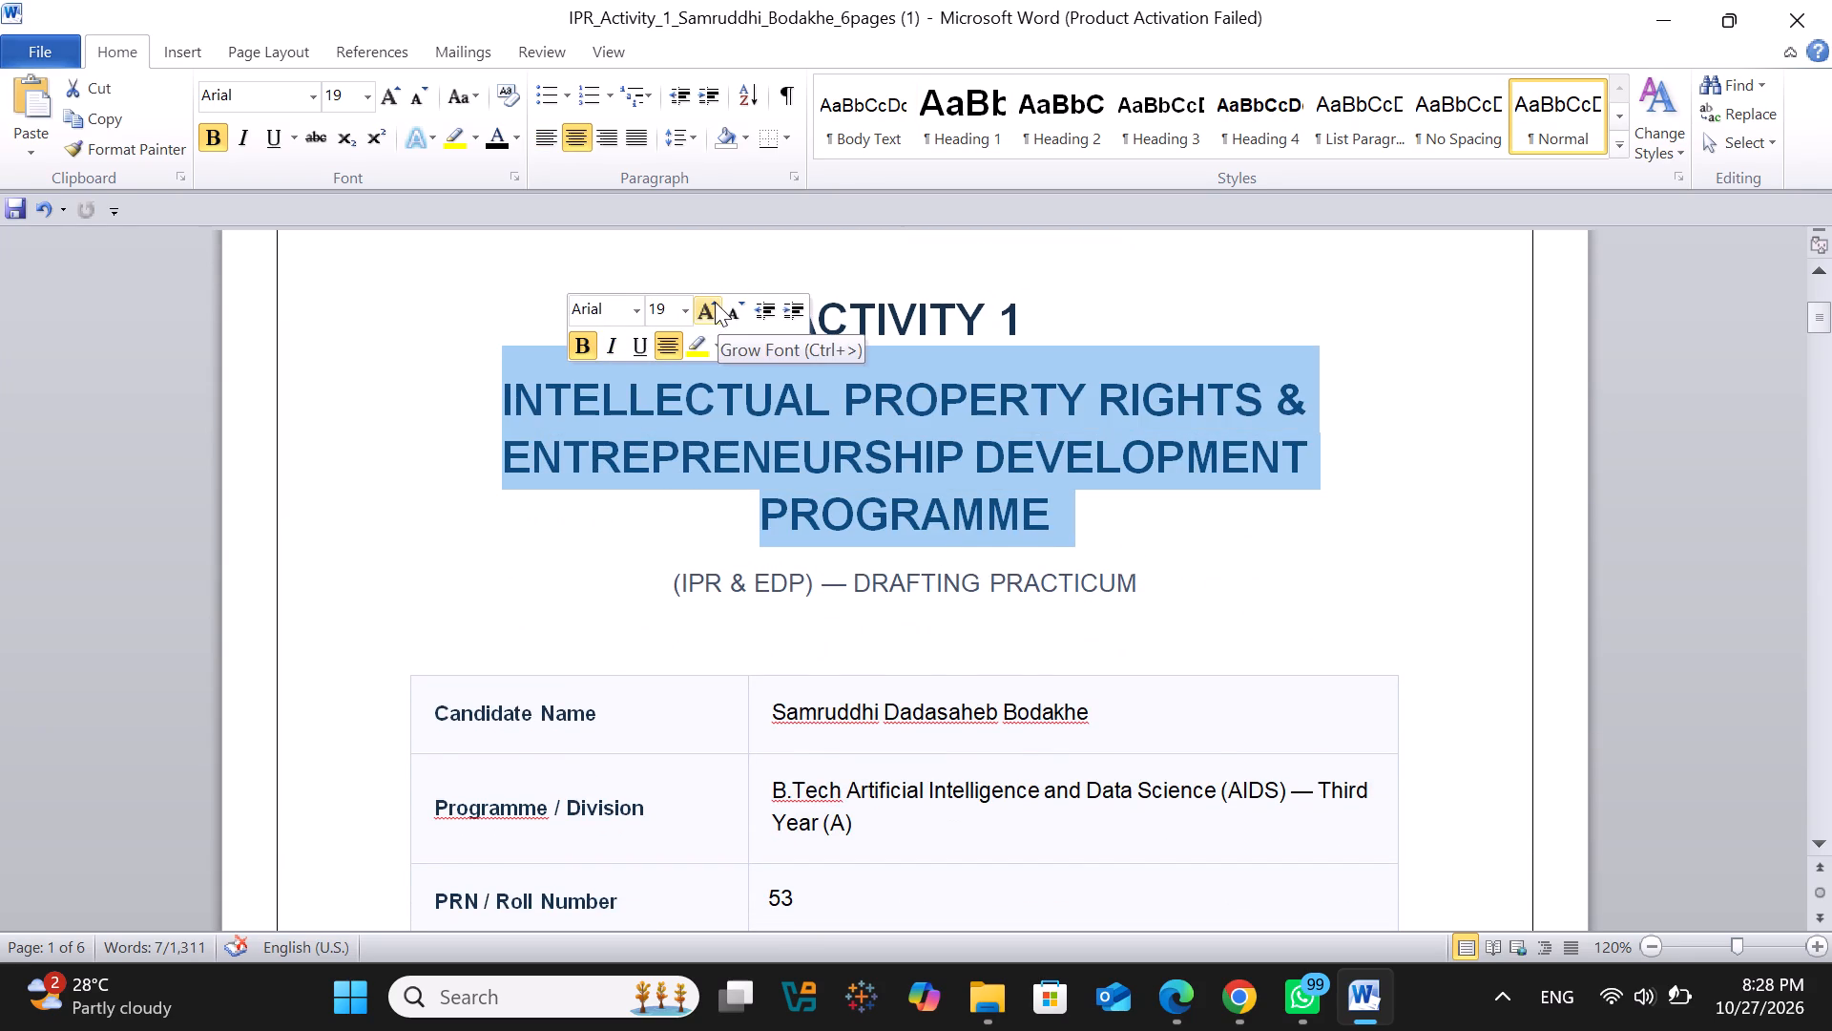
{"action": "left_click", "coordinate": [715, 302]}
{"action": "left_click", "coordinate": [745, 306]}
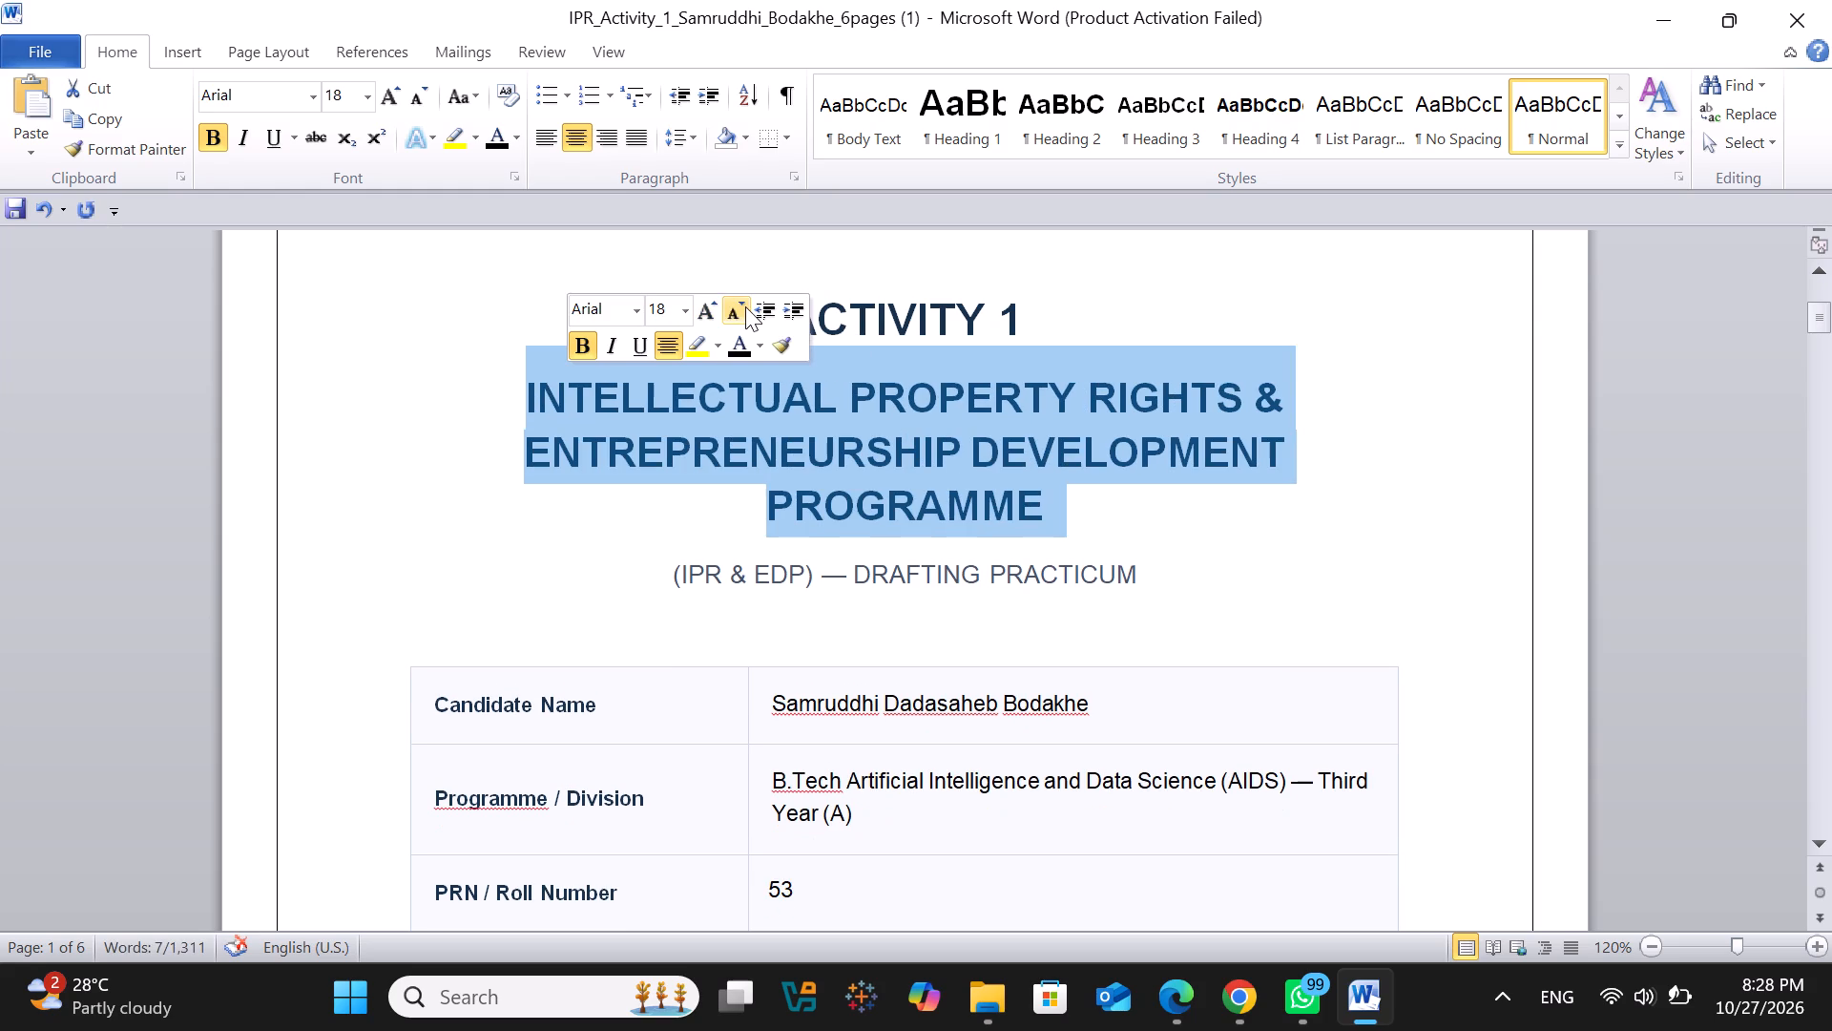
{"action": "left_click", "coordinate": [745, 306]}
{"action": "left_click", "coordinate": [1262, 582]}
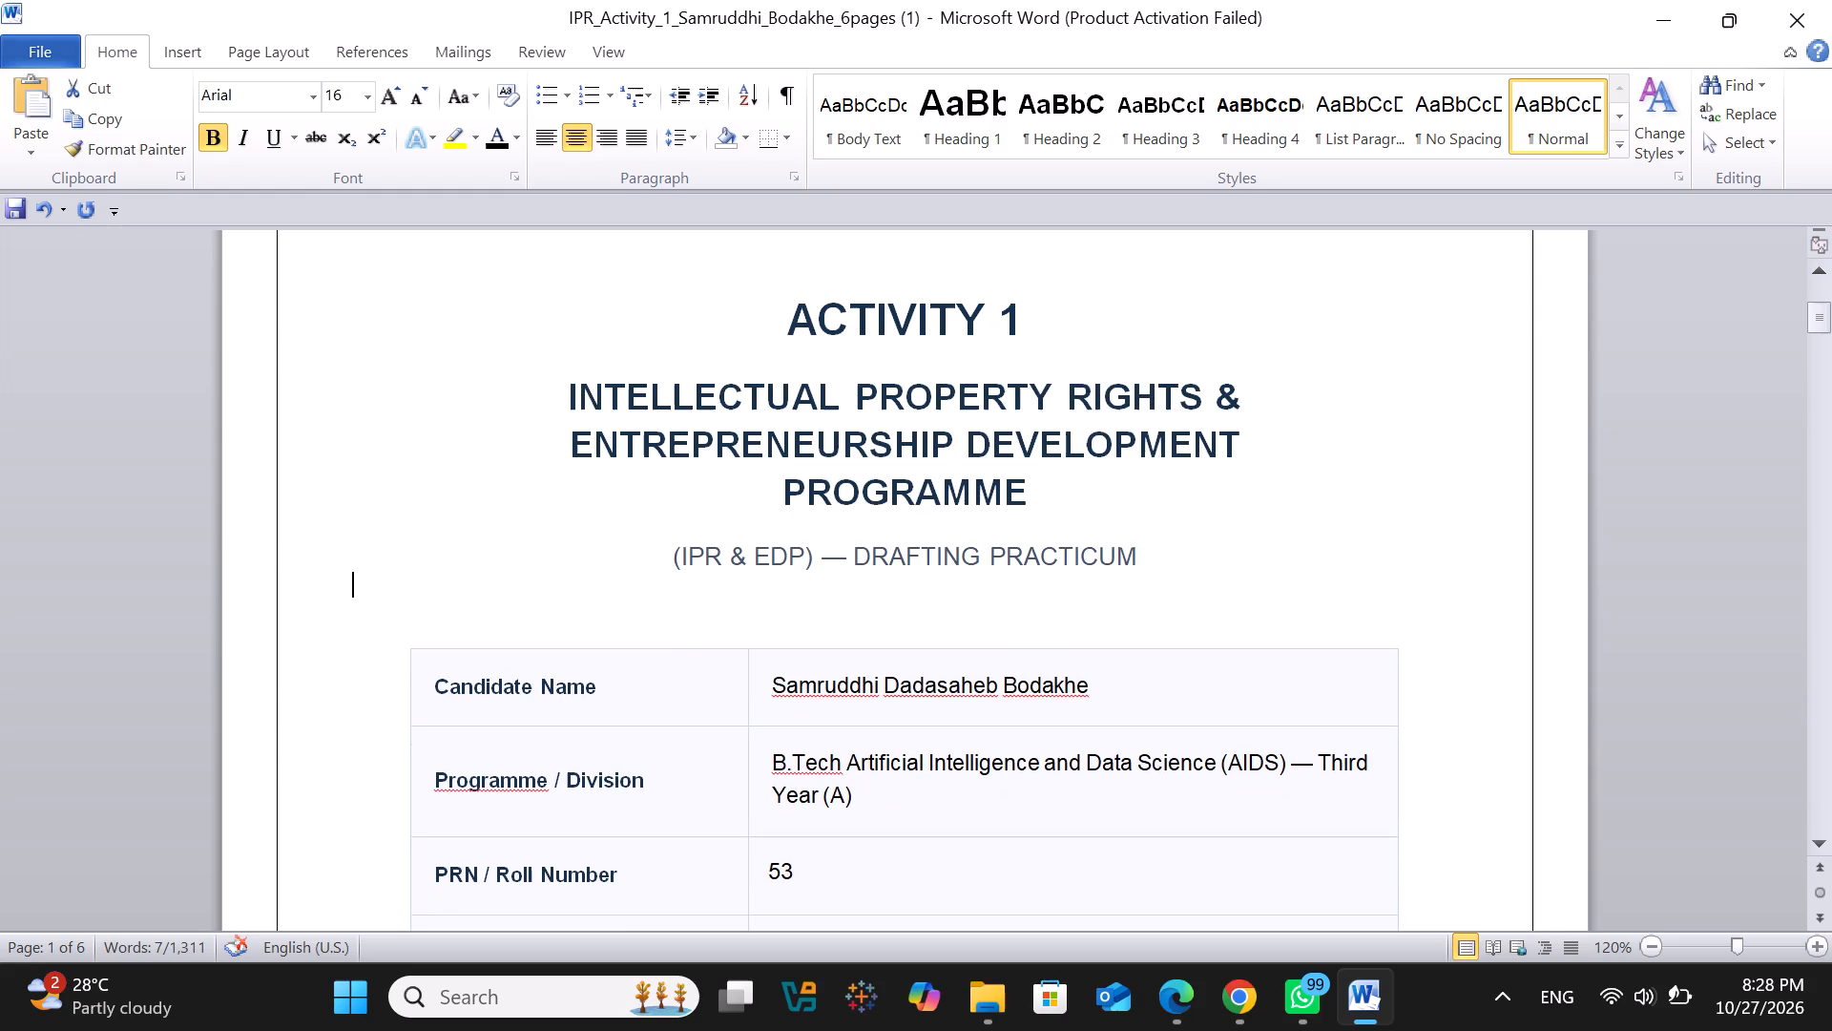
Reopen the header on the cover page and remove the existing header together with its logo.
{"action": "scroll", "coordinate": [1001, 488], "scroll_direction": "up", "scroll_amount": 2}
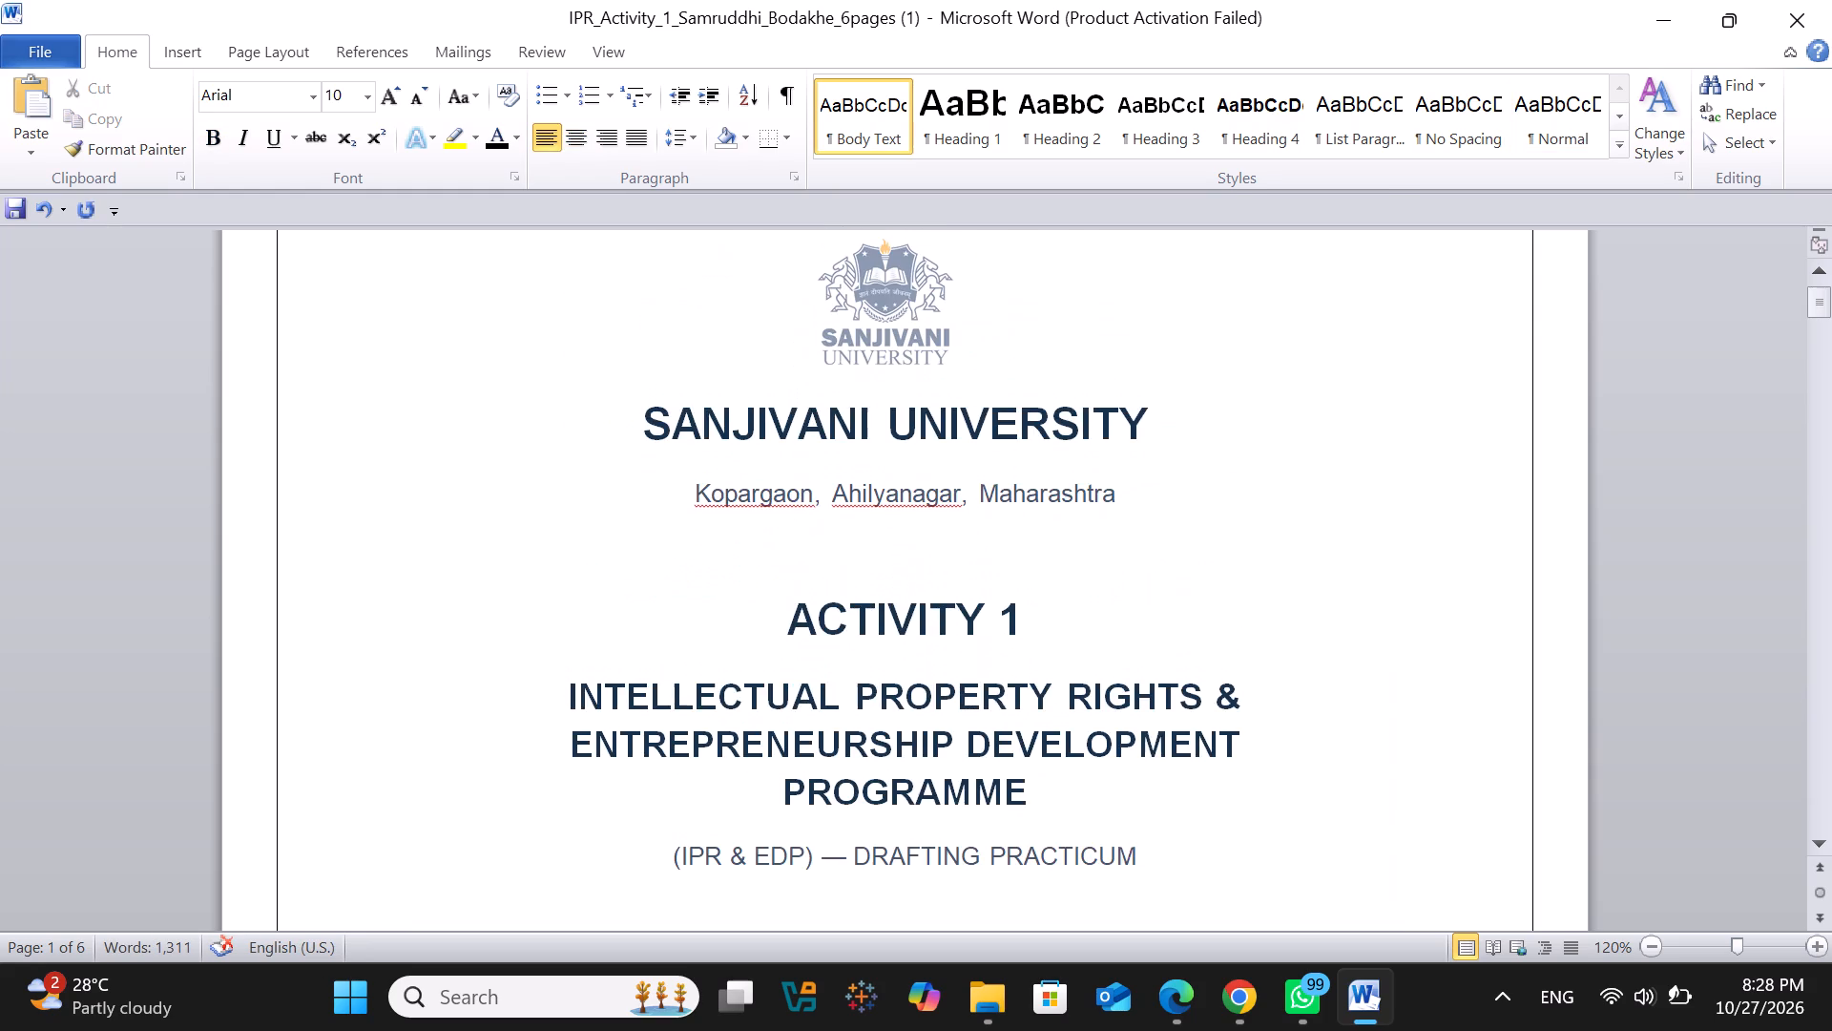
{"action": "scroll", "coordinate": [1001, 488], "scroll_direction": "down", "scroll_amount": 6}
{"action": "scroll", "coordinate": [1001, 488], "scroll_direction": "up", "scroll_amount": 2}
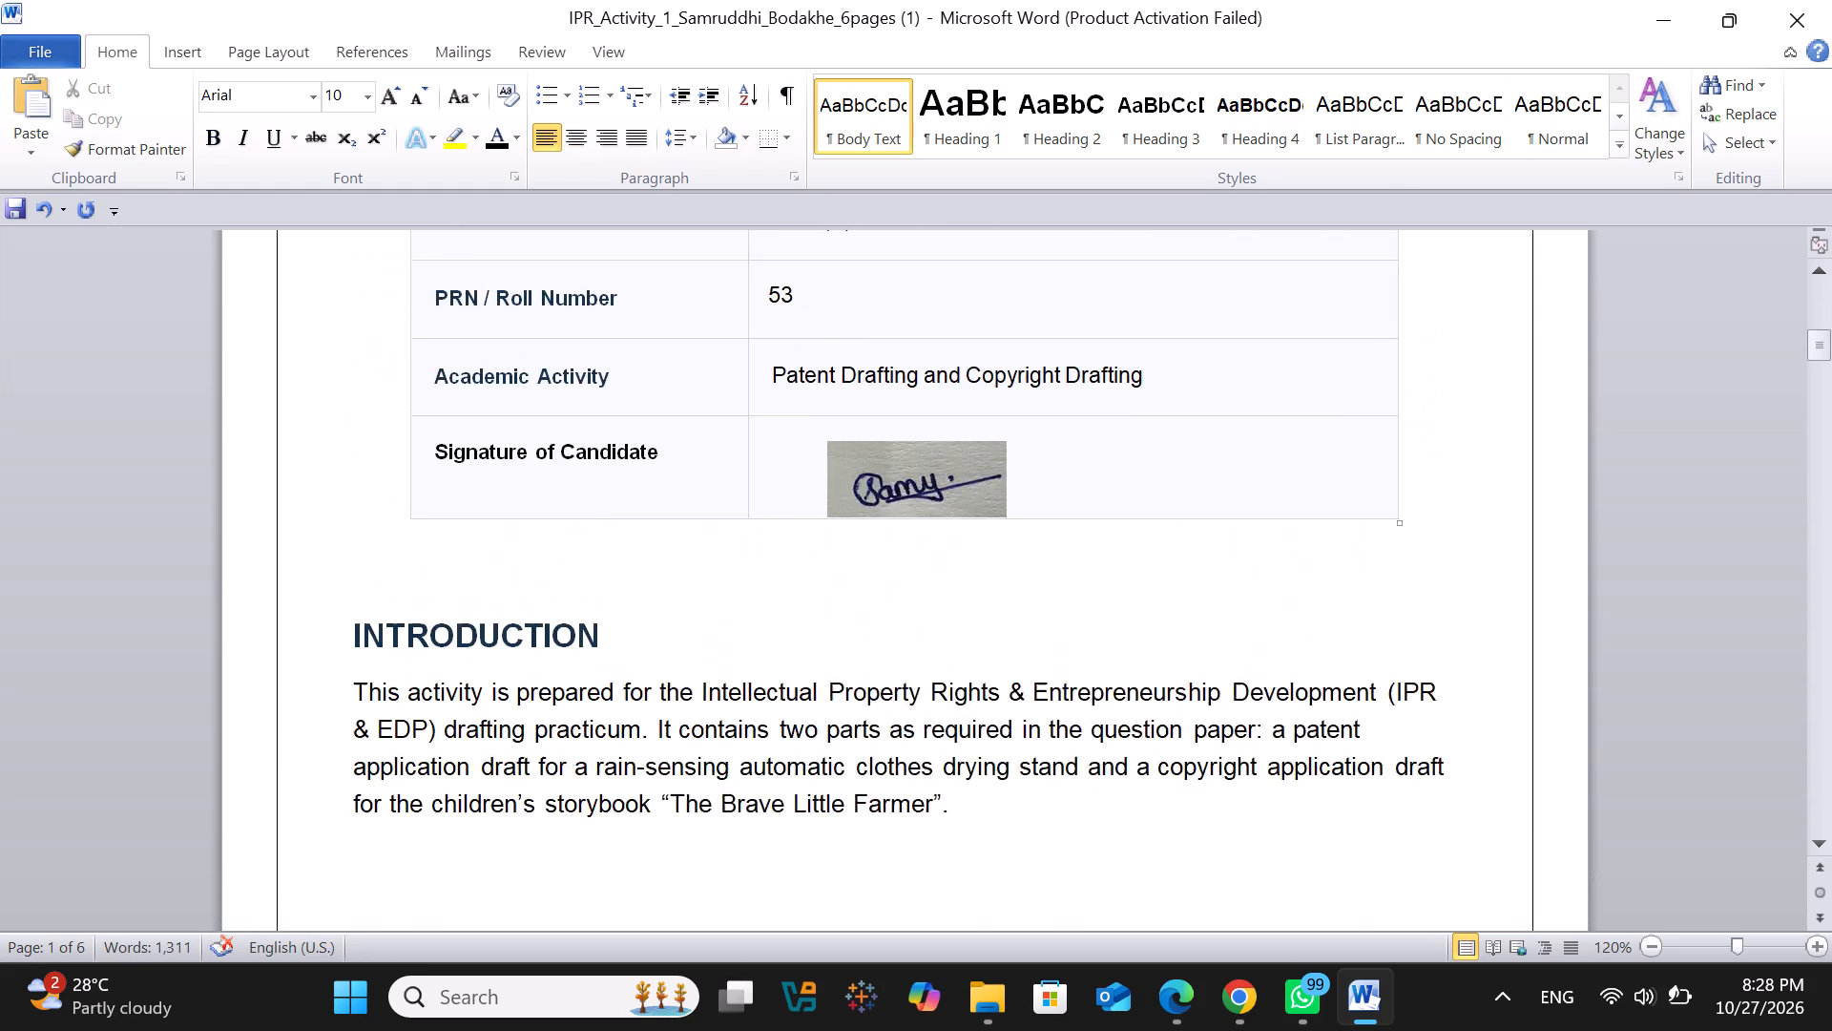
{"action": "scroll", "coordinate": [1001, 488], "scroll_direction": "up", "scroll_amount": 4}
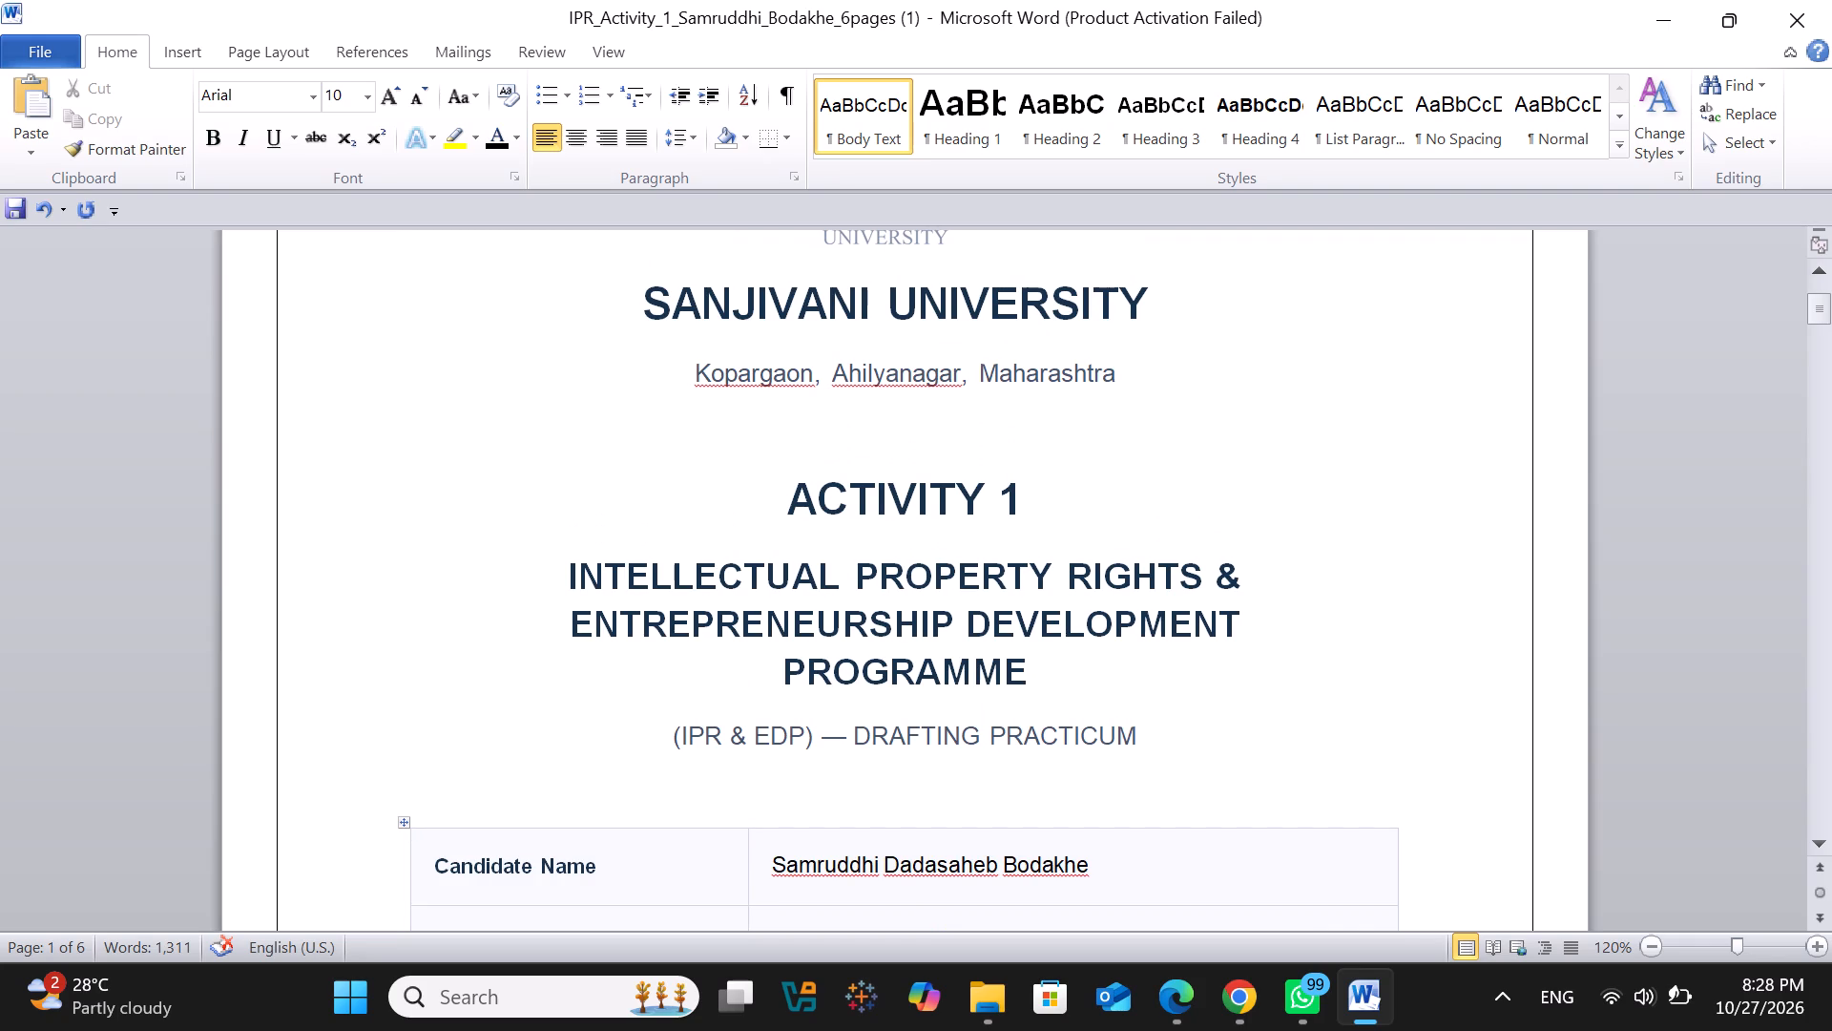
{"action": "scroll", "coordinate": [1340, 672], "scroll_direction": "up", "scroll_amount": 2}
{"action": "left_click", "coordinate": [893, 403]}
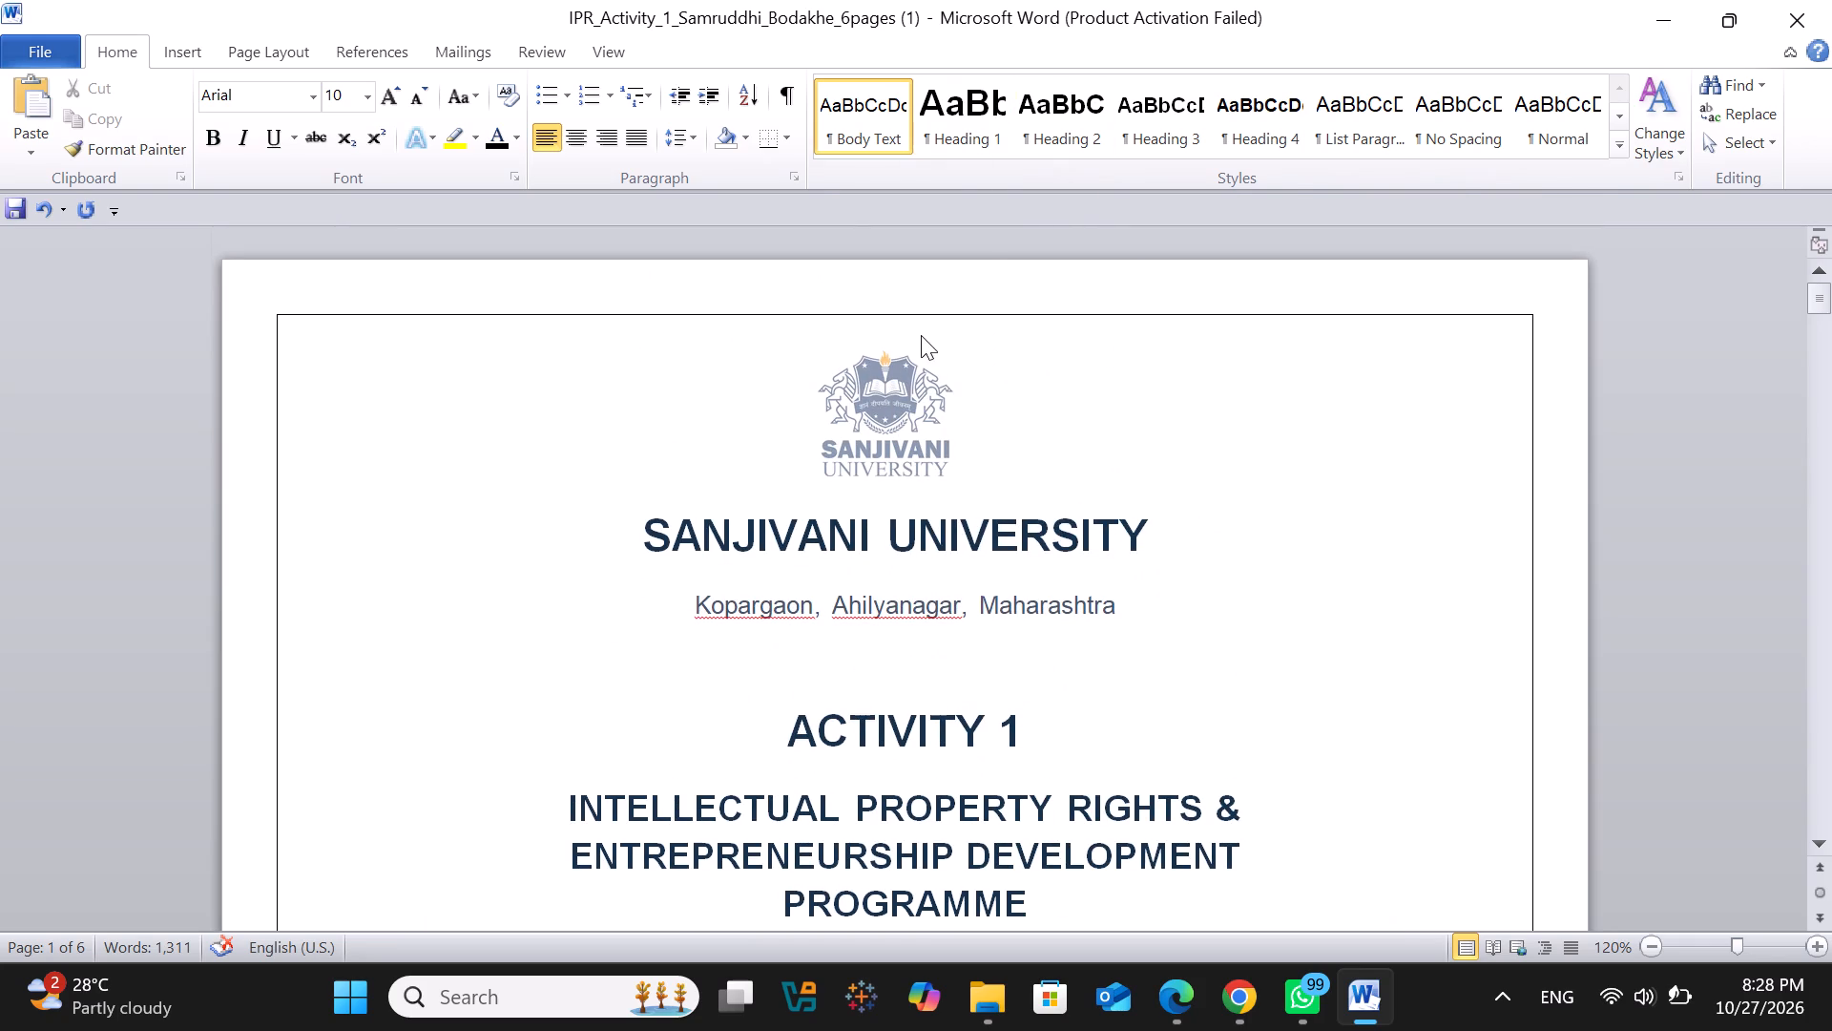
{"action": "left_click", "coordinate": [827, 370]}
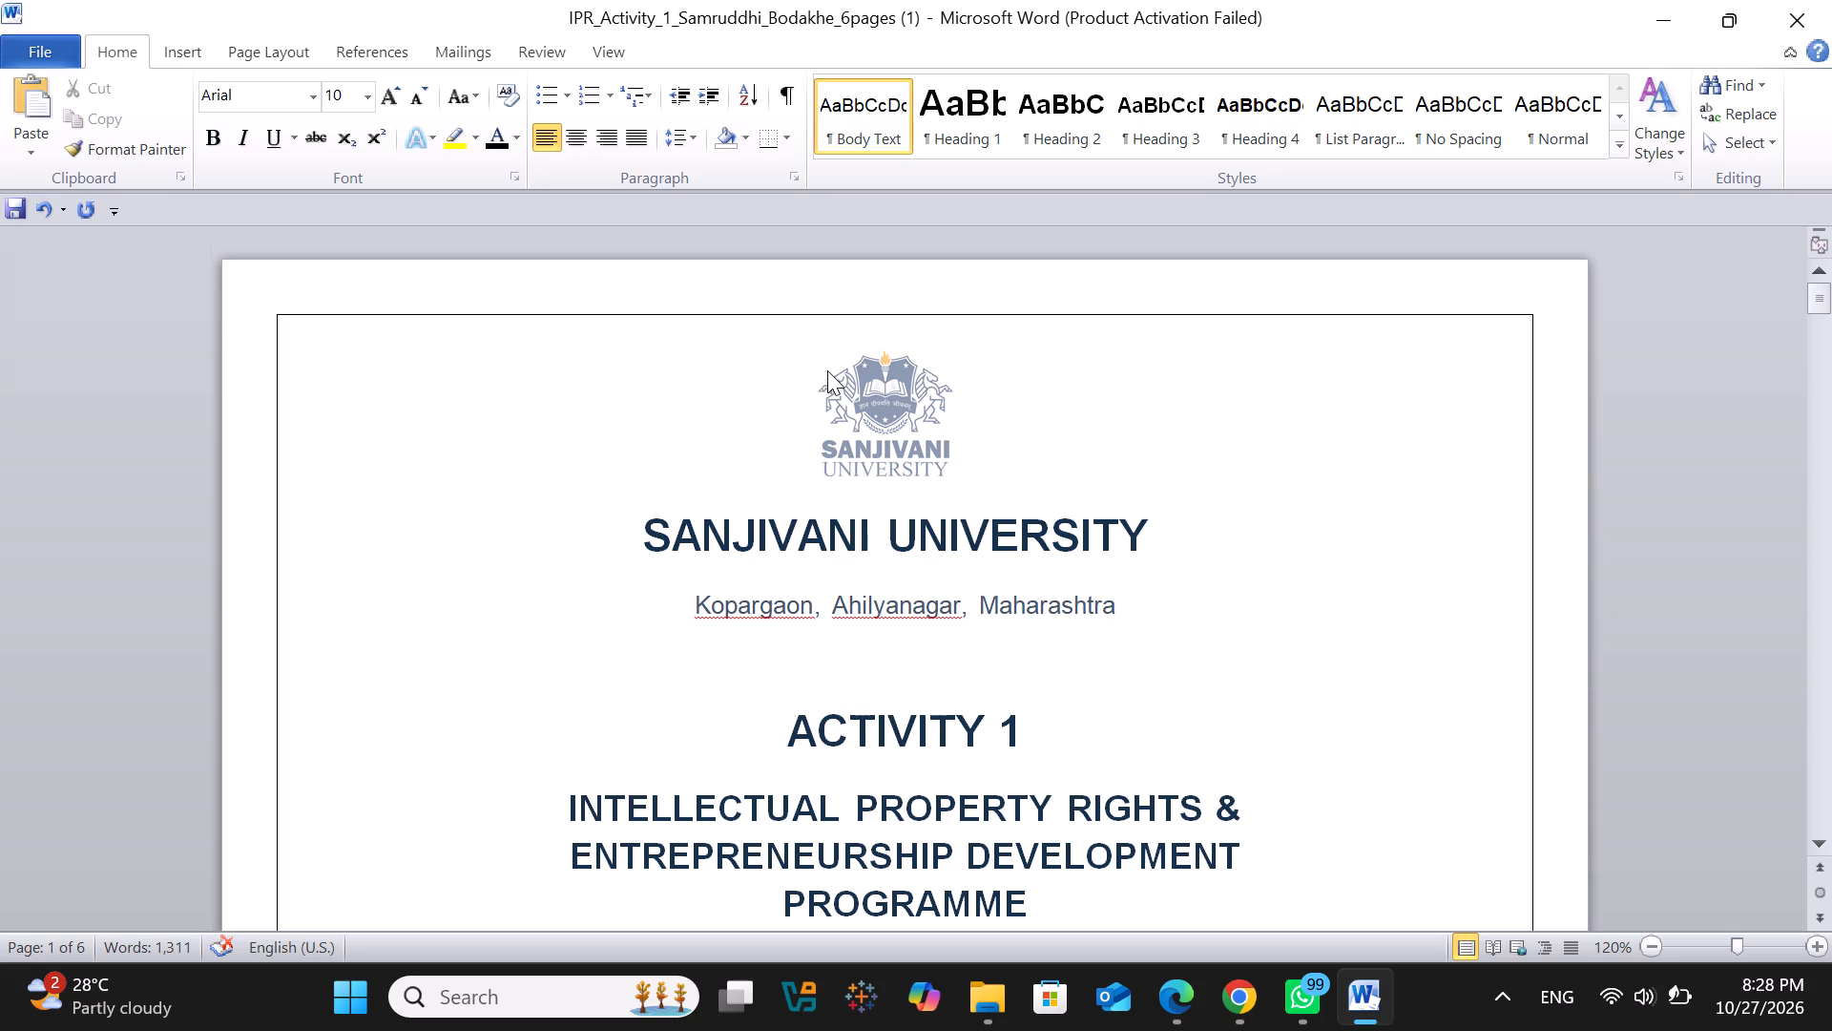
{"action": "double_click", "coordinate": [827, 370]}
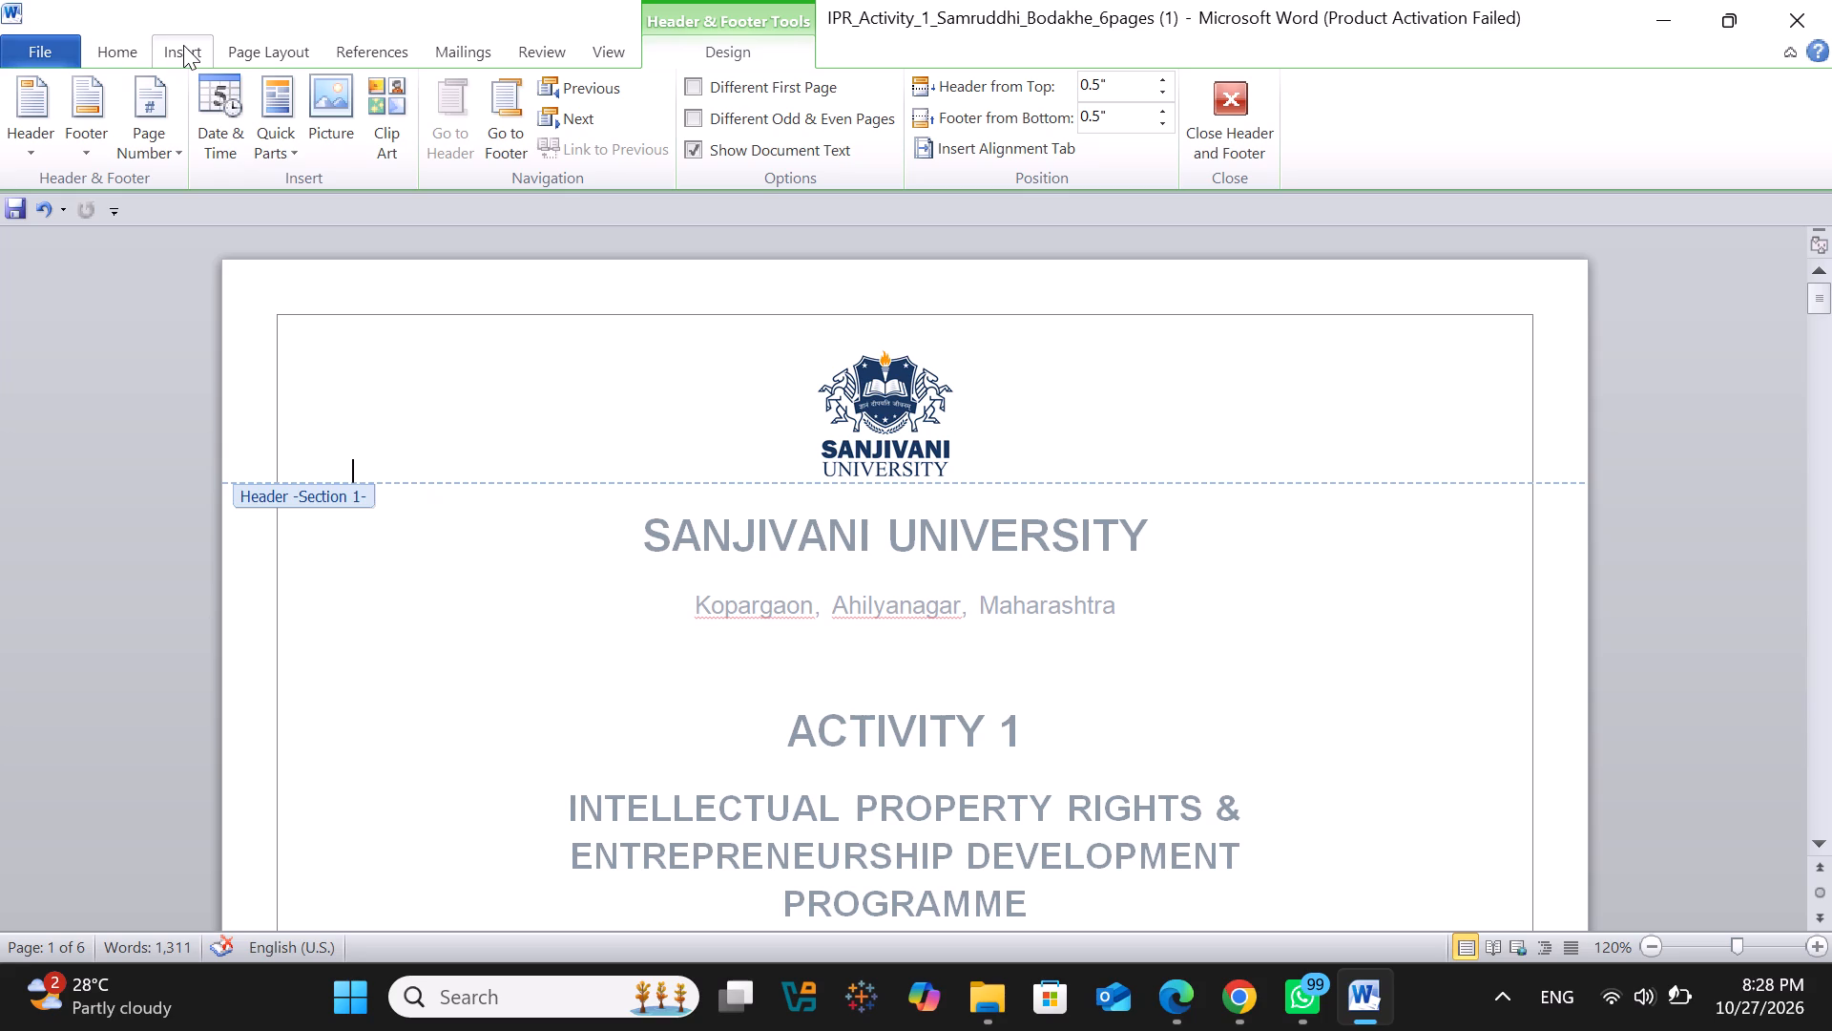
{"action": "left_click", "coordinate": [886, 440]}
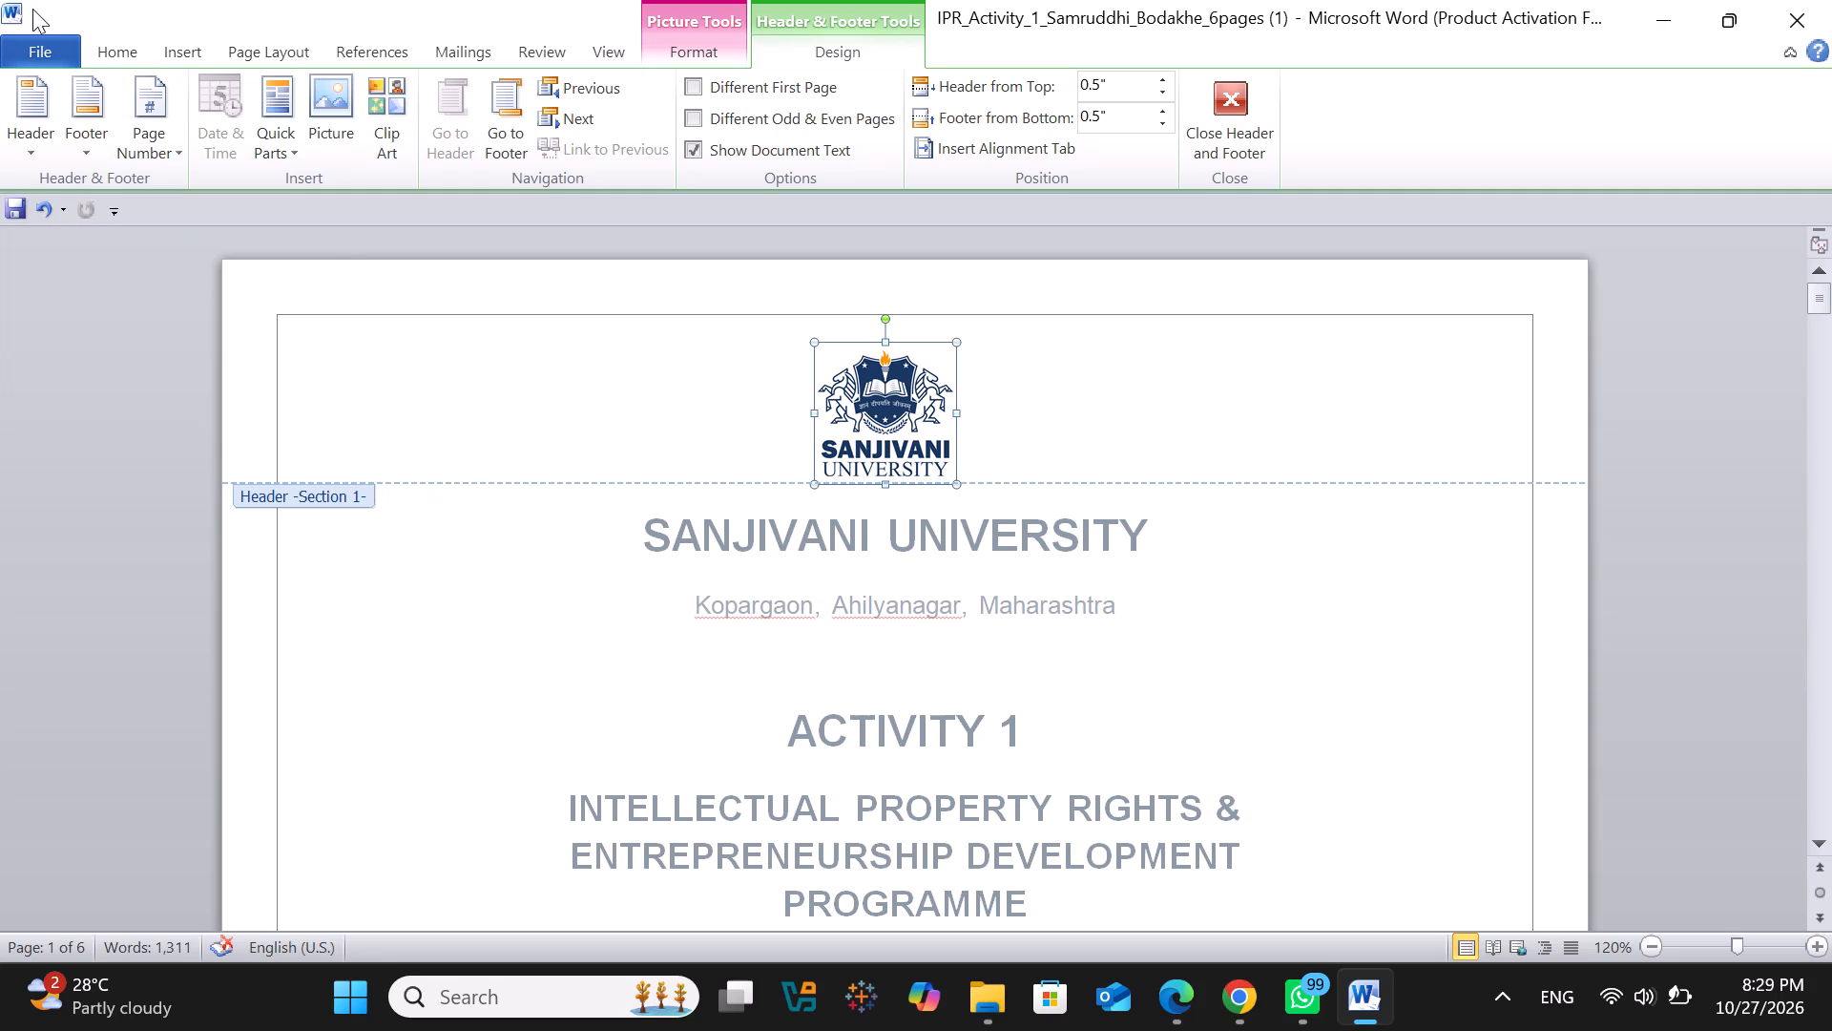
{"action": "left_click", "coordinate": [53, 119]}
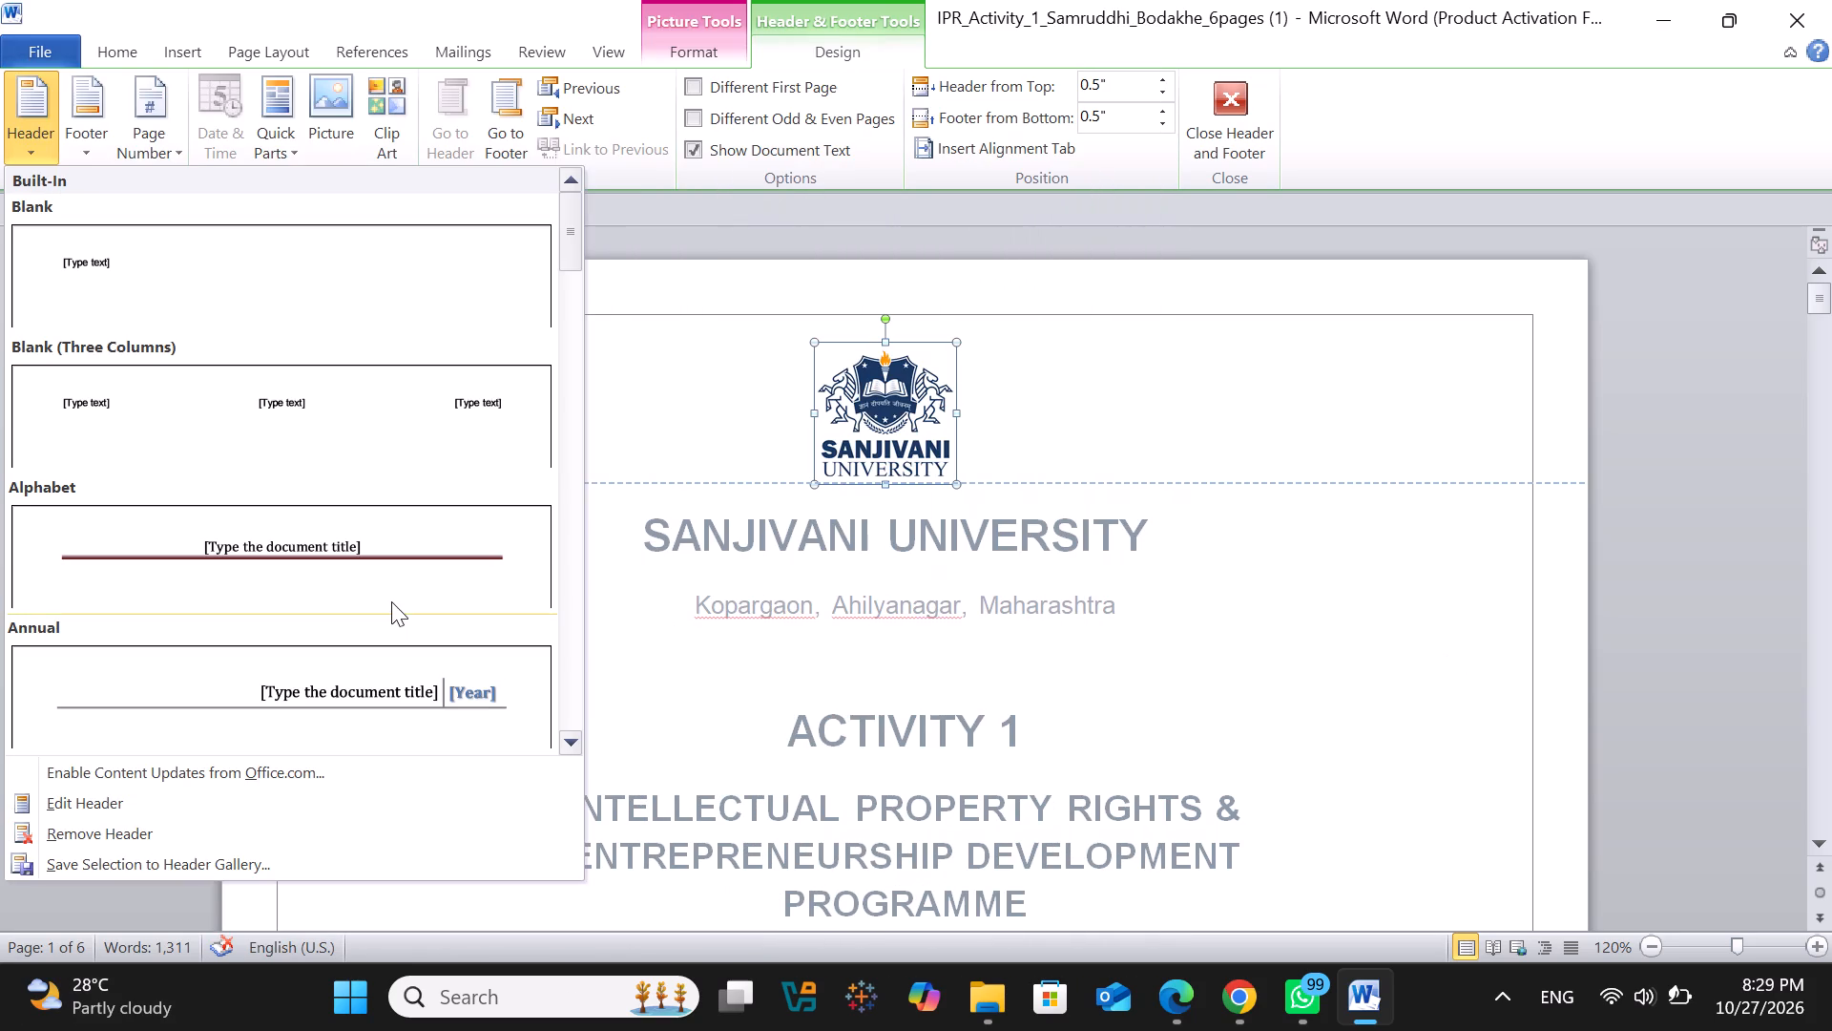
{"action": "left_click", "coordinate": [72, 820]}
{"action": "left_click", "coordinate": [72, 820]}
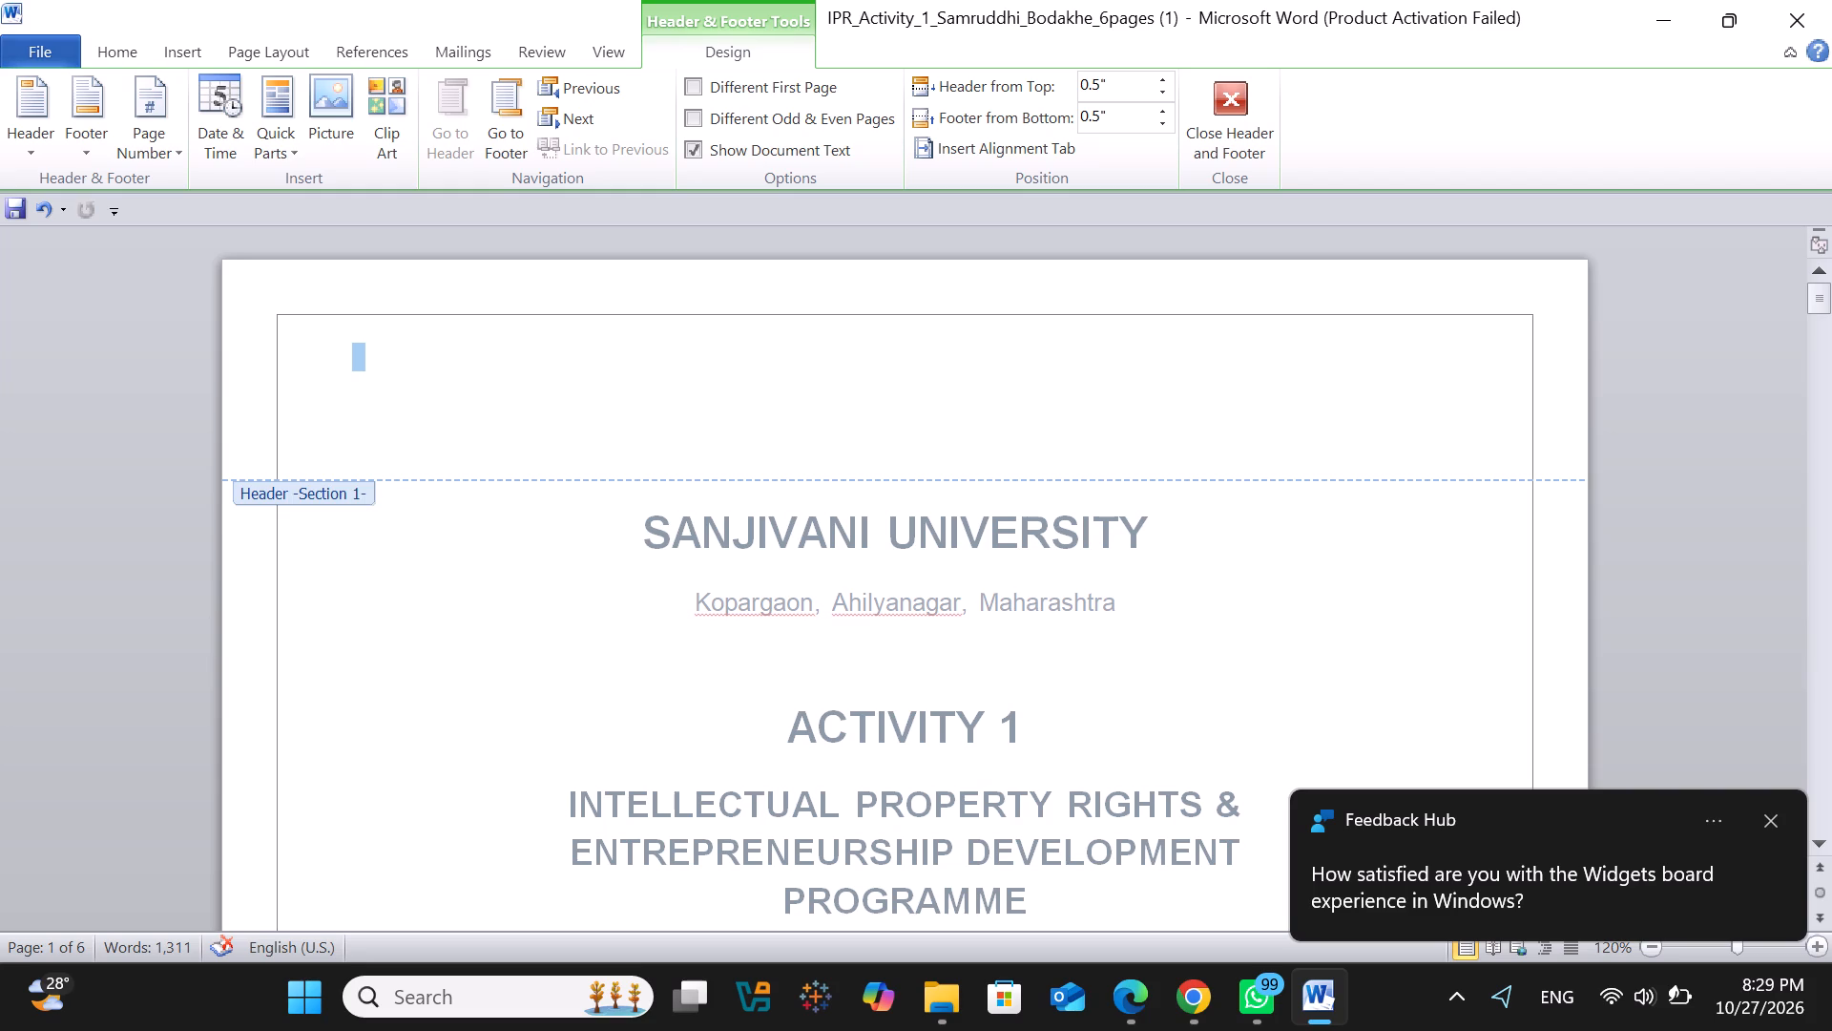
Paste the copied Sanjivani University logo into the emptied header of the cover page.
{"action": "double_click", "coordinate": [437, 469]}
{"action": "left_click_drag", "start_coordinate": [437, 469], "coordinate": [451, 494]}
{"action": "left_click", "coordinate": [451, 494]}
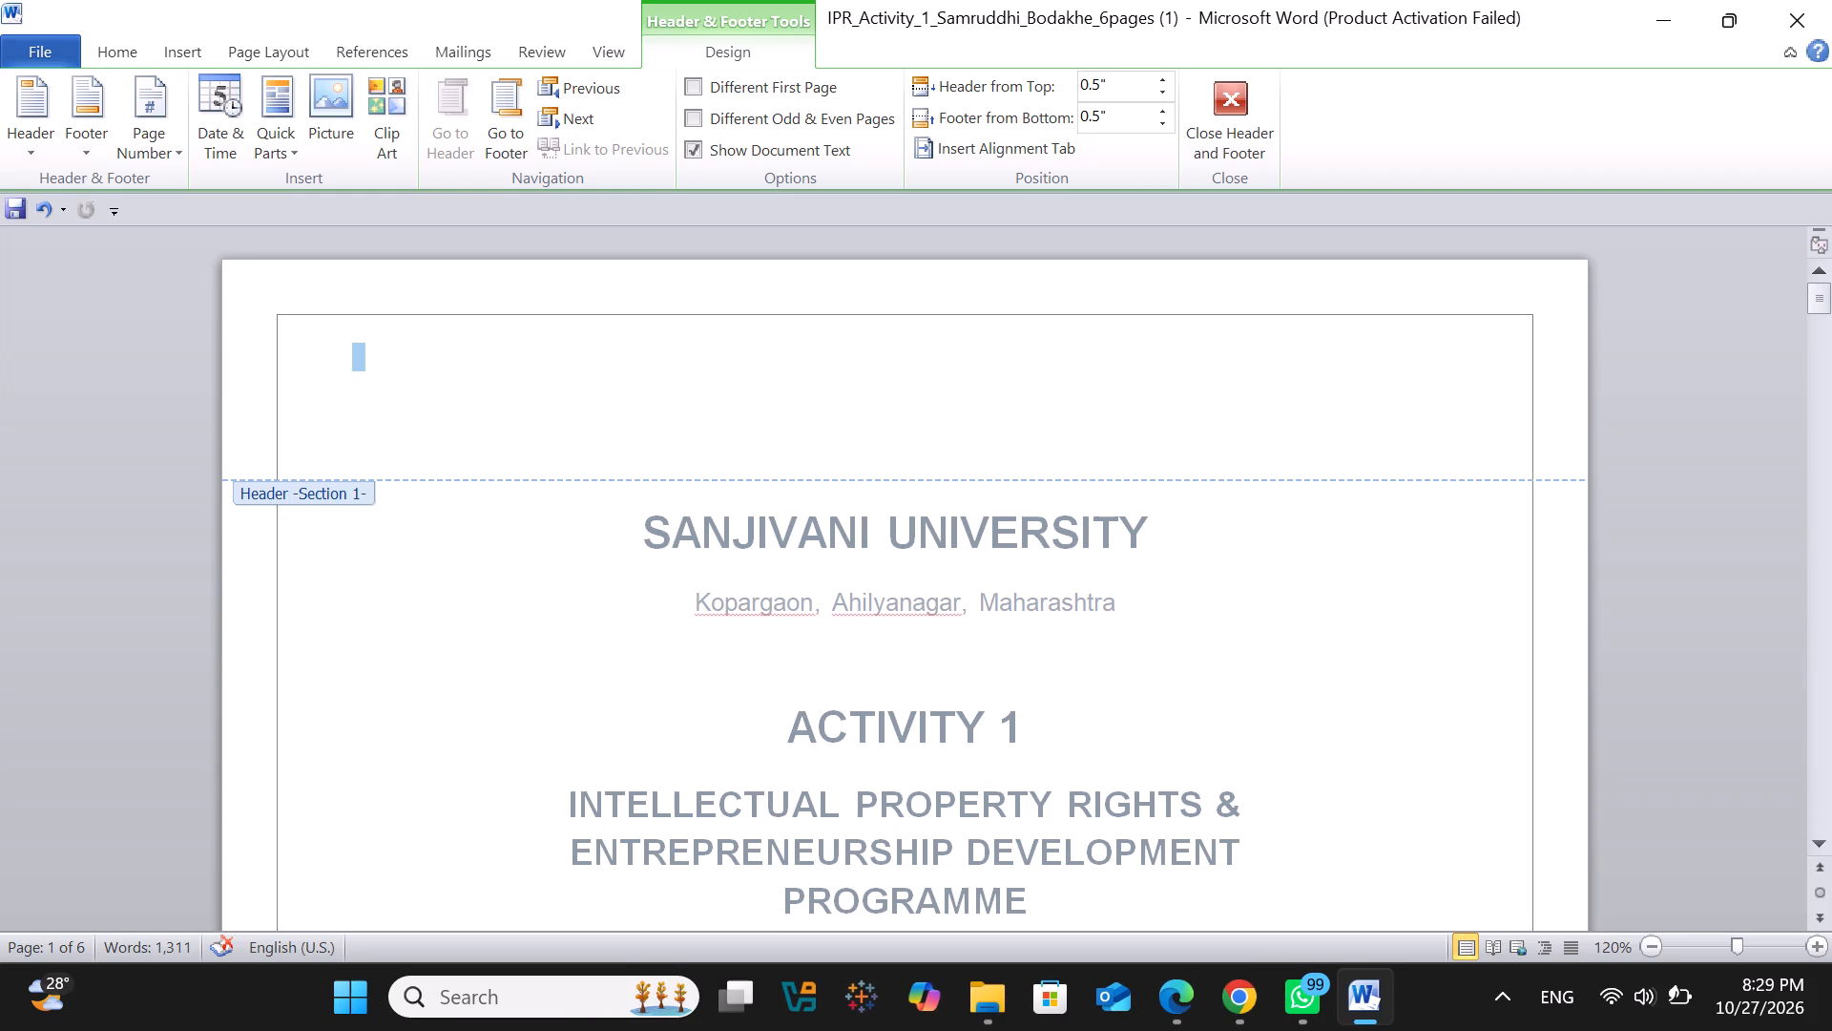
{"action": "key", "text": "ctrl+v"}
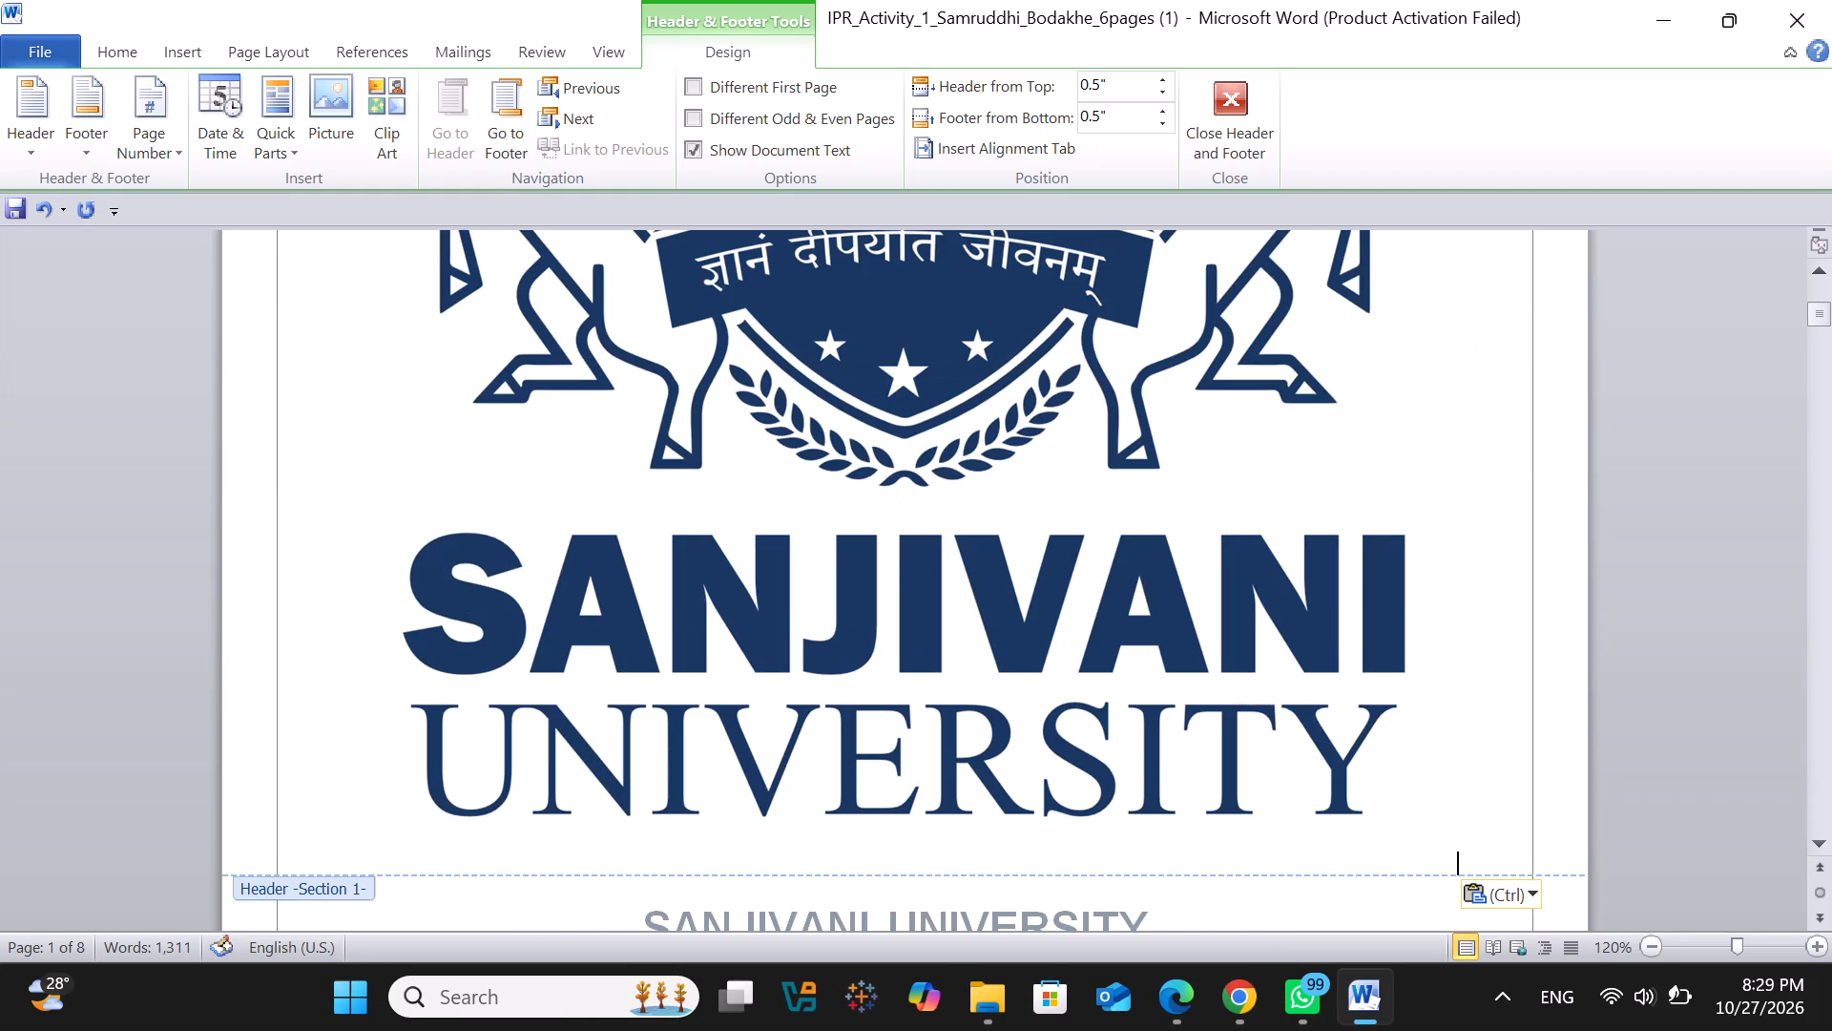
Shrink the newly pasted header logo in stages to a small emblem above the SANJIVANI UNIVERSITY heading.
{"action": "left_click", "coordinate": [1400, 769]}
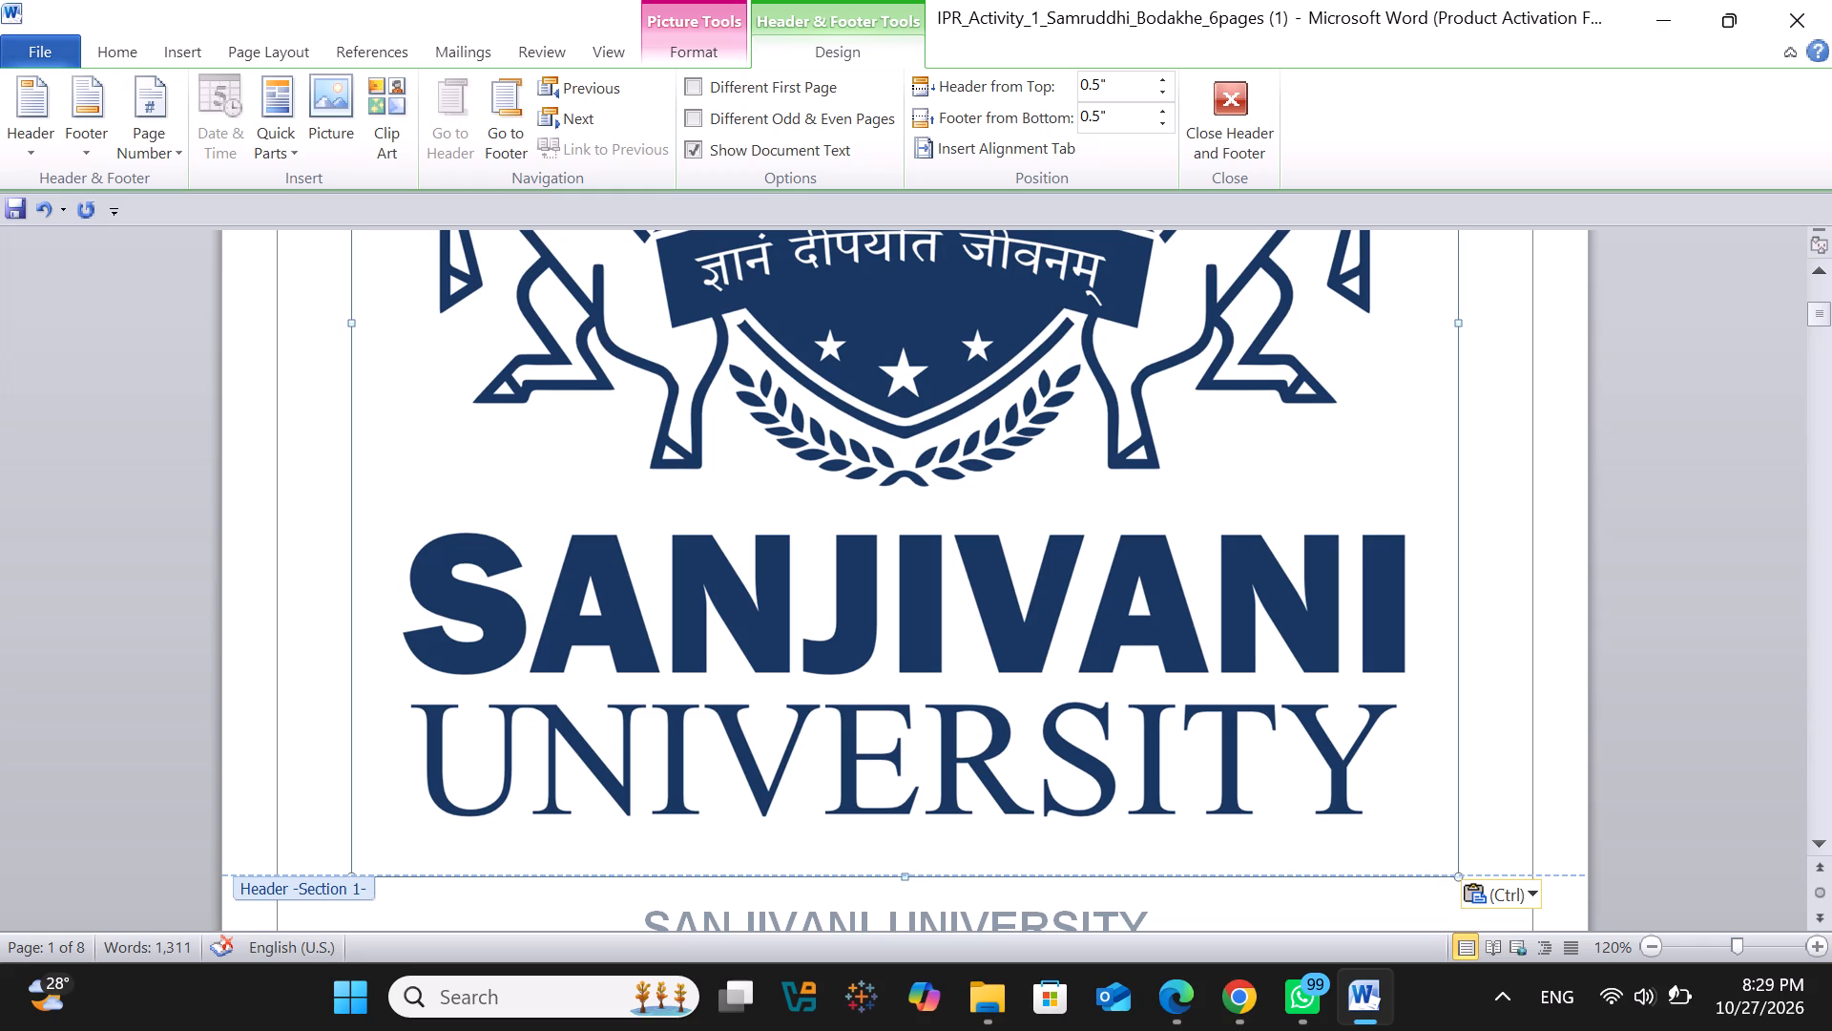
{"action": "left_click_drag", "start_coordinate": [1455, 873], "coordinate": [987, 395]}
{"action": "scroll", "coordinate": [760, 375], "scroll_direction": "up", "scroll_amount": 1}
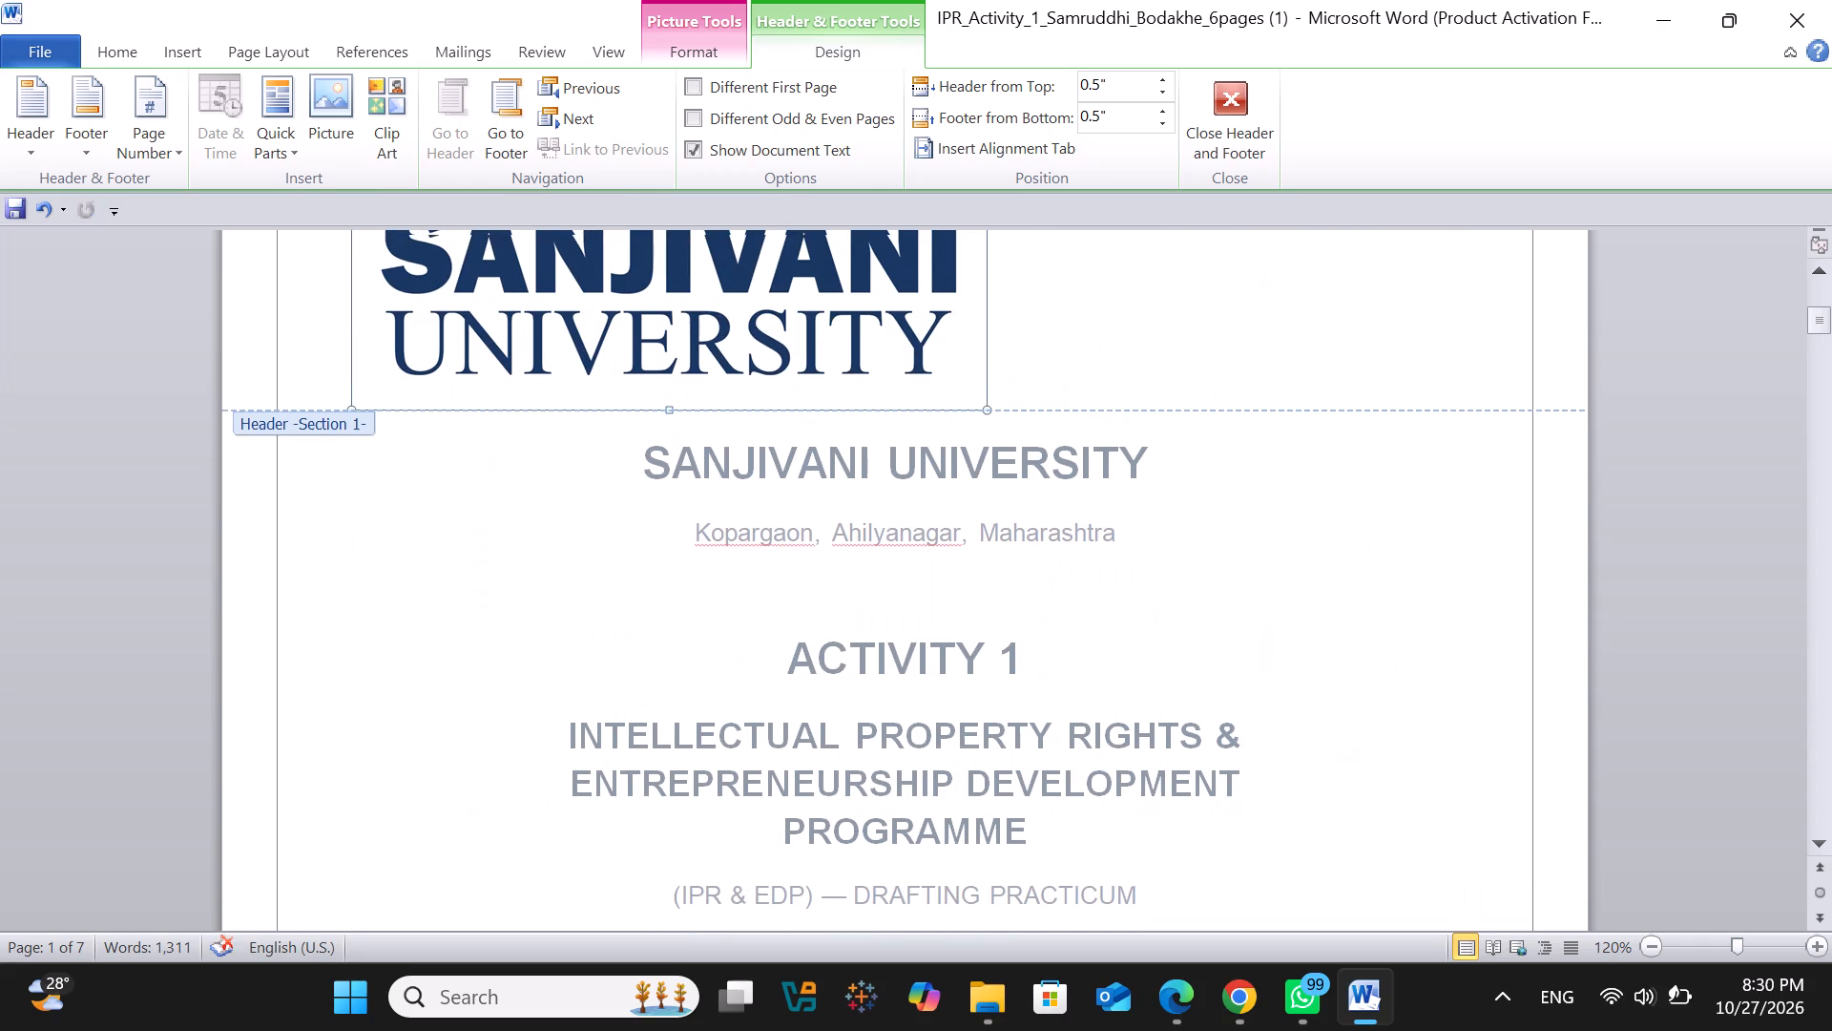
{"action": "scroll", "coordinate": [760, 375], "scroll_direction": "up", "scroll_amount": 2}
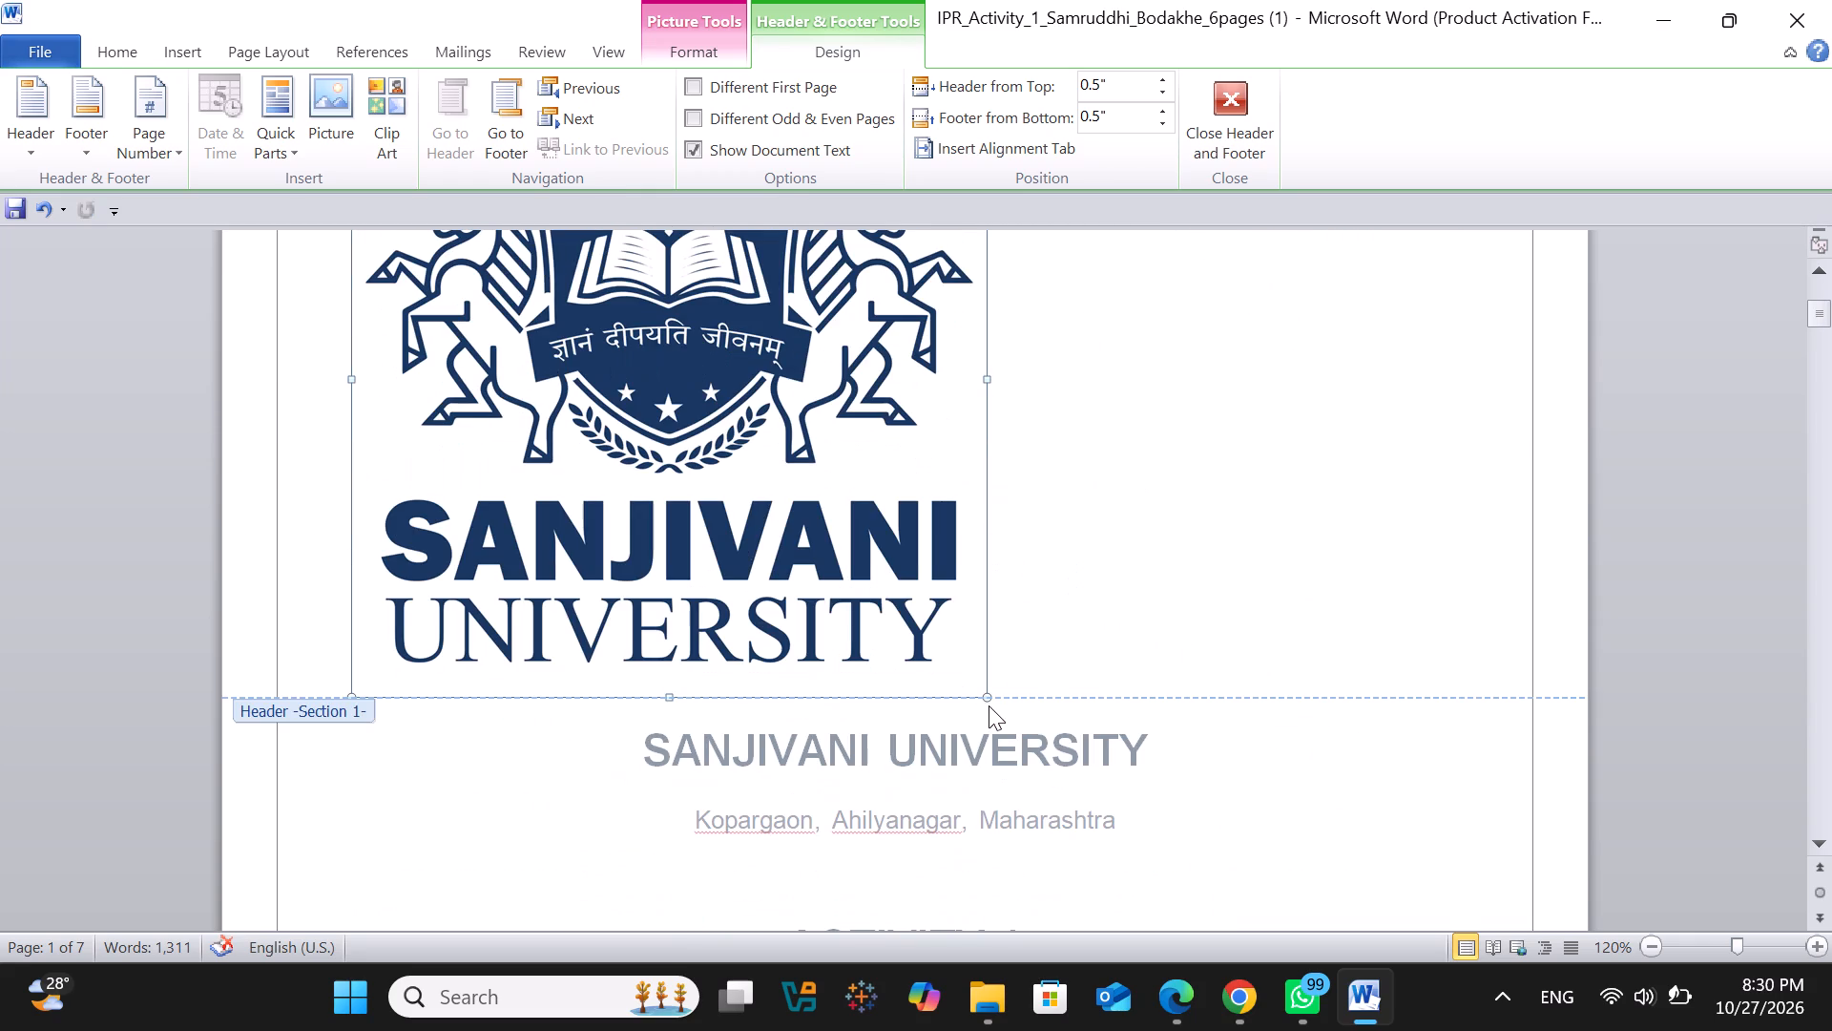
{"action": "left_click_drag", "start_coordinate": [989, 699], "coordinate": [734, 480]}
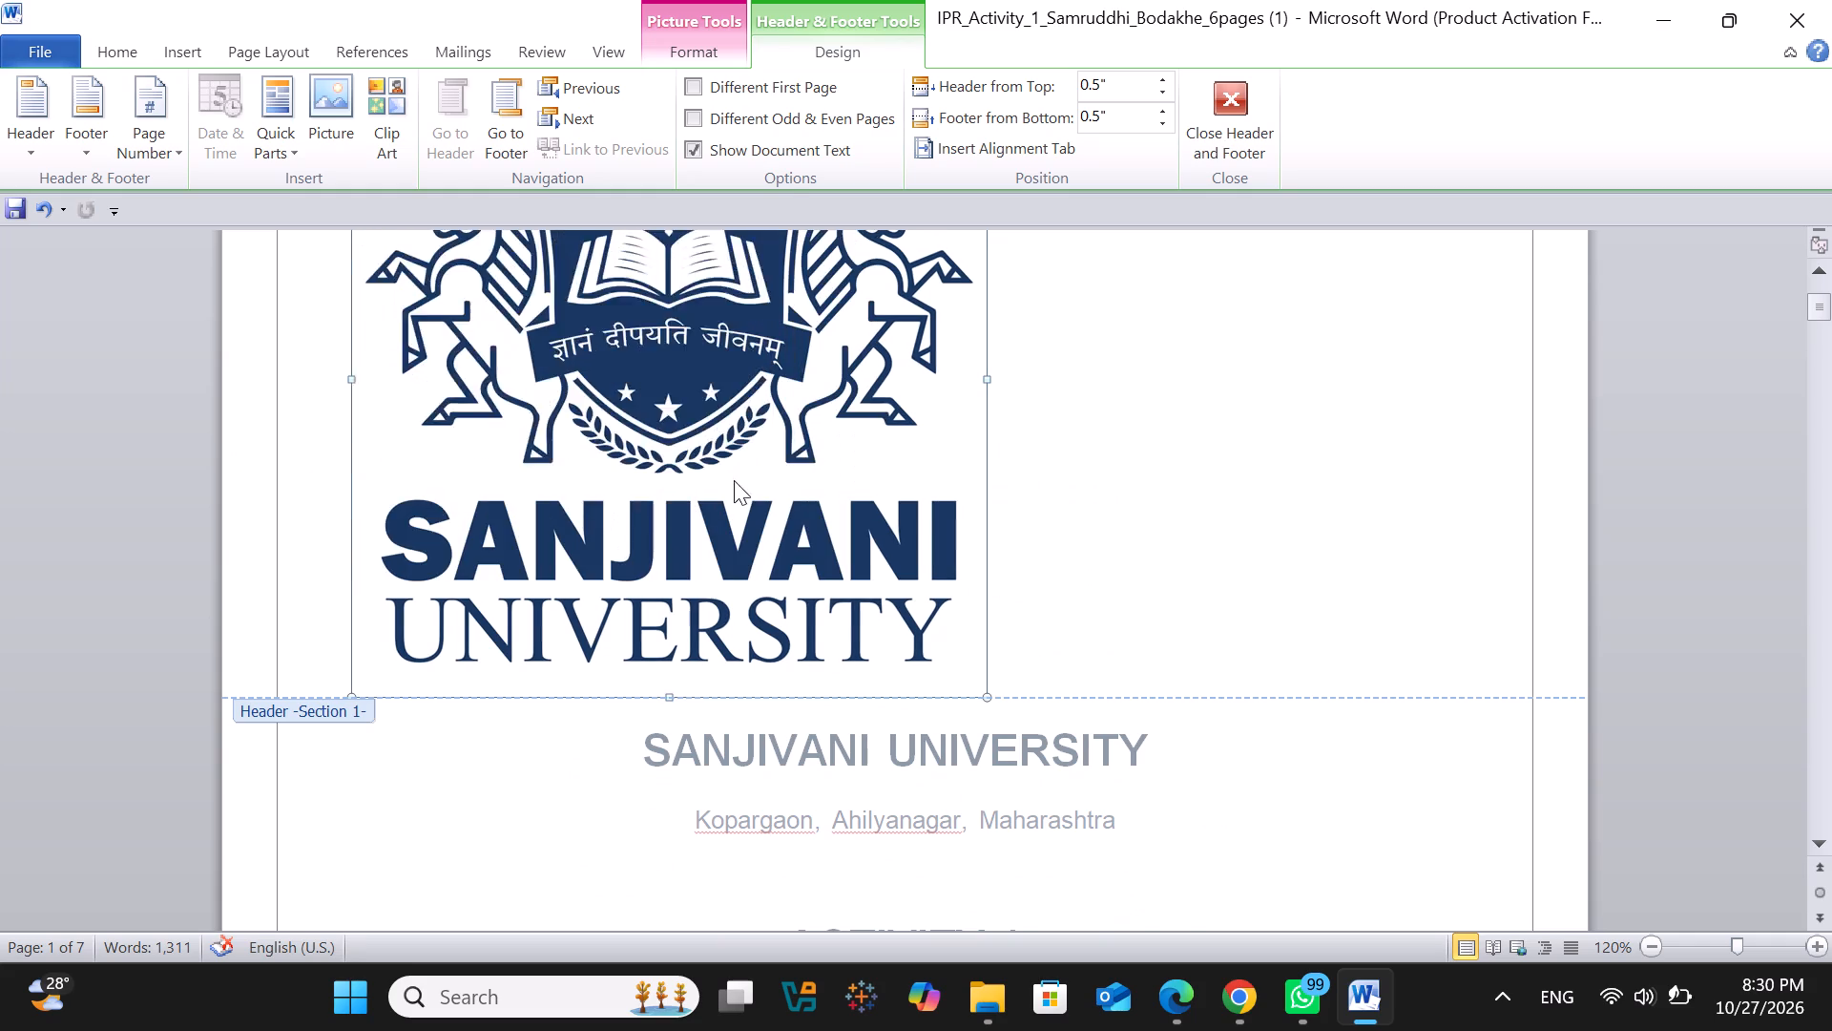
{"action": "scroll", "coordinate": [734, 480], "scroll_direction": "up", "scroll_amount": 2}
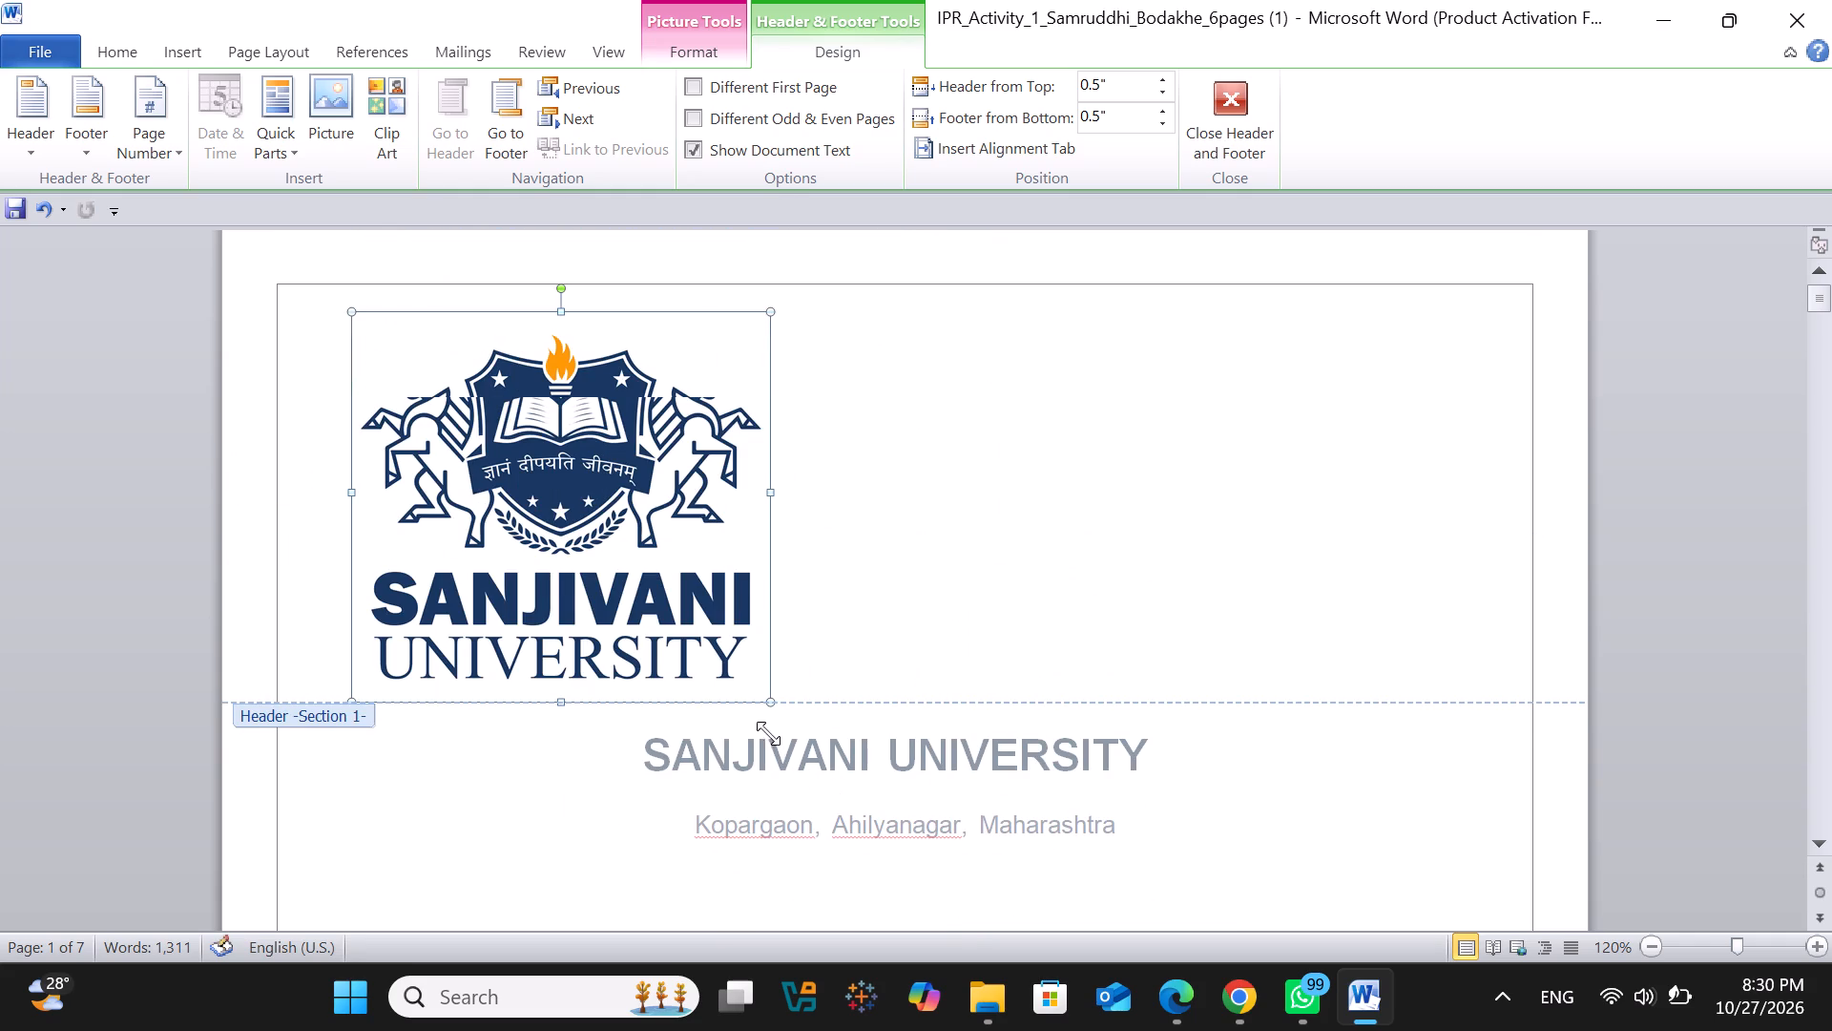
{"action": "left_click_drag", "start_coordinate": [768, 730], "coordinate": [599, 580]}
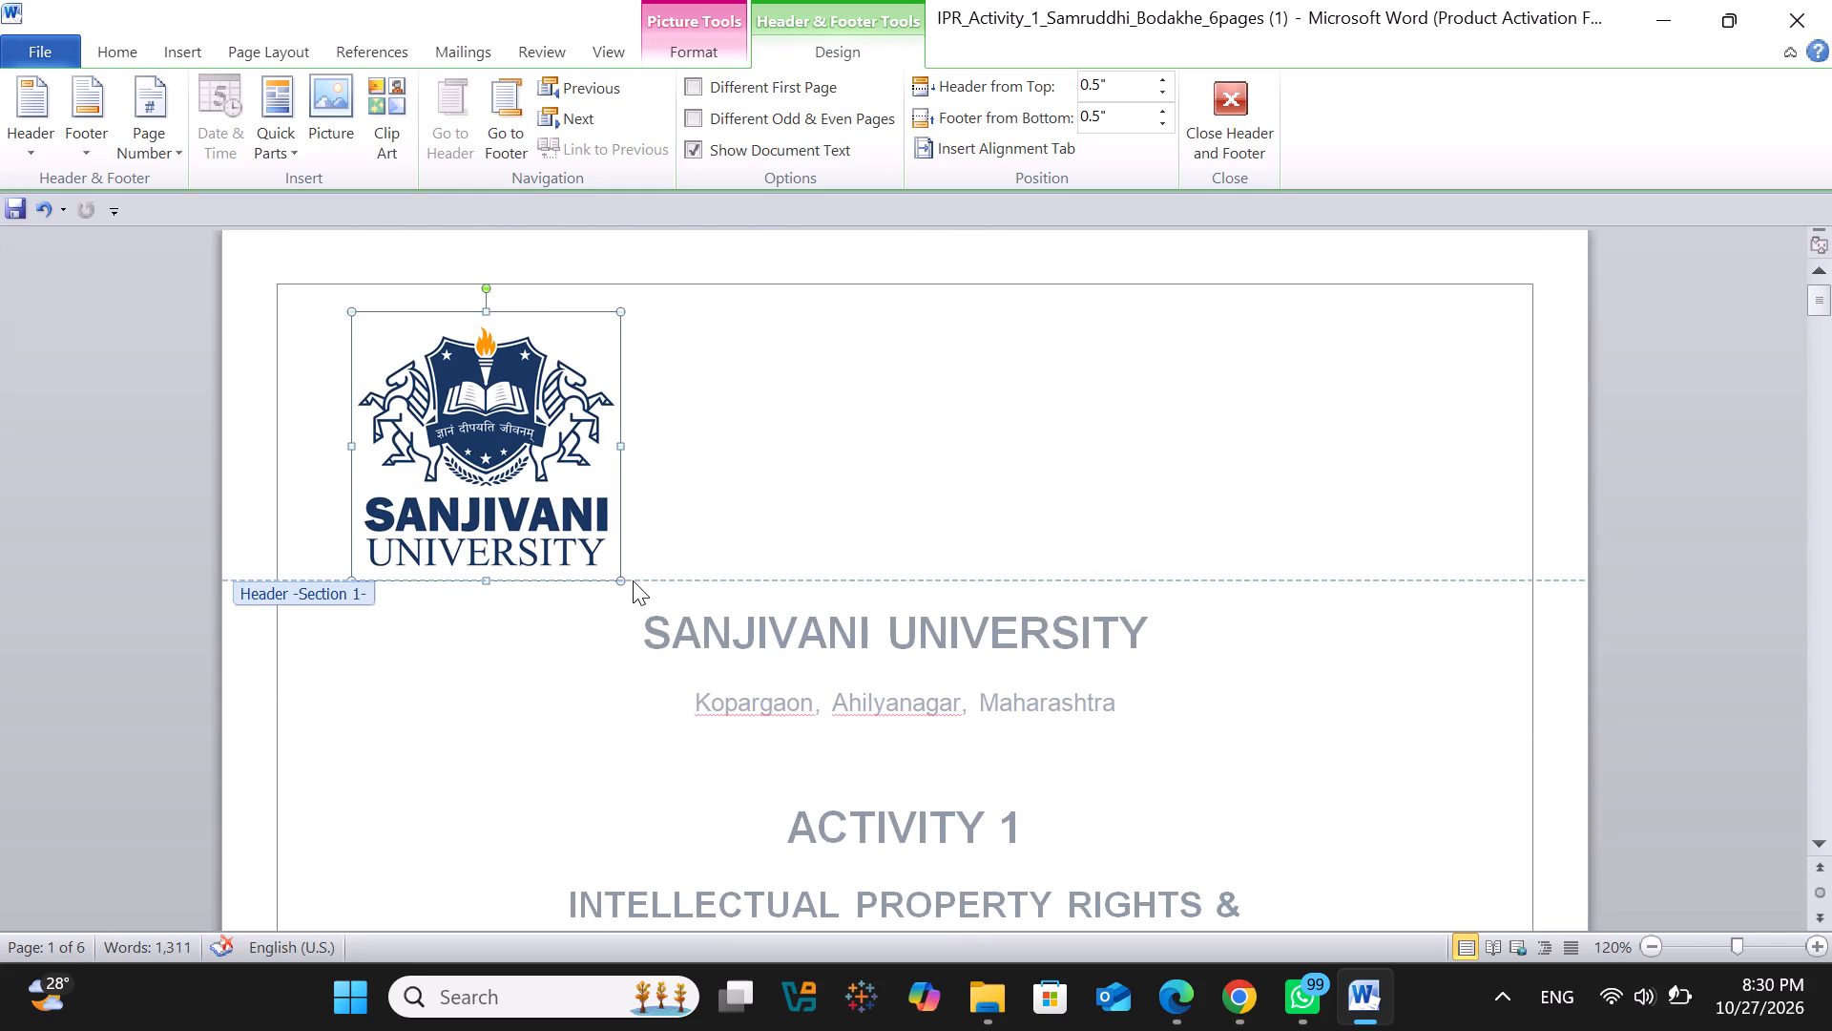
{"action": "left_click_drag", "start_coordinate": [619, 579], "coordinate": [508, 476]}
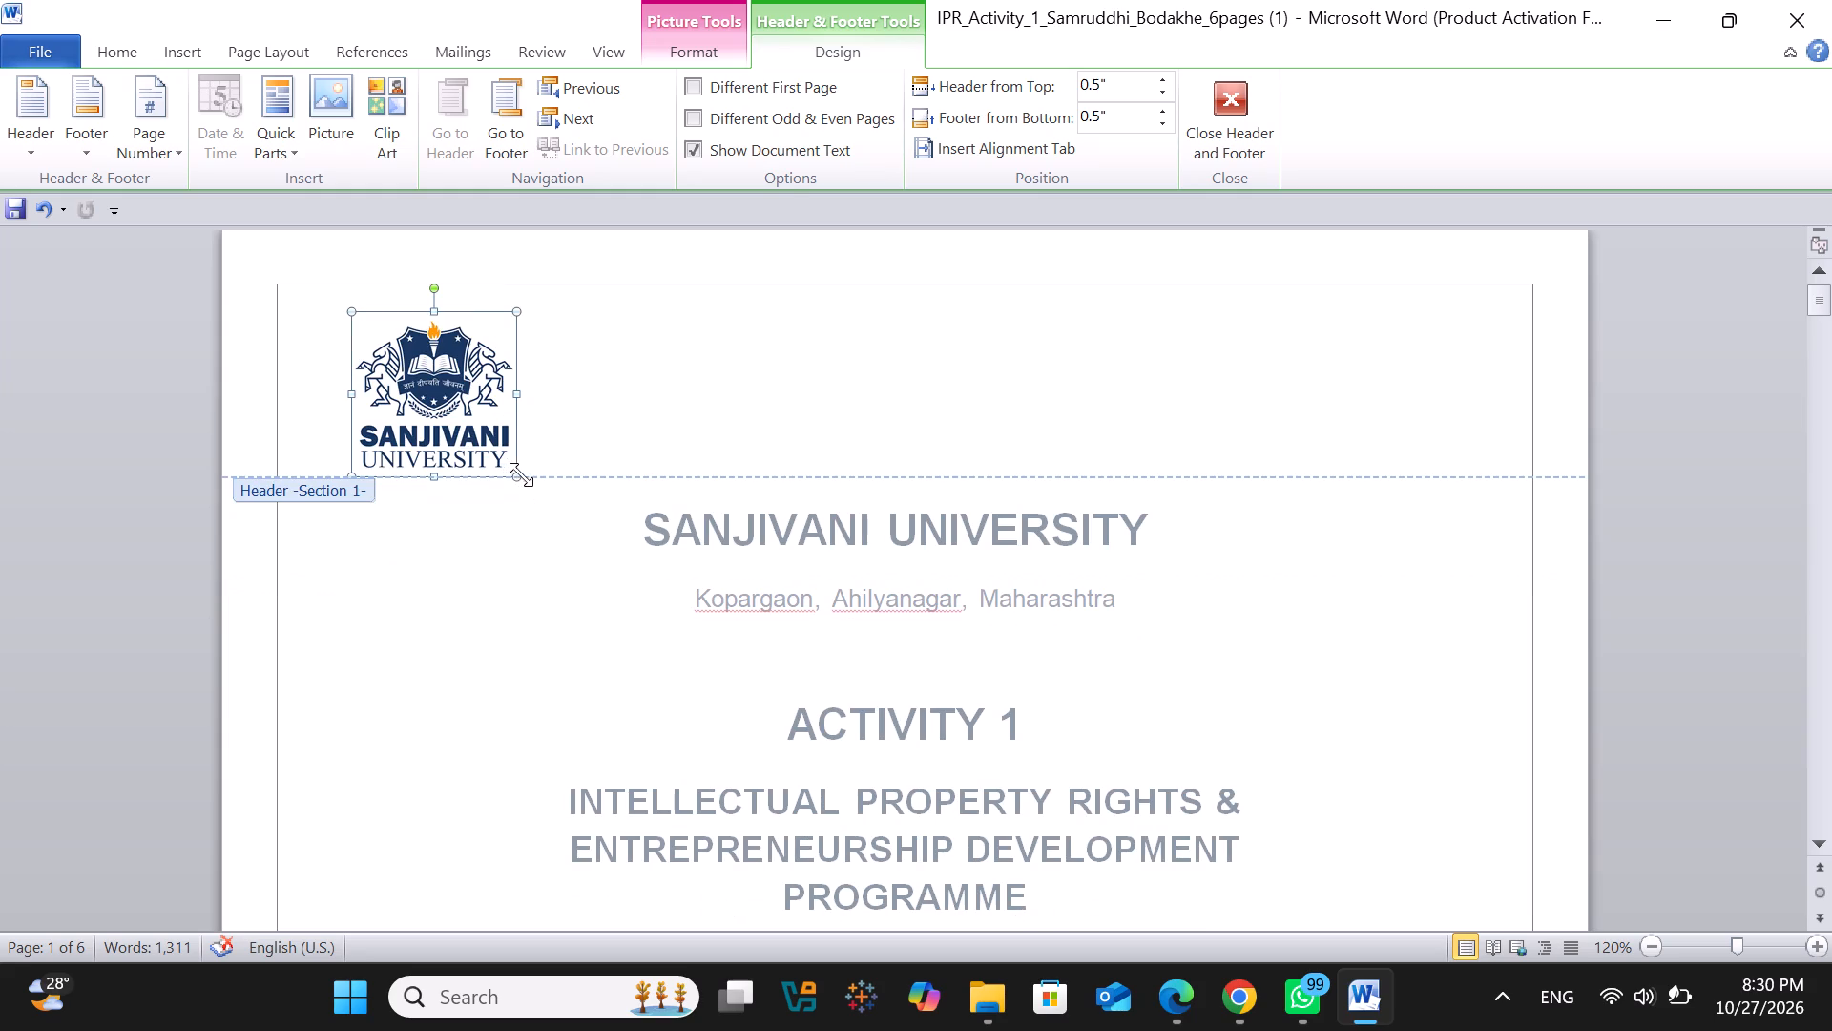
Shrink the Sanjivani University logo in the cover page header slightly further, keeping its proportions.
{"action": "left_click_drag", "start_coordinate": [517, 477], "coordinate": [469, 444]}
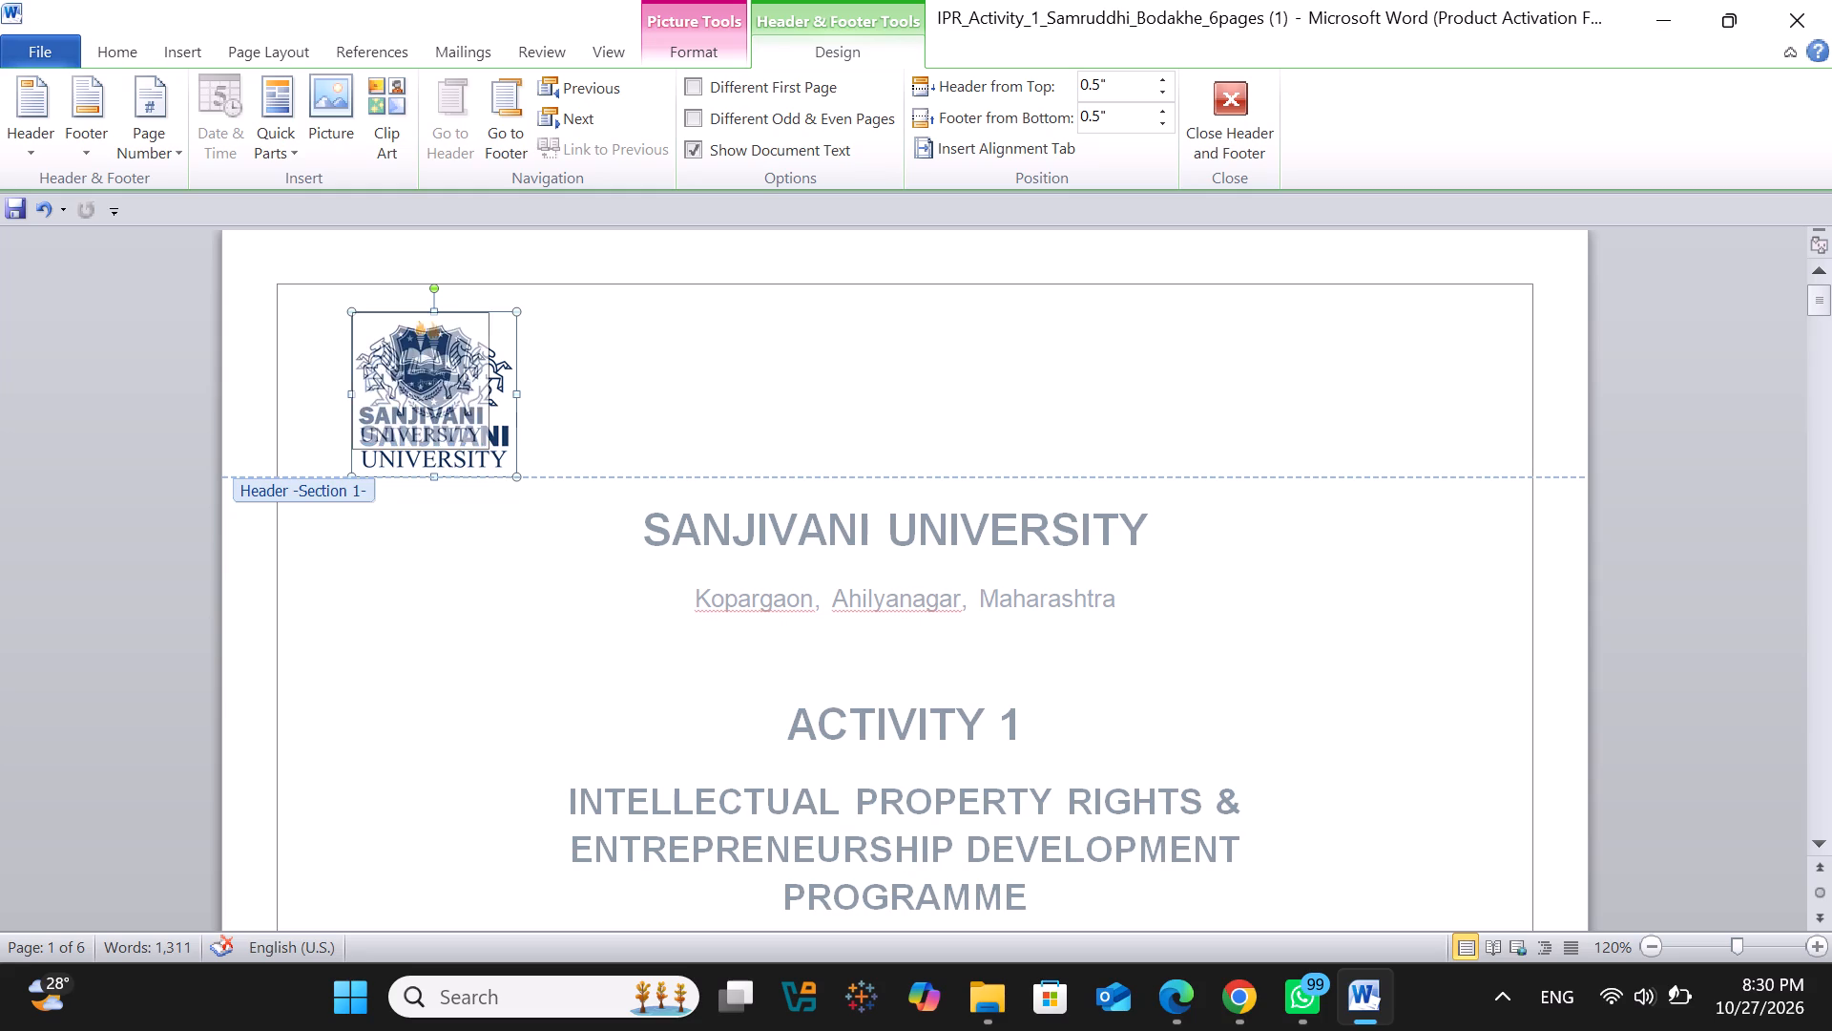
{"action": "left_click_drag", "start_coordinate": [469, 444], "coordinate": [468, 444]}
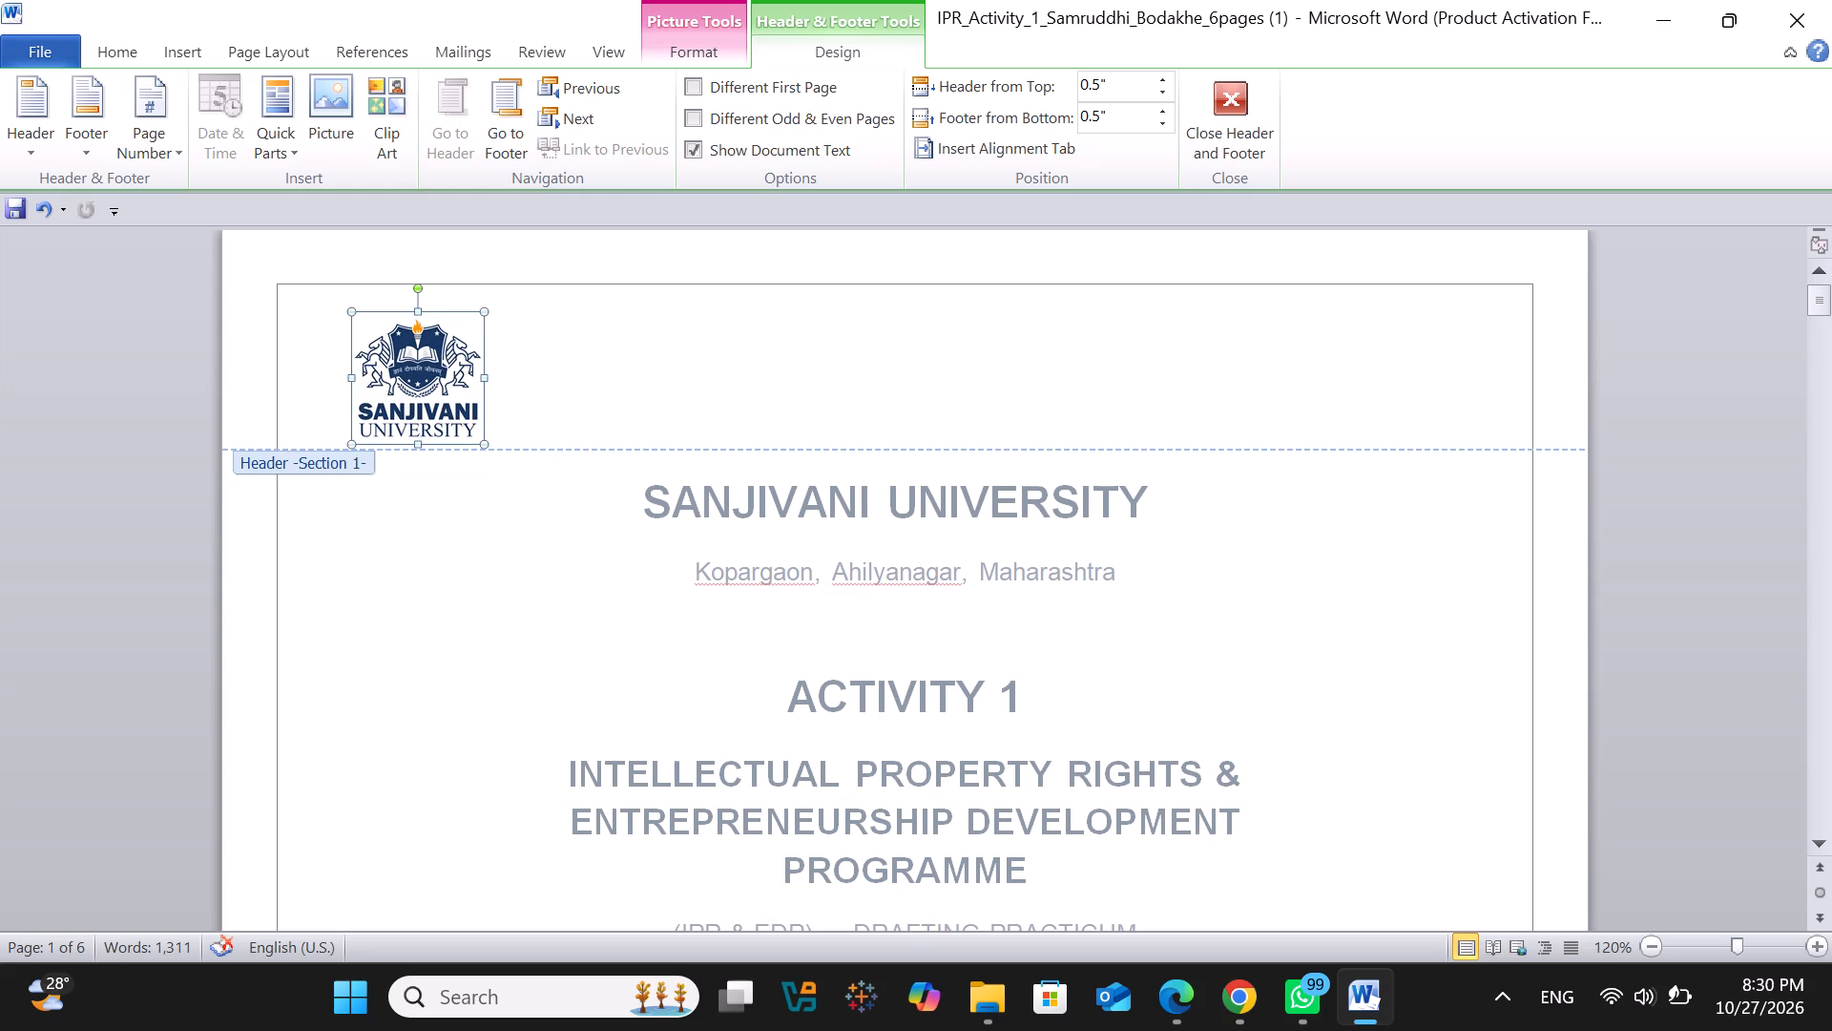
Move the header logo from the left margin towards the page centre by inserting leading spaces before it, and return to the body text.
{"action": "left_click_drag", "start_coordinate": [404, 363], "coordinate": [803, 346]}
{"action": "left_click_drag", "start_coordinate": [478, 443], "coordinate": [445, 411]}
{"action": "left_click", "coordinate": [322, 367]}
{"action": "left_click", "coordinate": [322, 367]}
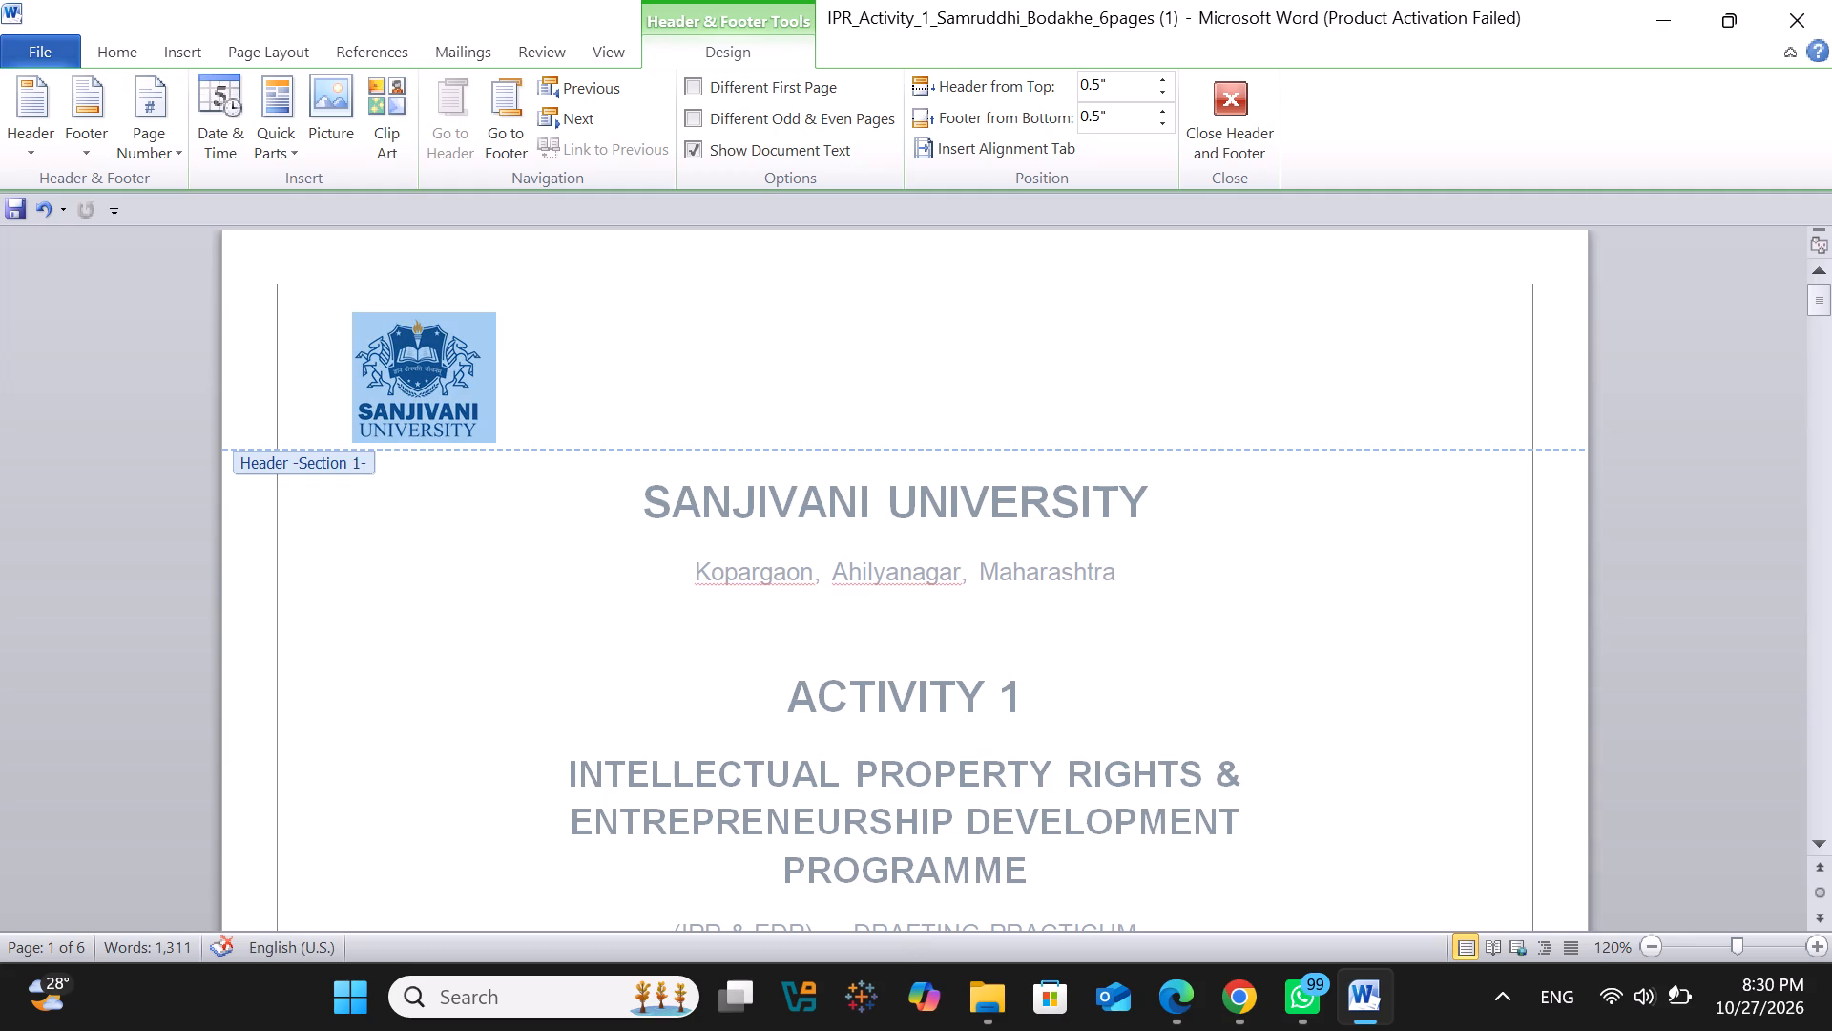
{"action": "left_click", "coordinate": [322, 367]}
{"action": "left_click", "coordinate": [341, 391]}
{"action": "key", "text": "space"}
{"action": "key", "text": "space"}
{"action": "key", "text": "space"}
{"action": "key", "text": "space"}
{"action": "key", "text": "space"}
{"action": "key", "text": "space"}
{"action": "key", "text": "space"}
{"action": "key", "text": "space"}
{"action": "key", "text": "space"}
{"action": "key", "text": "space"}
{"action": "key", "text": "space"}
{"action": "key", "text": "space"}
{"action": "key", "text": "space"}
{"action": "key", "text": "space"}
{"action": "key", "text": "space"}
{"action": "key", "text": "space"}
{"action": "key", "text": "space"}
{"action": "key", "text": "space"}
{"action": "key", "text": "space"}
{"action": "key", "text": "space"}
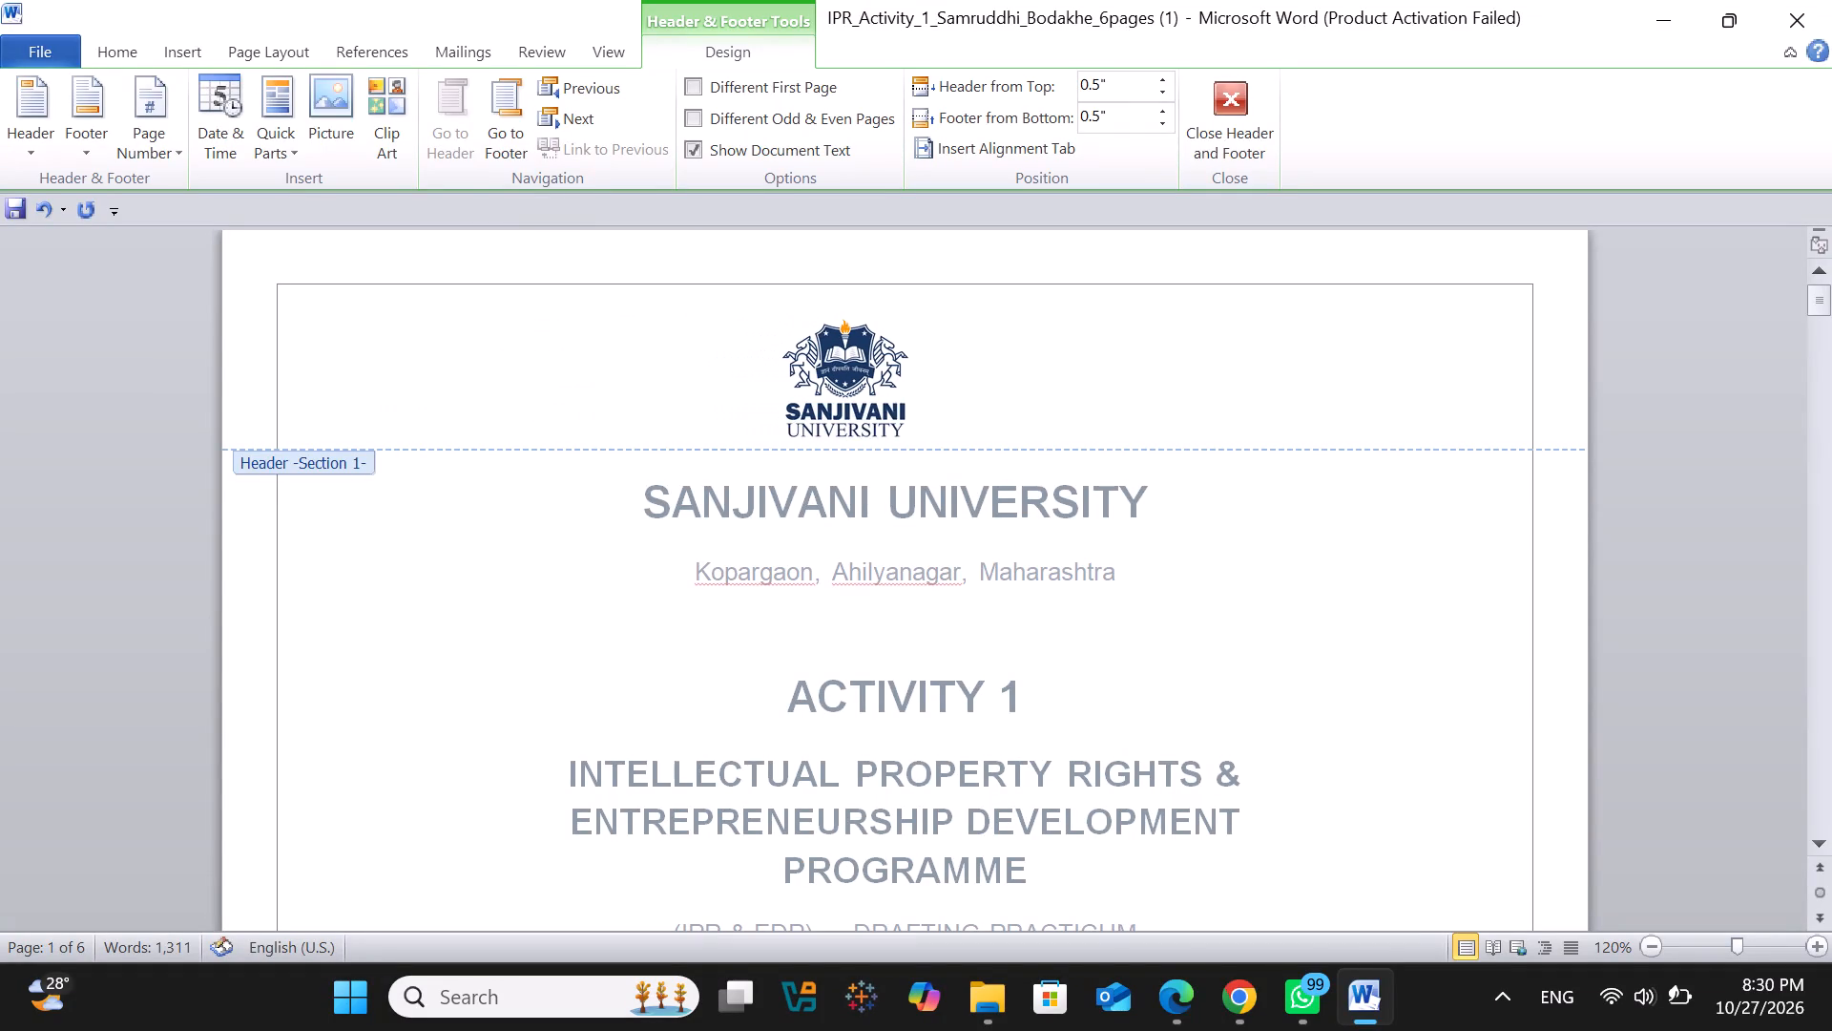
{"action": "key", "text": "space"}
{"action": "key", "text": "space"}
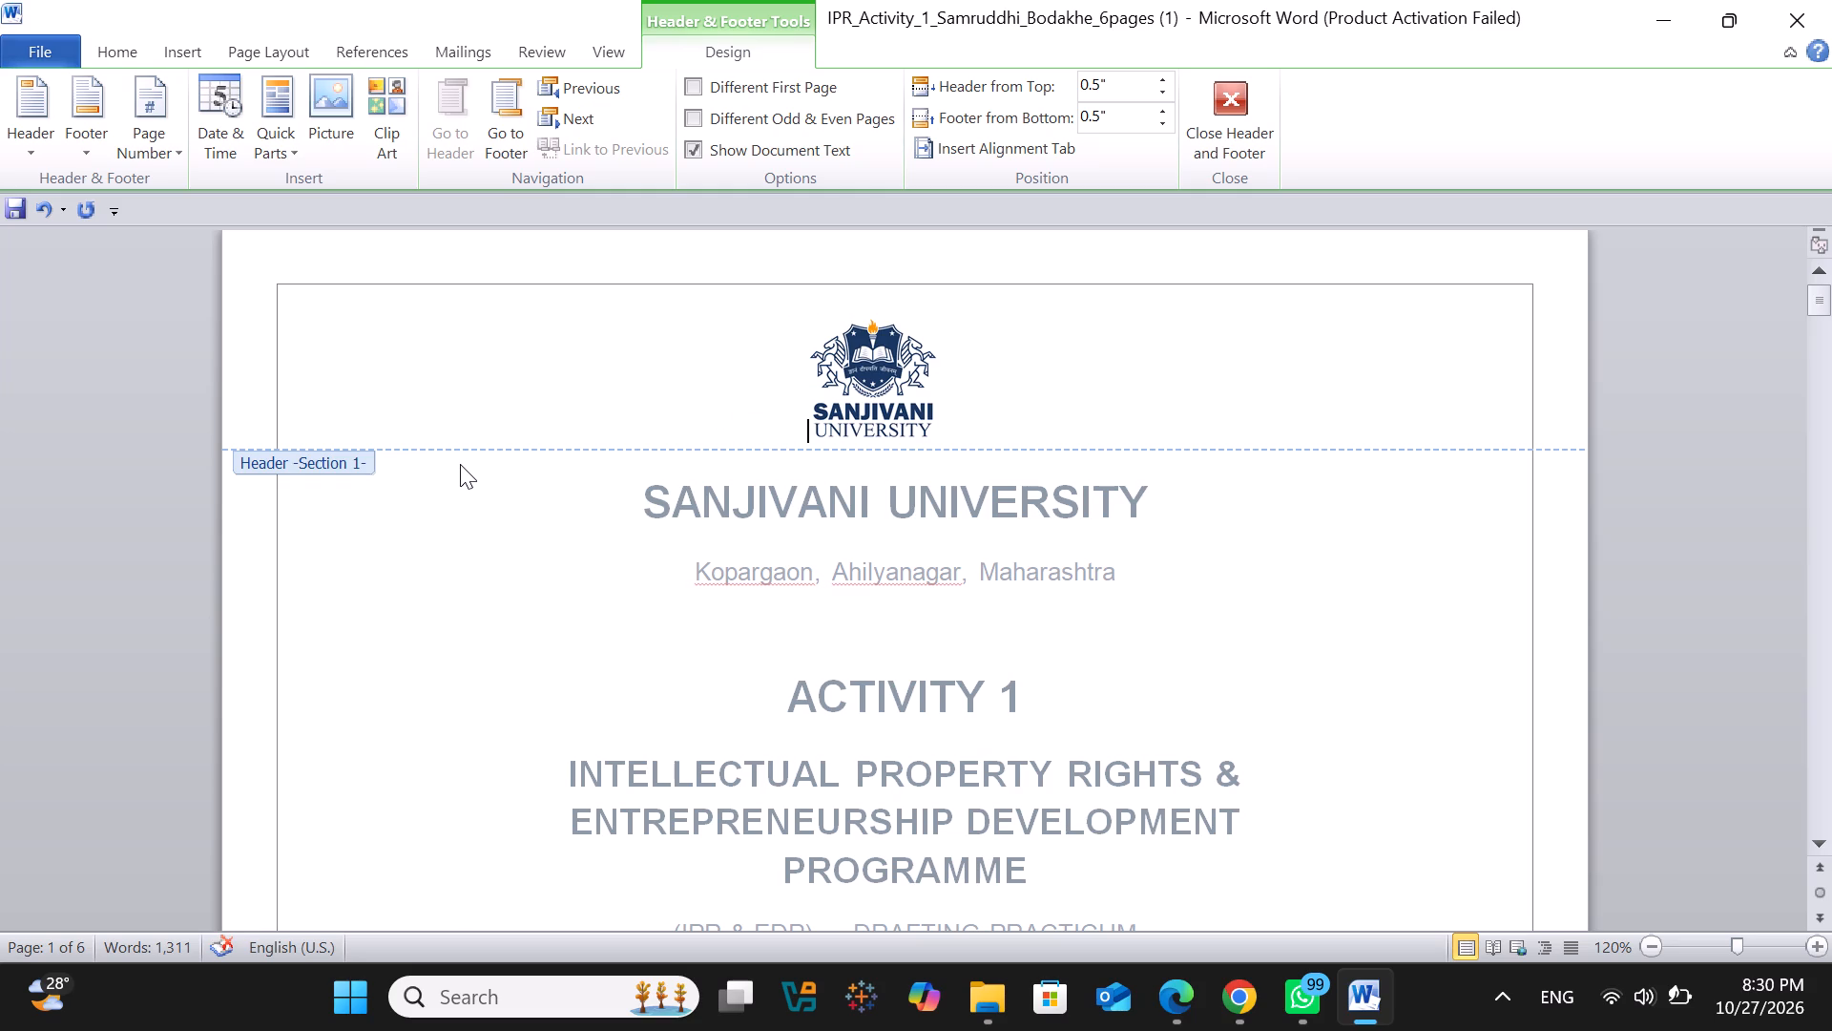
{"action": "left_click", "coordinate": [920, 354]}
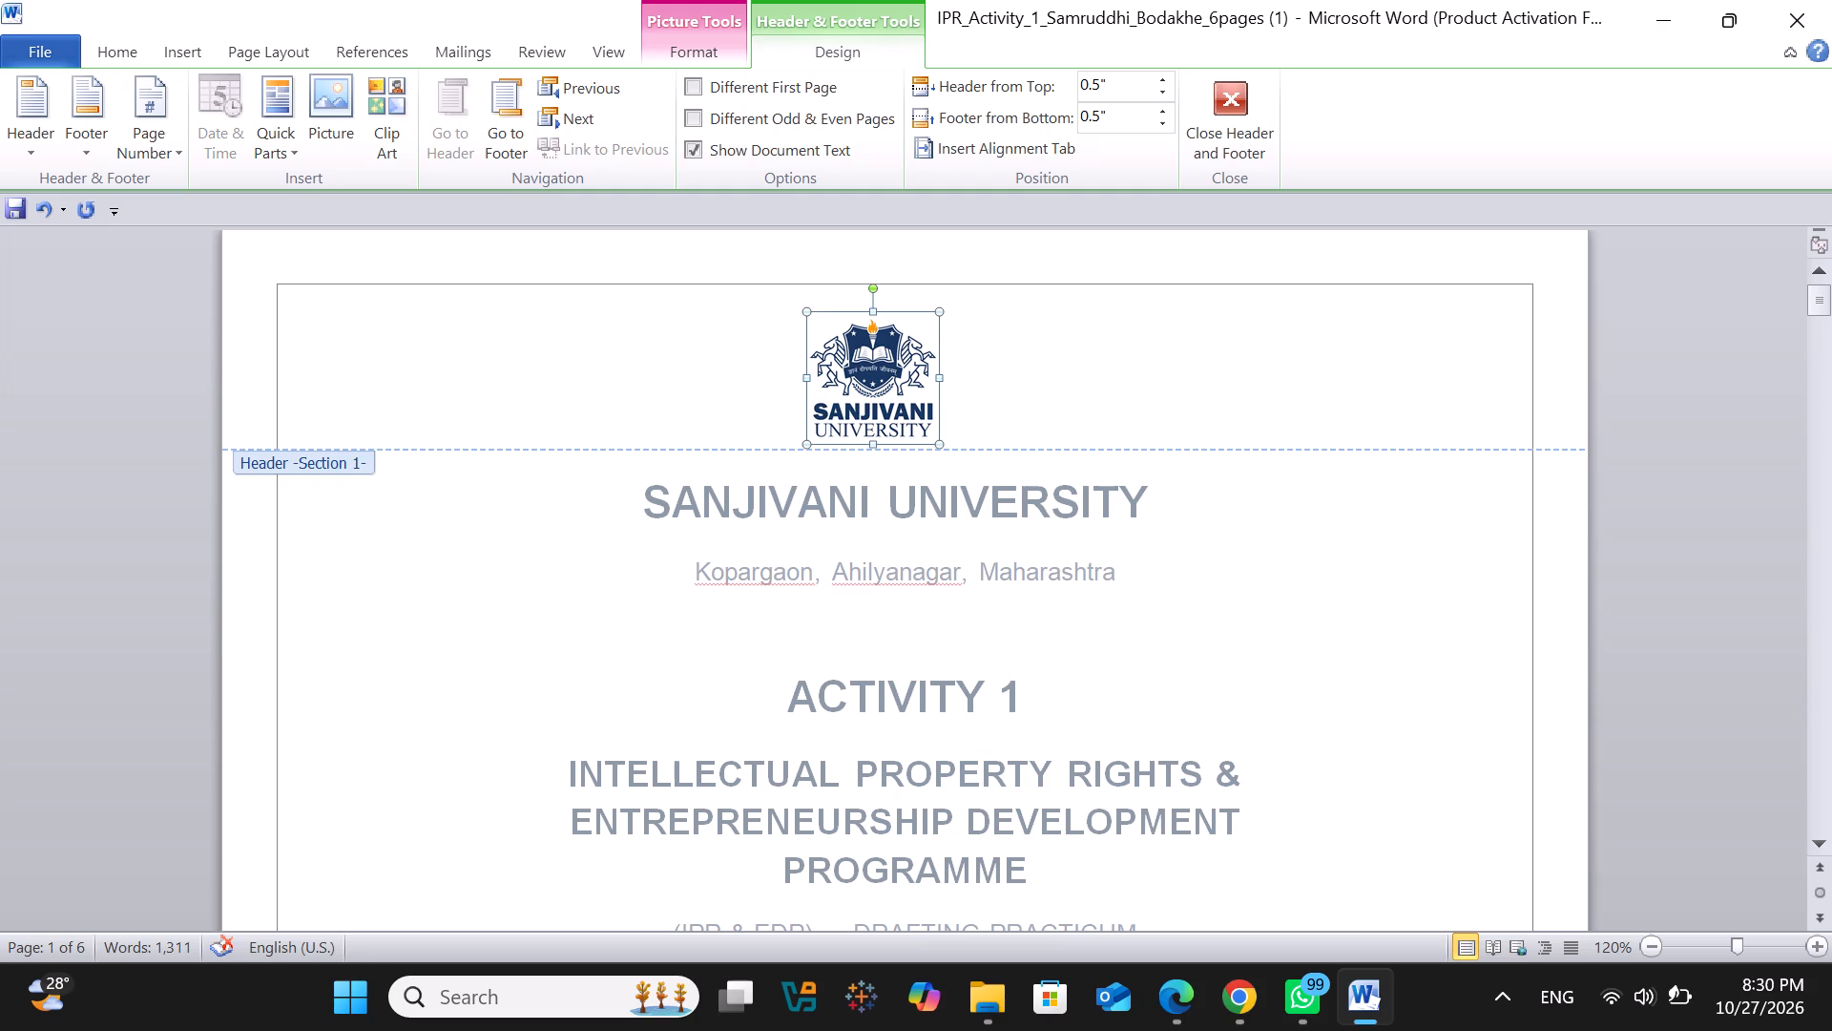
{"action": "left_click", "coordinate": [372, 661]}
{"action": "double_click", "coordinate": [468, 486]}
{"action": "scroll", "coordinate": [649, 443], "scroll_direction": "up", "scroll_amount": 1}
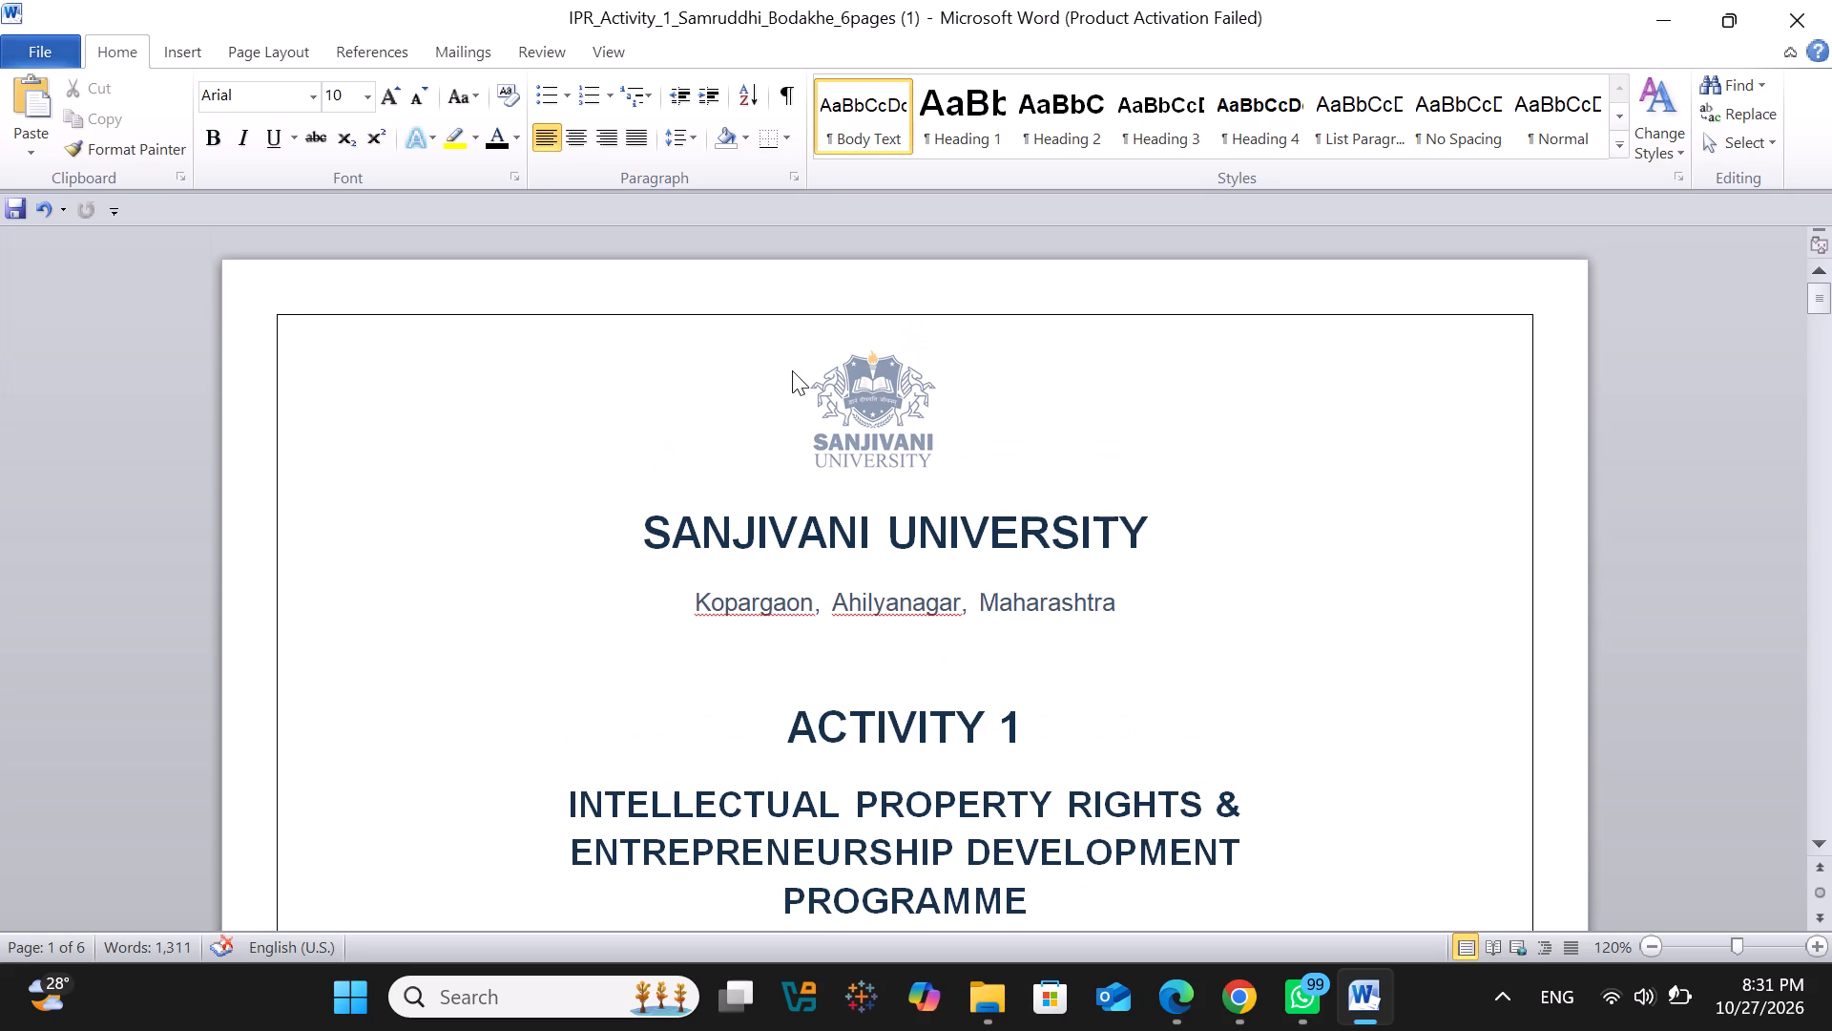
Reopen the cover page header, add four more spaces before the logo to centre it above SANJIVANI UNIVERSITY, and close the header.
{"action": "left_click", "coordinate": [801, 452]}
{"action": "double_click", "coordinate": [801, 452]}
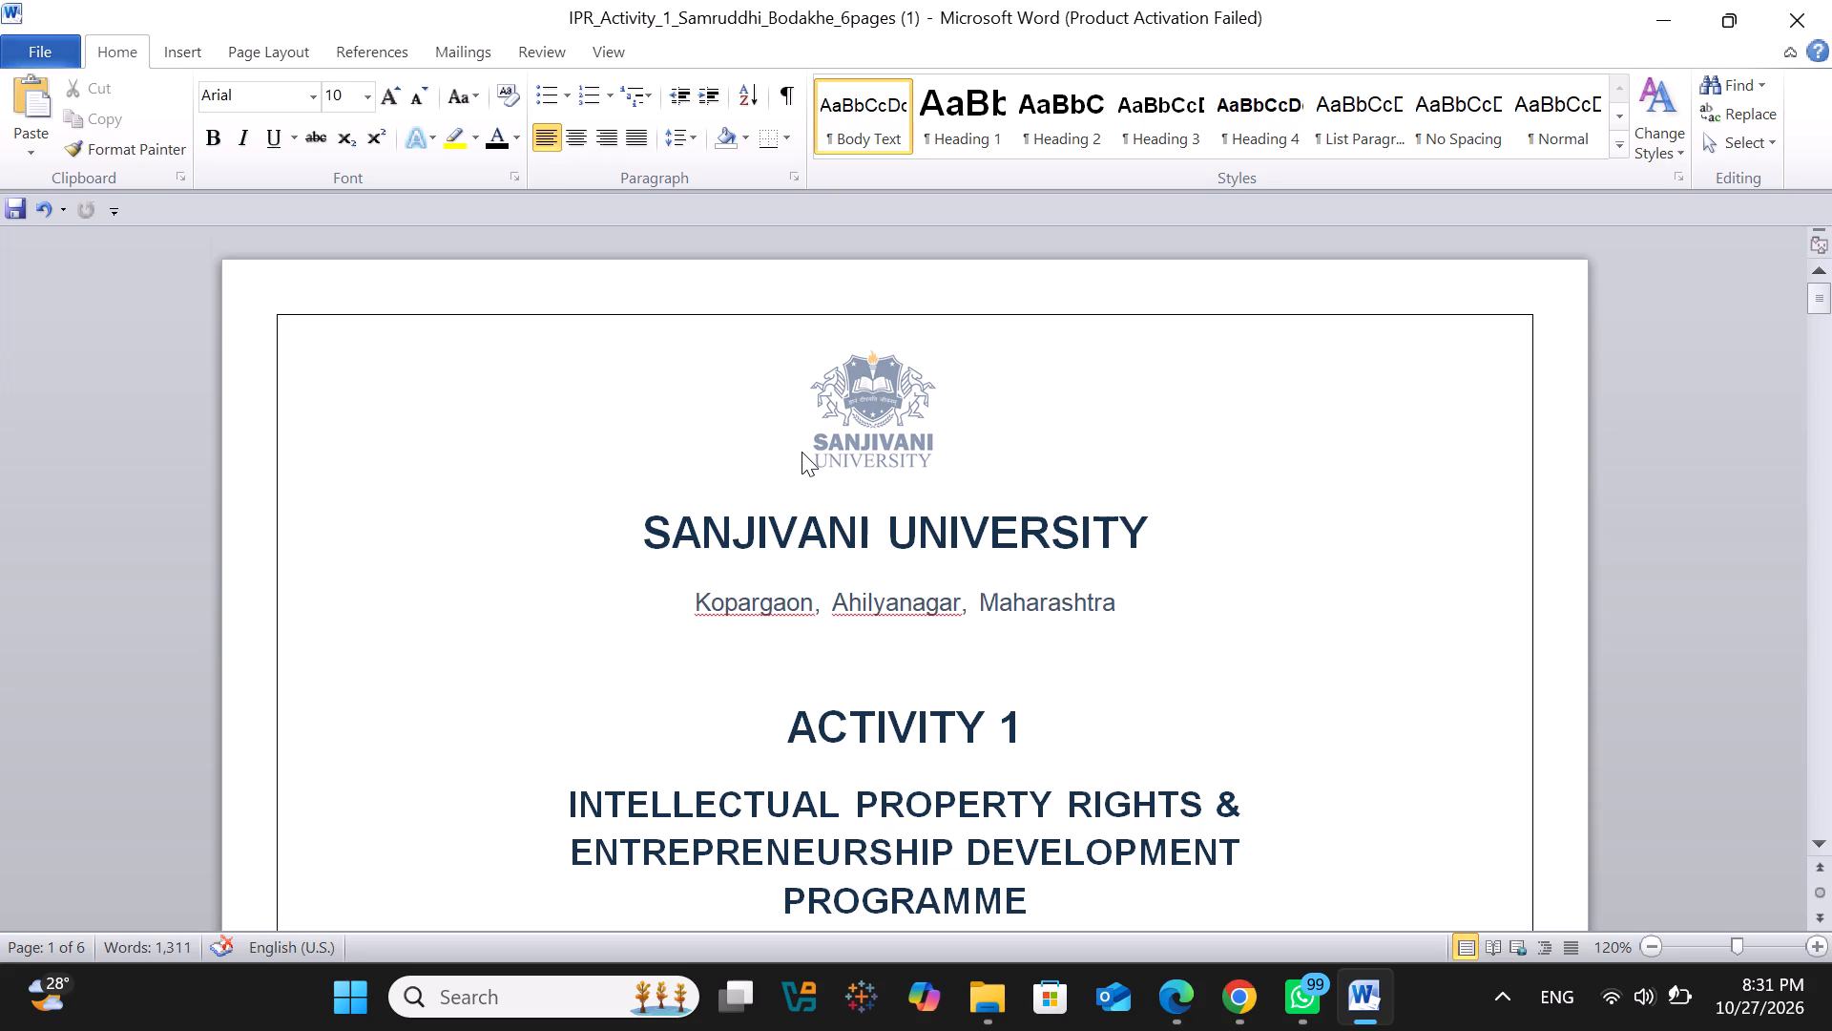
{"action": "left_click", "coordinate": [799, 431]}
{"action": "key", "text": "space"}
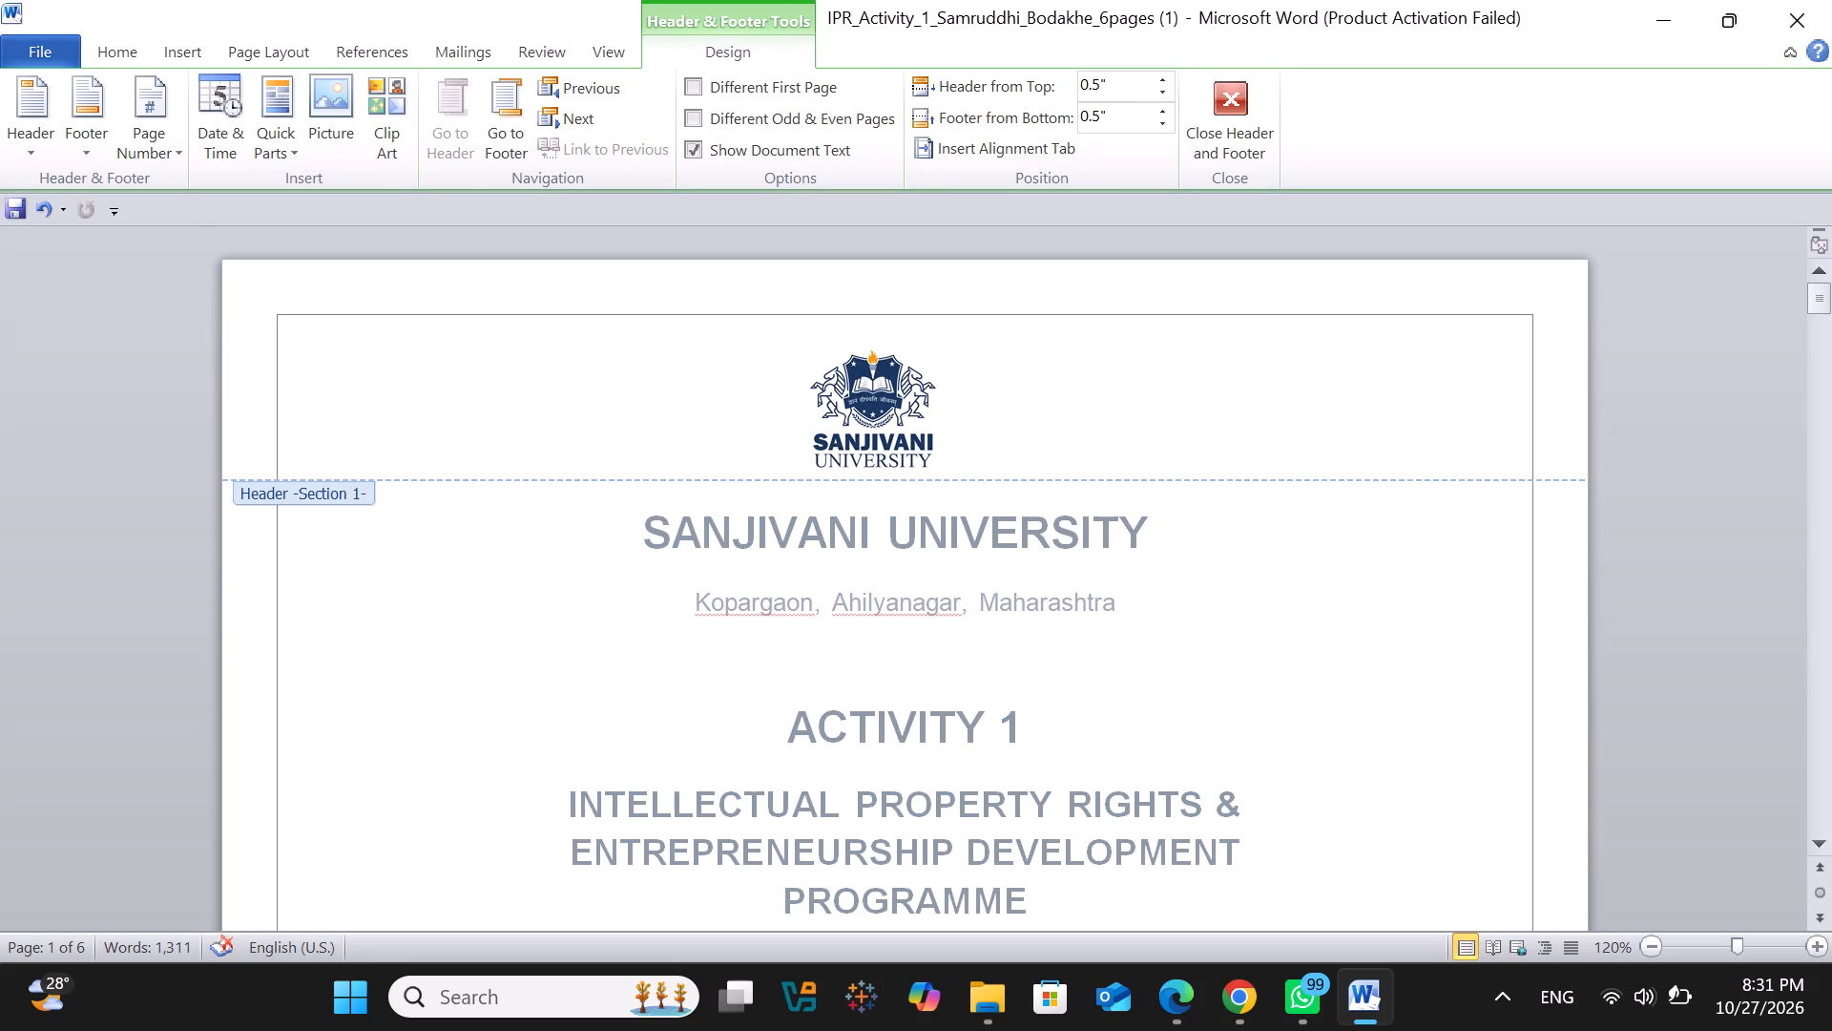
{"action": "key", "text": "space"}
{"action": "key", "text": "space"}
{"action": "key", "text": "space"}
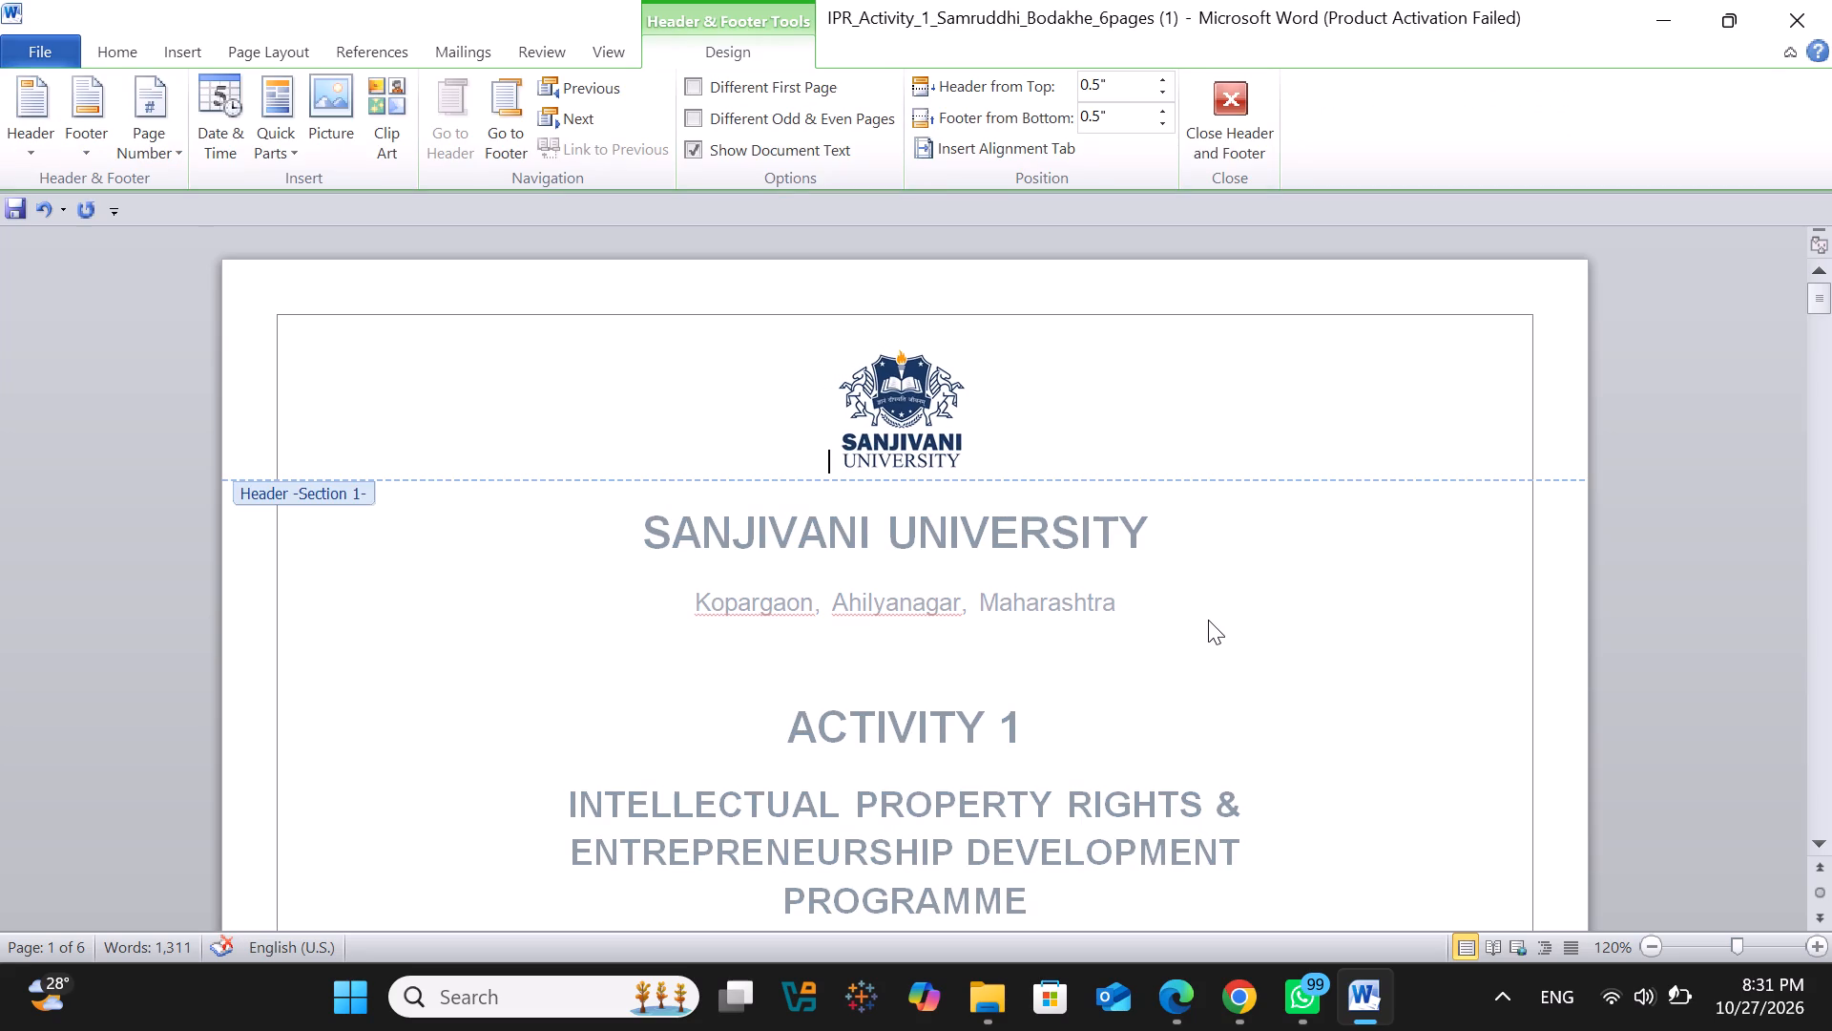
{"action": "left_click", "coordinate": [1208, 620]}
{"action": "left_click", "coordinate": [1607, 524]}
{"action": "double_click", "coordinate": [1659, 358]}
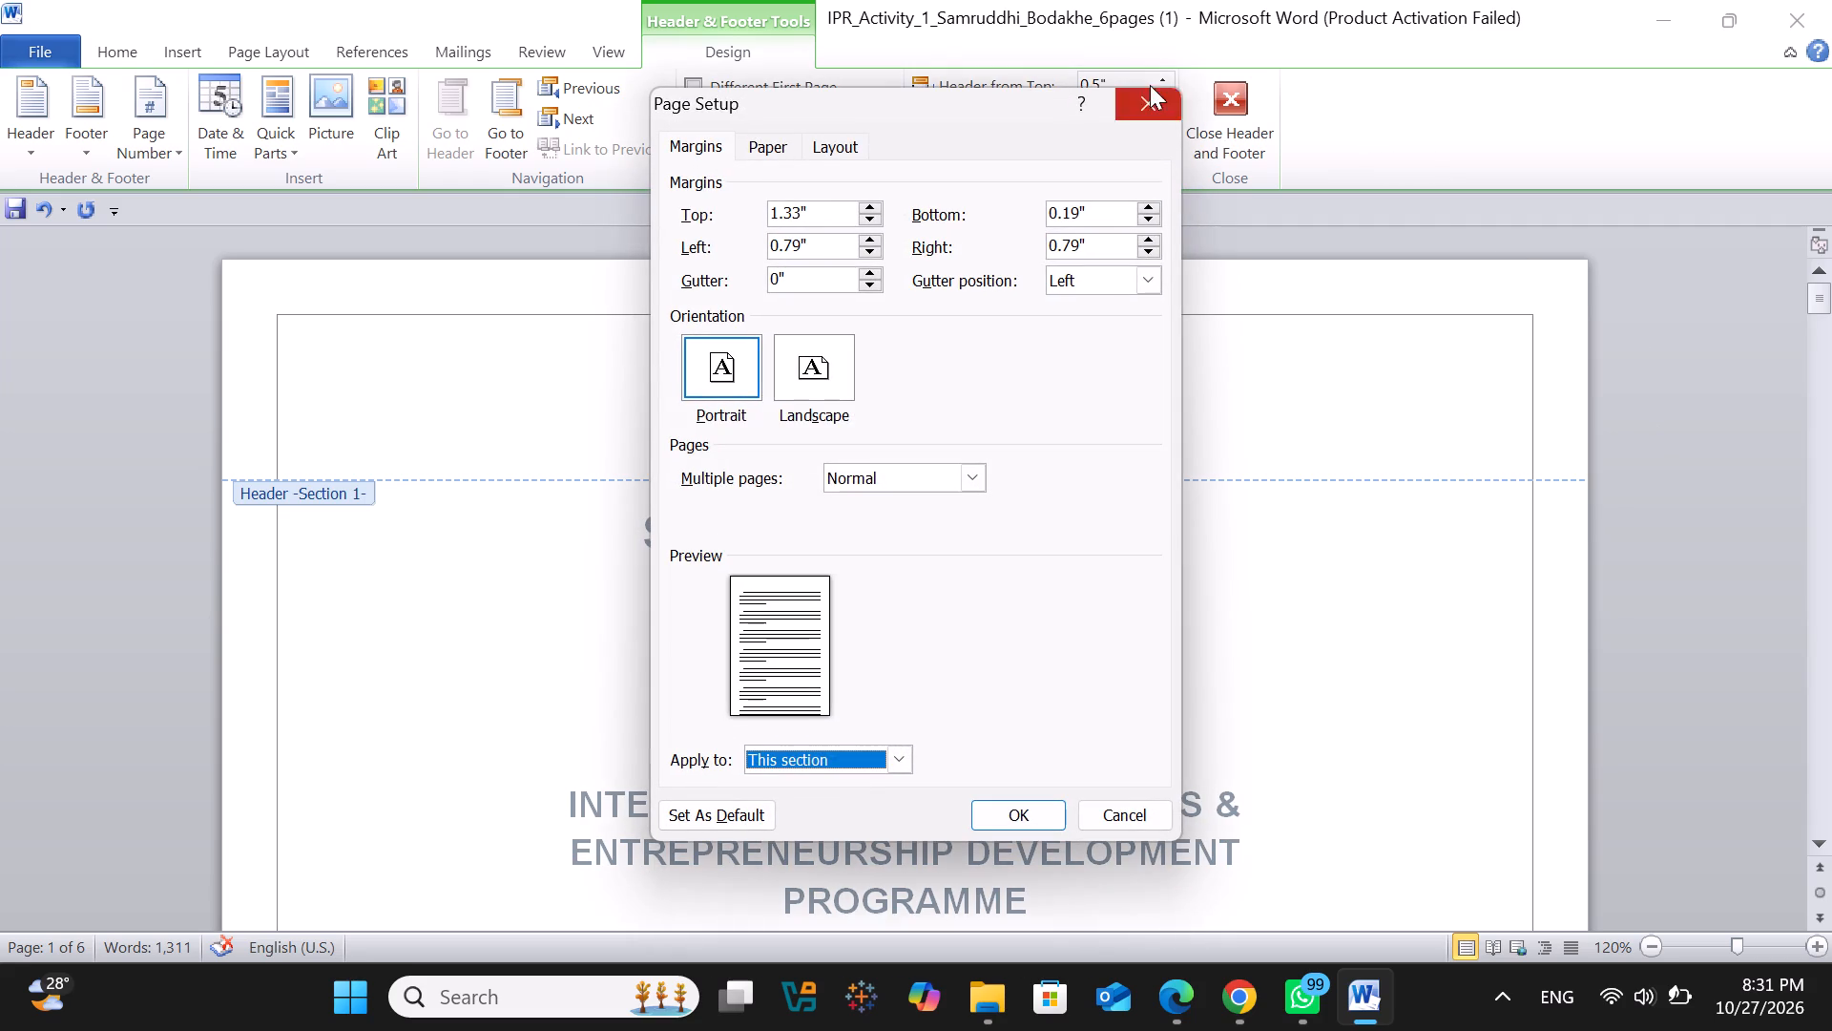
{"action": "left_click", "coordinate": [1146, 99]}
{"action": "left_click", "coordinate": [1217, 85]}
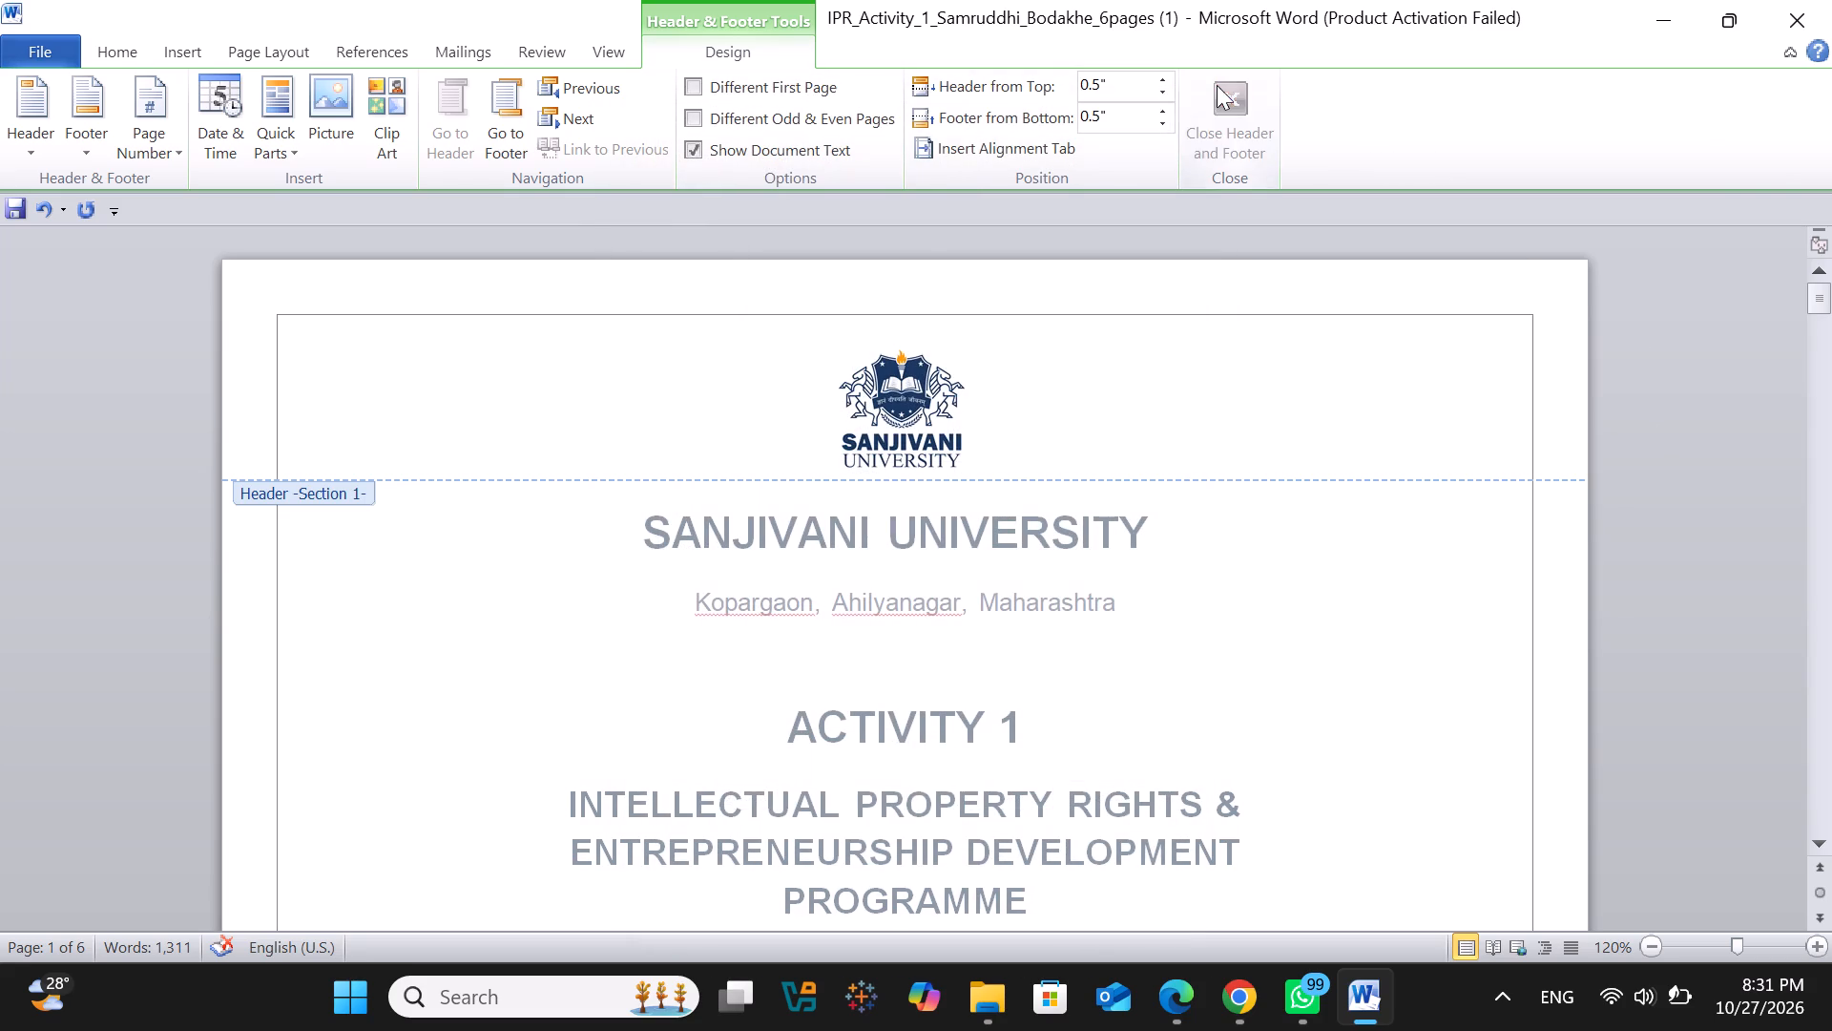
{"action": "scroll", "coordinate": [1245, 416], "scroll_direction": "up", "scroll_amount": 3}
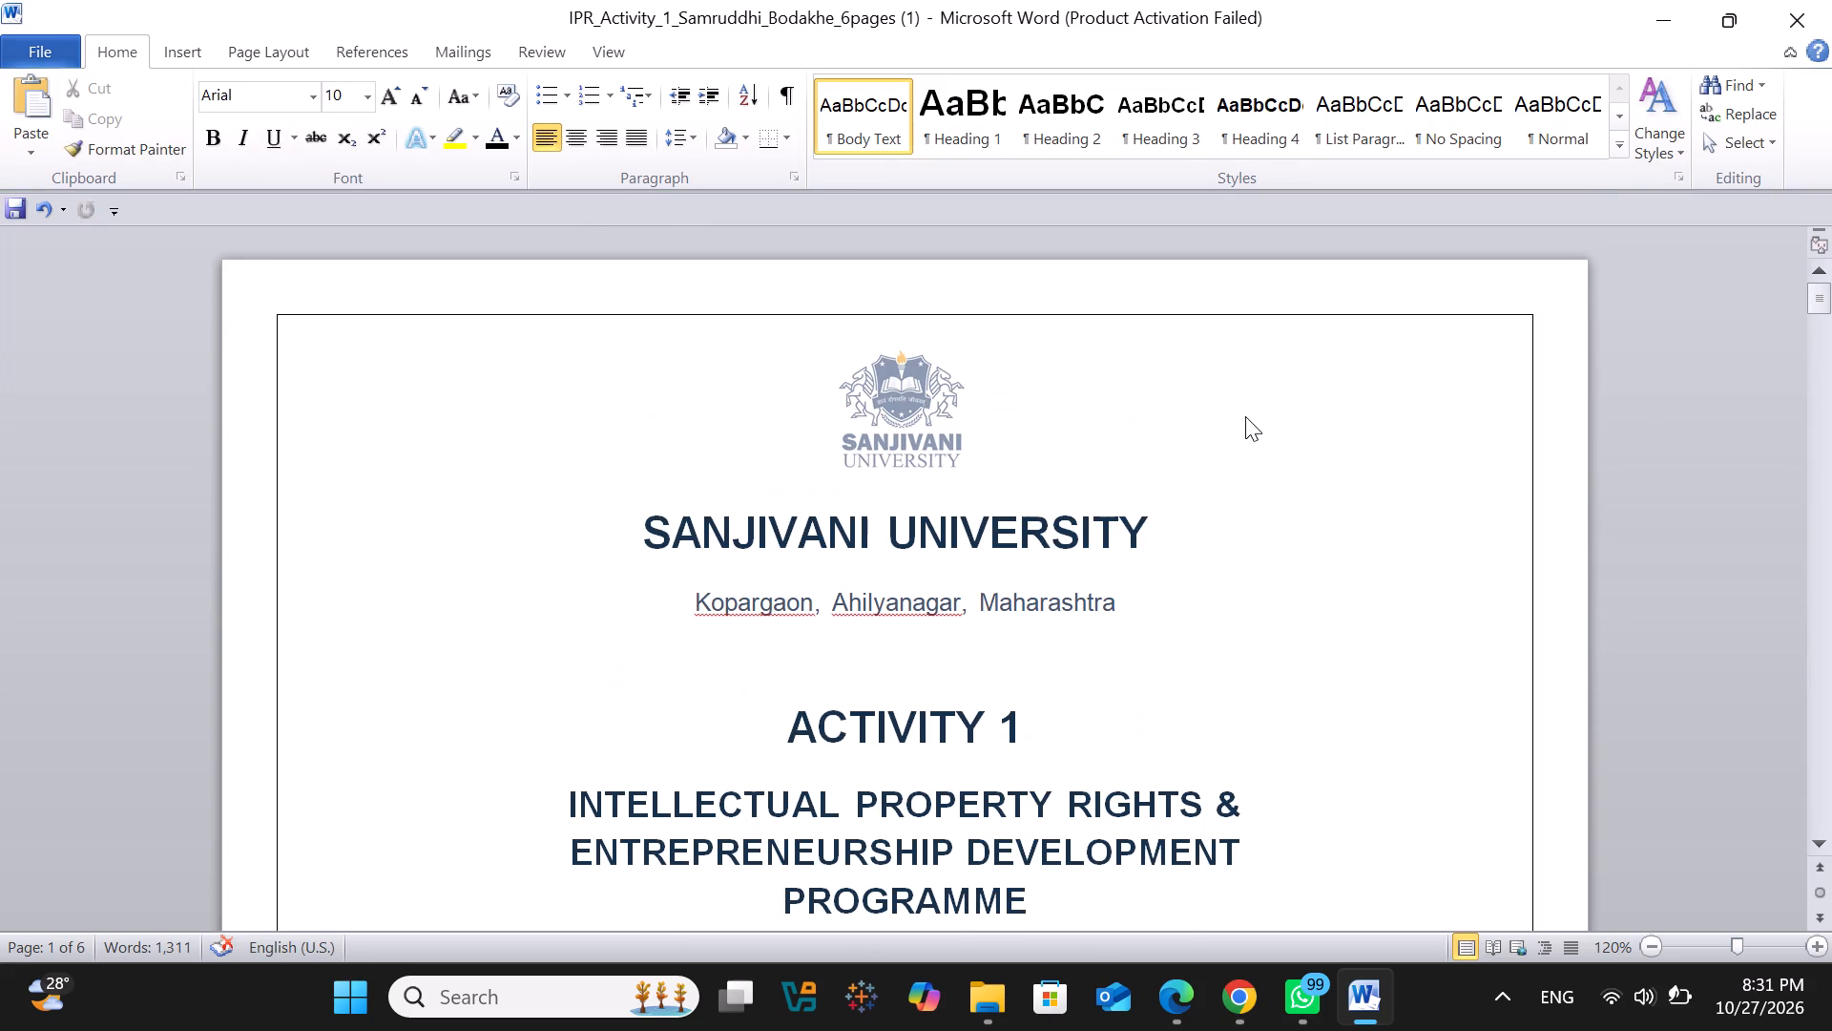
Review all six pages of the report, from the cover page's candidate table to the Declaration of Originality, checking layout and content.
{"action": "scroll", "coordinate": [1245, 416], "scroll_direction": "down", "scroll_amount": 4}
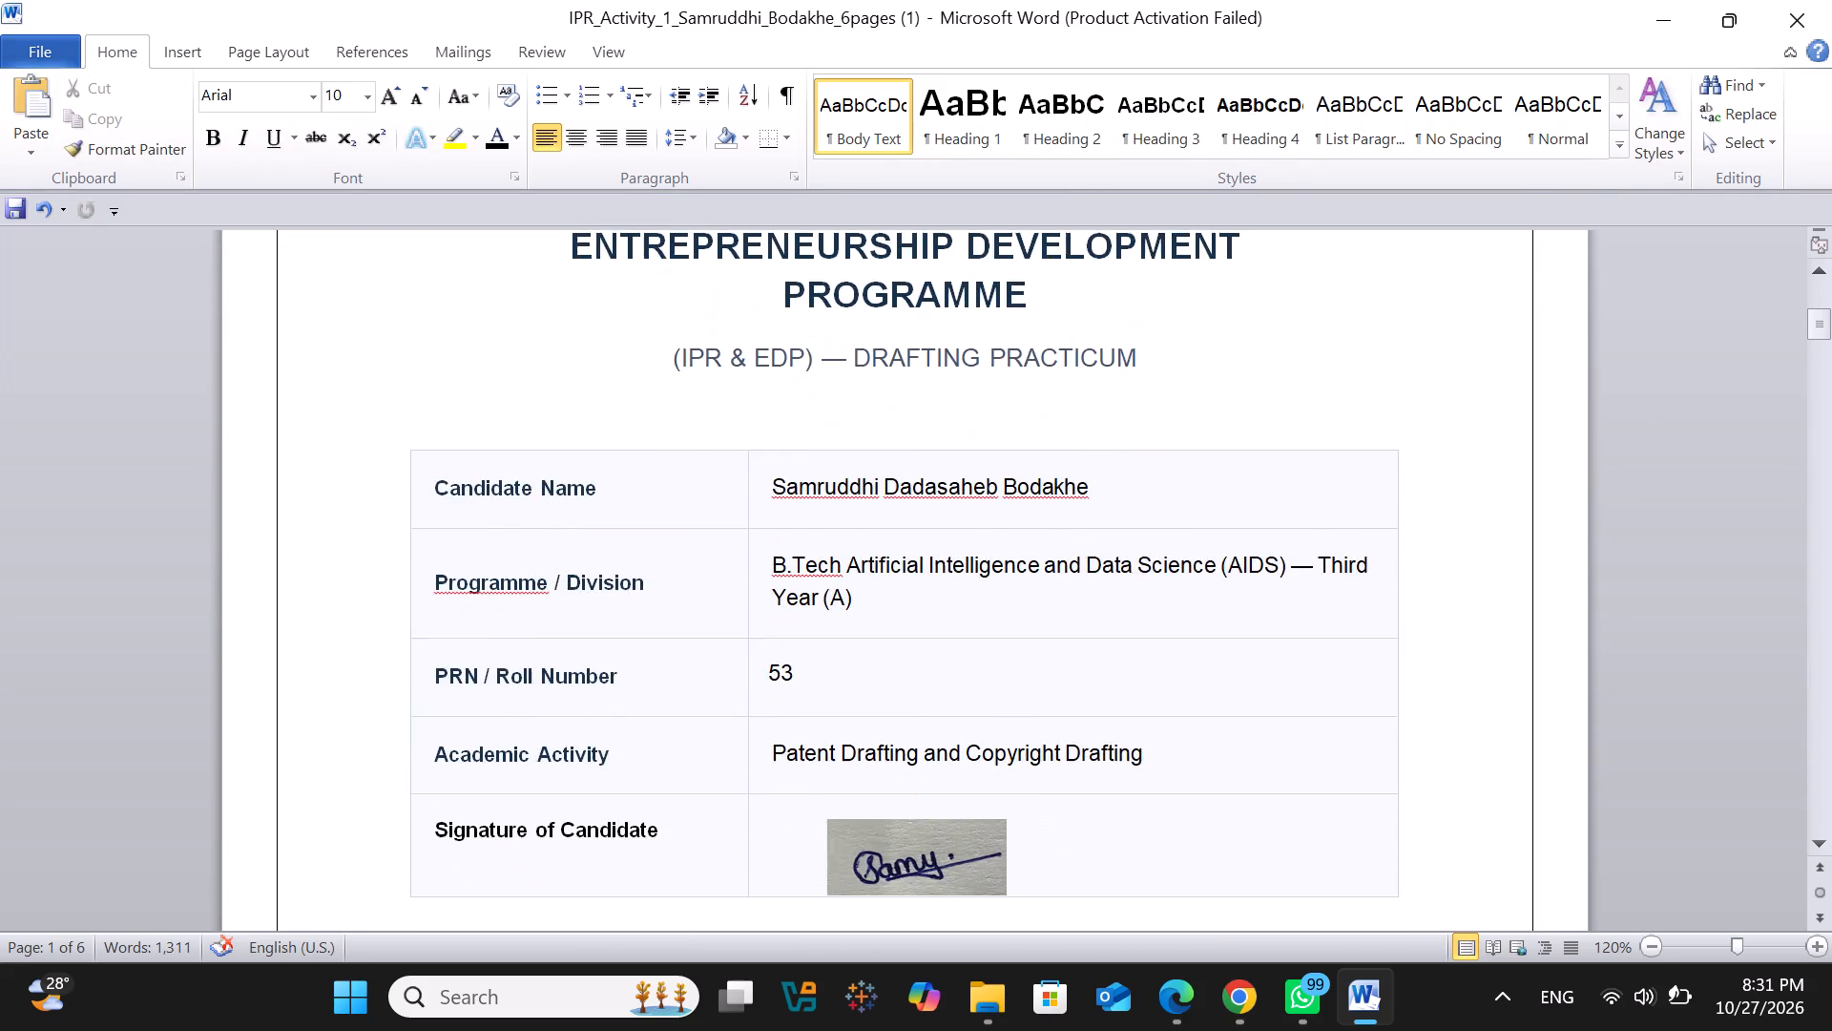
{"action": "scroll", "coordinate": [1245, 416], "scroll_direction": "down", "scroll_amount": 7}
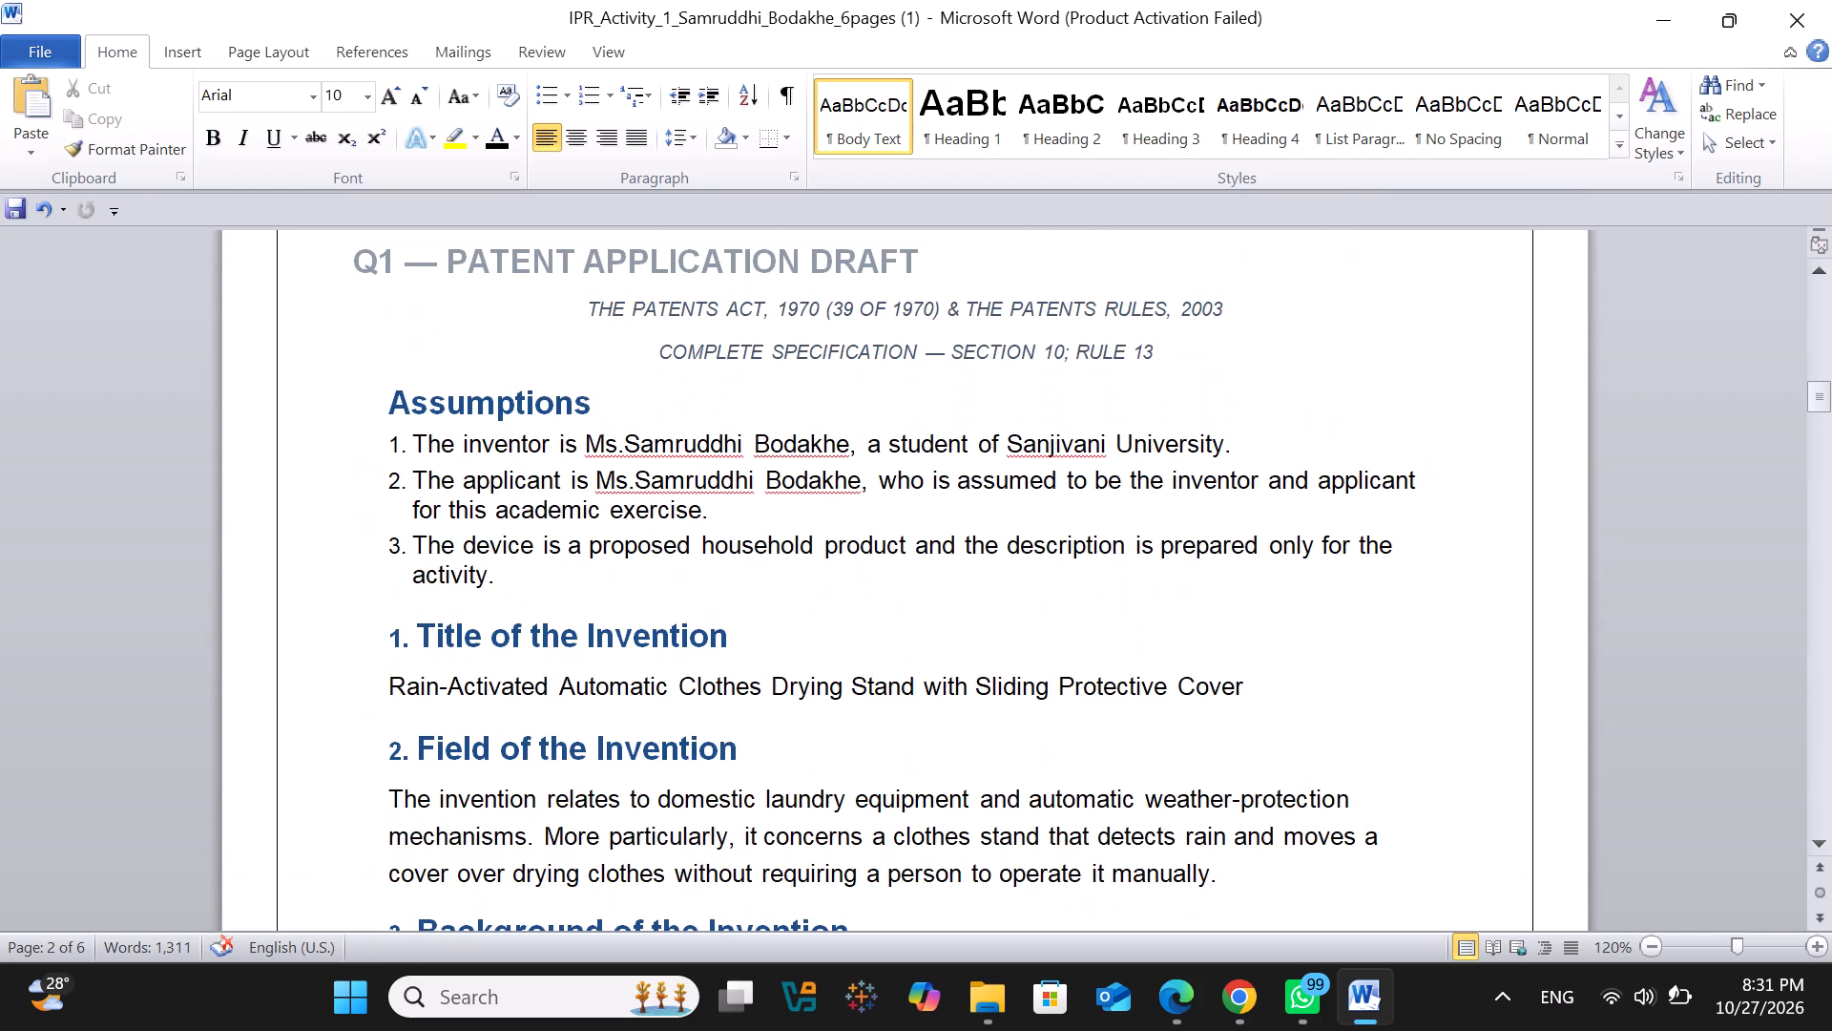
{"action": "scroll", "coordinate": [1245, 416], "scroll_direction": "down", "scroll_amount": 6}
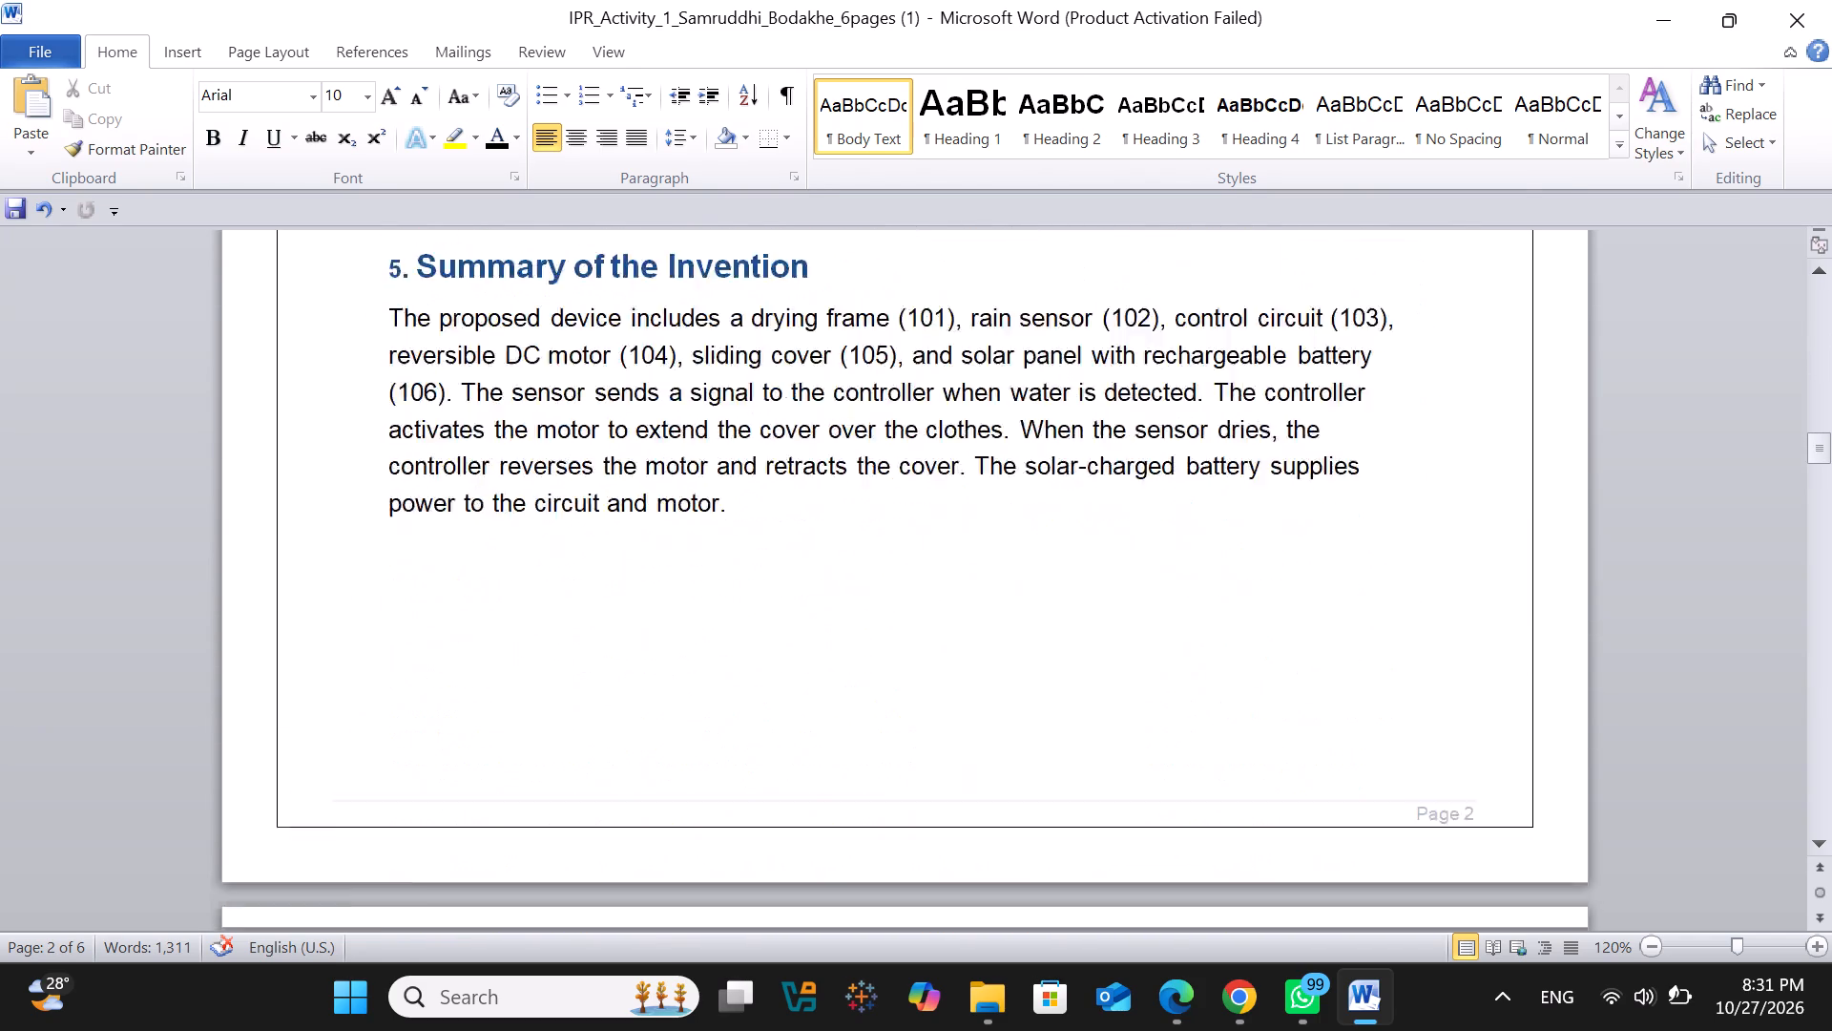
{"action": "scroll", "coordinate": [1245, 416], "scroll_direction": "down", "scroll_amount": 9}
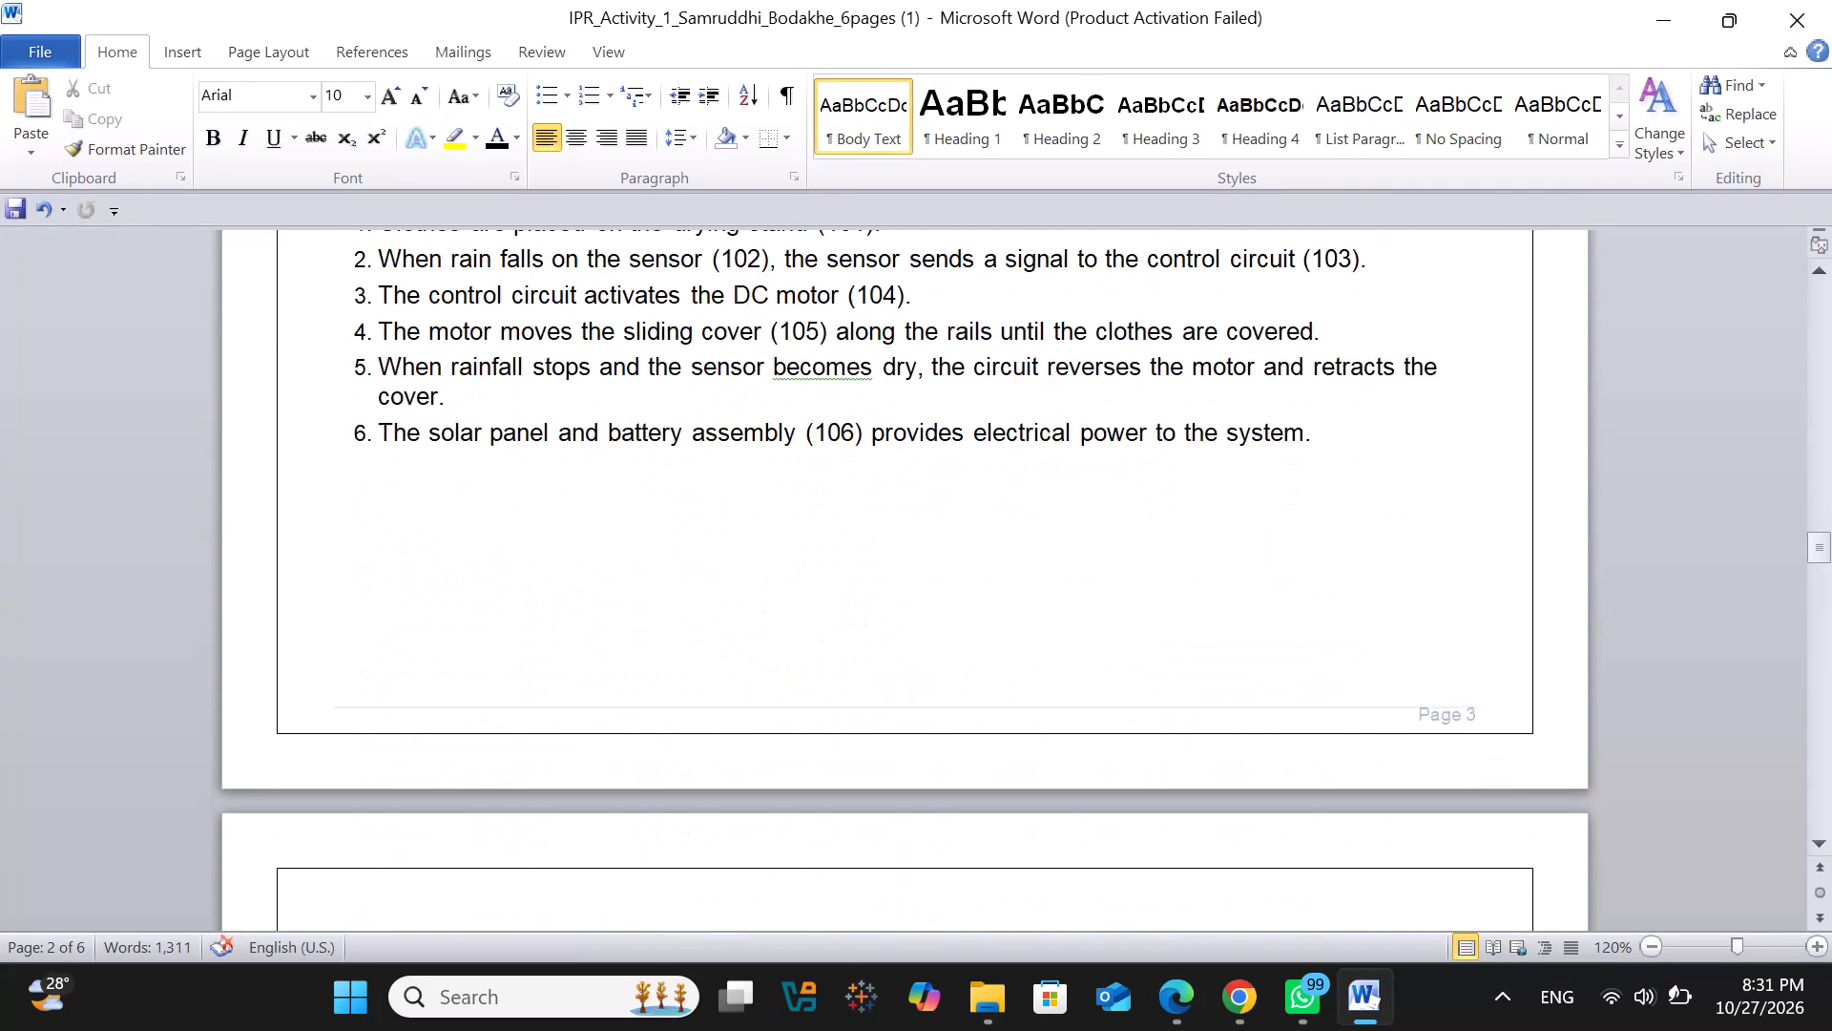
{"action": "scroll", "coordinate": [1245, 416], "scroll_direction": "down", "scroll_amount": 8}
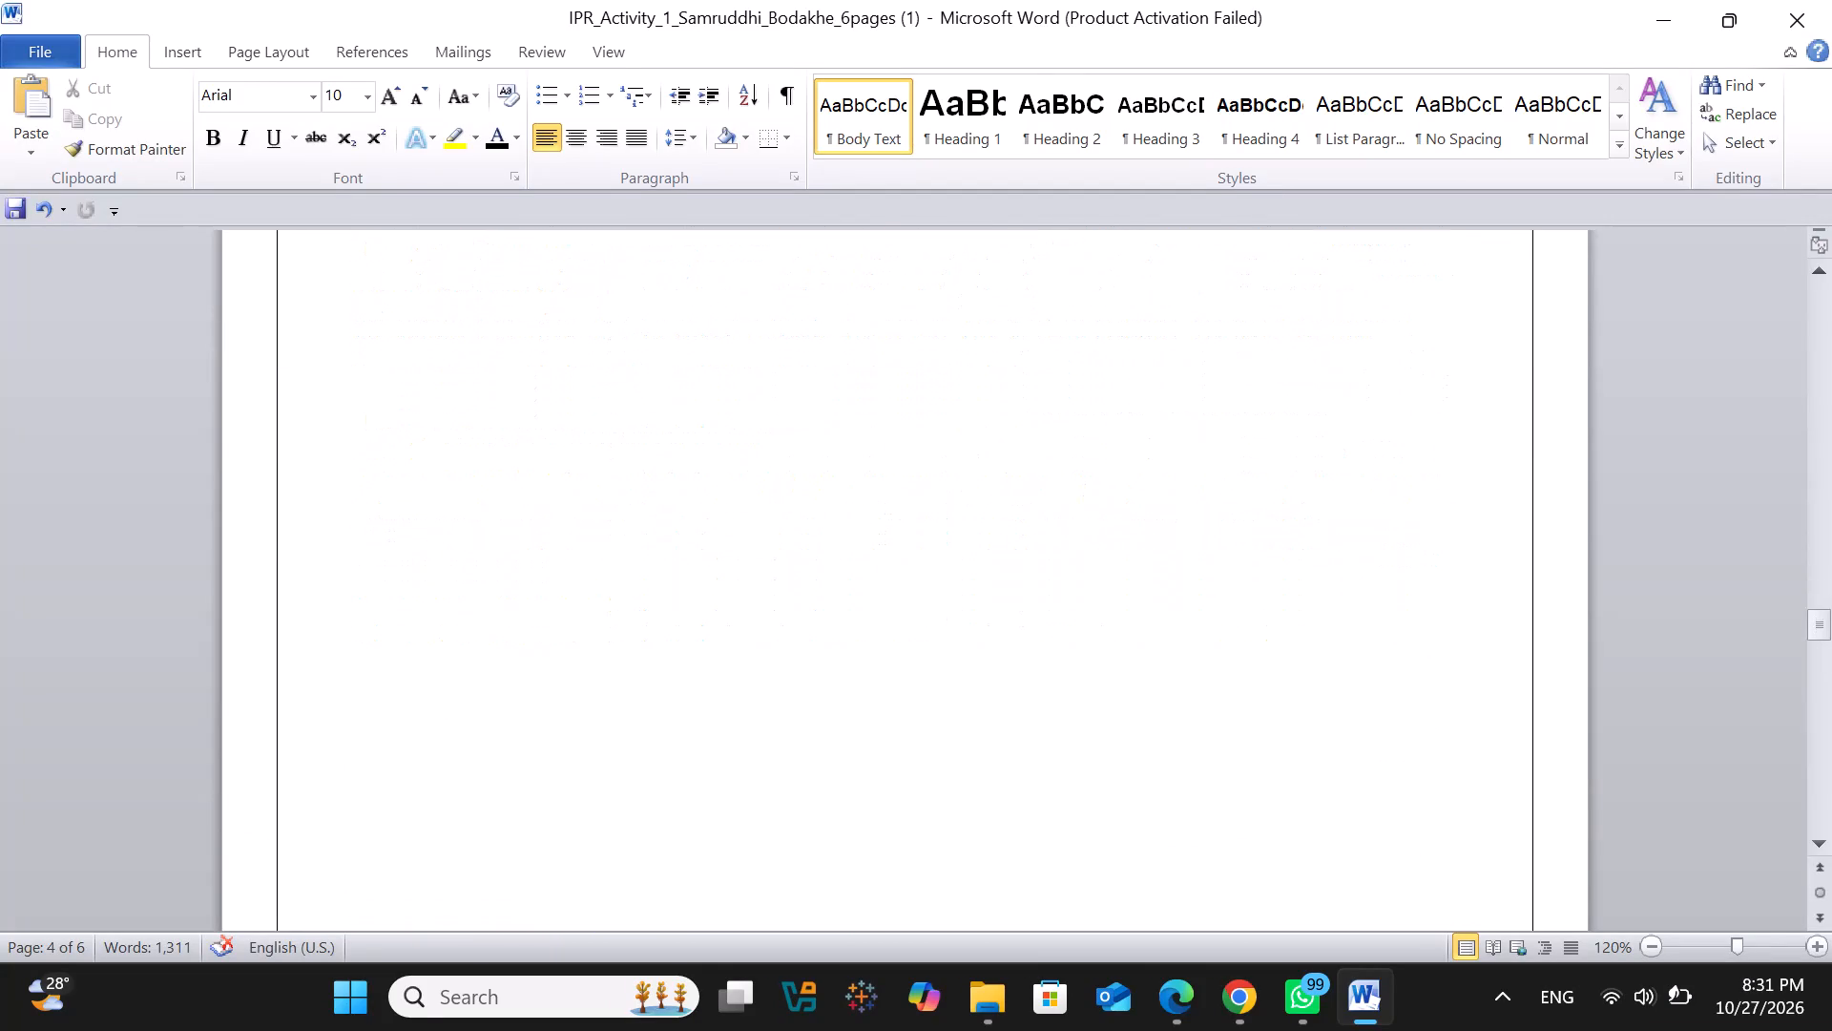
{"action": "scroll", "coordinate": [1245, 416], "scroll_direction": "up", "scroll_amount": 3}
{"action": "scroll", "coordinate": [1245, 416], "scroll_direction": "down", "scroll_amount": 12}
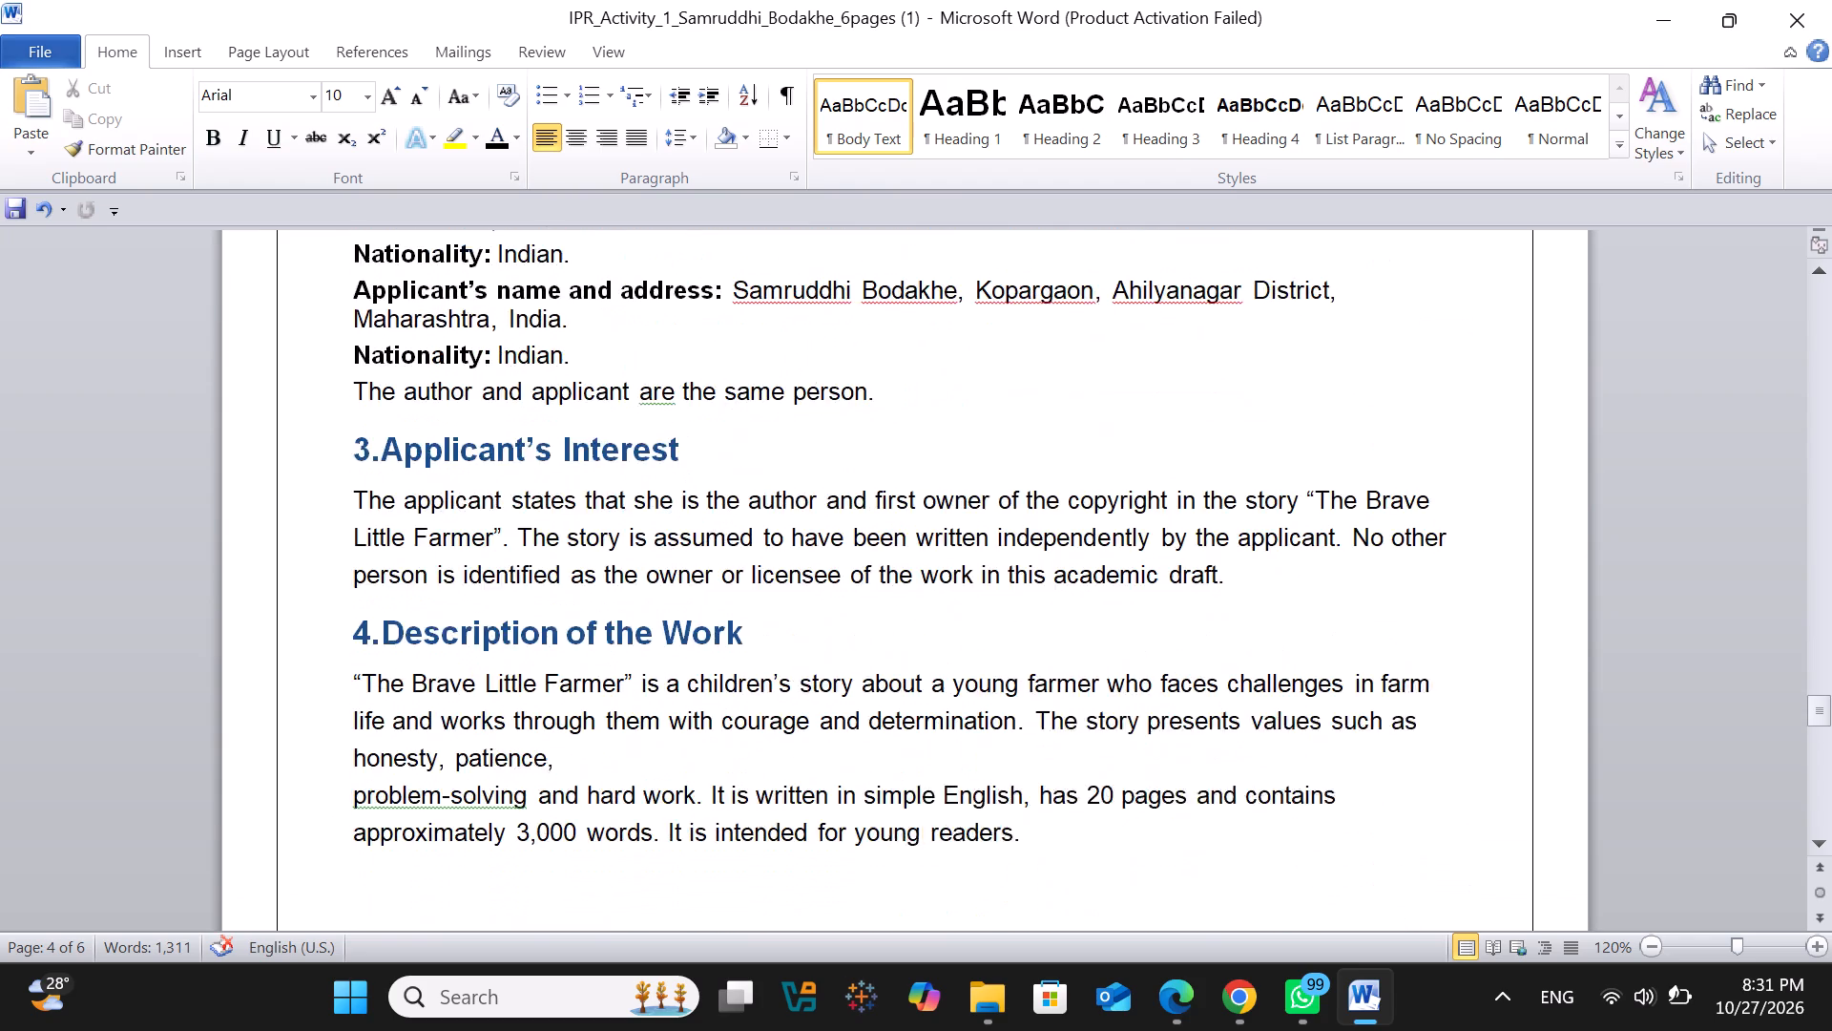
{"action": "scroll", "coordinate": [1245, 416], "scroll_direction": "down", "scroll_amount": 11}
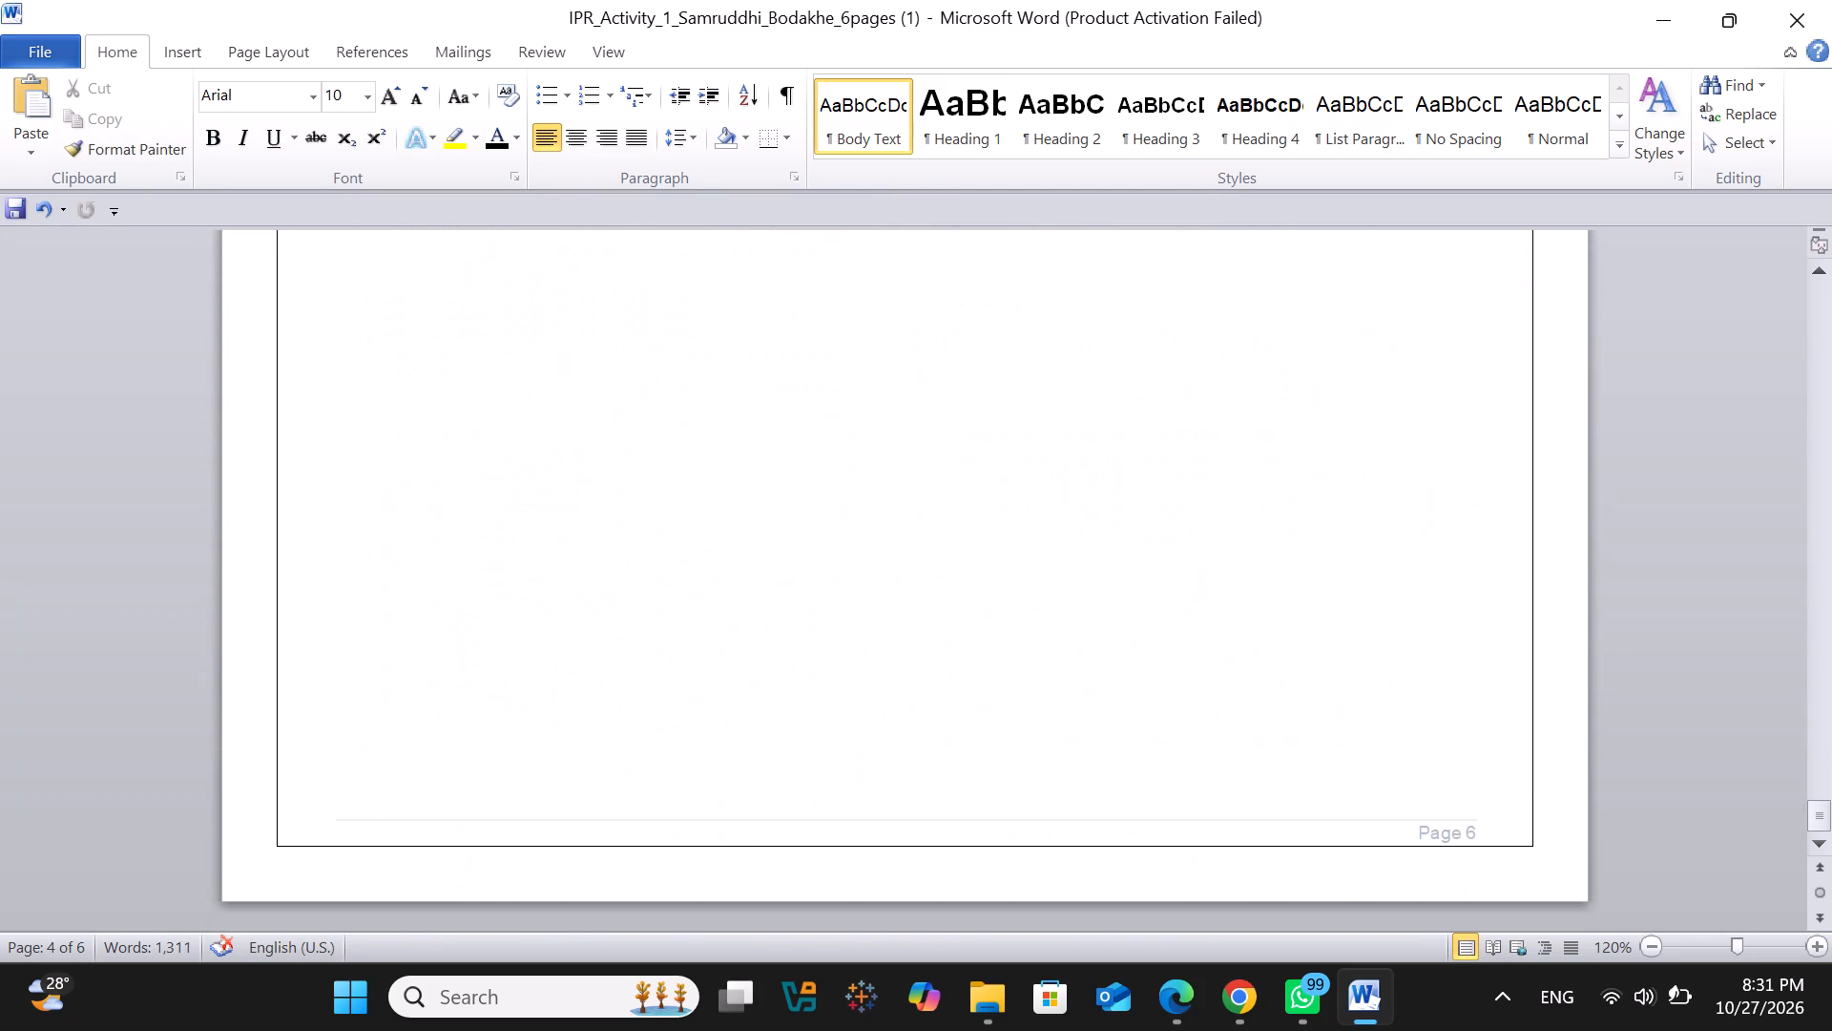
{"action": "scroll", "coordinate": [1245, 416], "scroll_direction": "down", "scroll_amount": 1}
{"action": "scroll", "coordinate": [1245, 416], "scroll_direction": "up", "scroll_amount": 9}
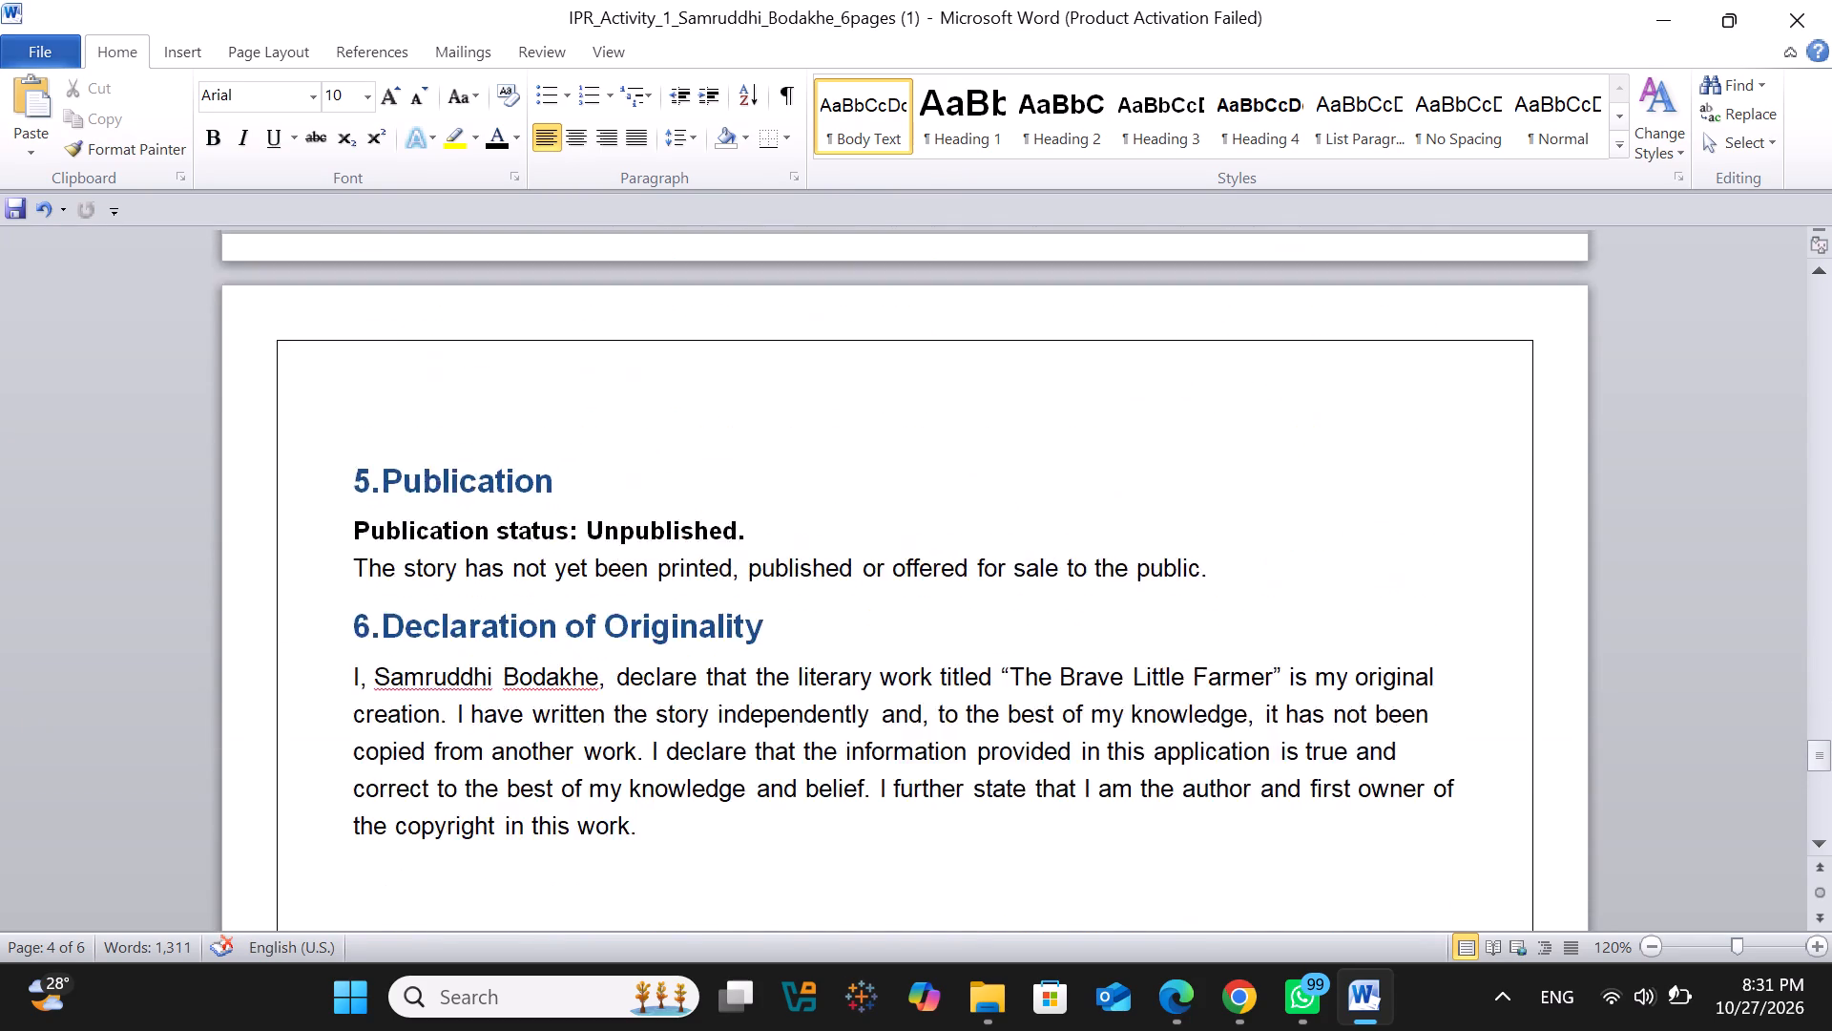
{"action": "scroll", "coordinate": [1245, 416], "scroll_direction": "up", "scroll_amount": 2}
Save the report as a new Word document in Downloads, dropping the "_6pages (1)" ending from its file name.
{"action": "left_click", "coordinate": [48, 52]}
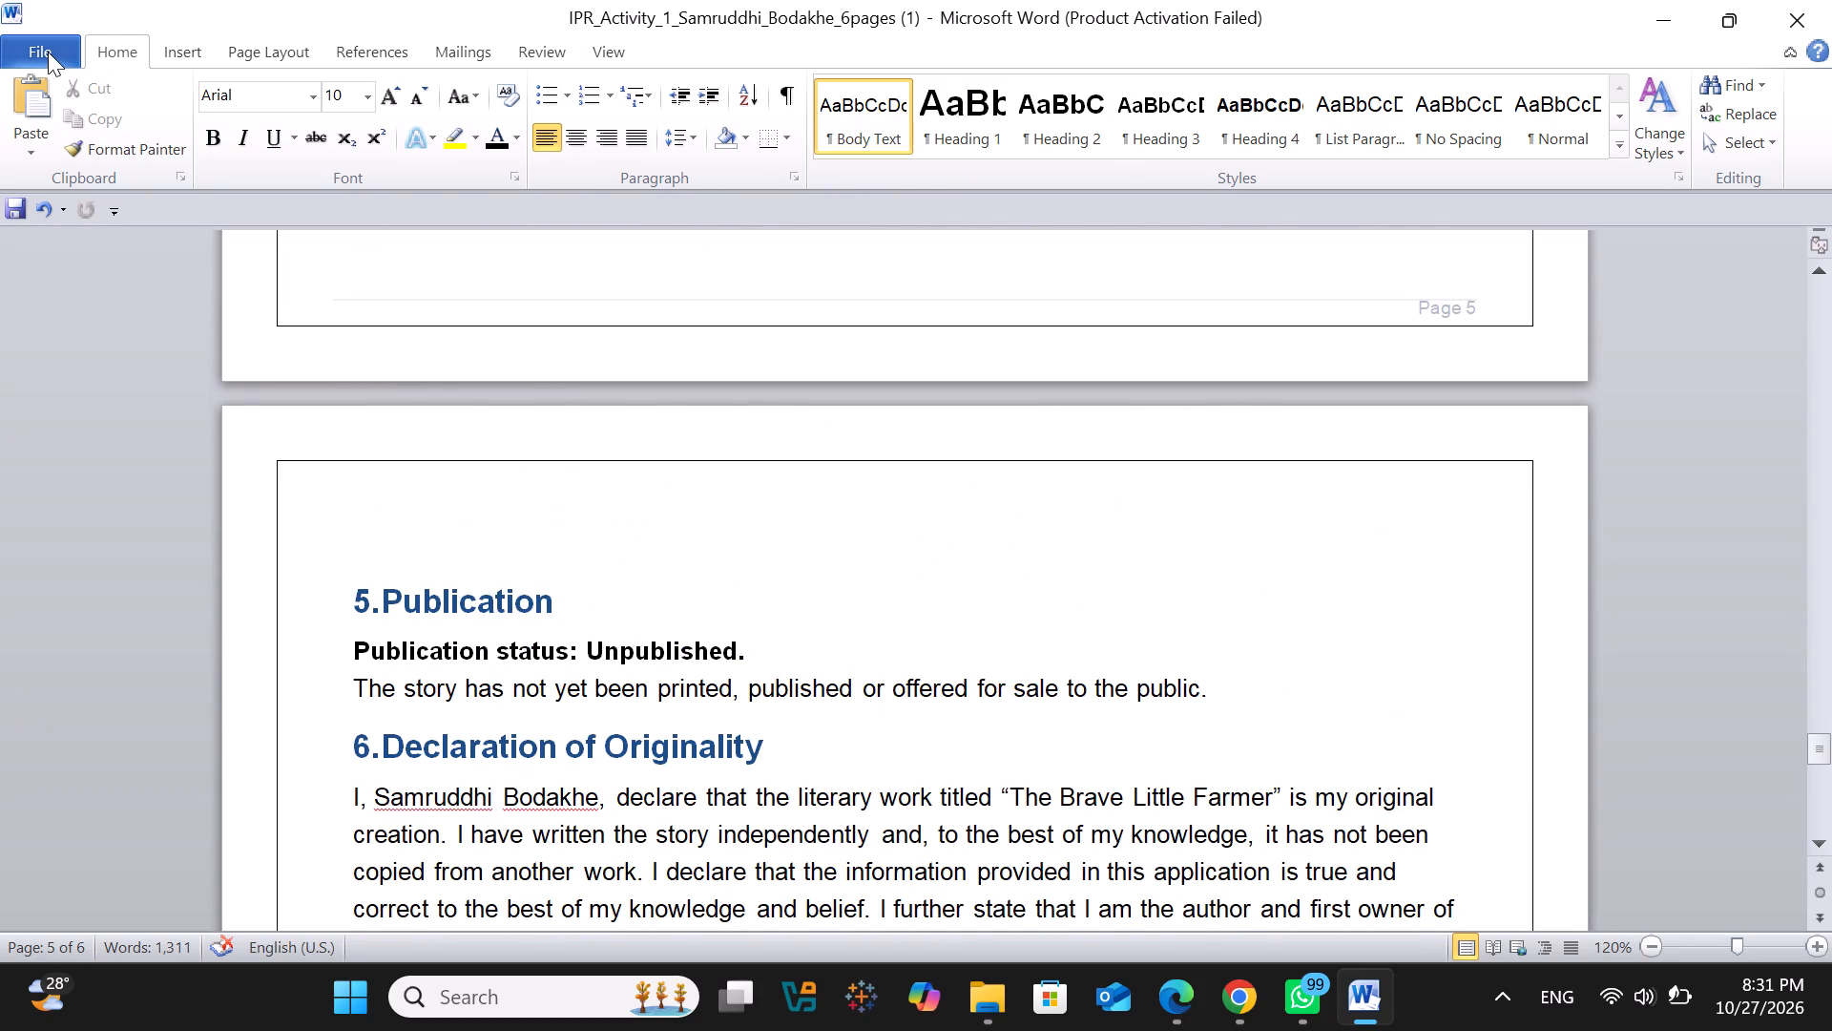
{"action": "left_click", "coordinate": [85, 119]}
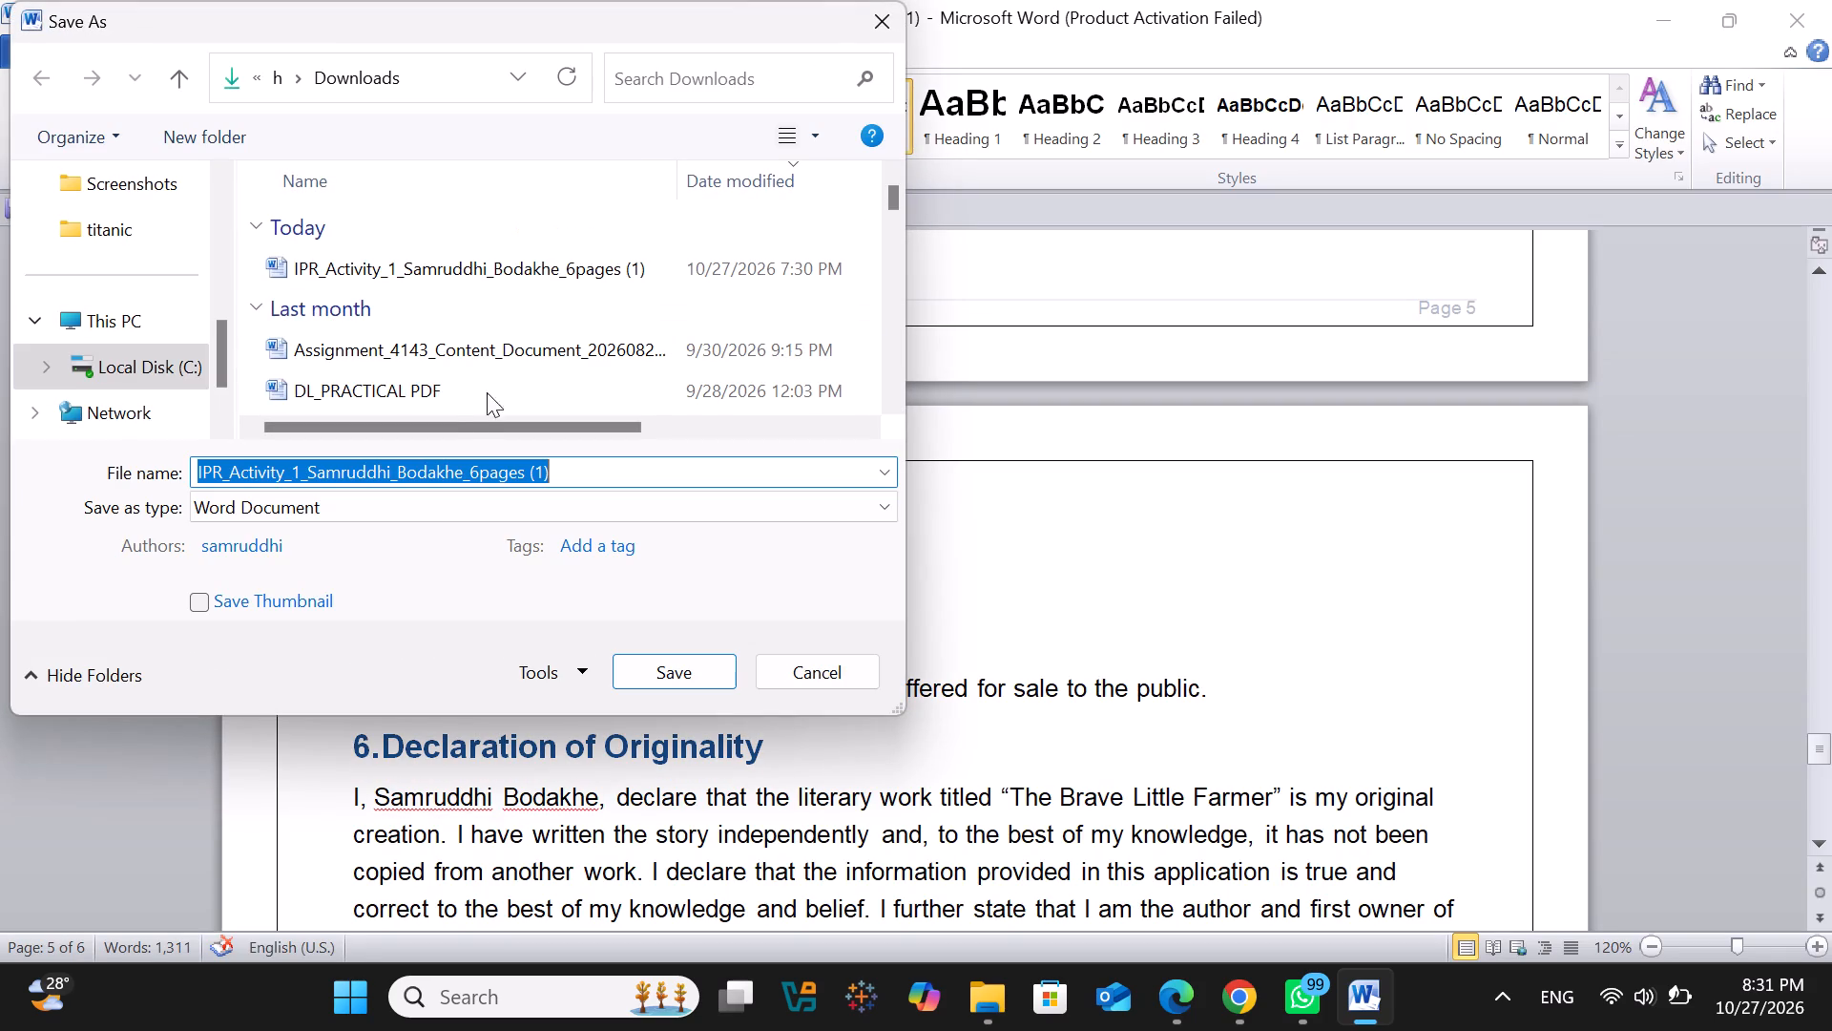
{"action": "scroll", "coordinate": [131, 339], "scroll_direction": "up", "scroll_amount": 3}
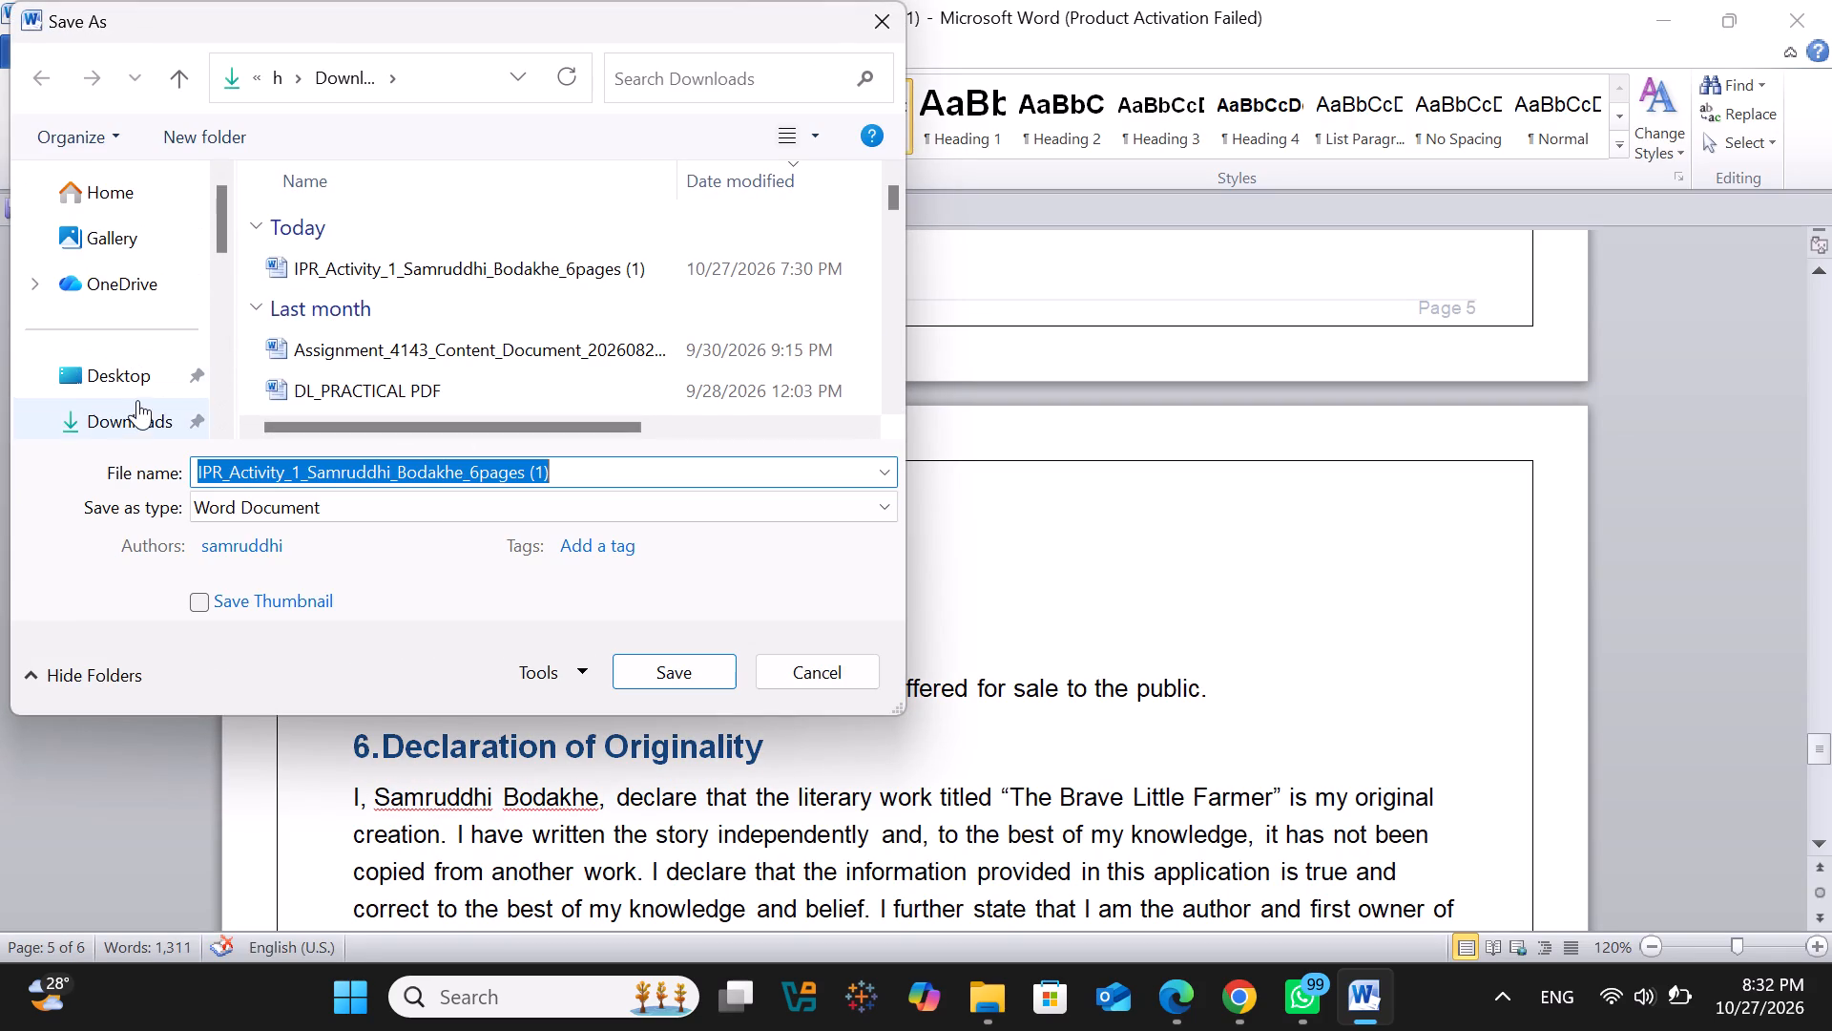
{"action": "left_click", "coordinate": [137, 411]}
{"action": "left_click", "coordinate": [576, 467]}
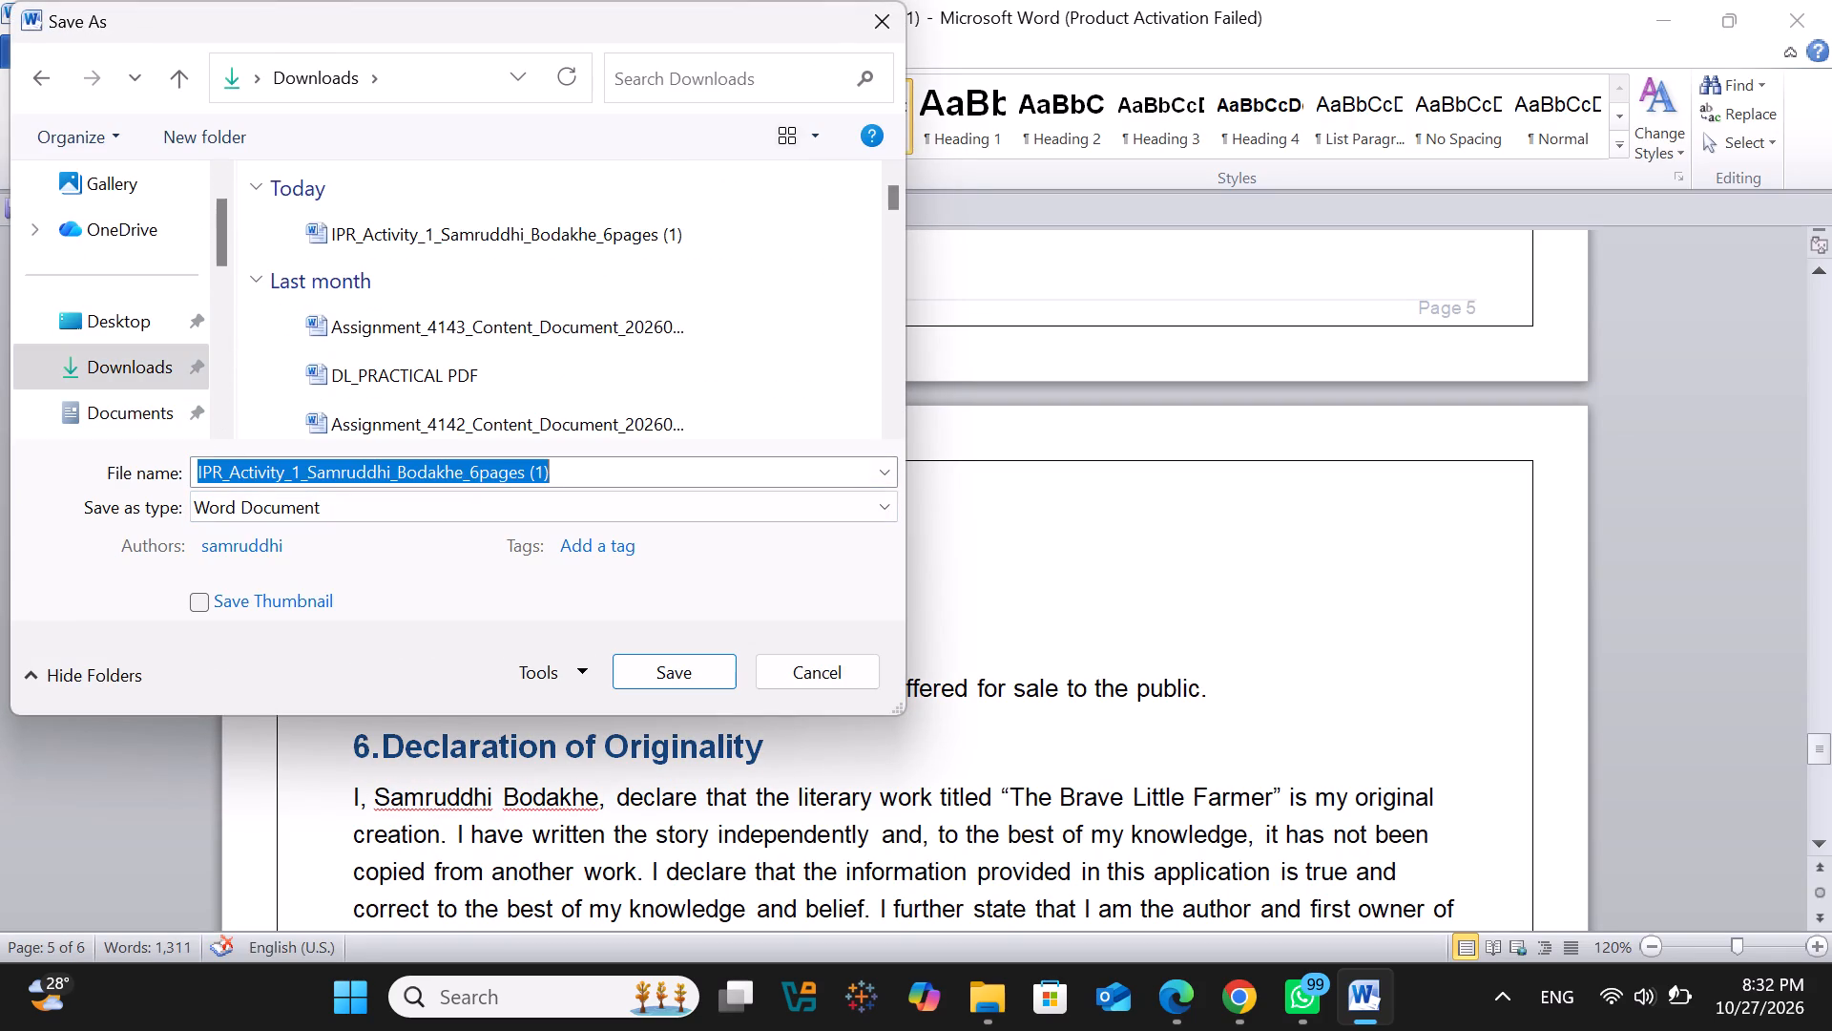
{"action": "left_click", "coordinate": [569, 473]}
{"action": "left_click", "coordinate": [569, 473]}
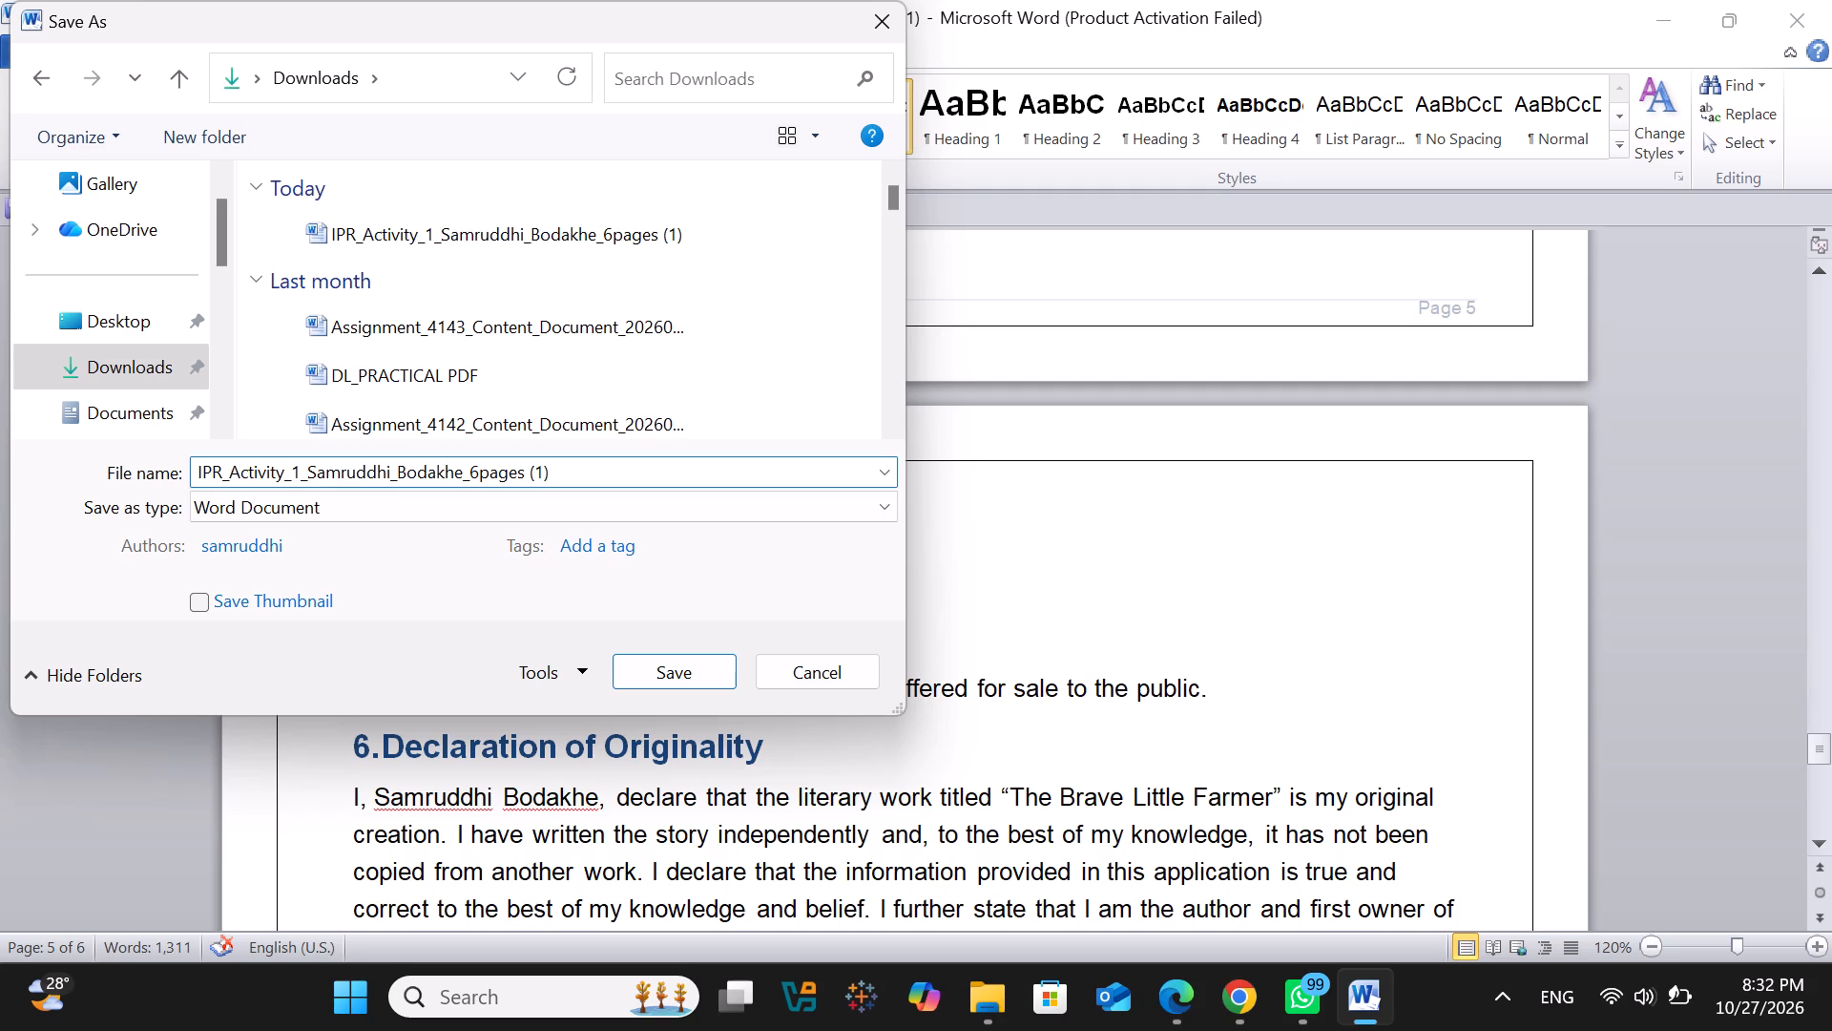
{"action": "left_click", "coordinate": [569, 473]}
{"action": "key", "text": "BackSpace"}
{"action": "key", "text": "BackSpace"}
{"action": "key", "text": "BackSpace"}
{"action": "key", "text": "BackSpace"}
{"action": "key", "text": "BackSpace"}
{"action": "key", "text": "BackSpace"}
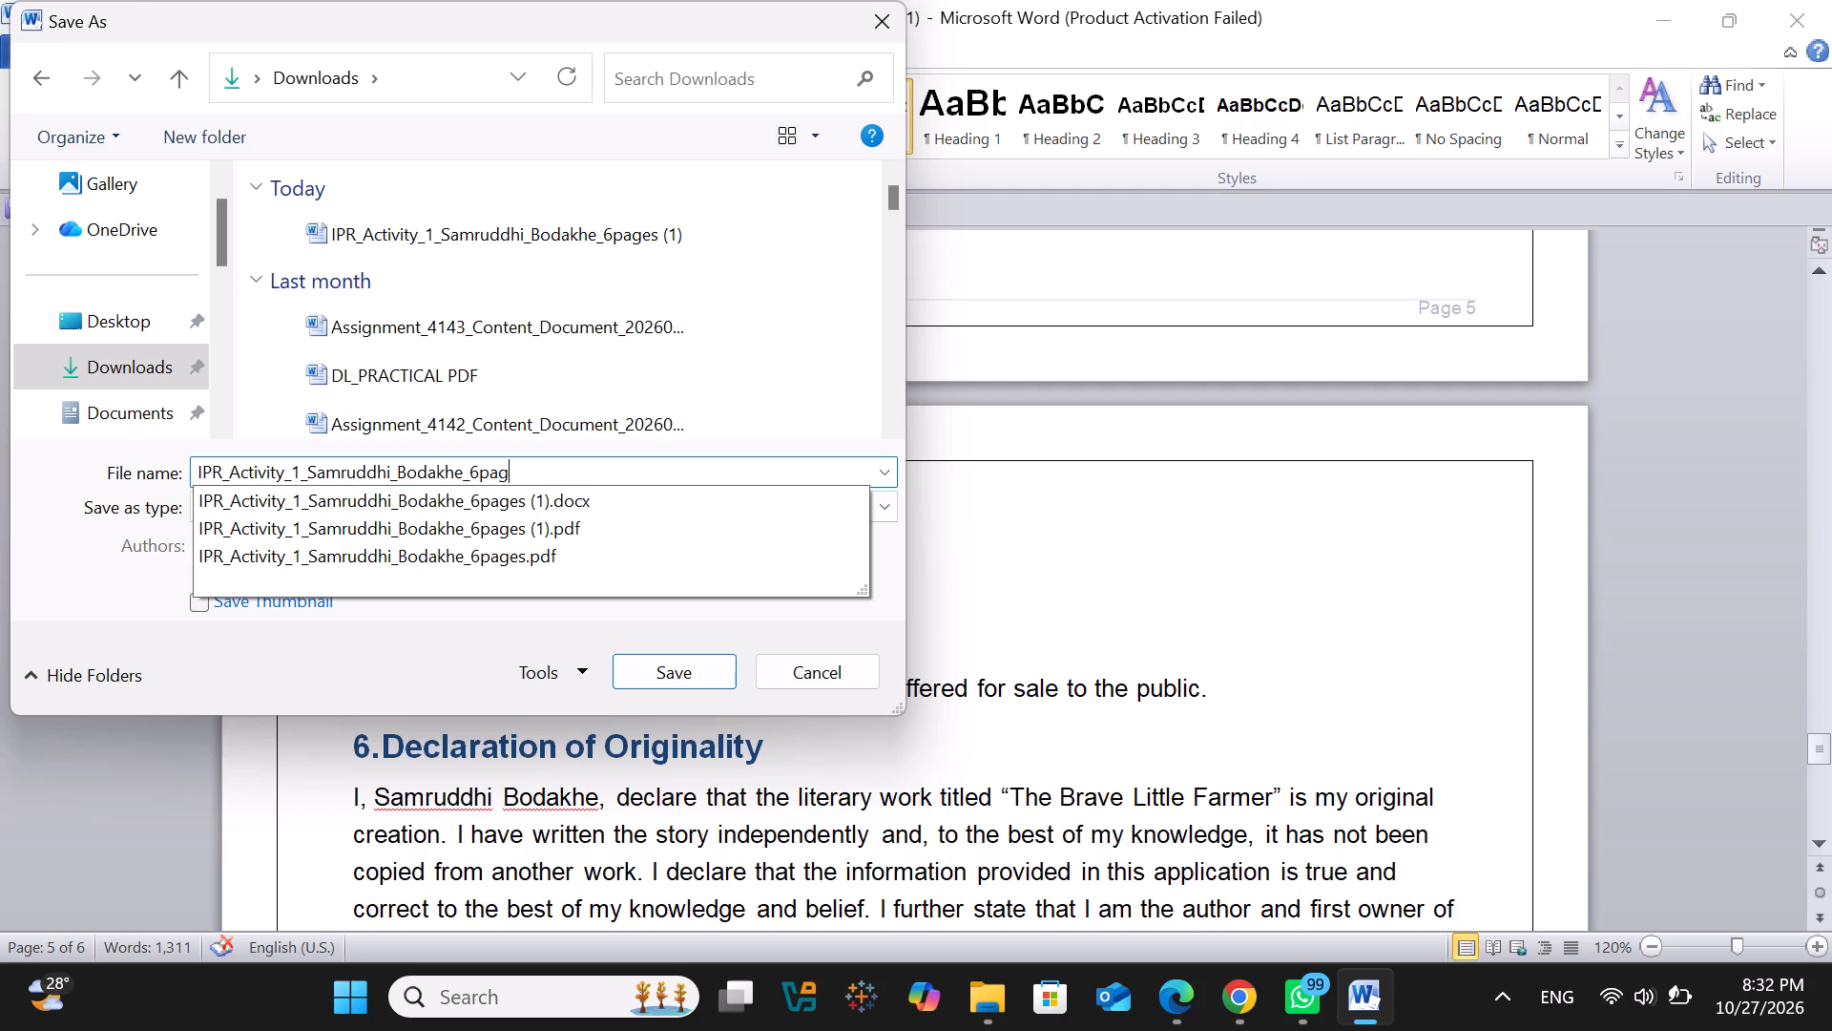
{"action": "key", "text": "BackSpace"}
{"action": "key", "text": "BackSpace"}
{"action": "key", "text": "BackSpace"}
{"action": "key", "text": "BackSpace"}
{"action": "key", "text": "BackSpace"}
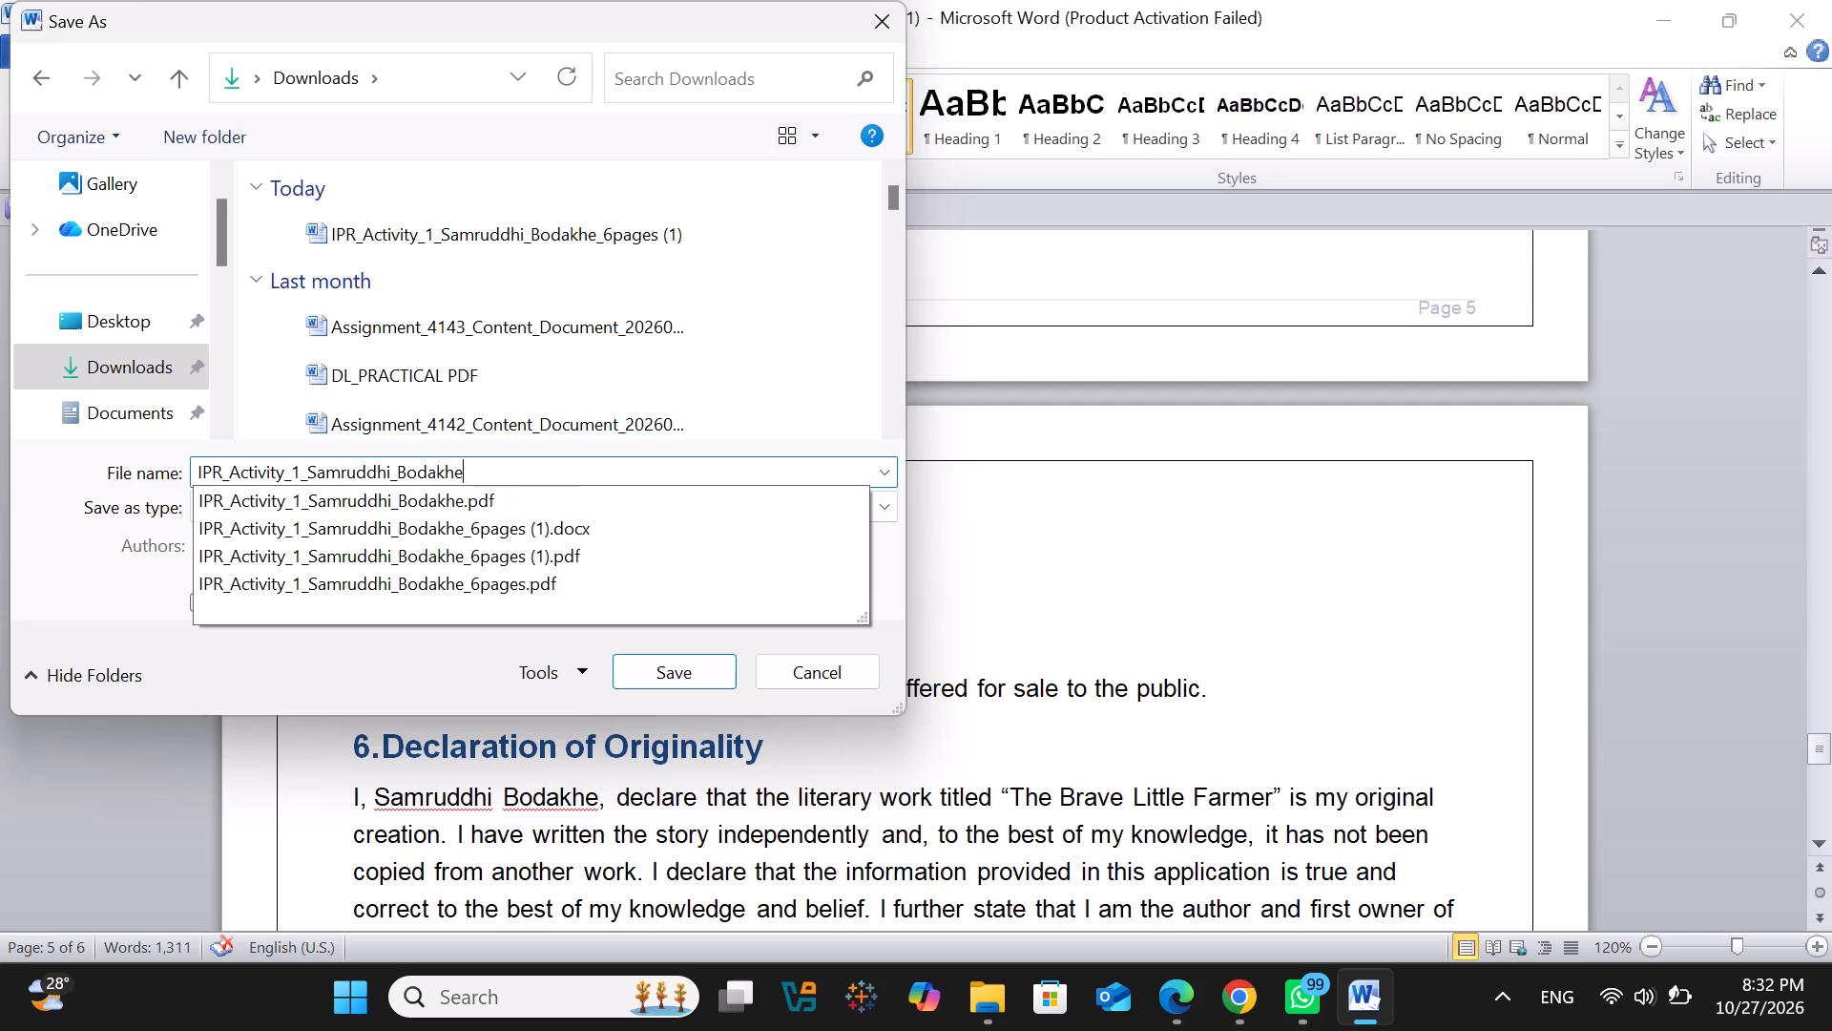
{"action": "left_click", "coordinate": [679, 678]}
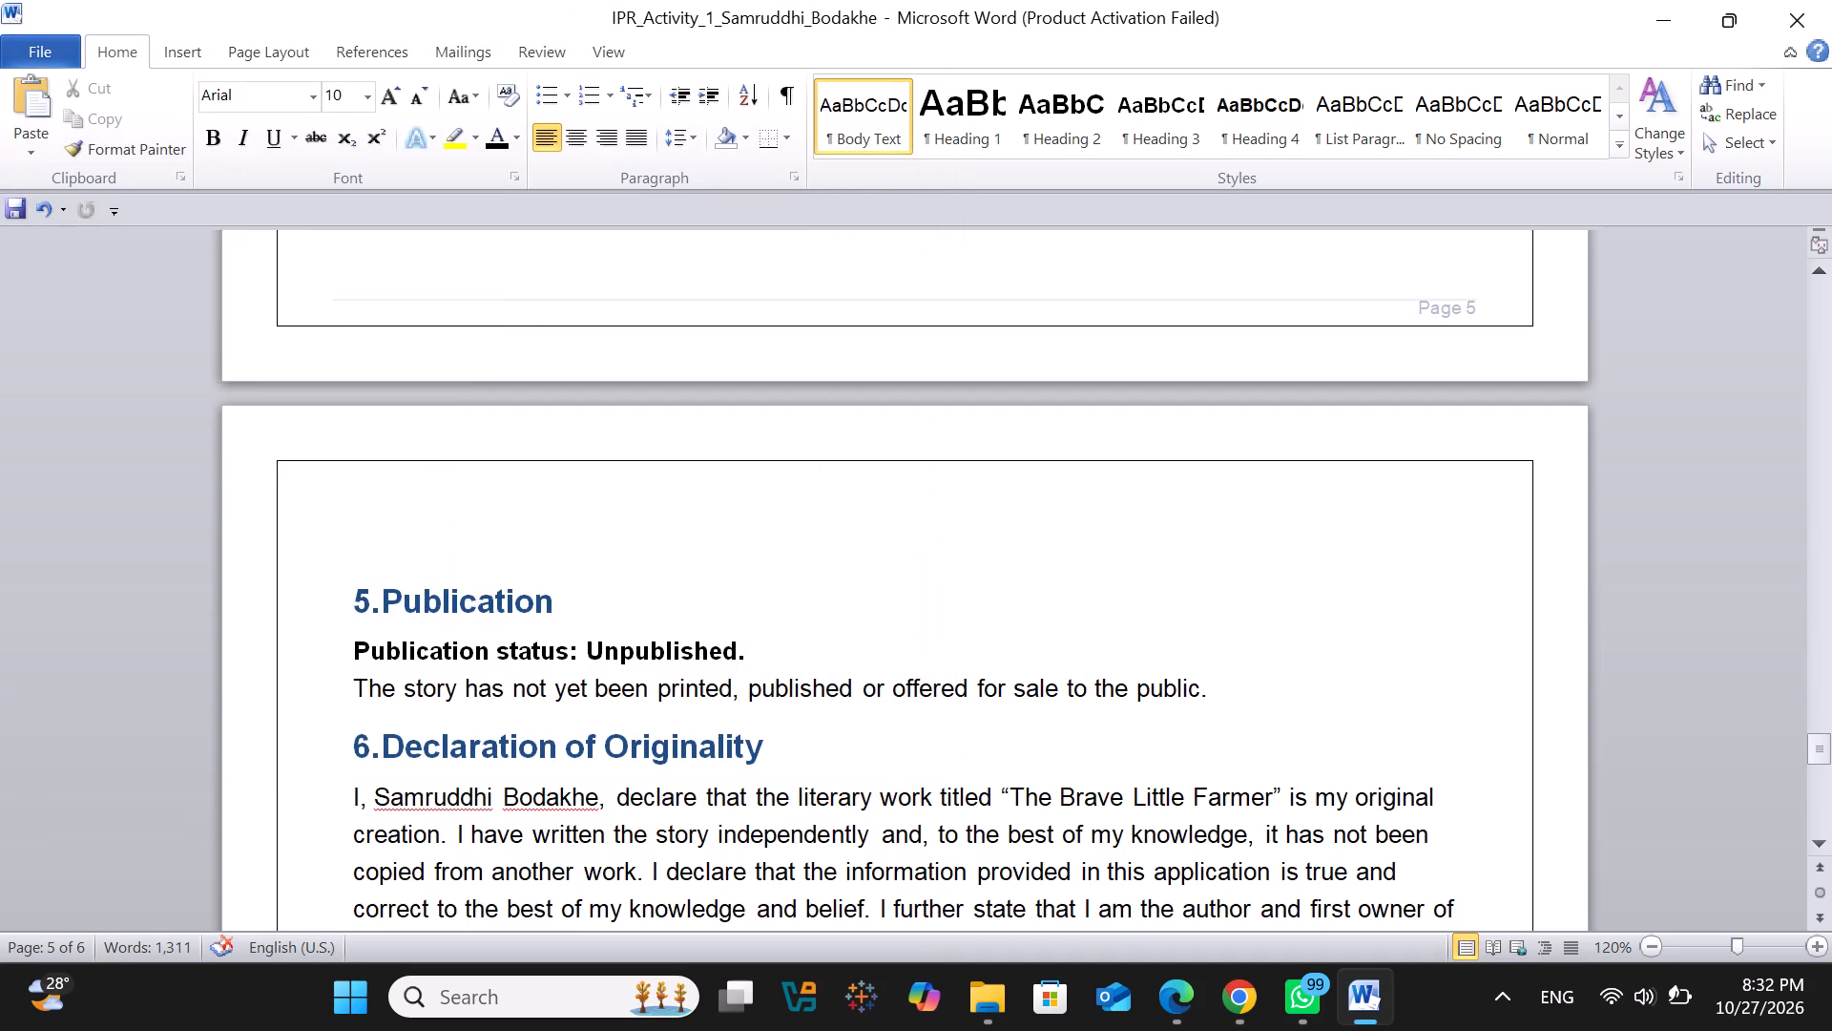
Save a PDF copy of the report in Downloads, adding "(1)" directly to the end of the file name.
{"action": "left_click", "coordinate": [51, 52]}
{"action": "left_click", "coordinate": [65, 127]}
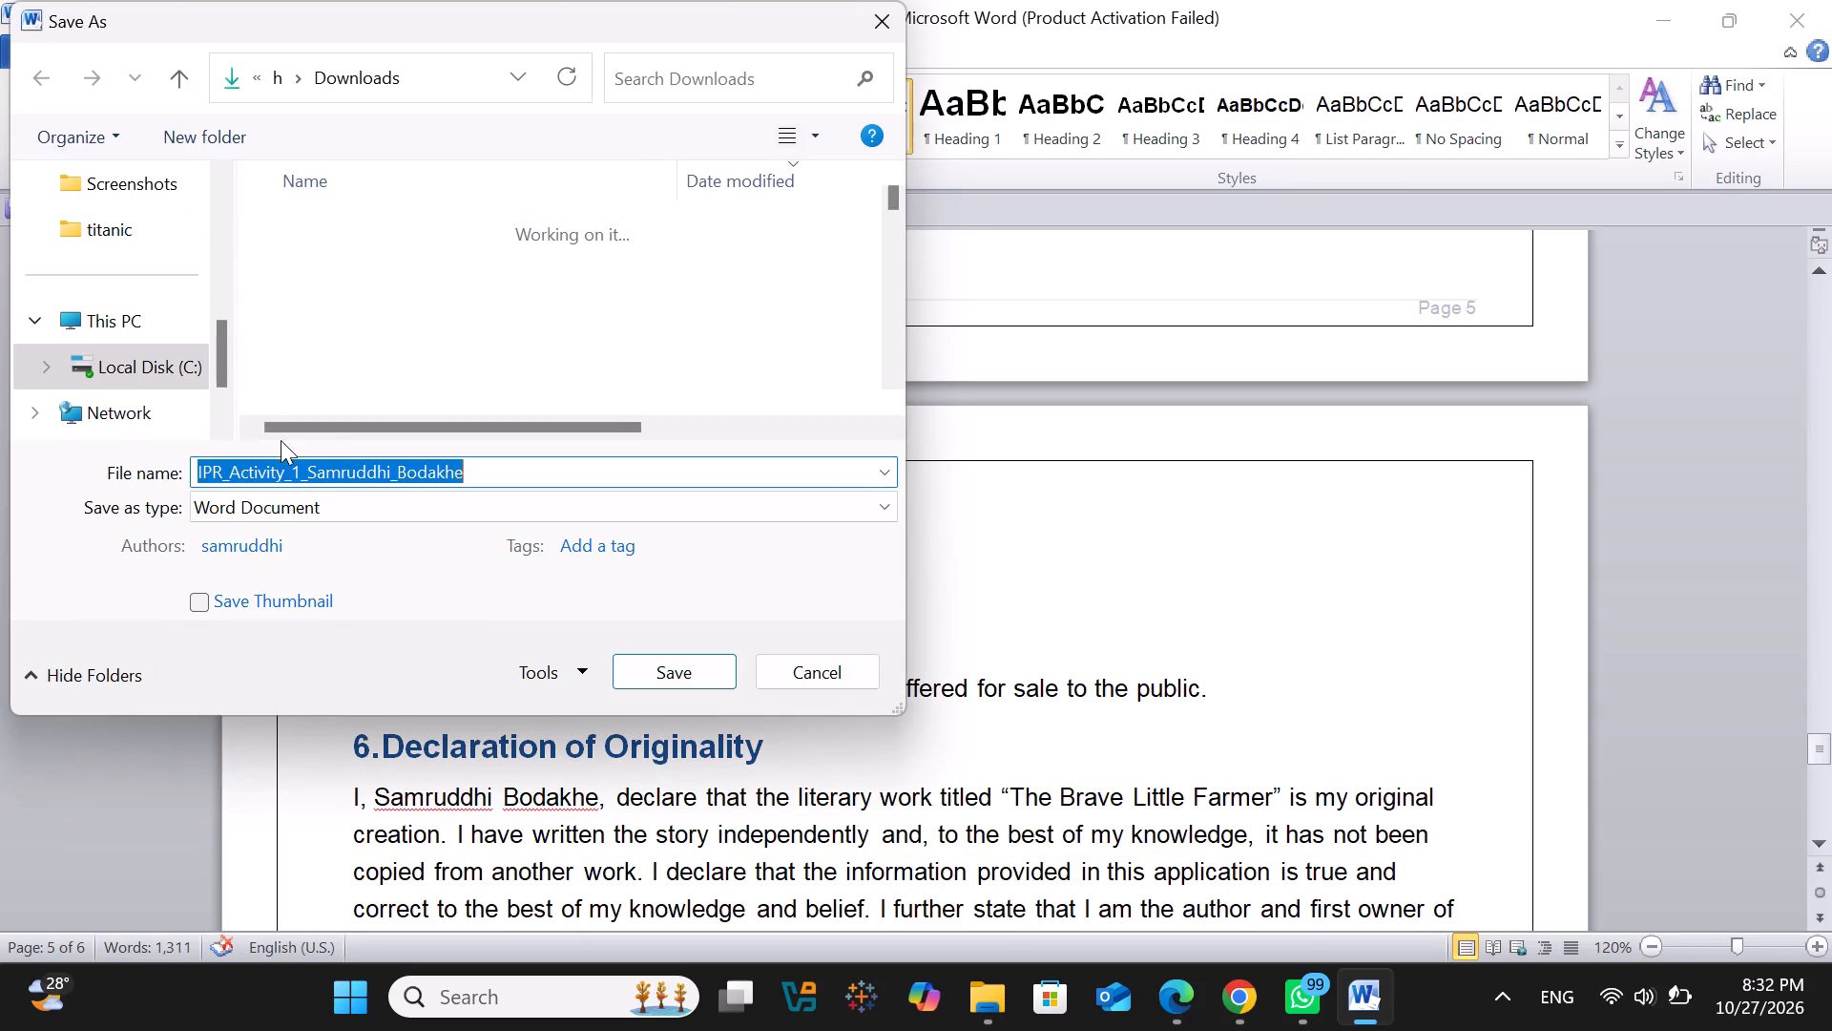
{"action": "left_click", "coordinate": [468, 479]}
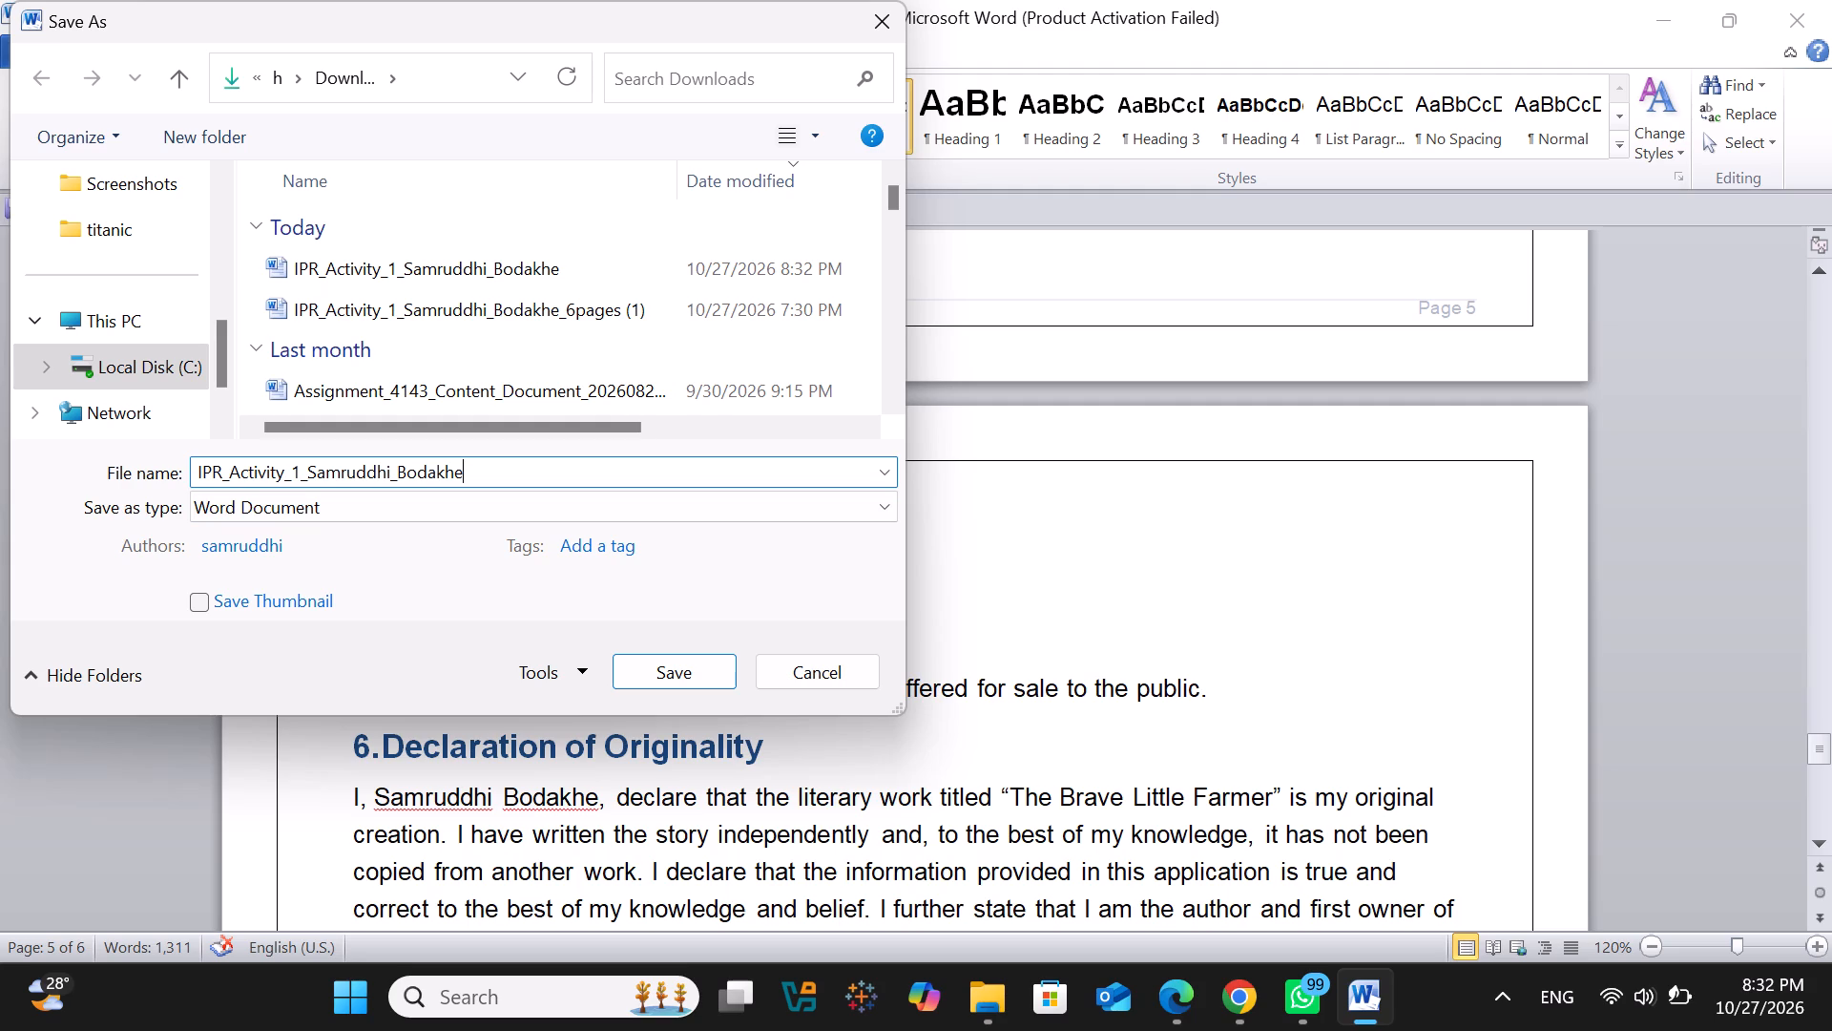
{"action": "key", "text": "space"}
{"action": "key", "text": "BackSpace"}
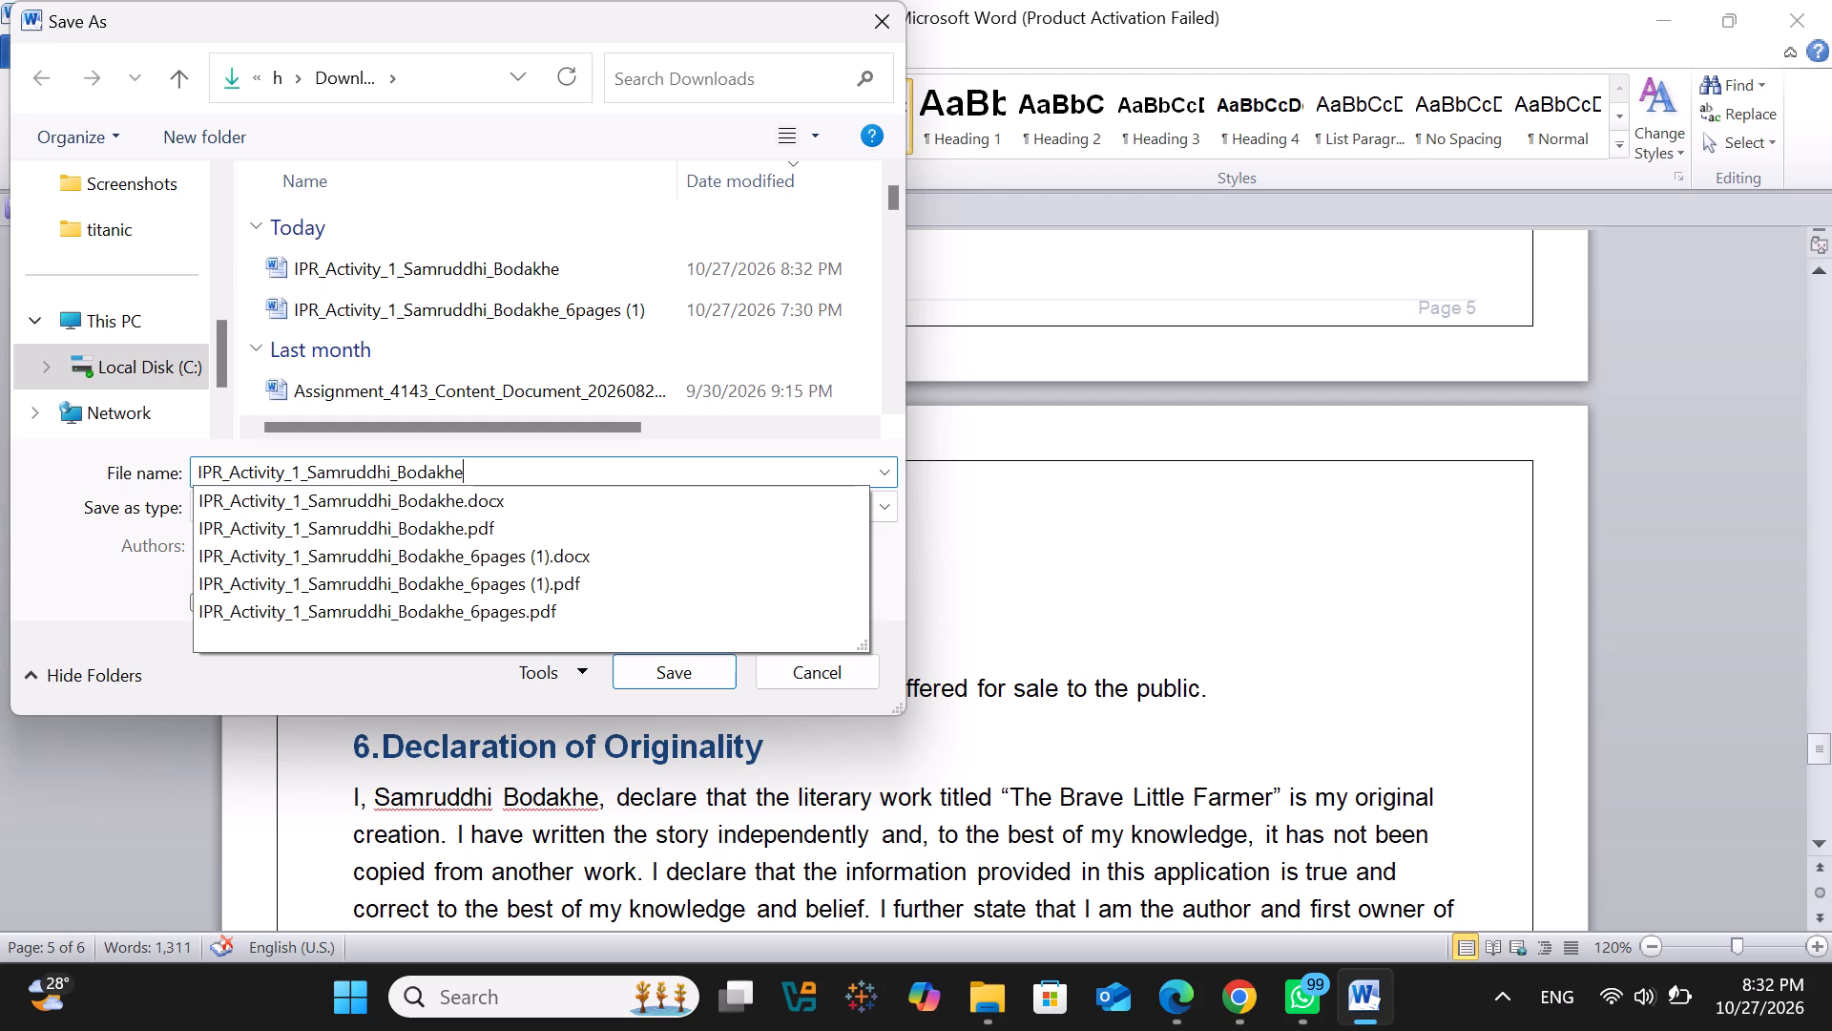
{"action": "type", "text": "()"}
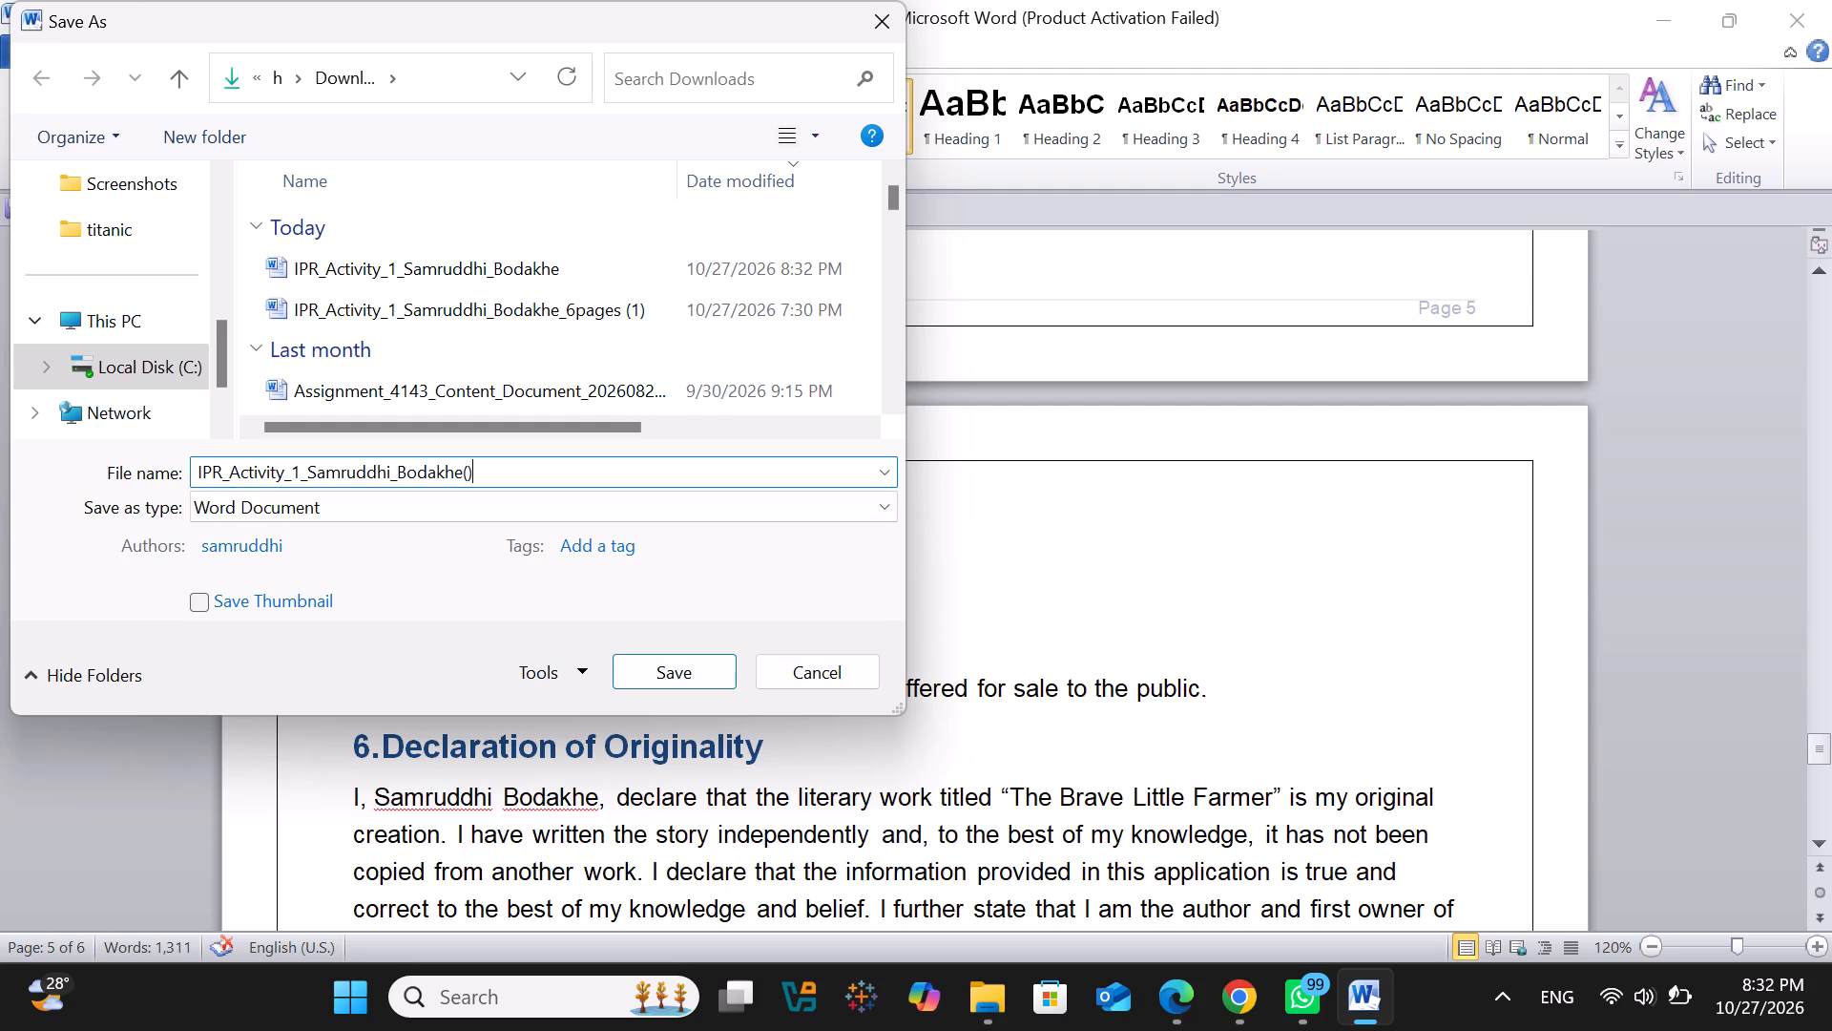
{"action": "key", "text": "Left"}
{"action": "key", "text": "1"}
{"action": "left_click", "coordinate": [265, 504]}
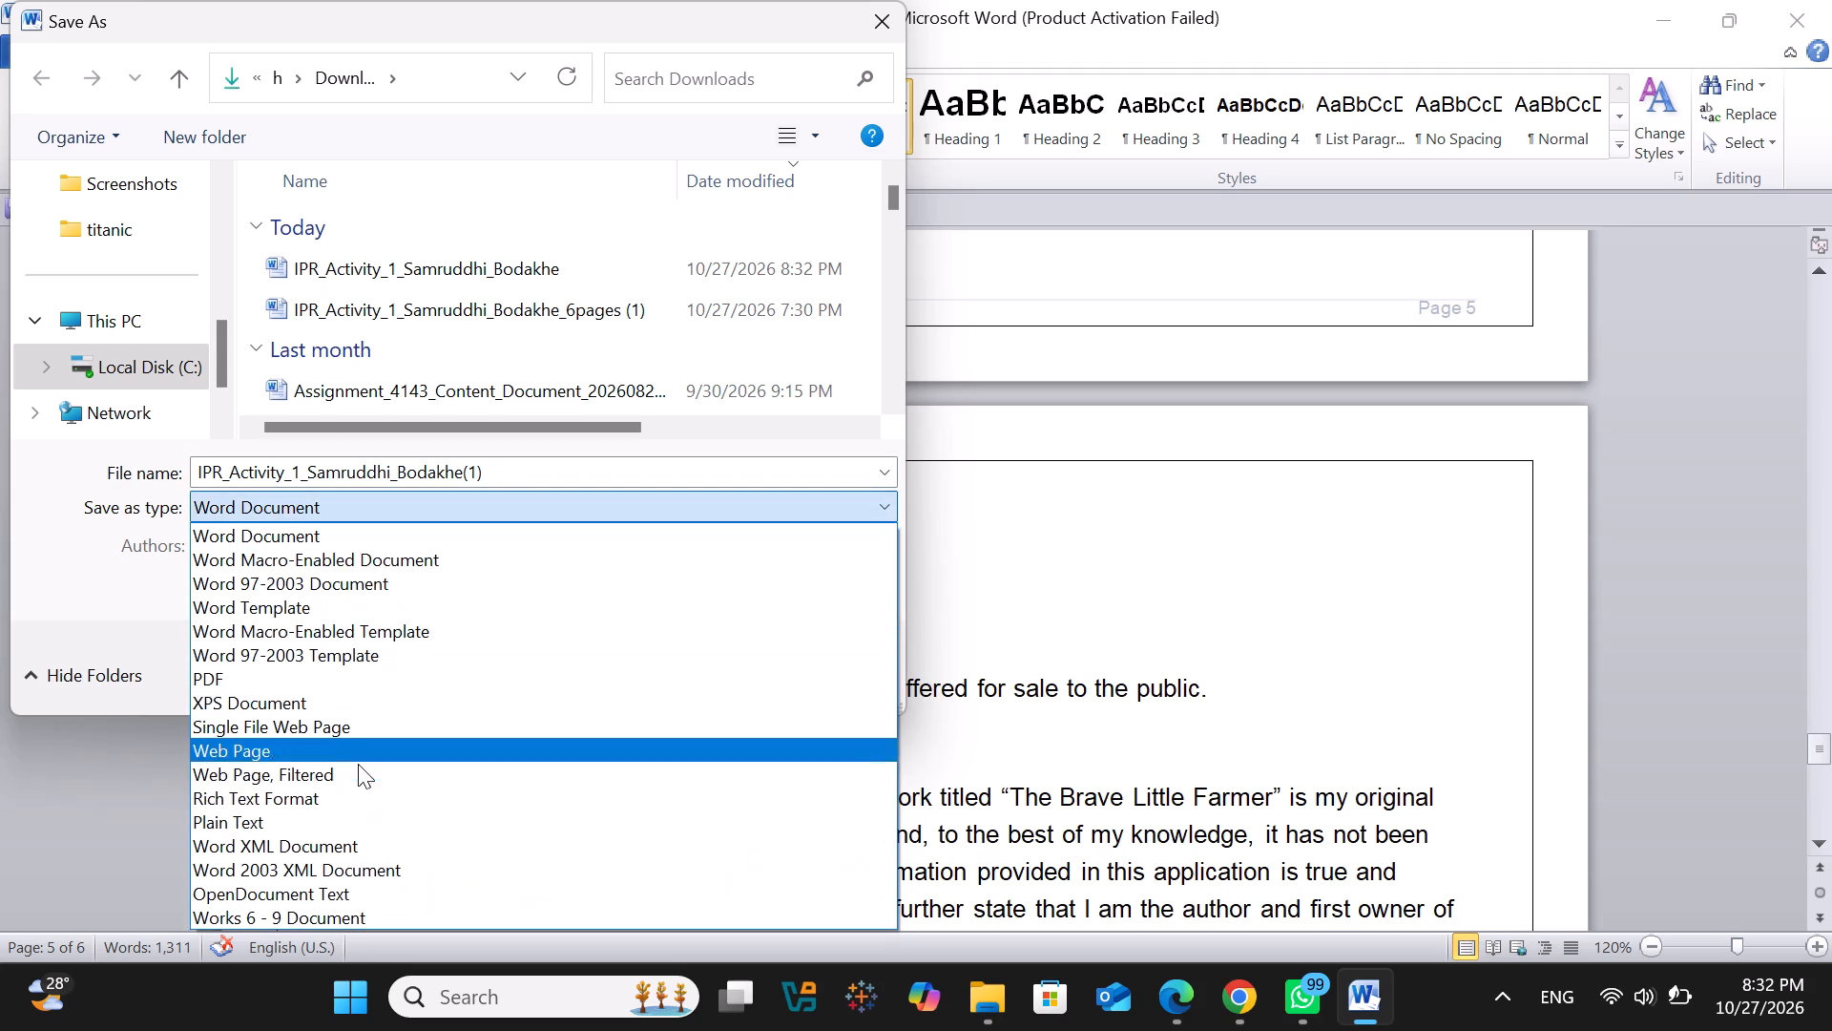
{"action": "left_click", "coordinate": [265, 672]}
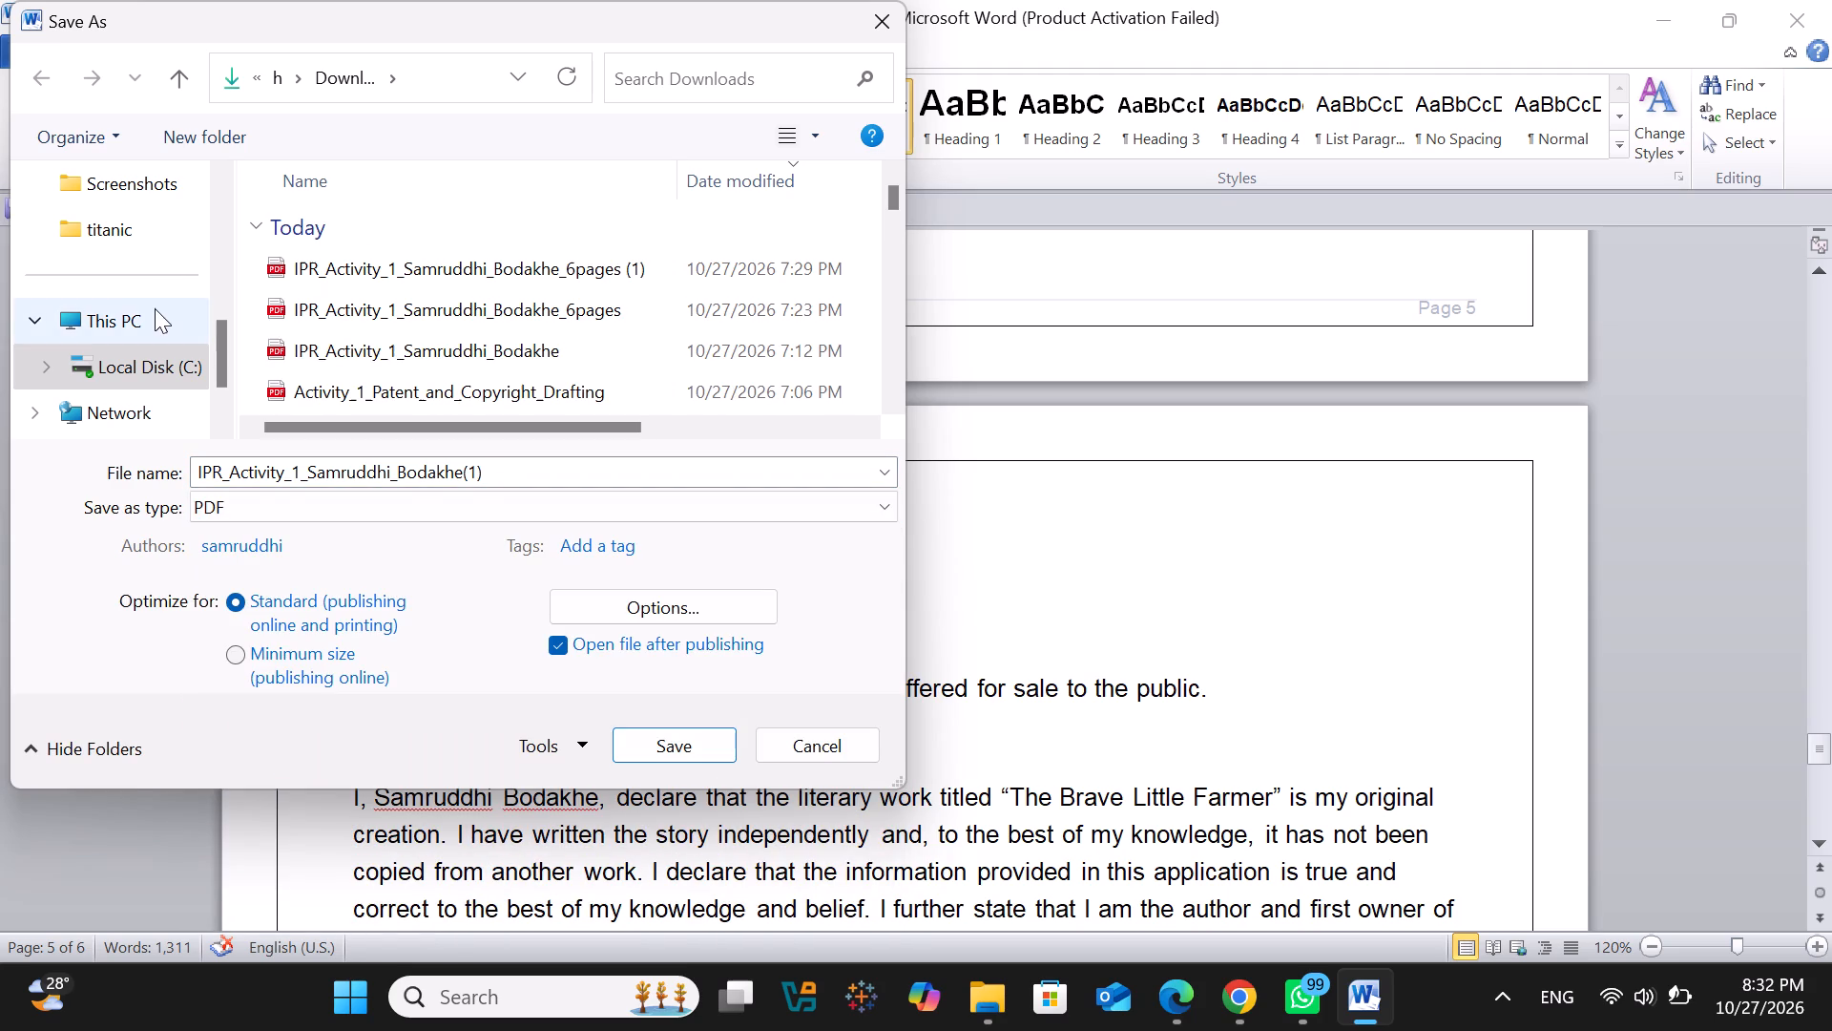
{"action": "scroll", "coordinate": [155, 308], "scroll_direction": "up", "scroll_amount": 2}
{"action": "left_click", "coordinate": [152, 415]}
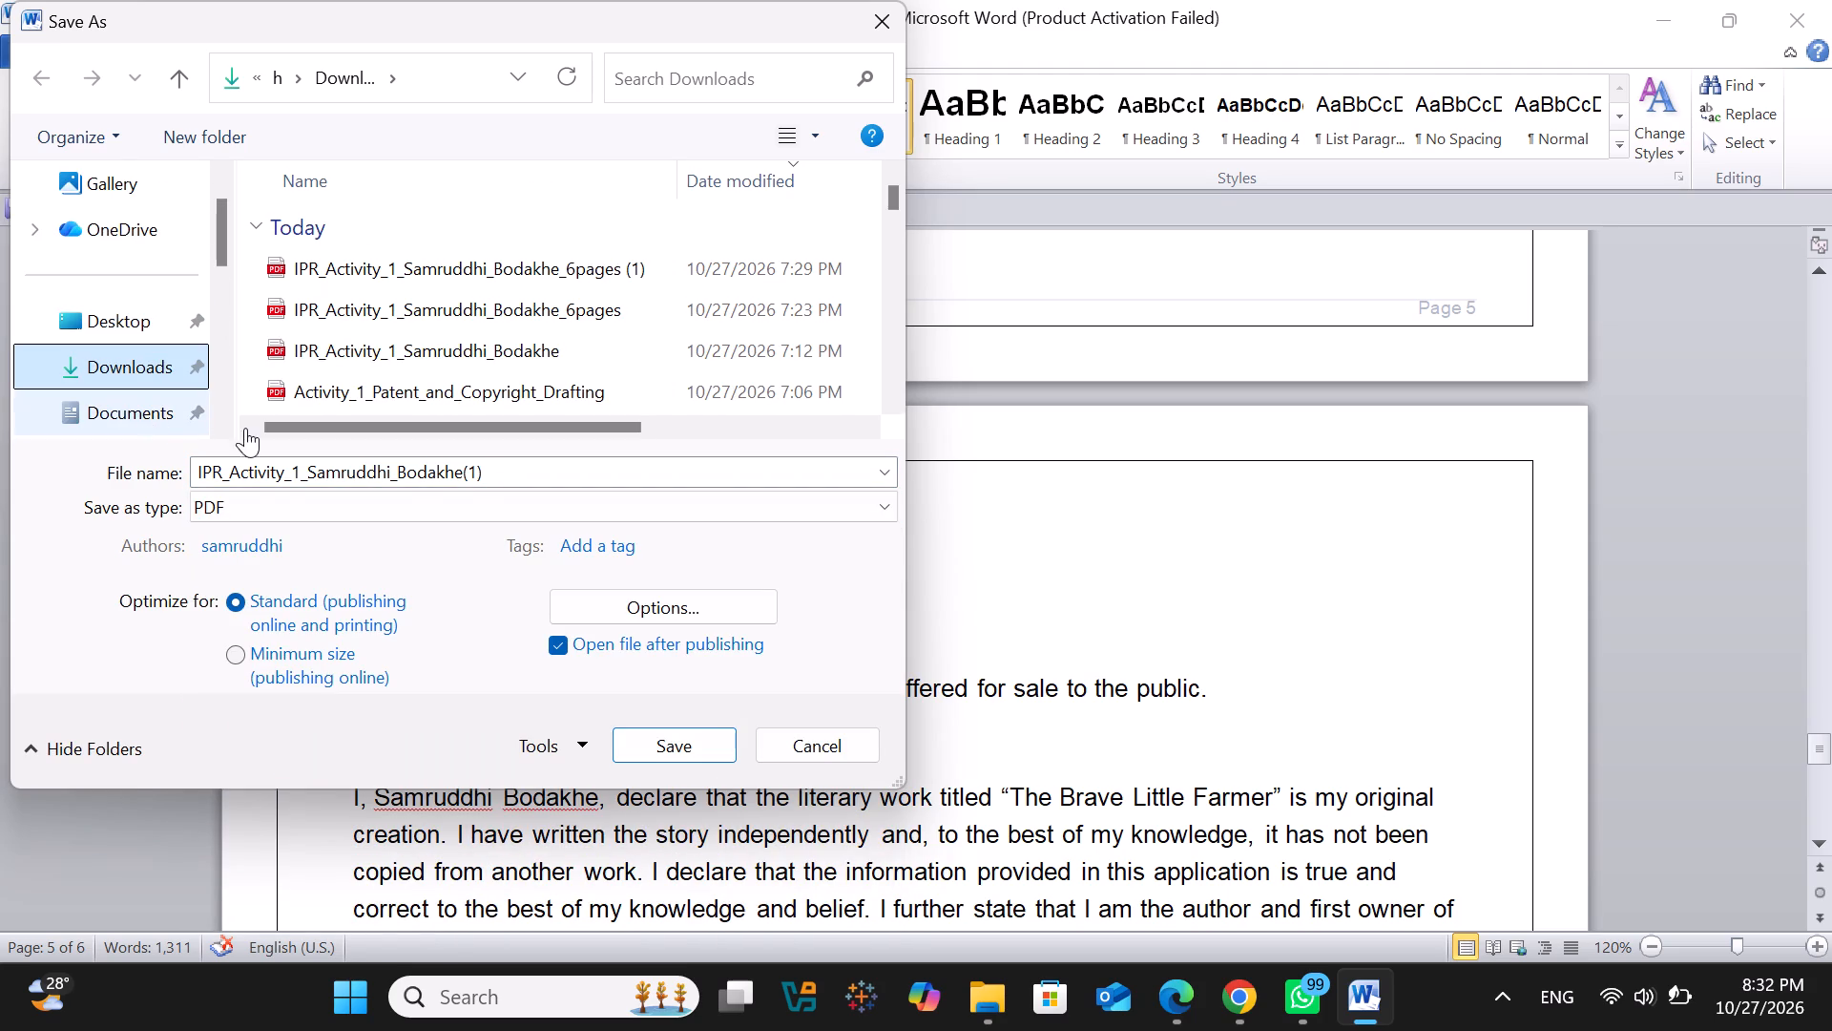
{"action": "left_click", "coordinate": [694, 751]}
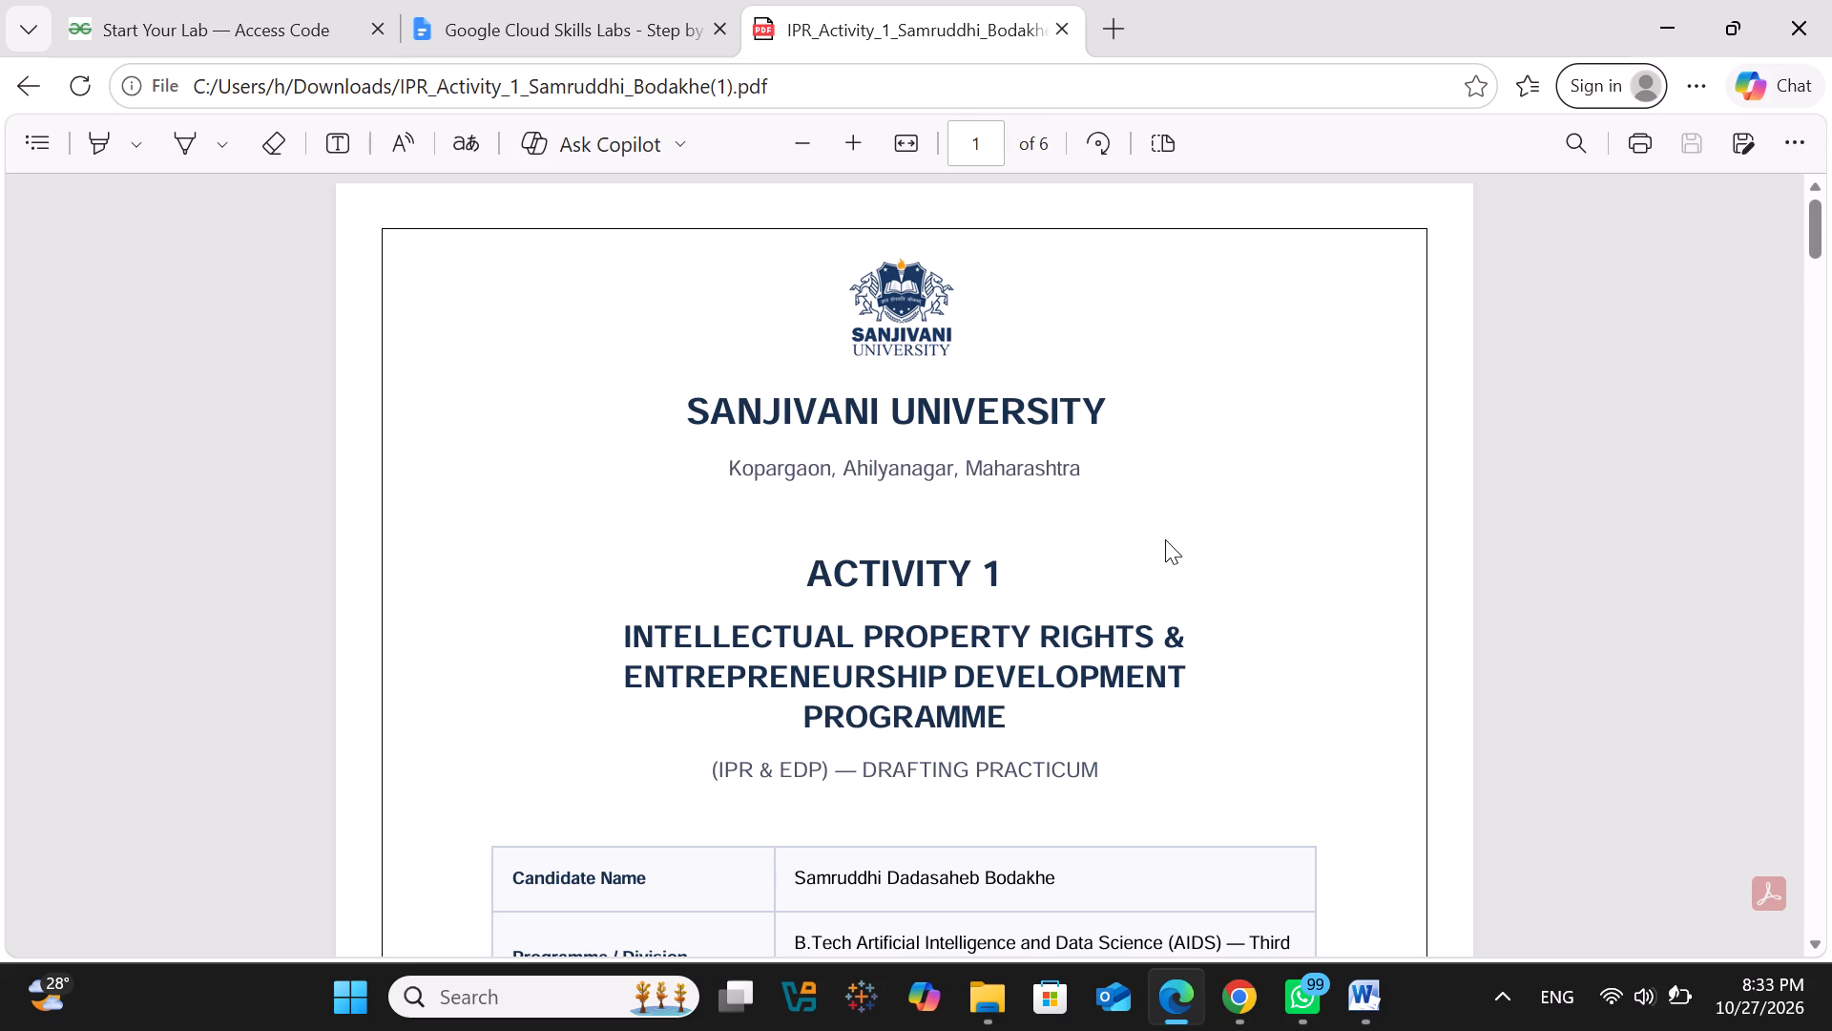
Review all six pages of the exported PDF, from the cover page's candidate table to the applicant's signature, and minimise the viewer.
{"action": "scroll", "coordinate": [1165, 539], "scroll_direction": "down", "scroll_amount": 3}
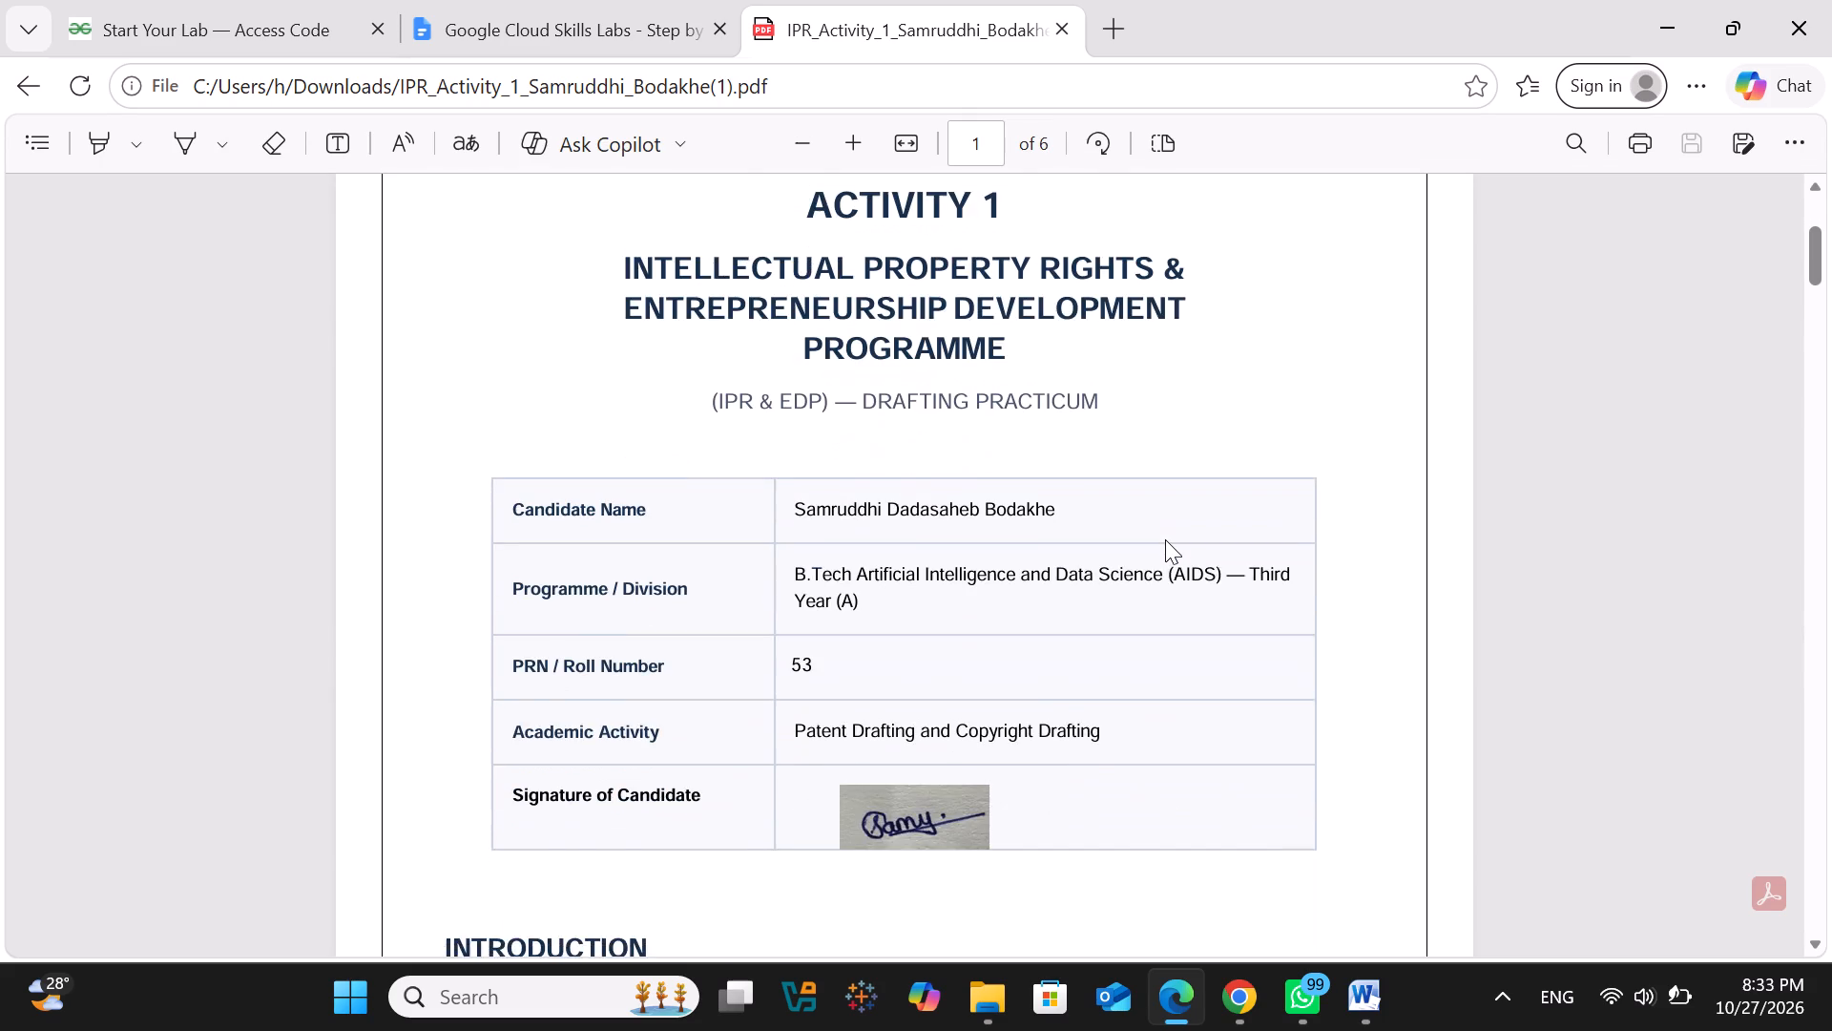
{"action": "scroll", "coordinate": [1165, 539], "scroll_direction": "down", "scroll_amount": 8}
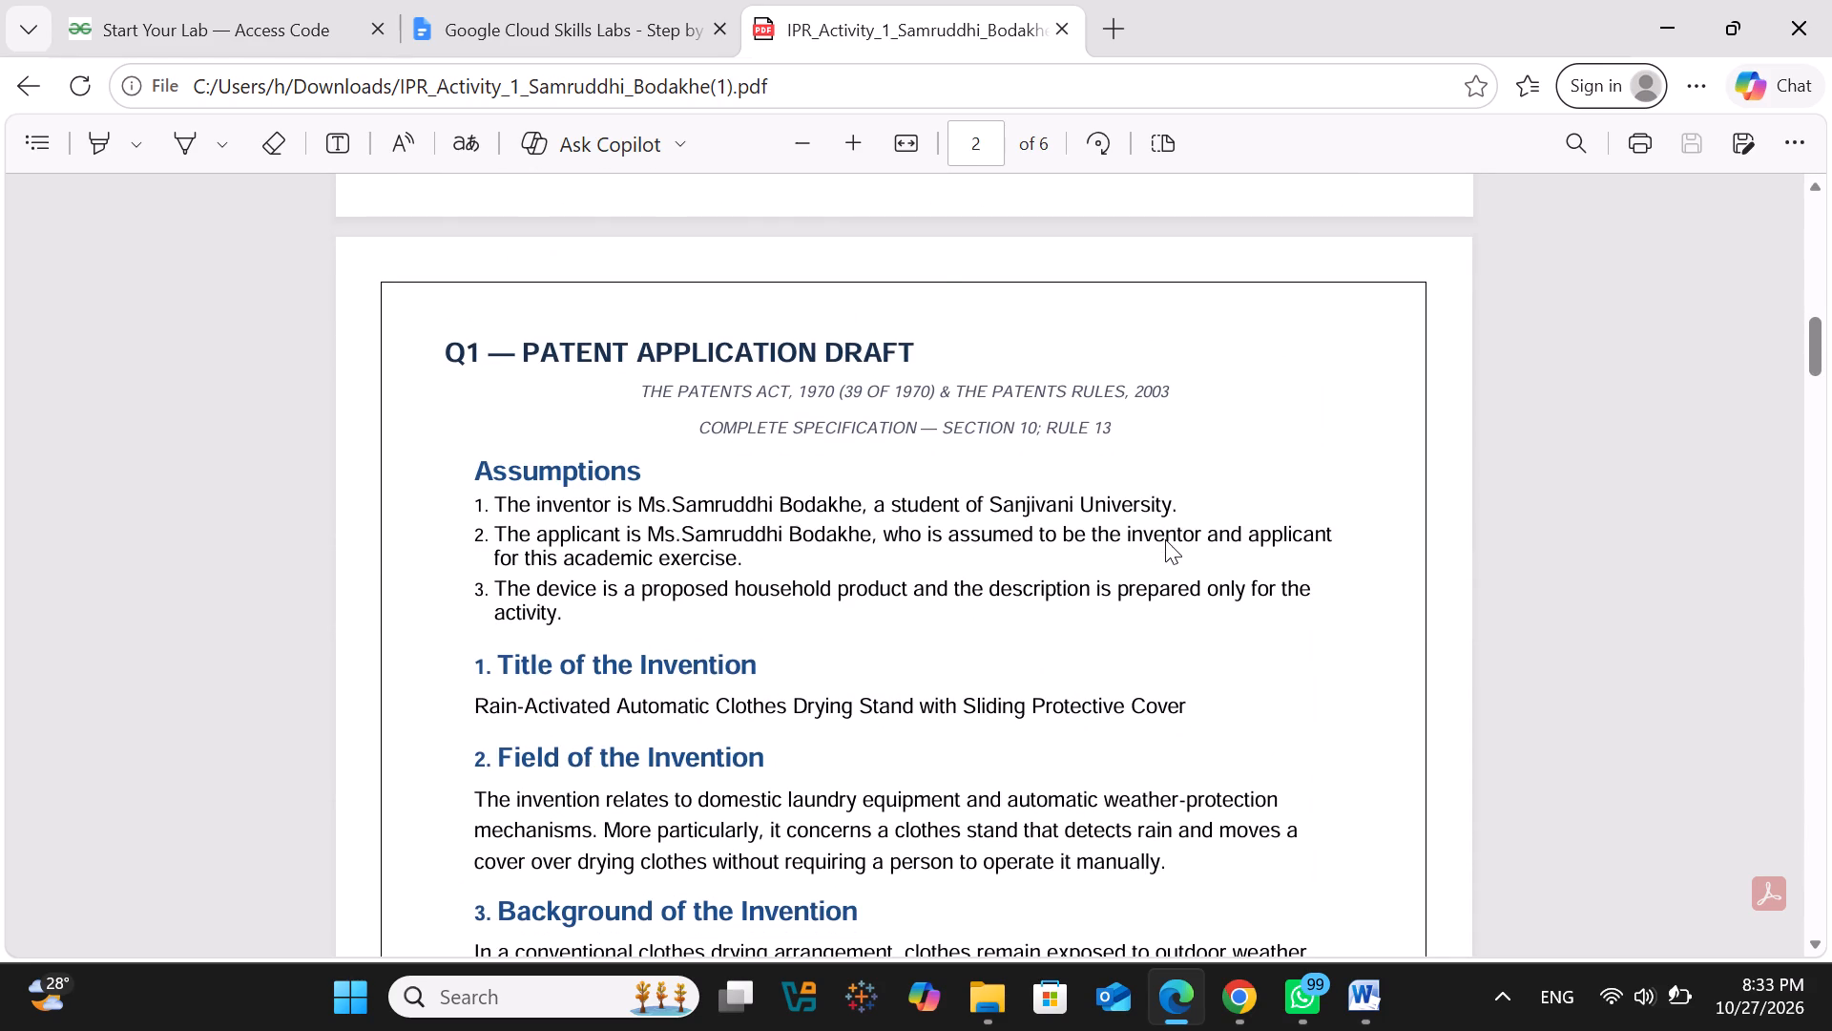
{"action": "scroll", "coordinate": [1165, 539], "scroll_direction": "down", "scroll_amount": 19}
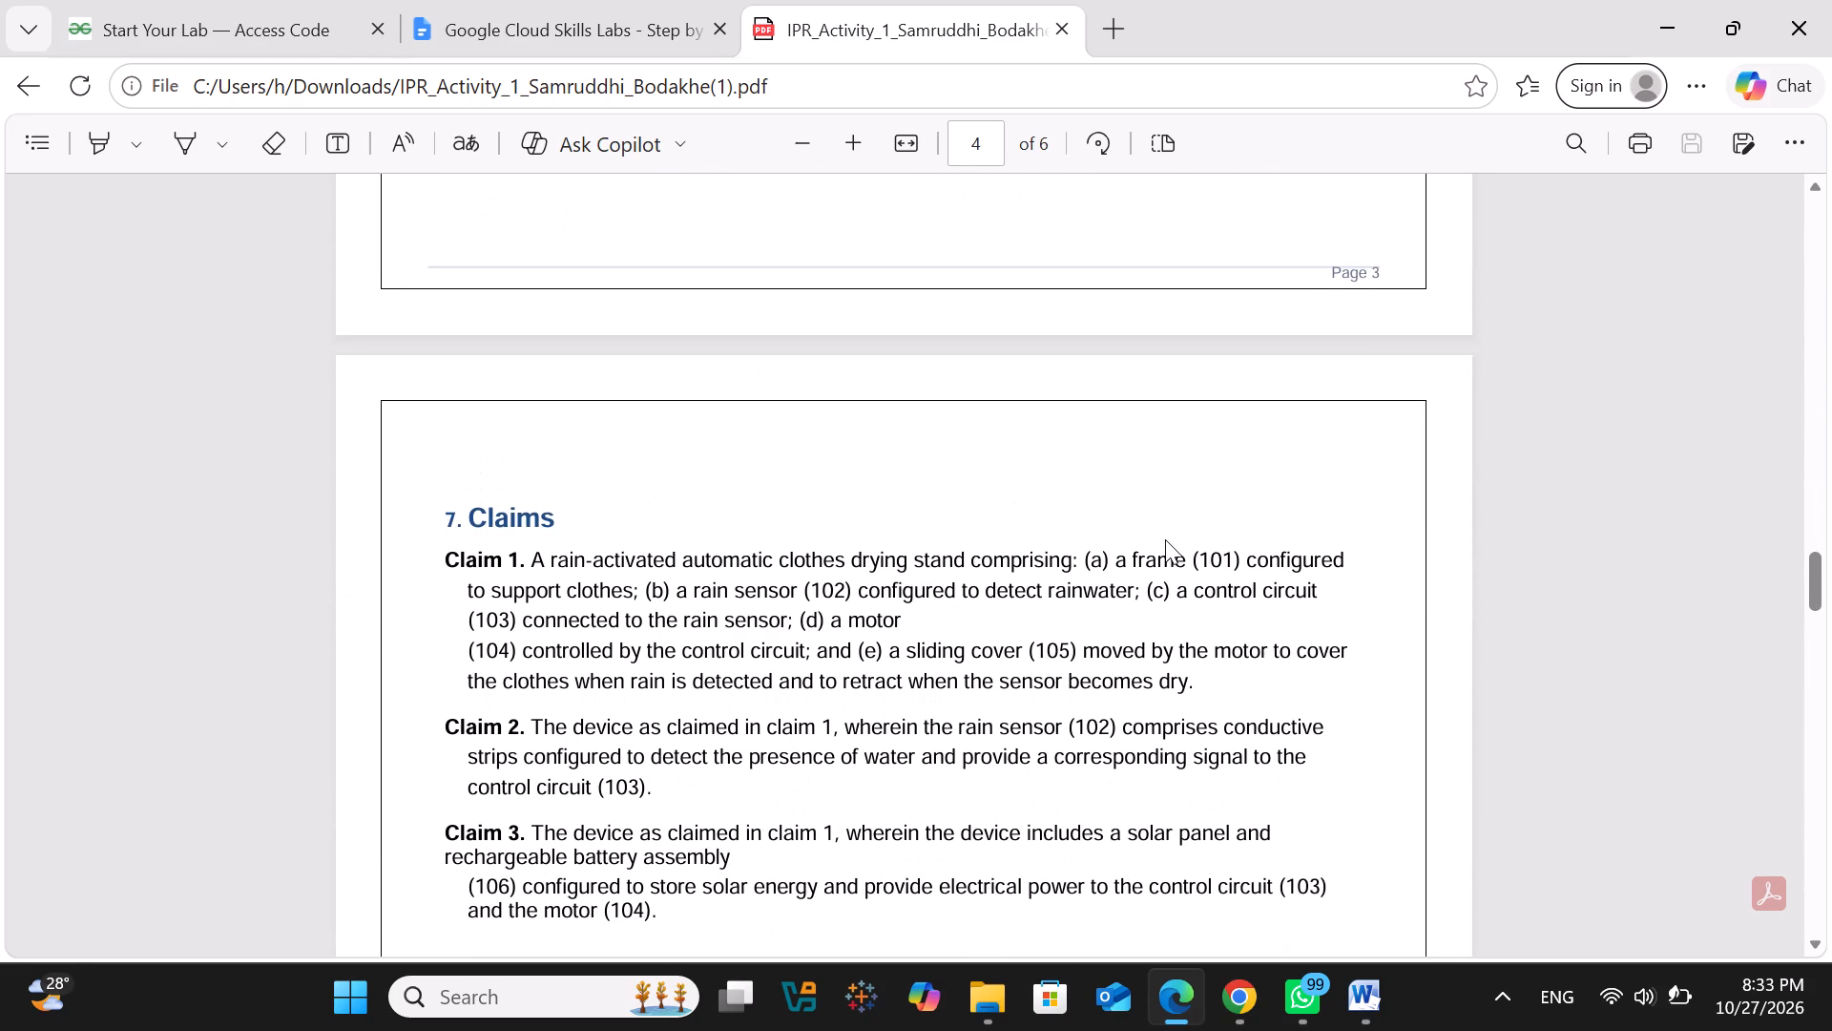
{"action": "scroll", "coordinate": [1165, 539], "scroll_direction": "down", "scroll_amount": 7}
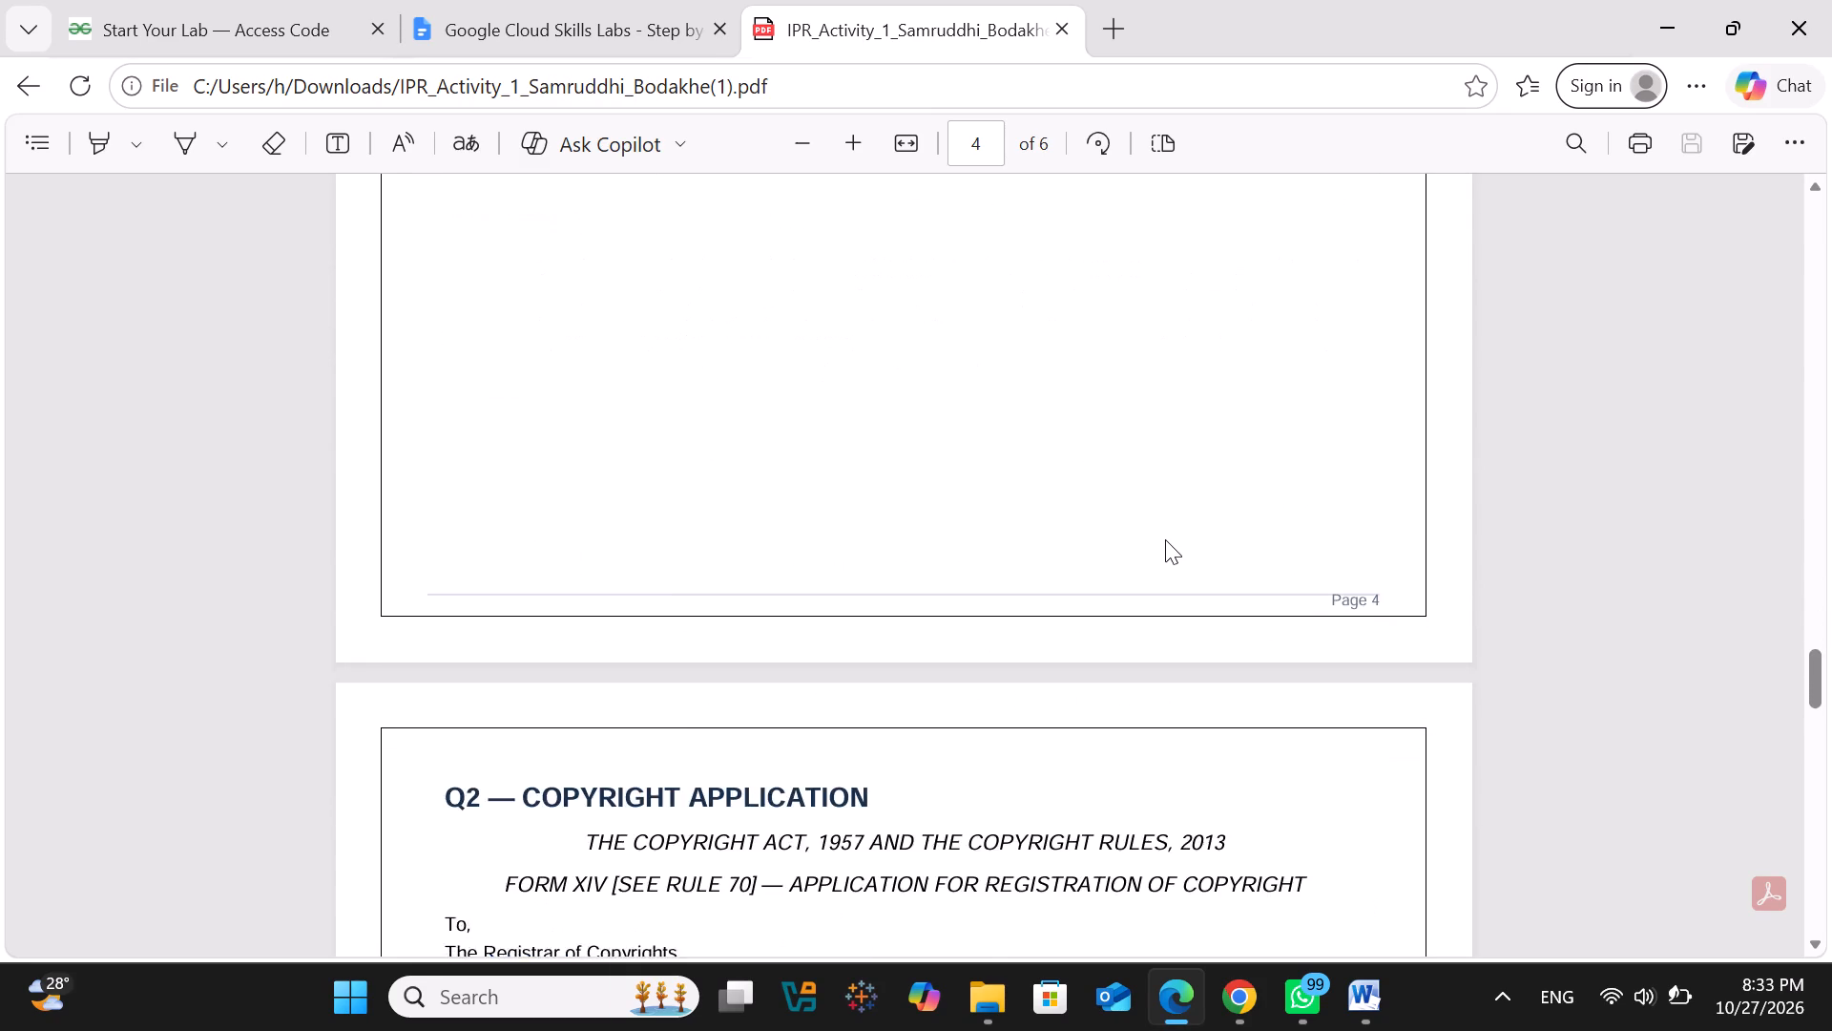
{"action": "scroll", "coordinate": [1165, 539], "scroll_direction": "down", "scroll_amount": 7}
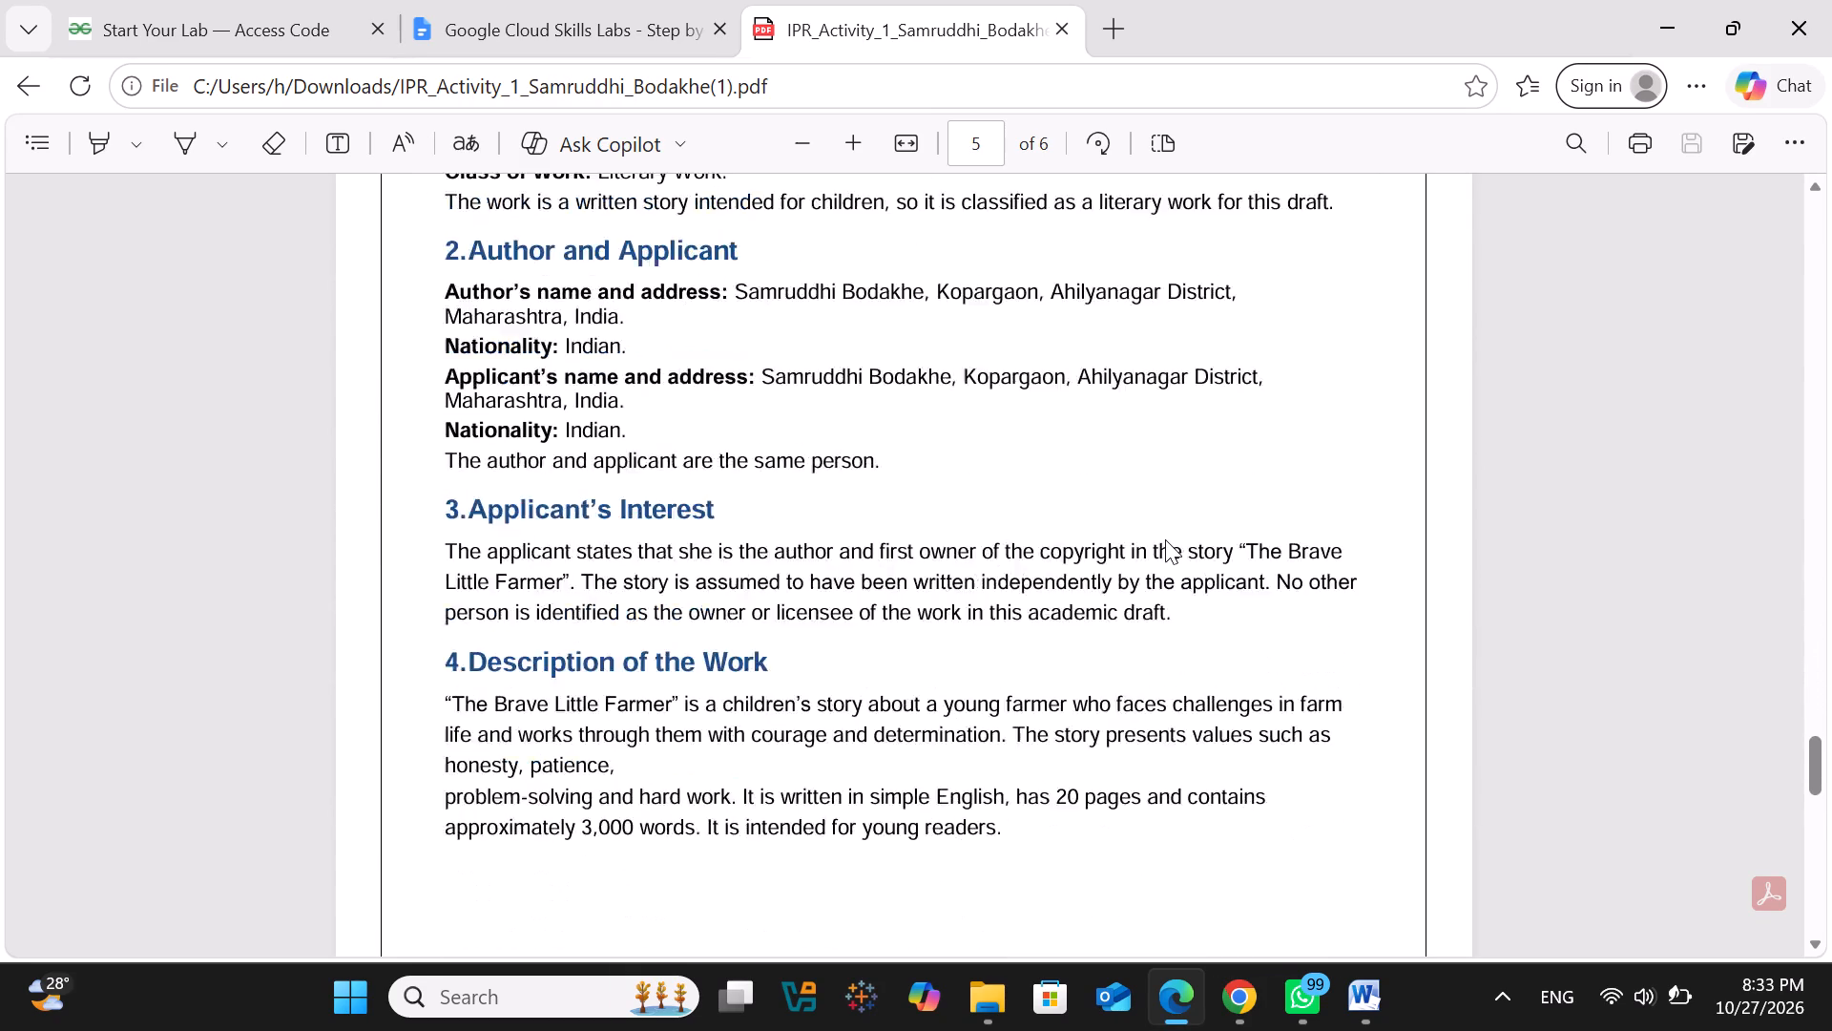
{"action": "scroll", "coordinate": [1165, 539], "scroll_direction": "down", "scroll_amount": 7}
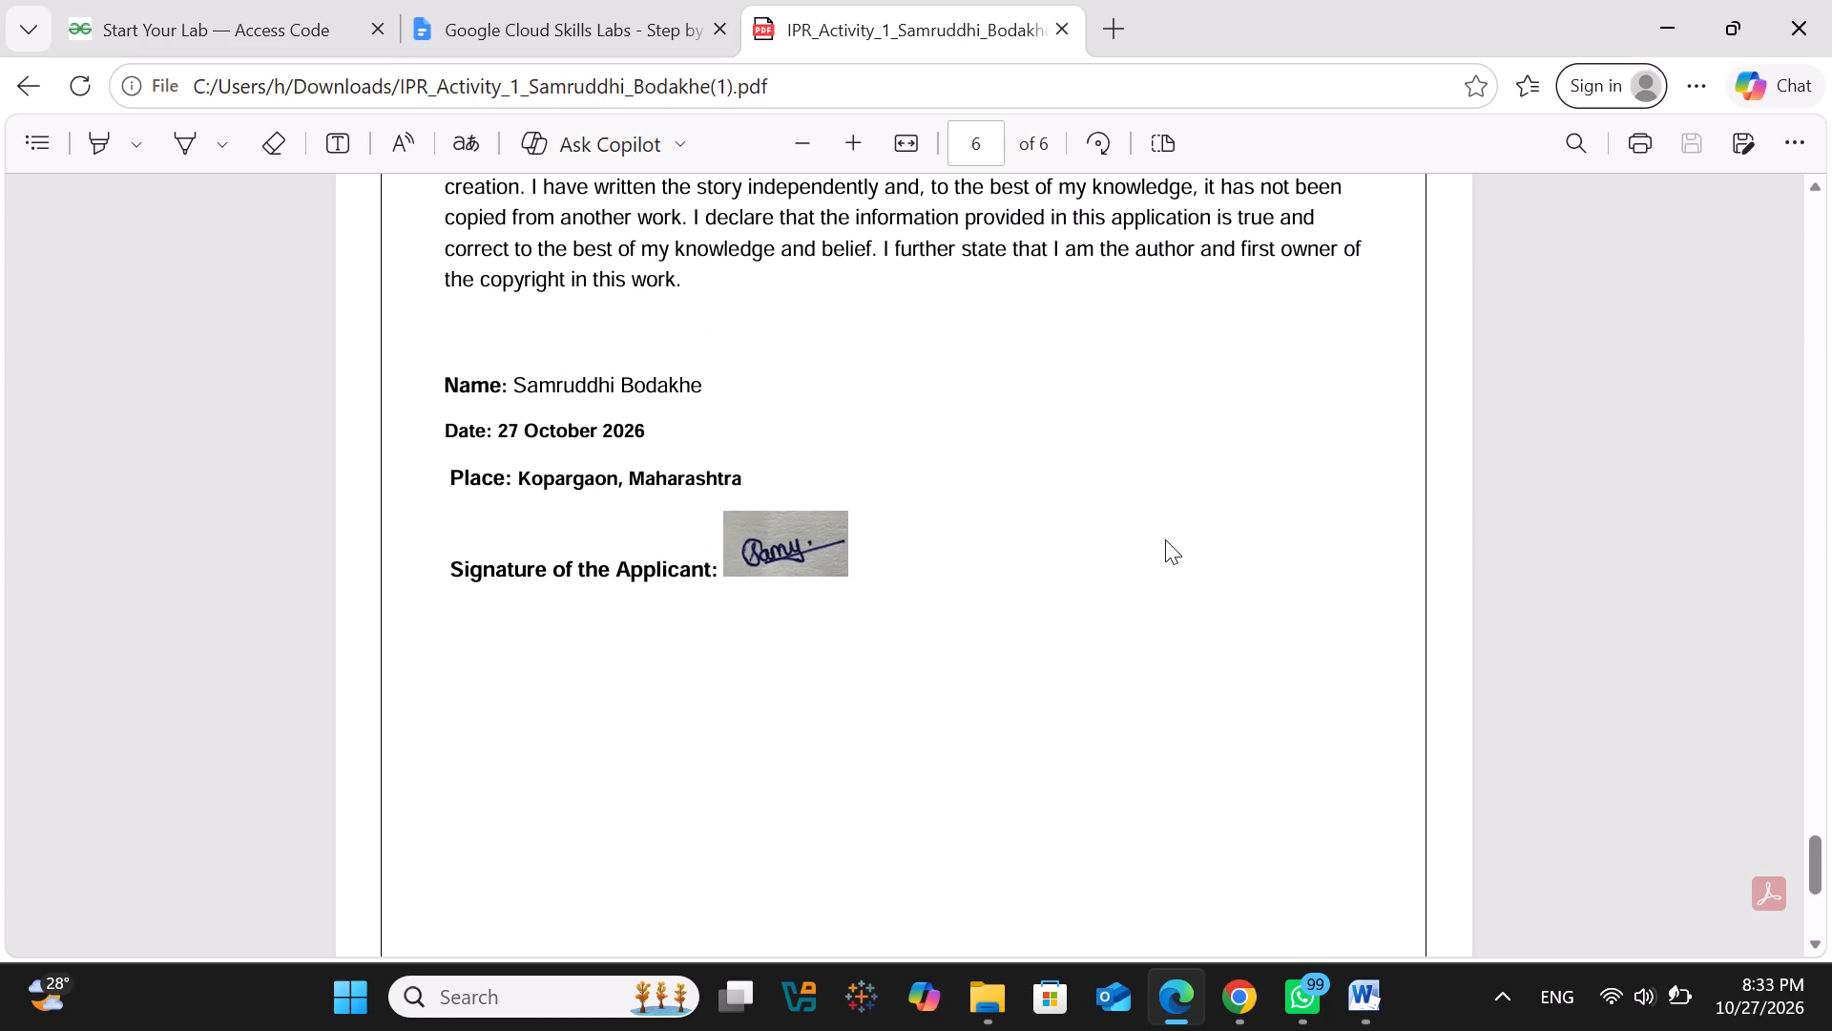
{"action": "scroll", "coordinate": [1165, 539], "scroll_direction": "down", "scroll_amount": 2}
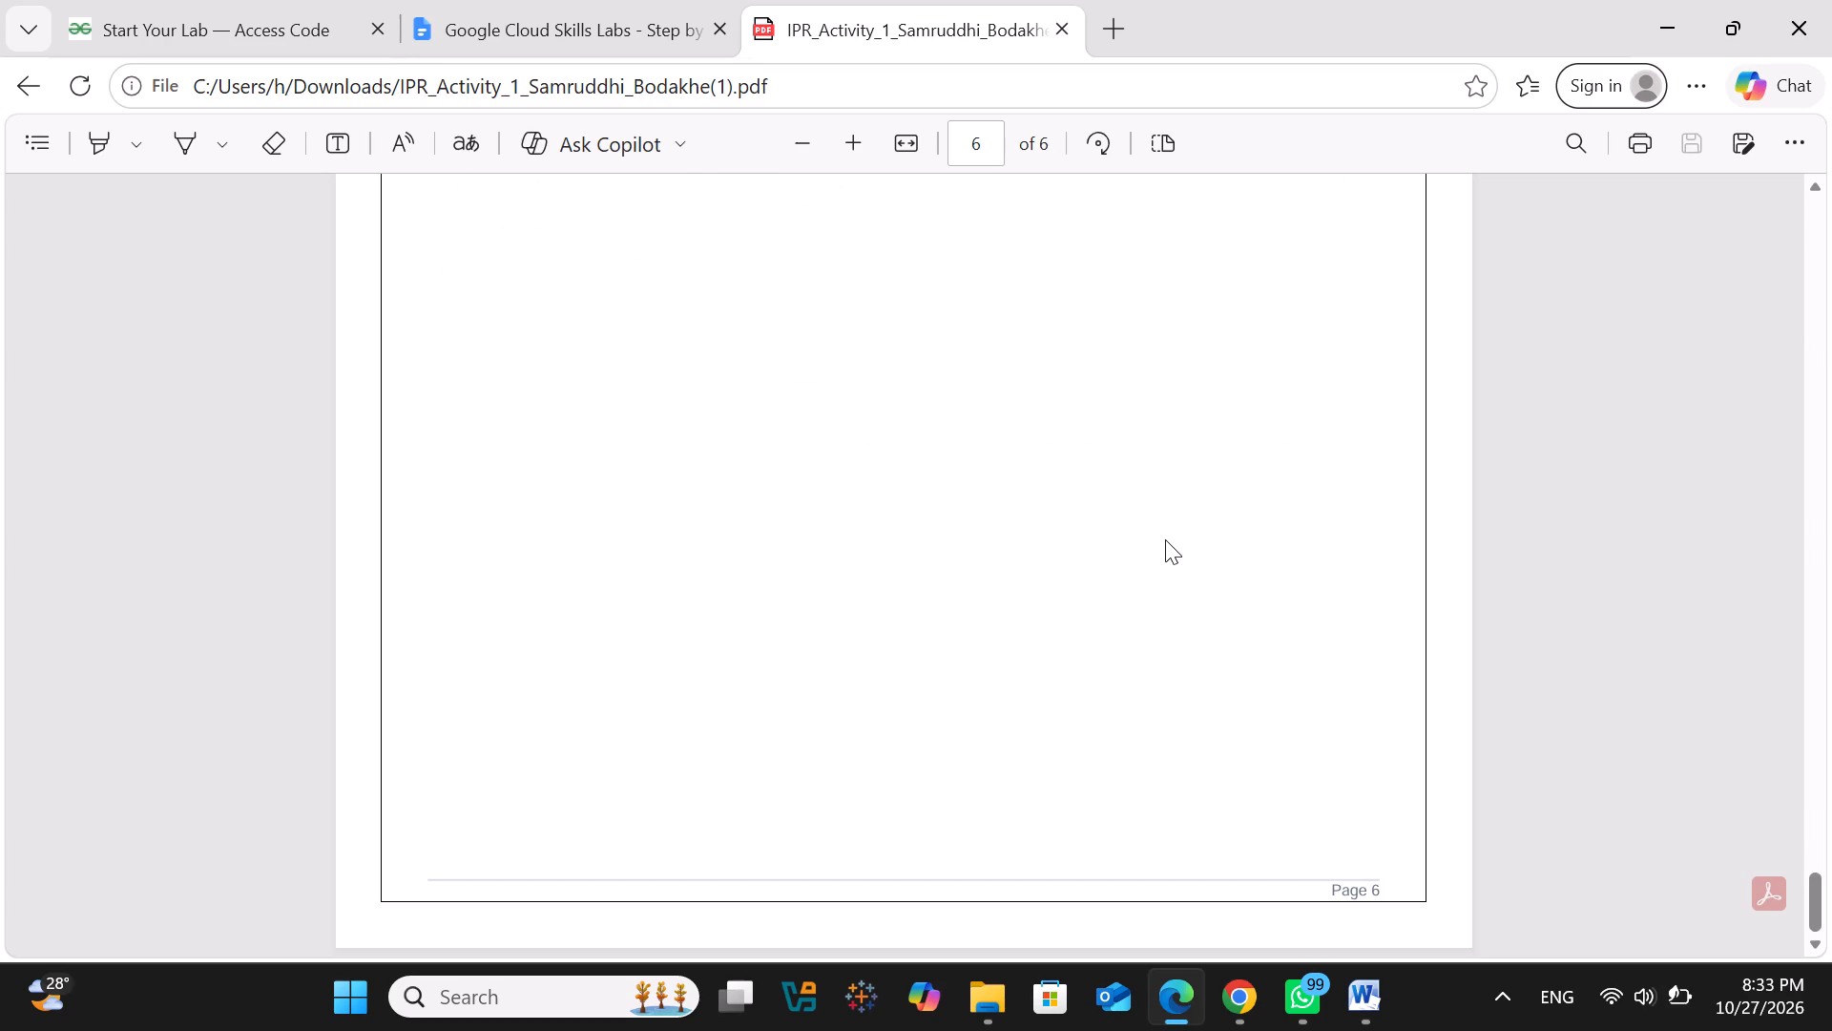
{"action": "left_click", "coordinate": [1647, 0]}
Close the report in Word, answer its closing prompt, and close the Chrome window with the Sanjivani University logo search.
{"action": "left_click", "coordinate": [1791, 0]}
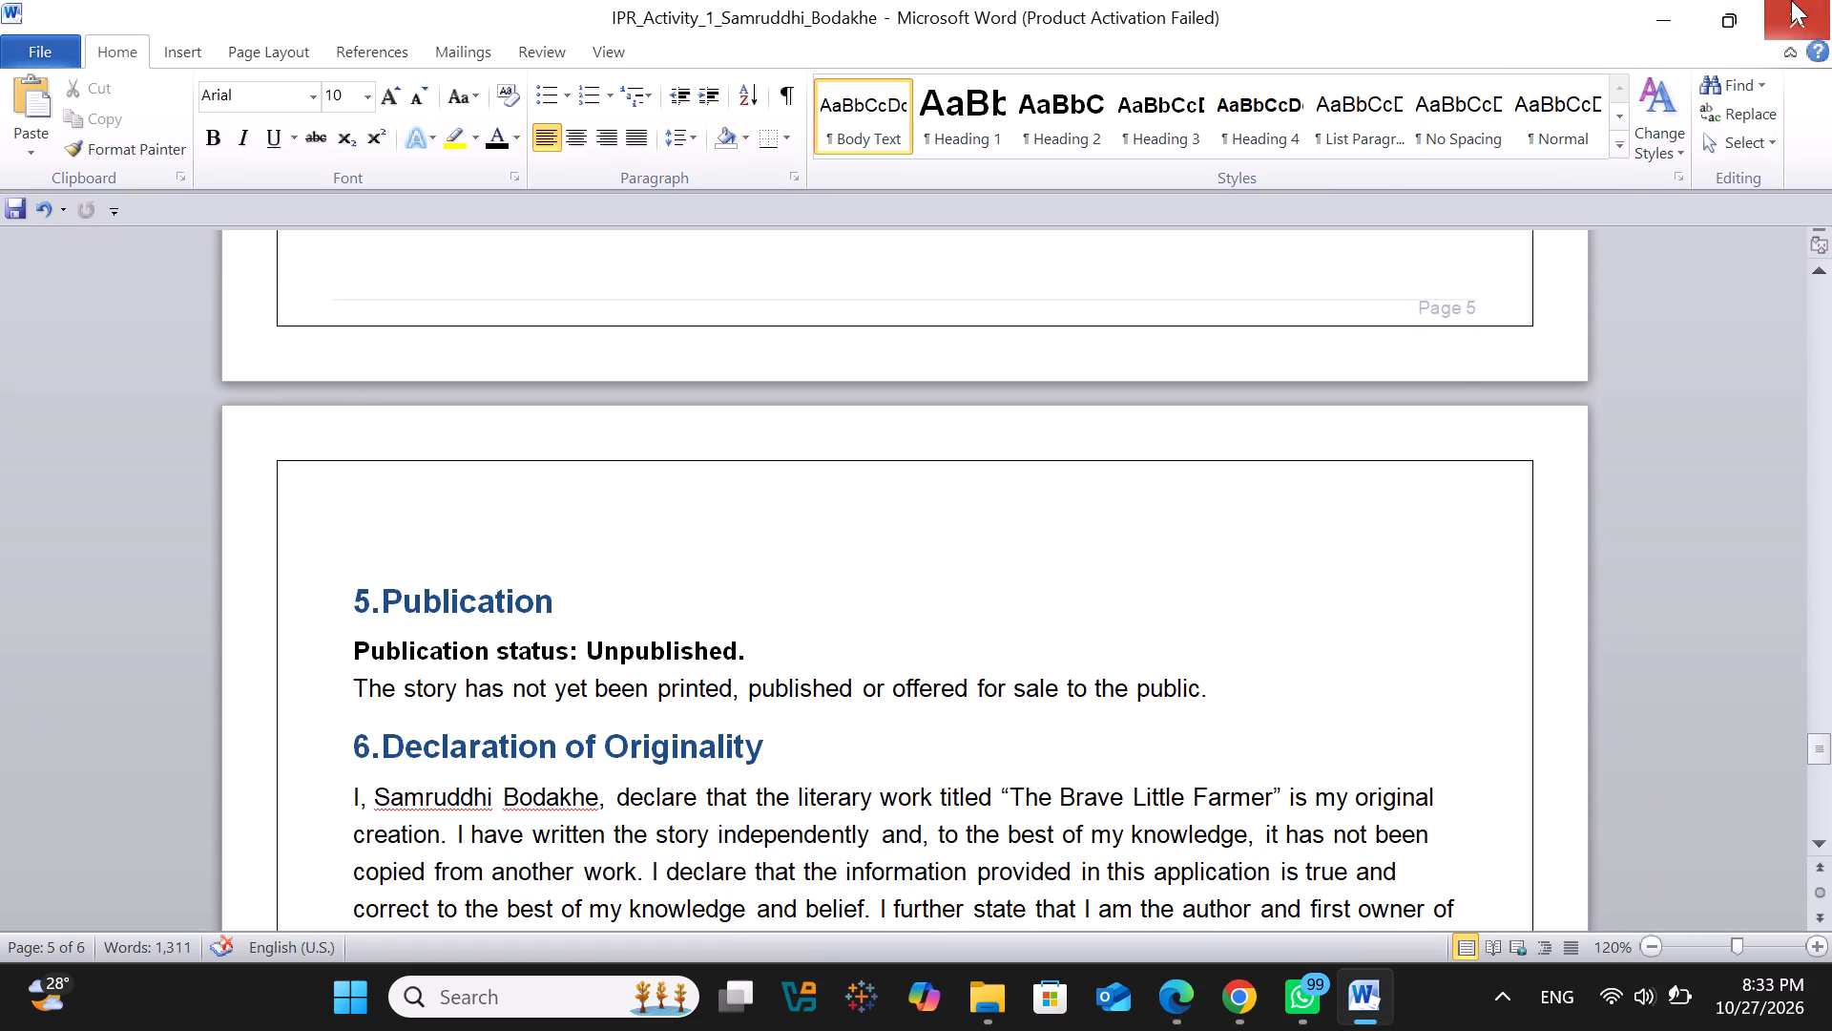
{"action": "left_click", "coordinate": [930, 530]}
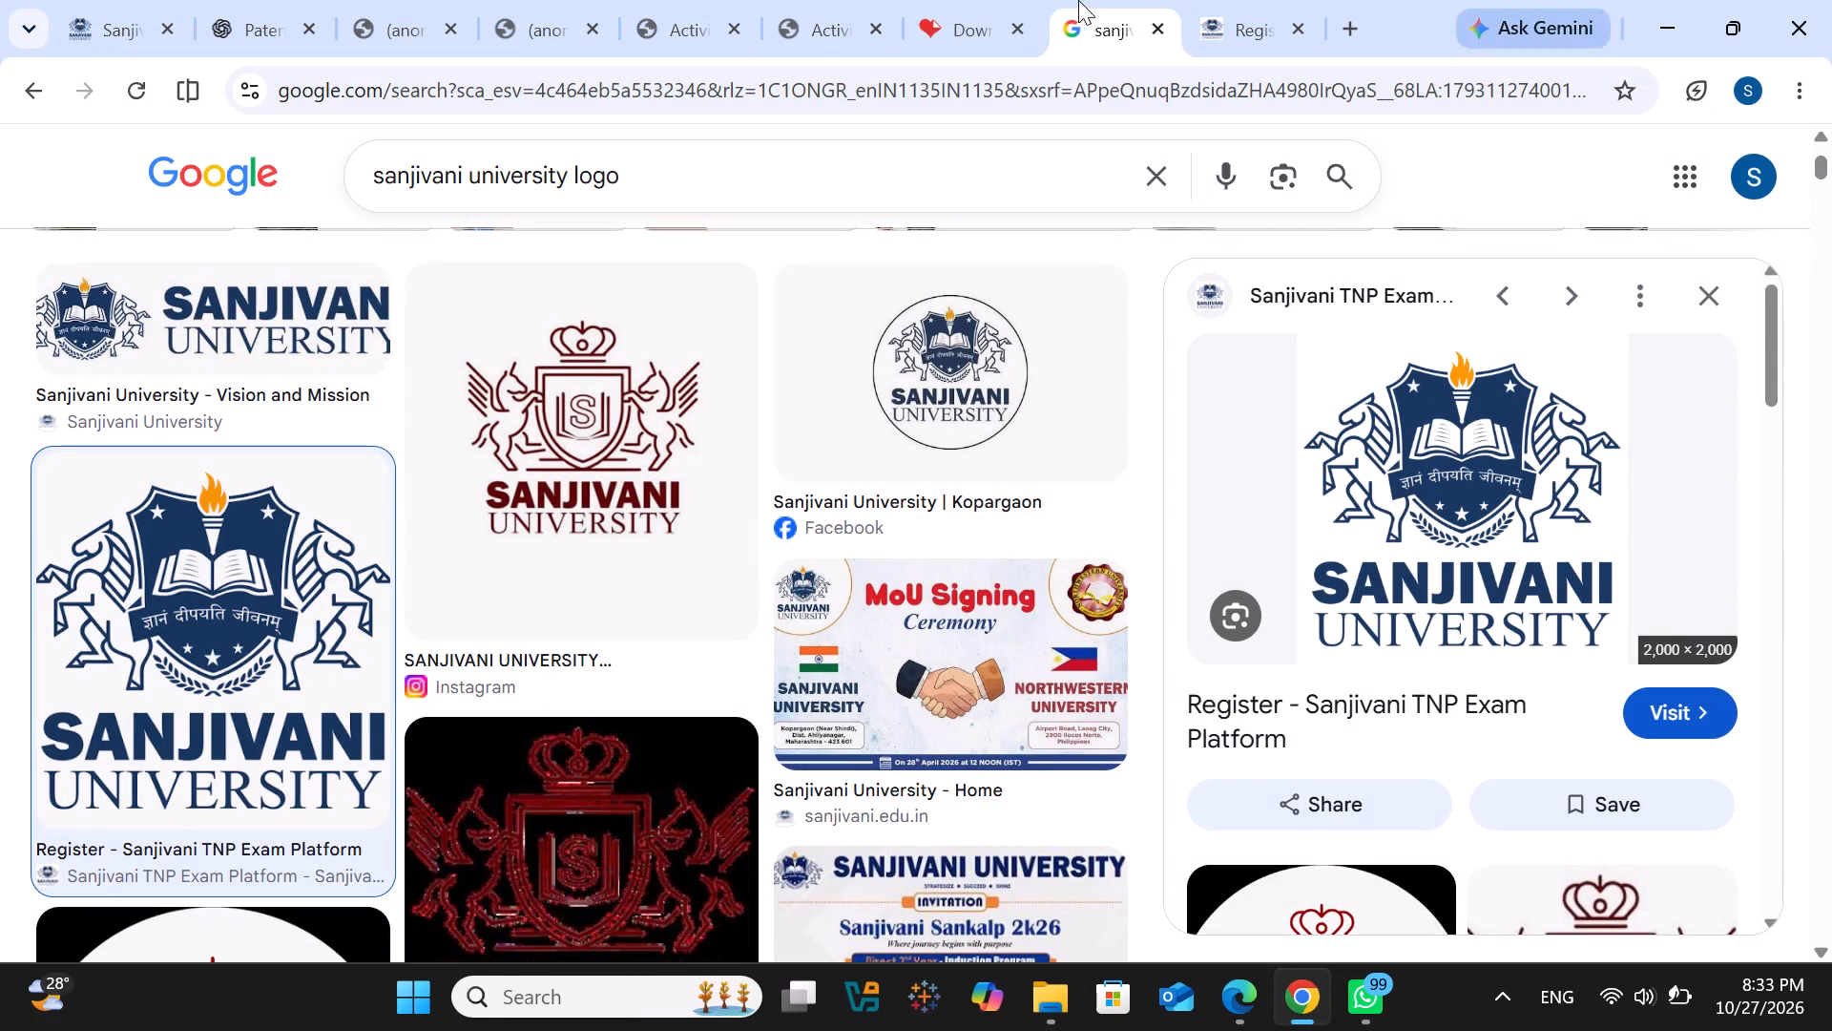
{"action": "left_click", "coordinate": [1831, 10]}
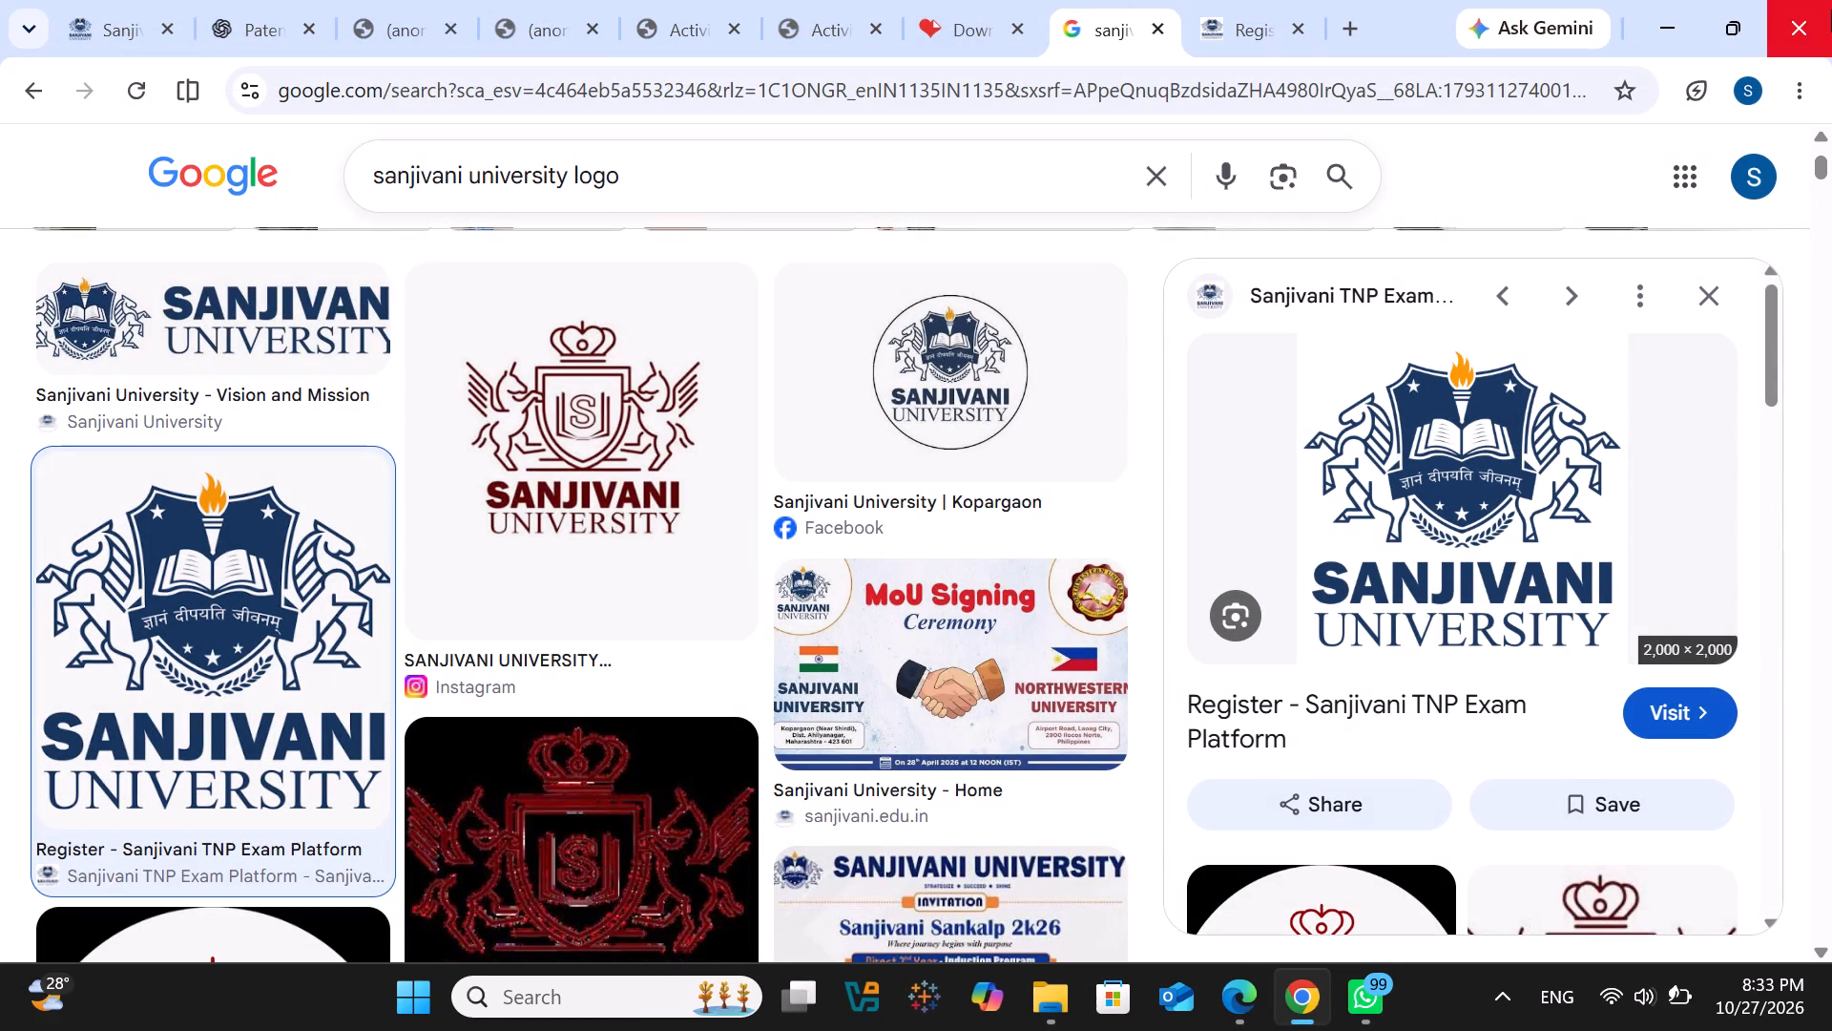
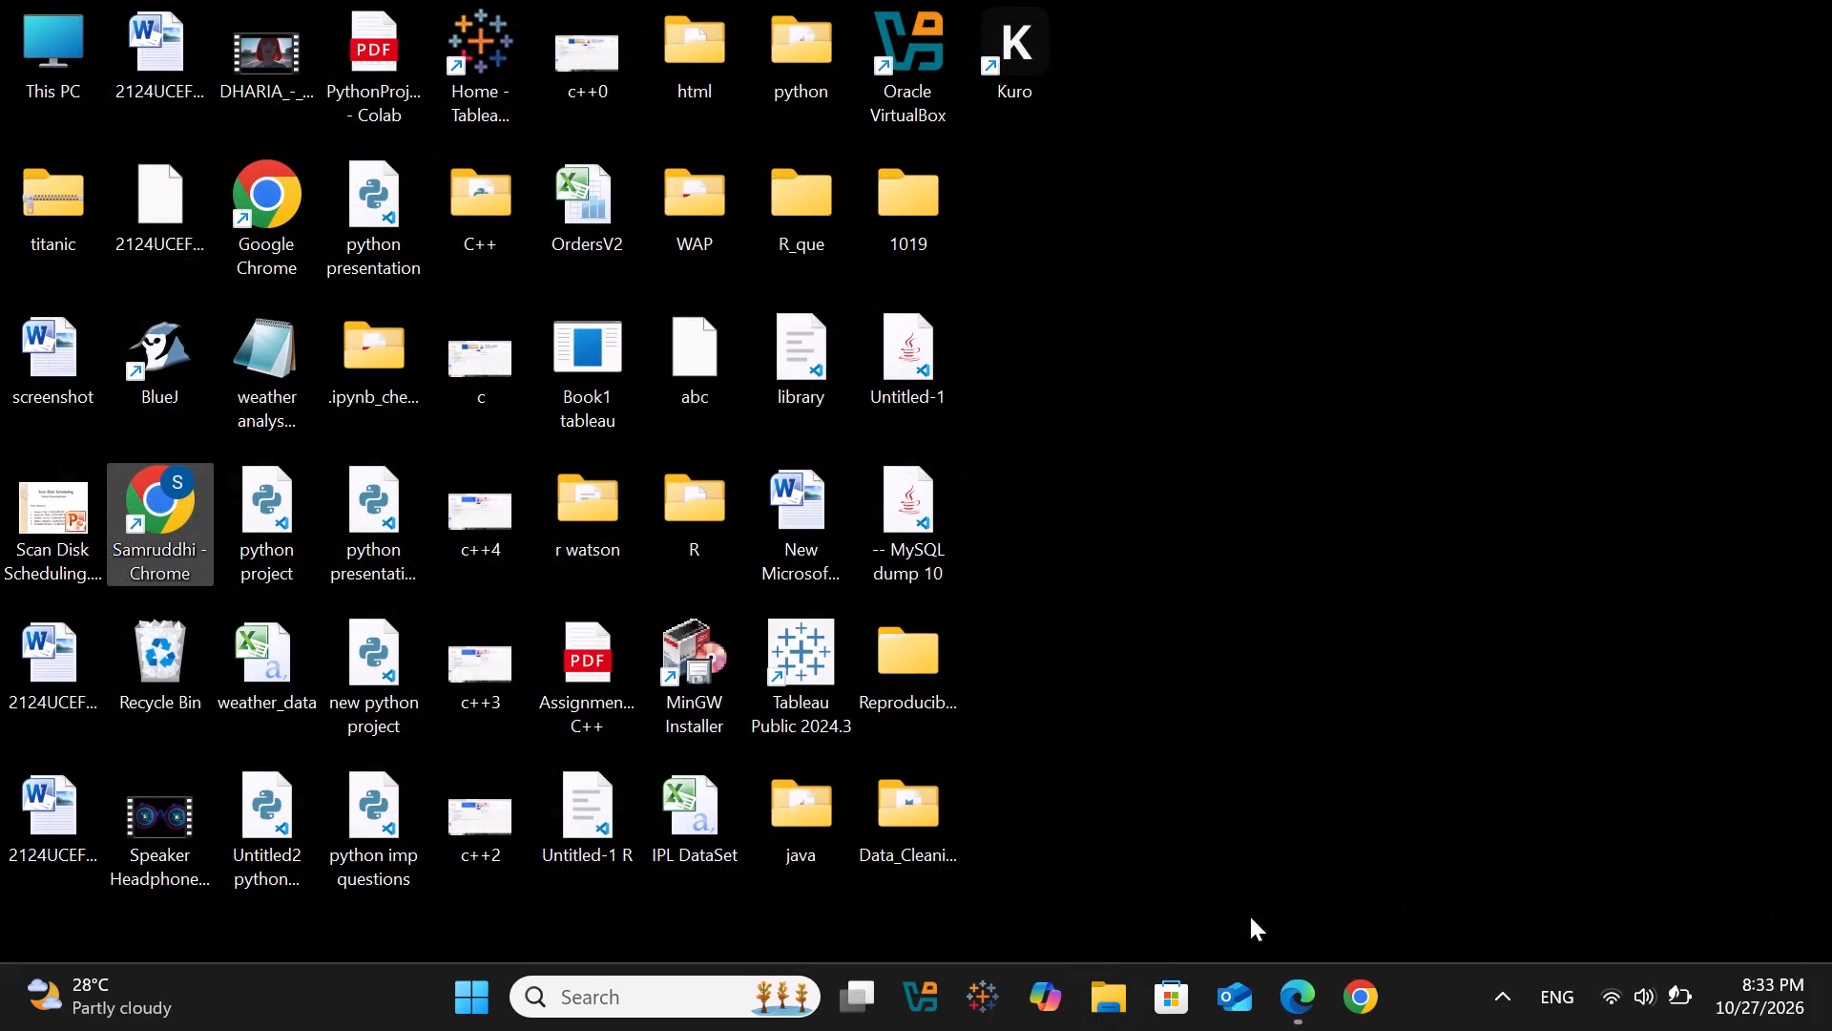
Launch the Kuro application from its desktop shortcut.
{"action": "left_click", "coordinate": [1020, 34]}
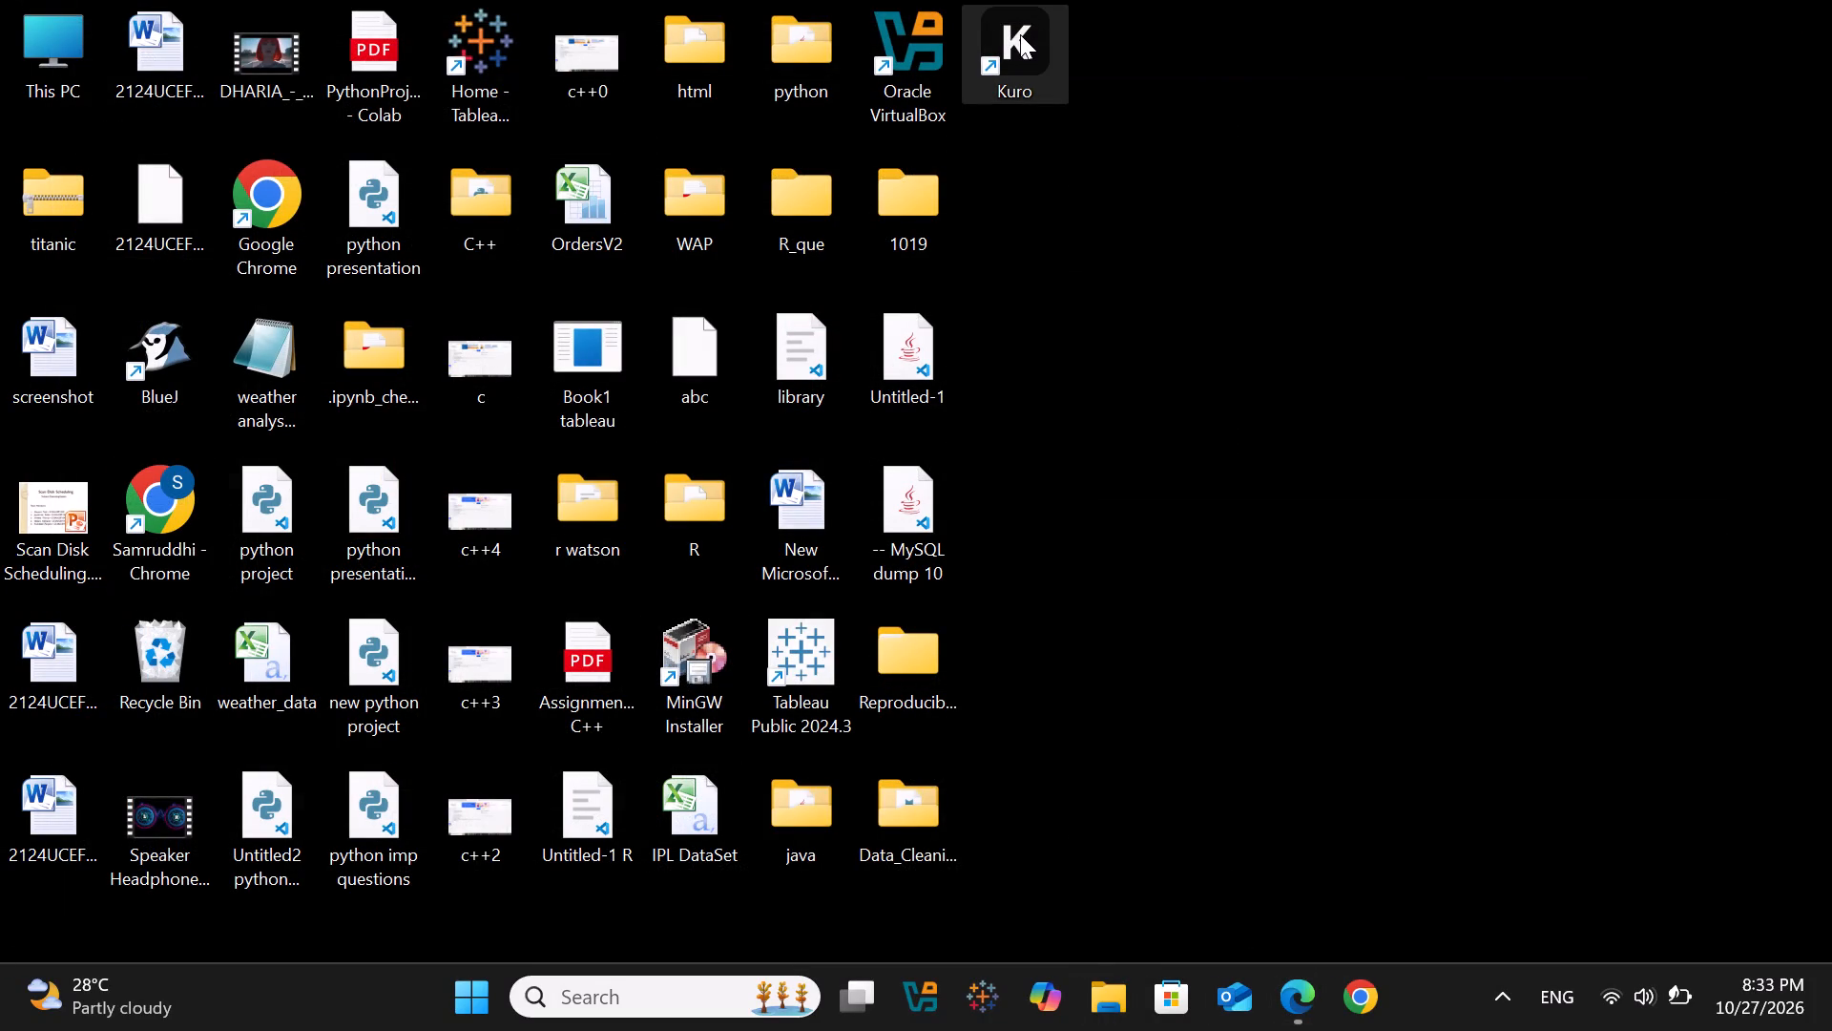
{"action": "double_click", "coordinate": [1020, 34]}
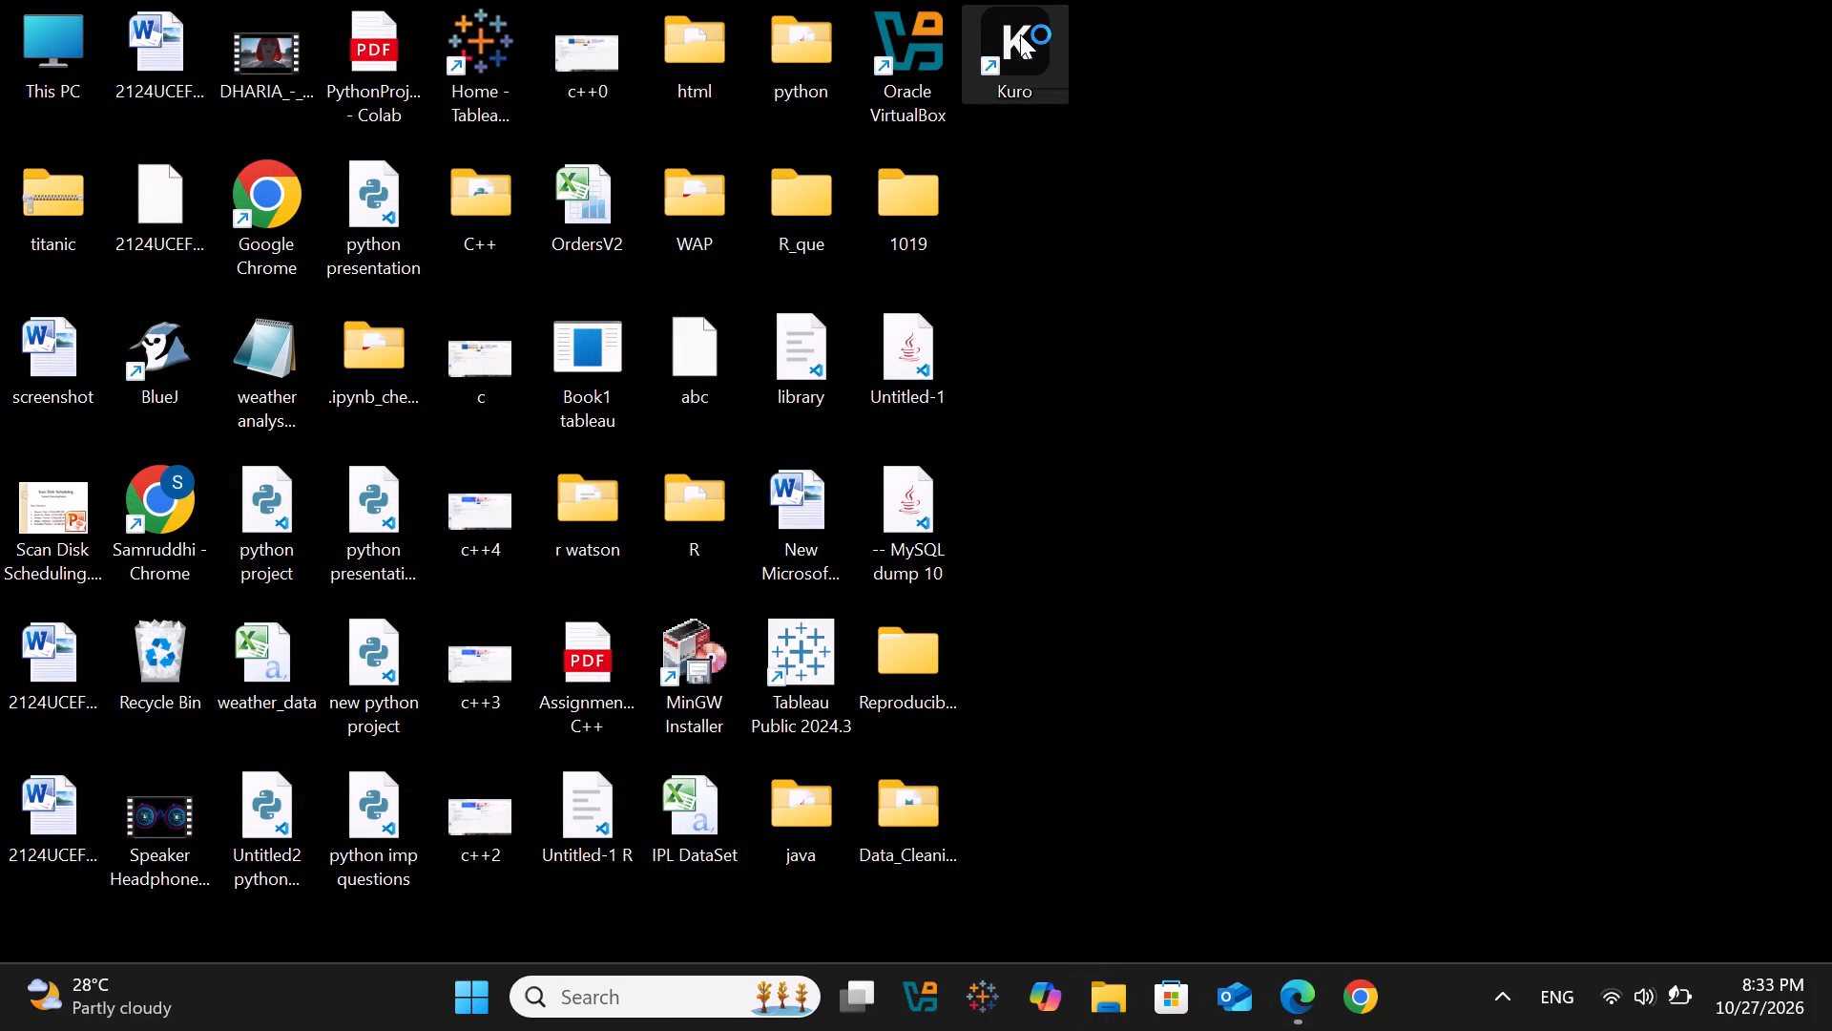